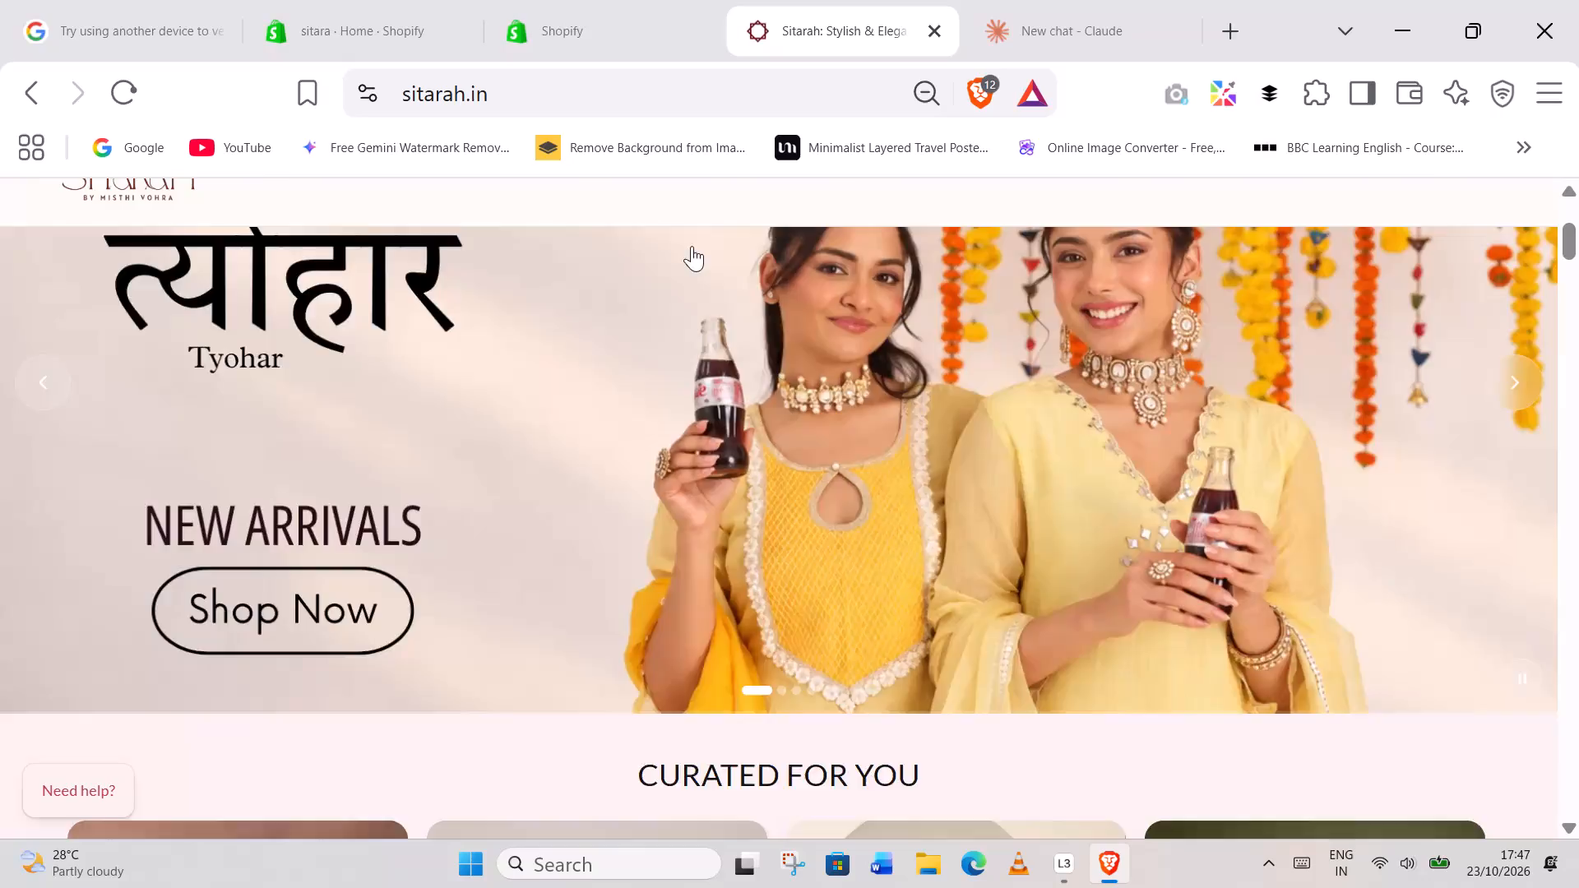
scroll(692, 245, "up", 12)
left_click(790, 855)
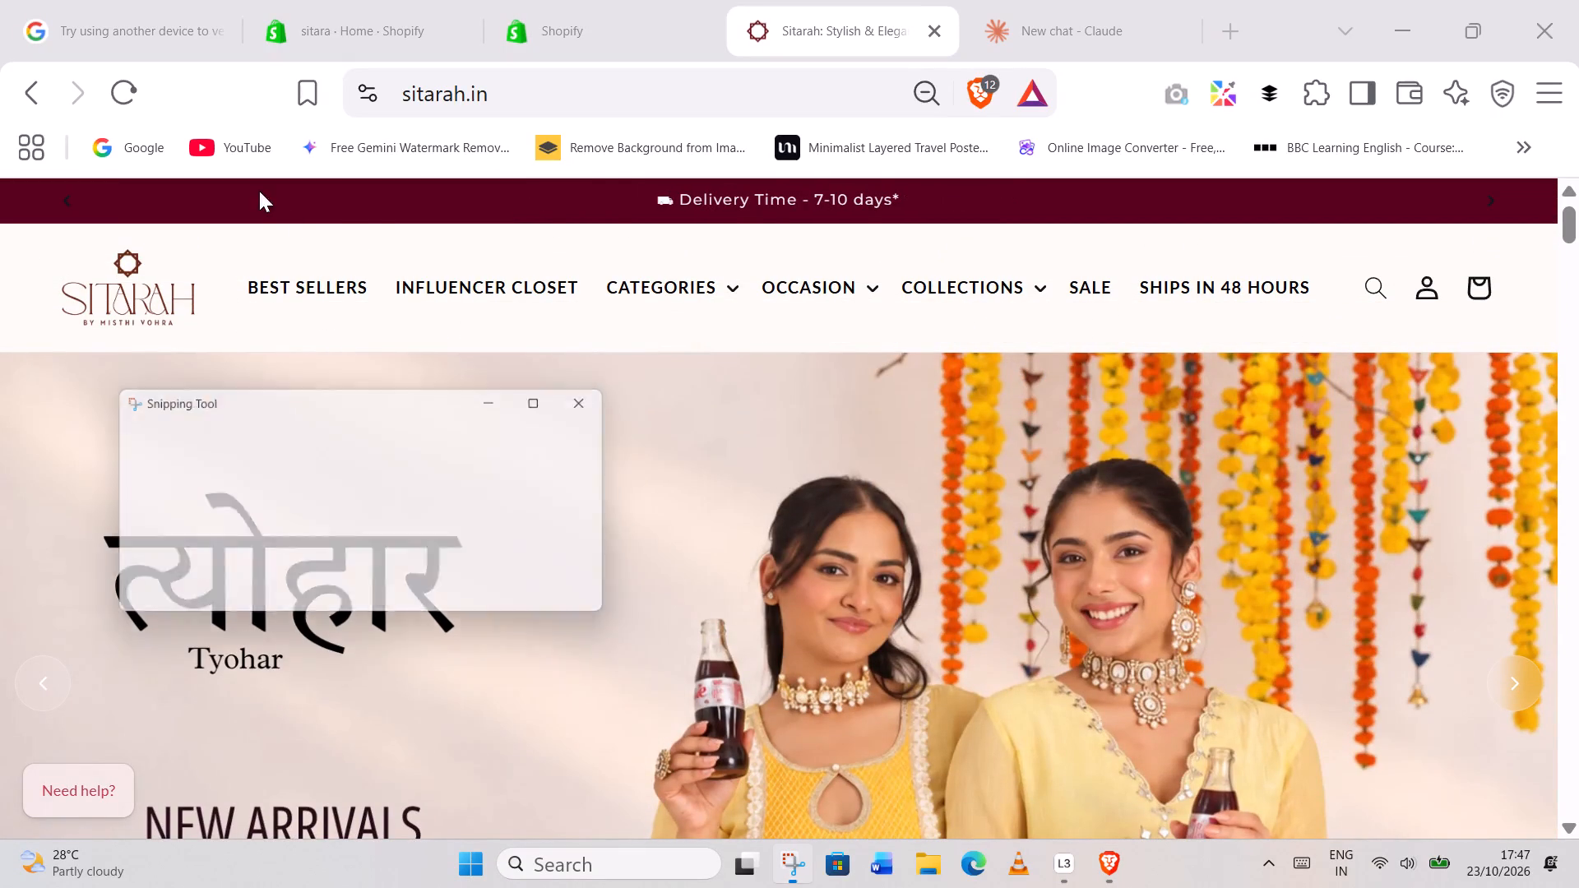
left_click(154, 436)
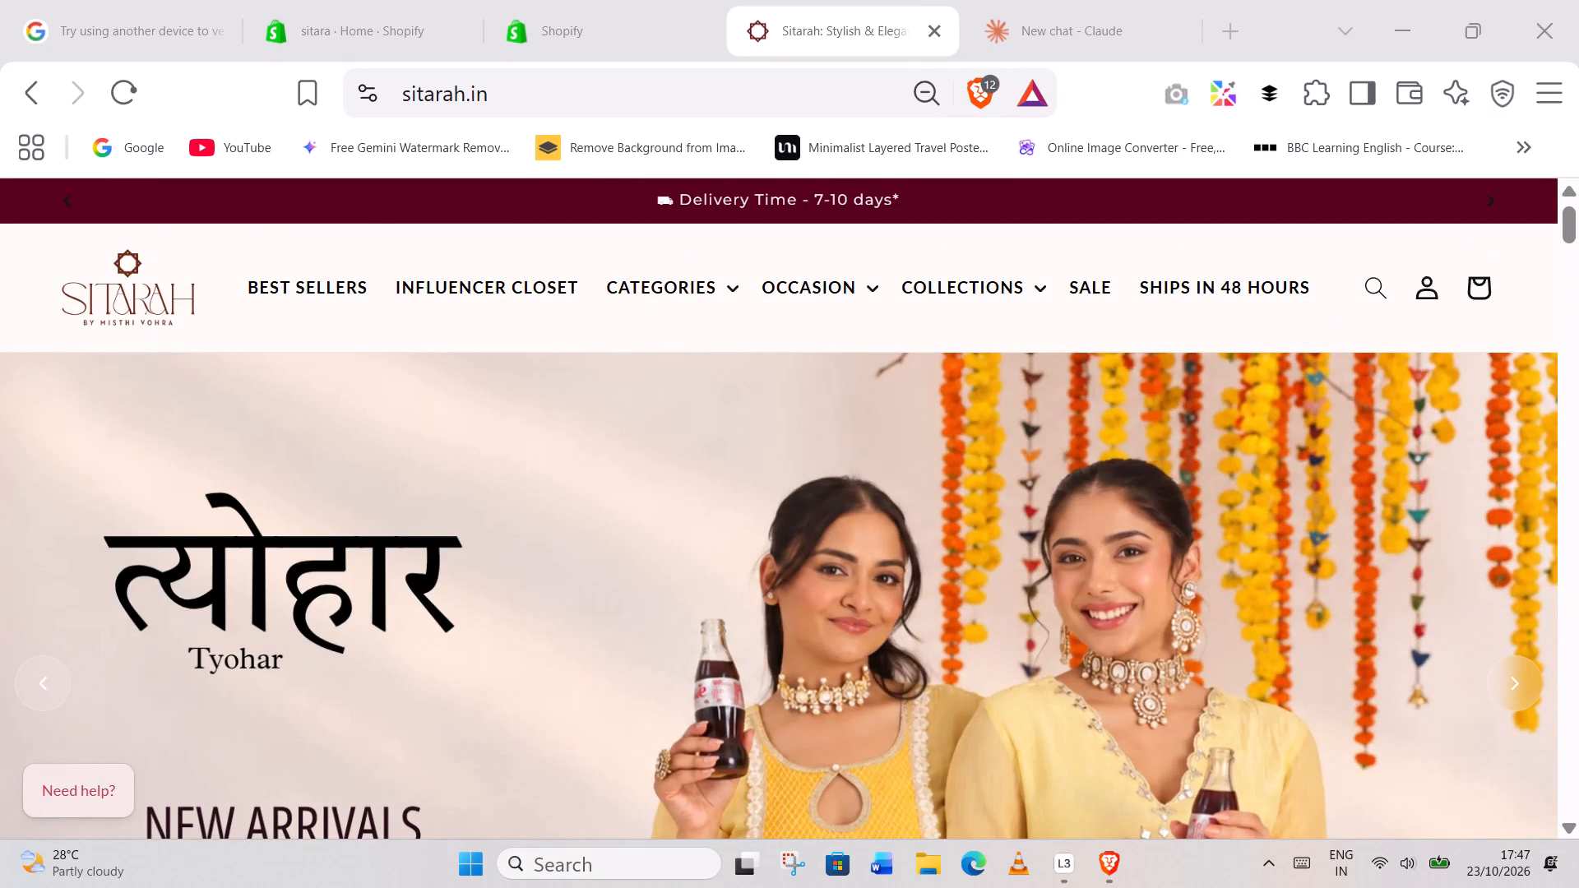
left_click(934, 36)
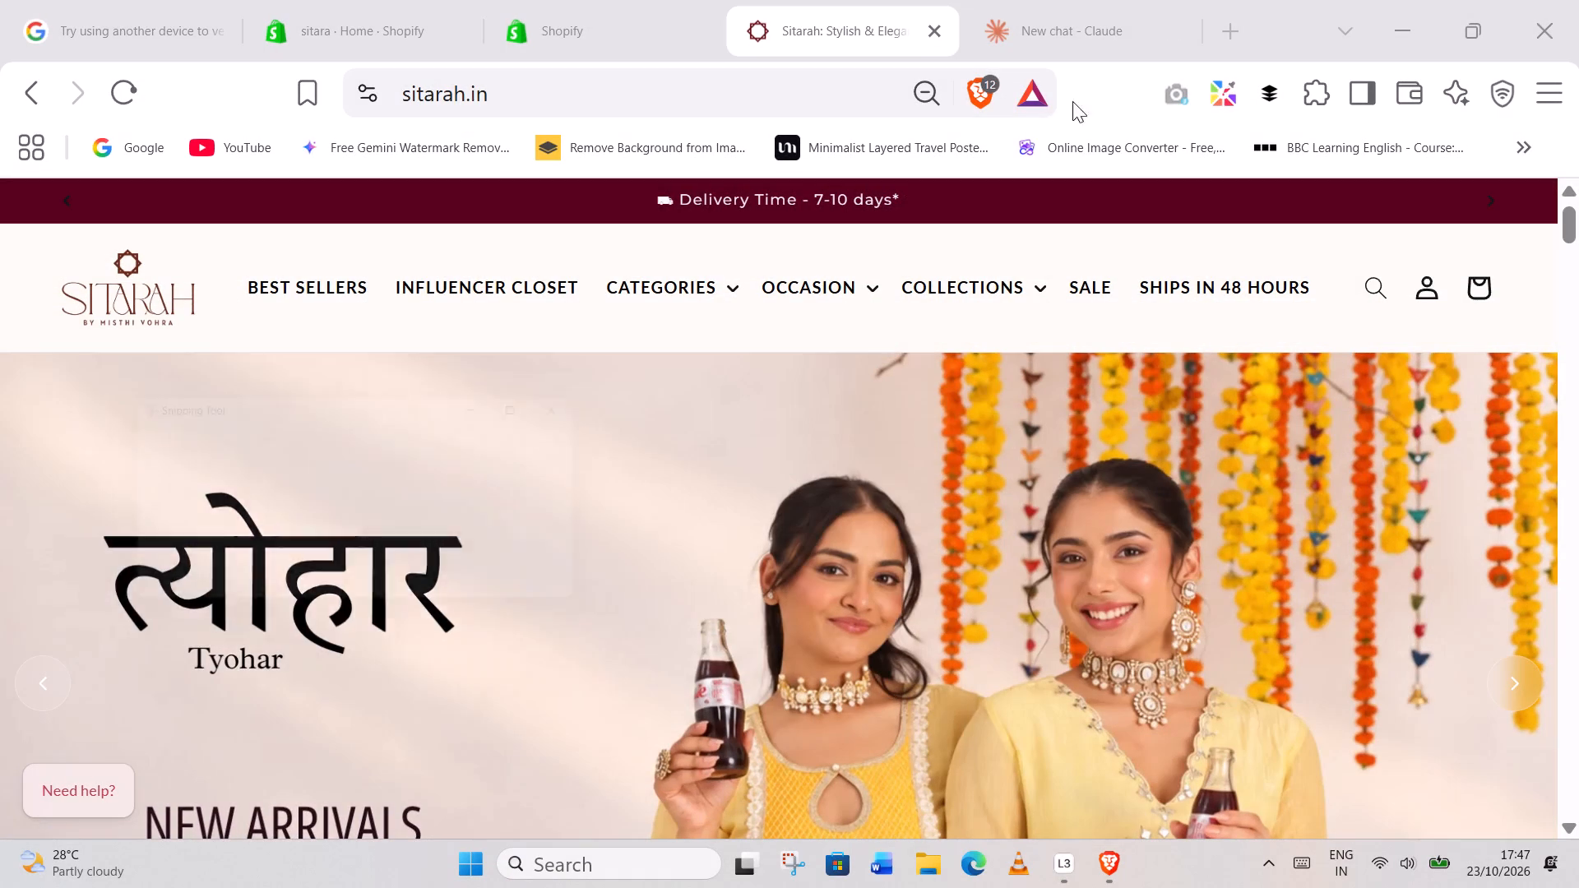
Capture a full-page screenshot of the sitarah.in homepage with GoFullPage and save it as a PNG in Downloads.
left_click(1170, 92)
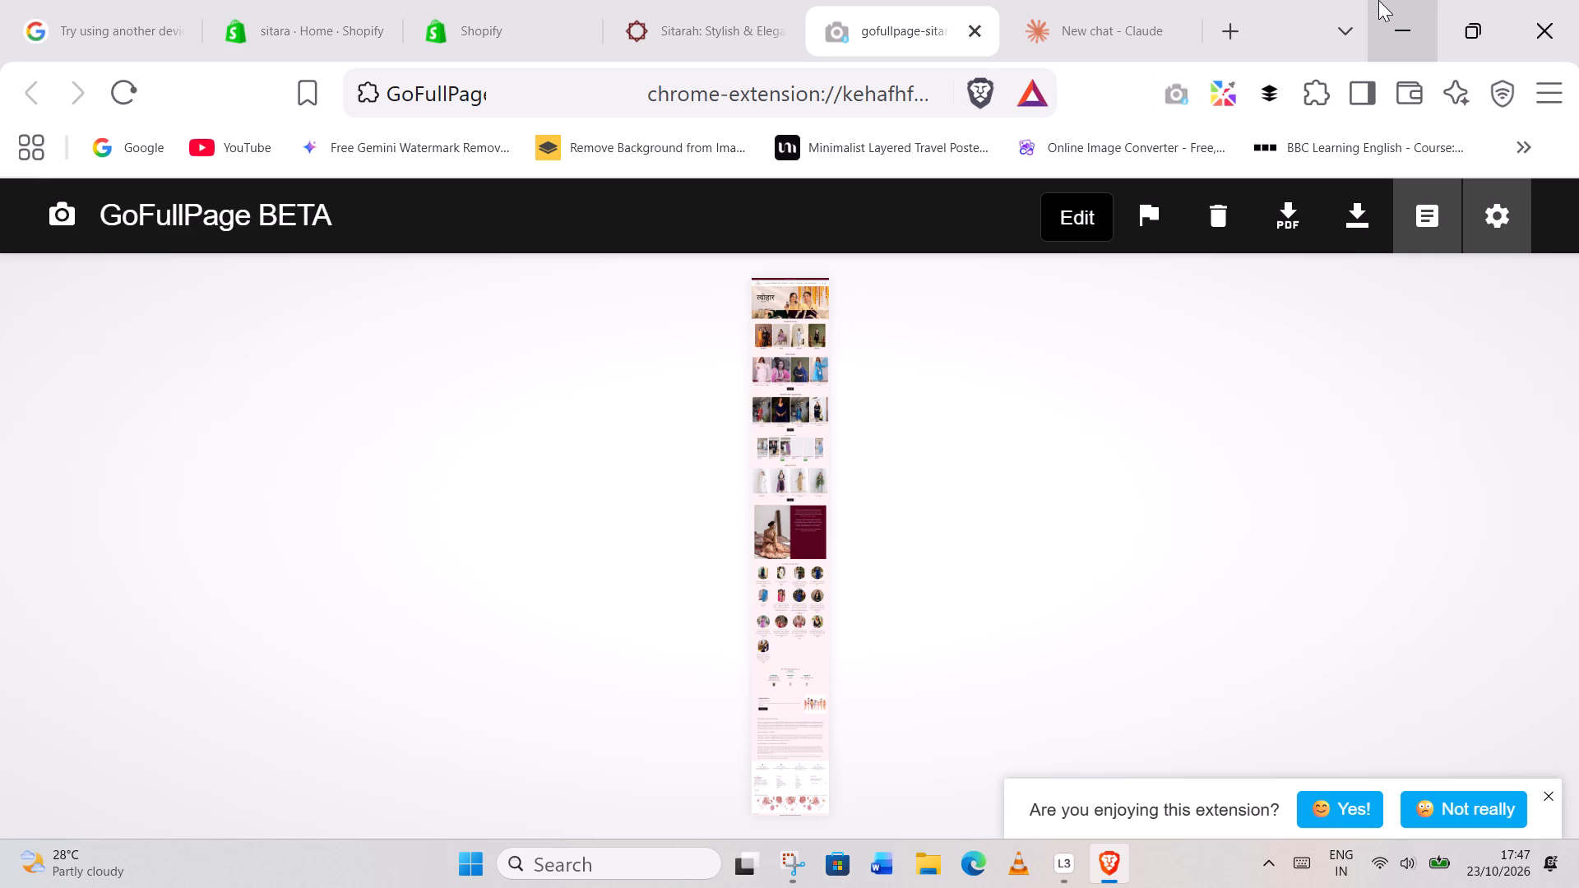
left_click(1359, 213)
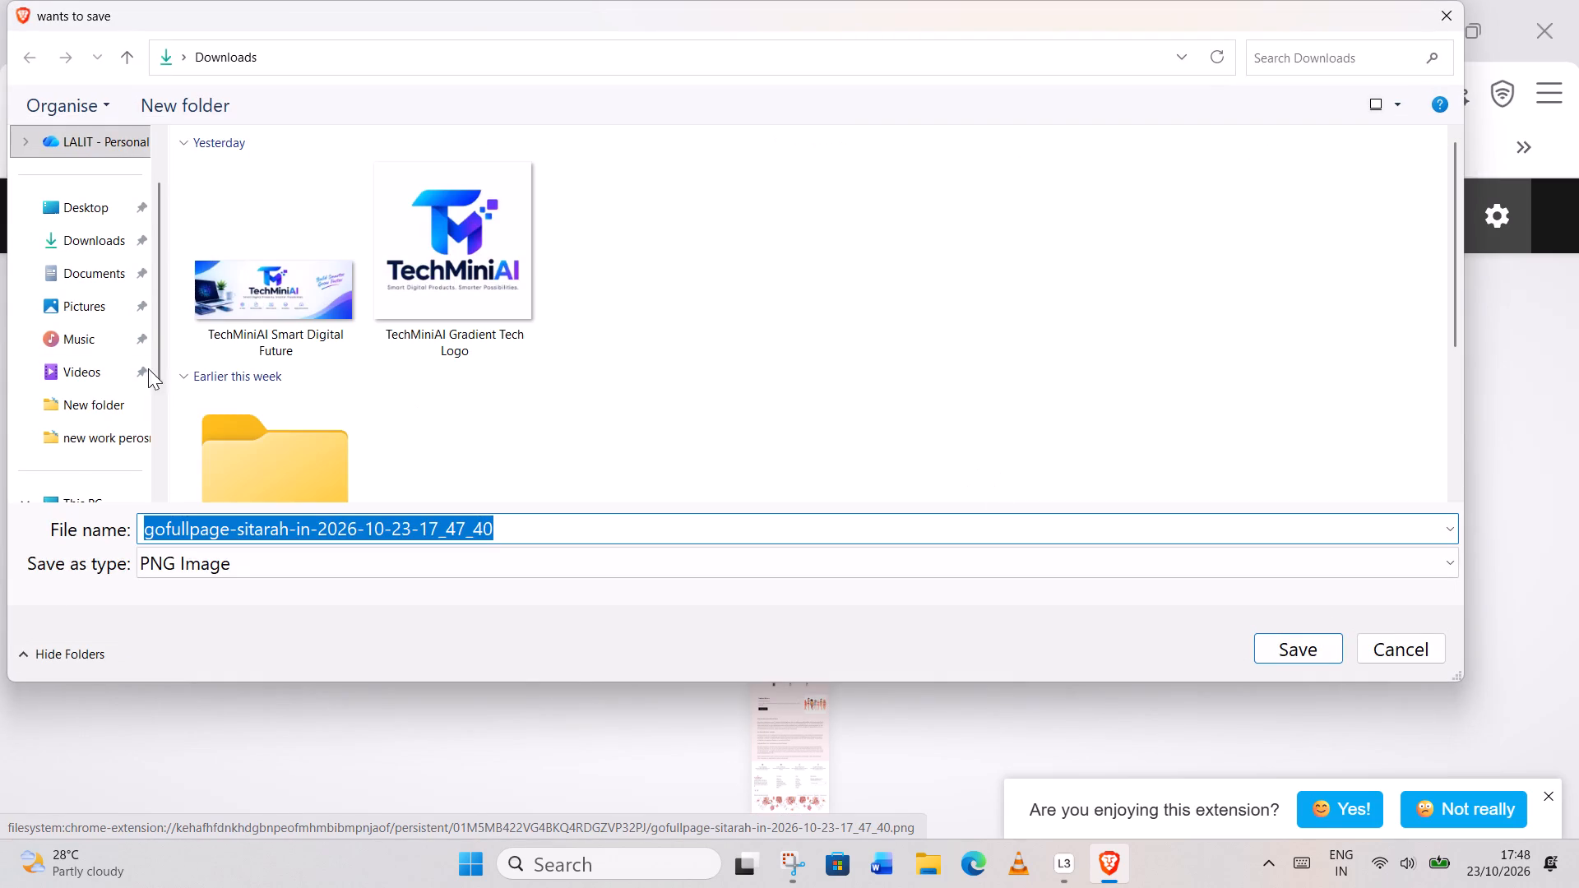
left_click(84, 242)
left_click(1288, 650)
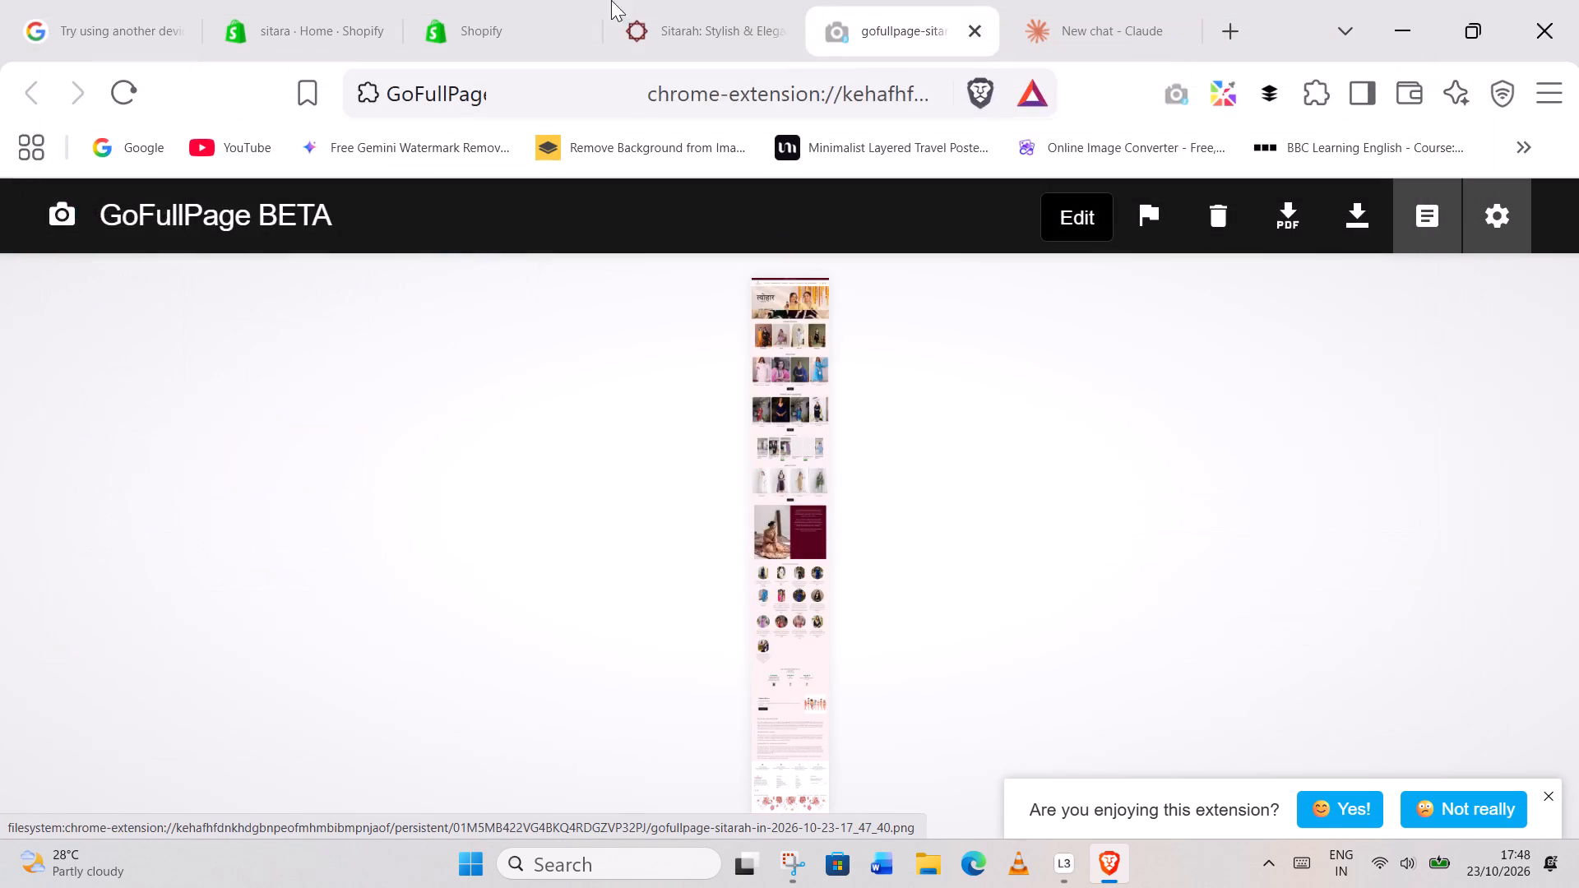
Switch to Microsoft Edge and close the extra ChatGPT tab and the empty new tab.
left_click(687, 0)
left_click(113, 0)
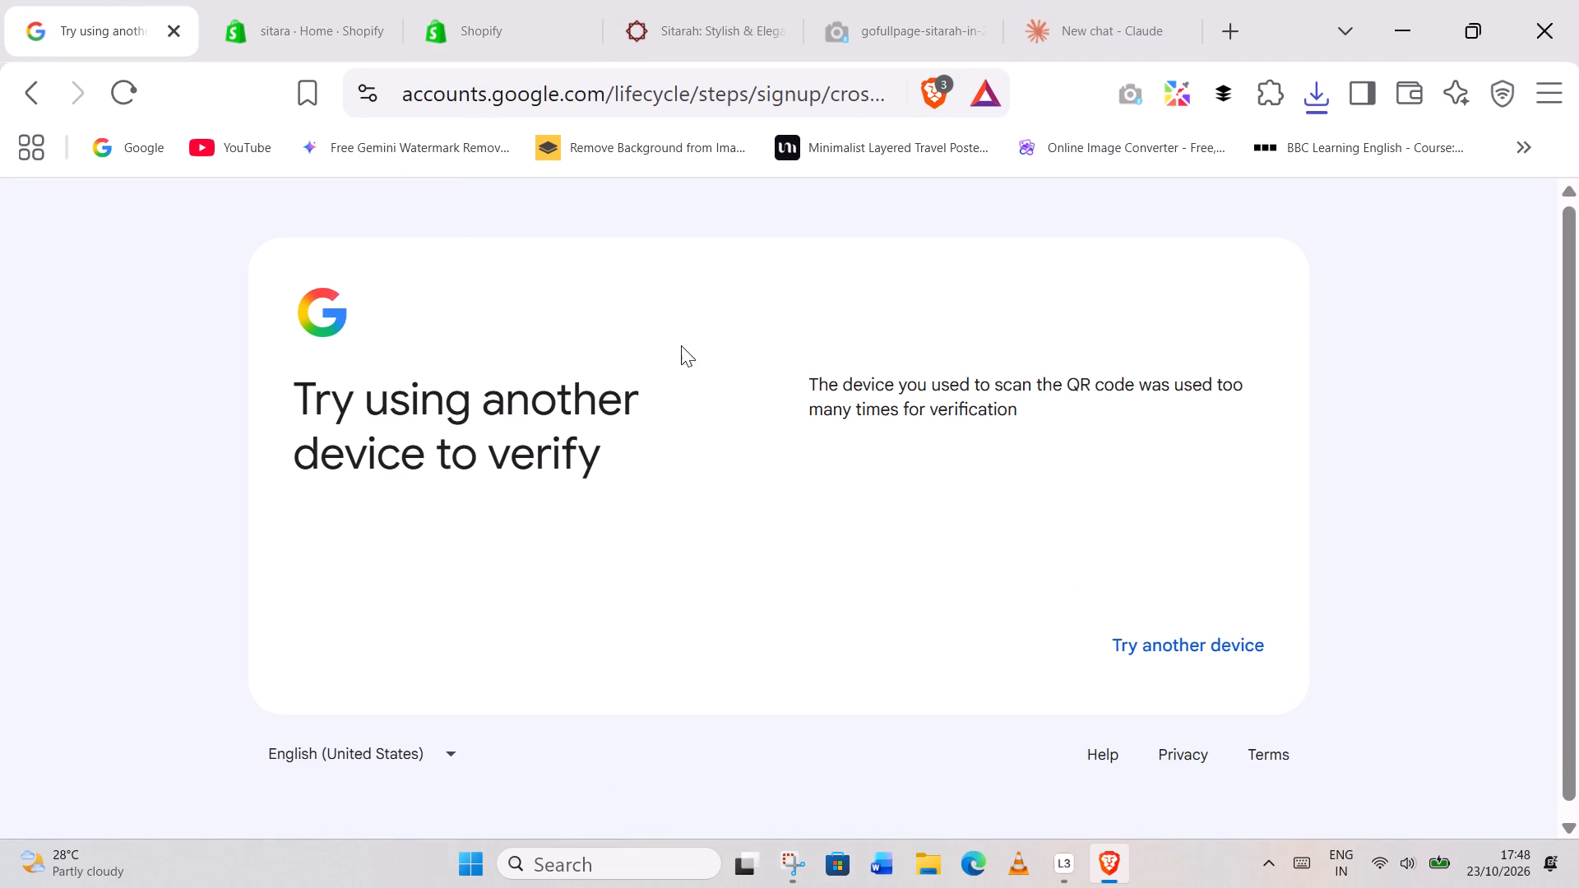
left_click(971, 855)
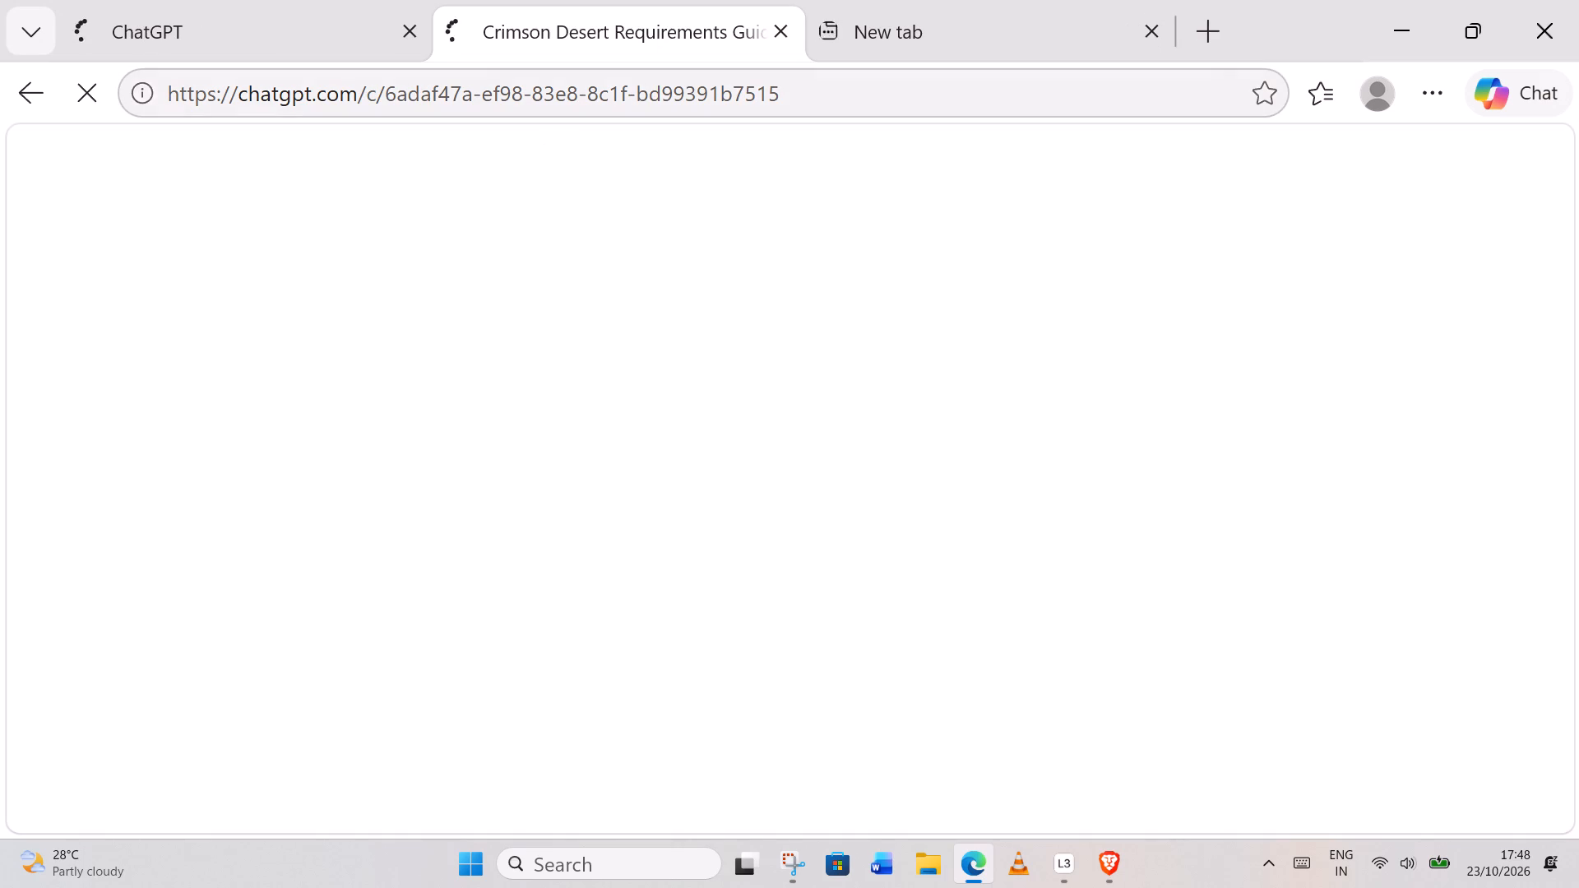
left_click(290, 0)
left_click(410, 39)
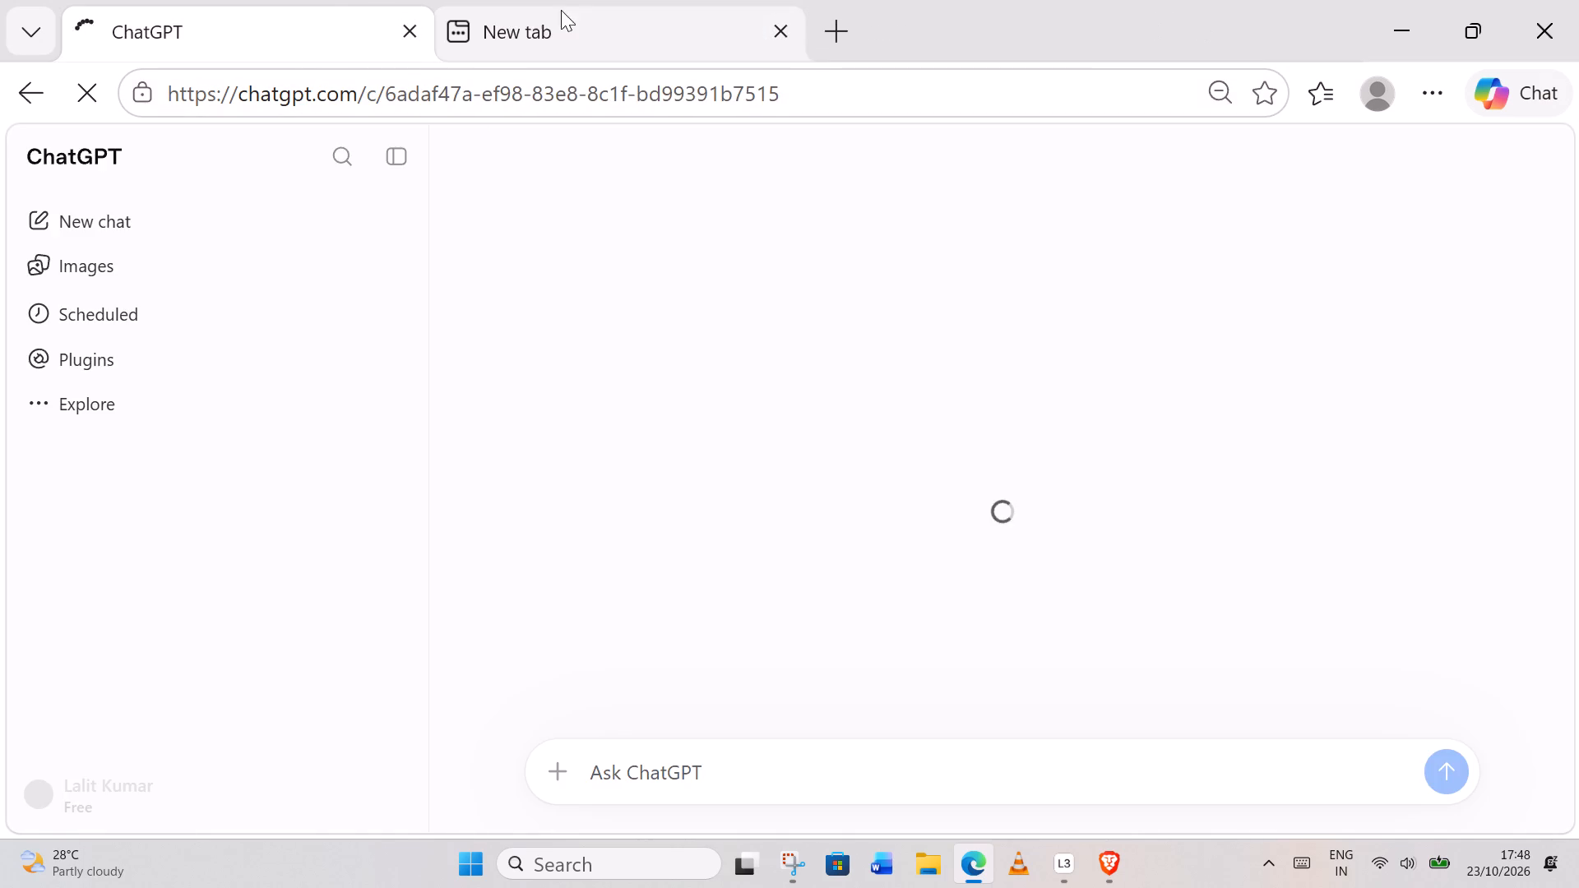
left_click(657, 0)
left_click(782, 33)
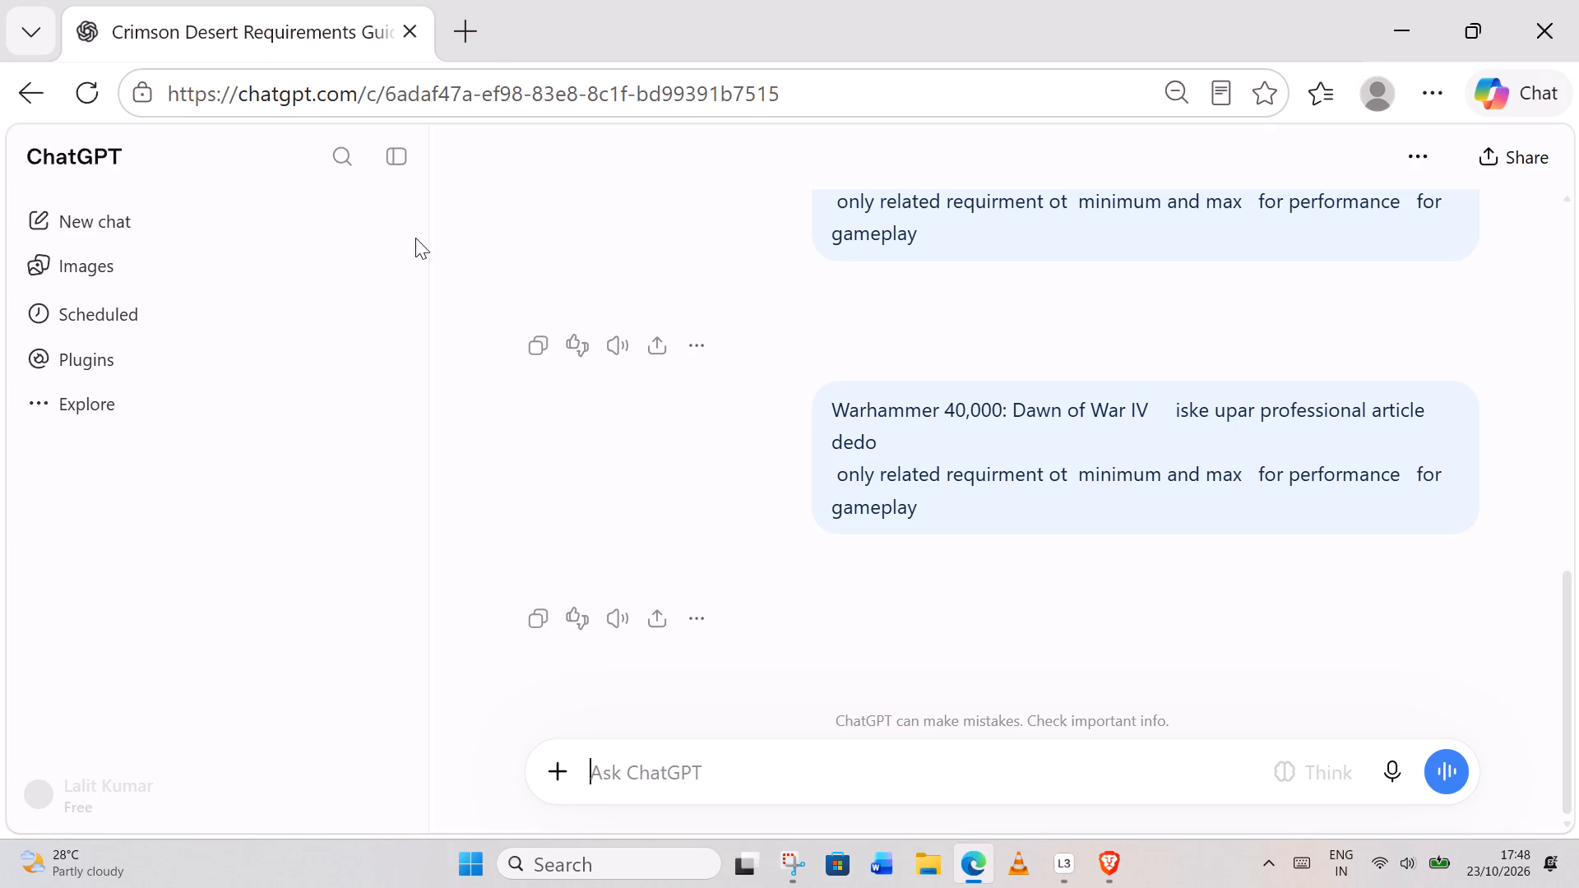
Start a new chat in ChatGPT.
scroll(415, 238, "down", 3)
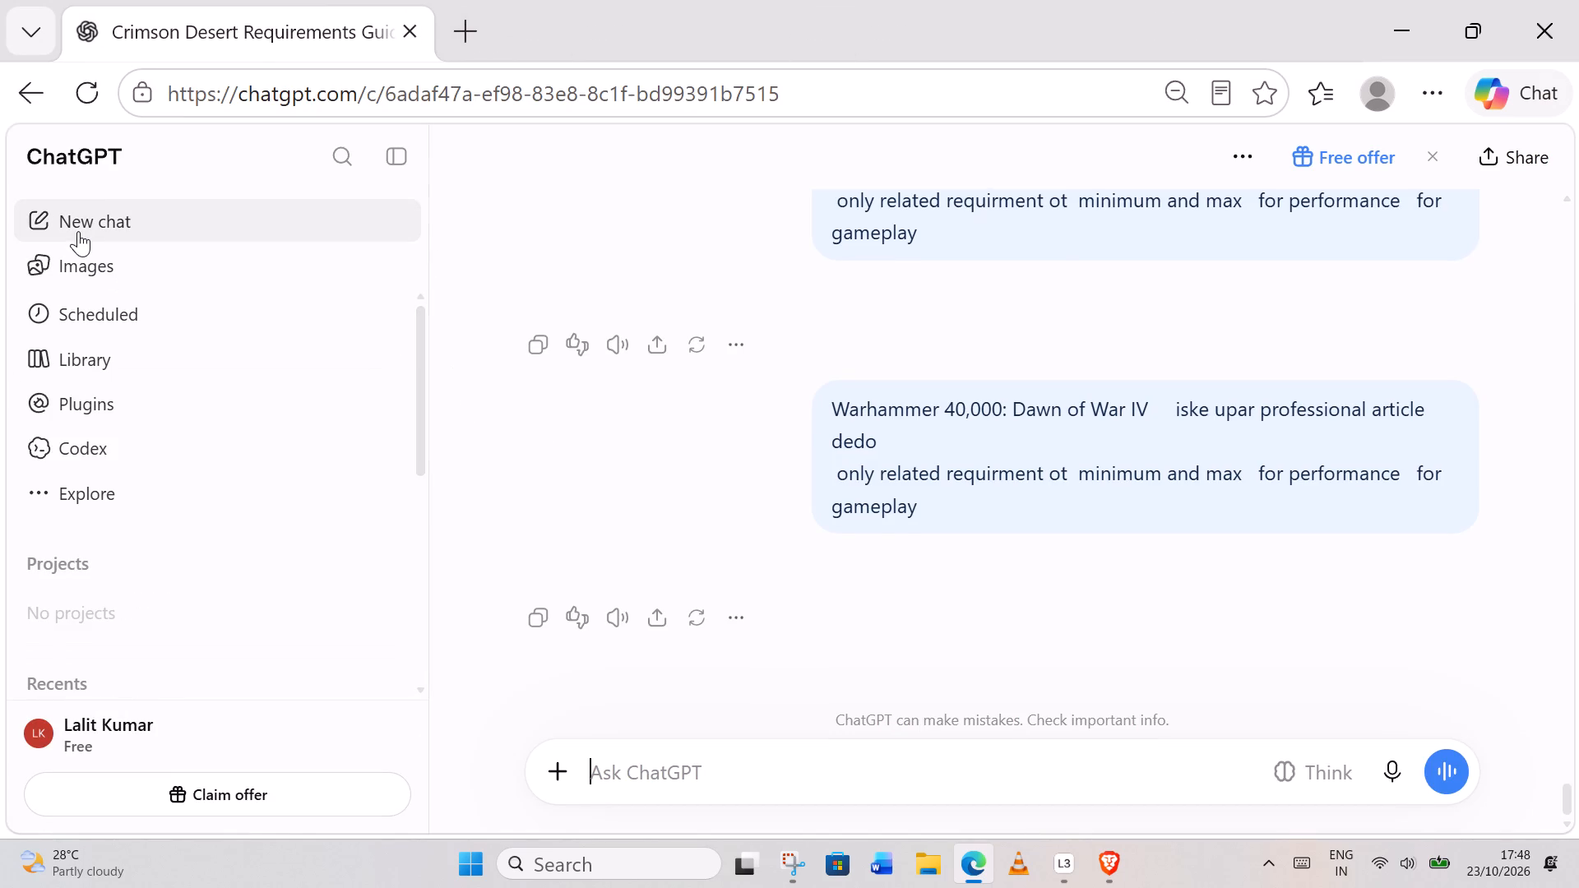
triple_click(78, 231)
double_click(78, 231)
Switch to Brave and close the Google device verification tab.
key("alt+Tab")
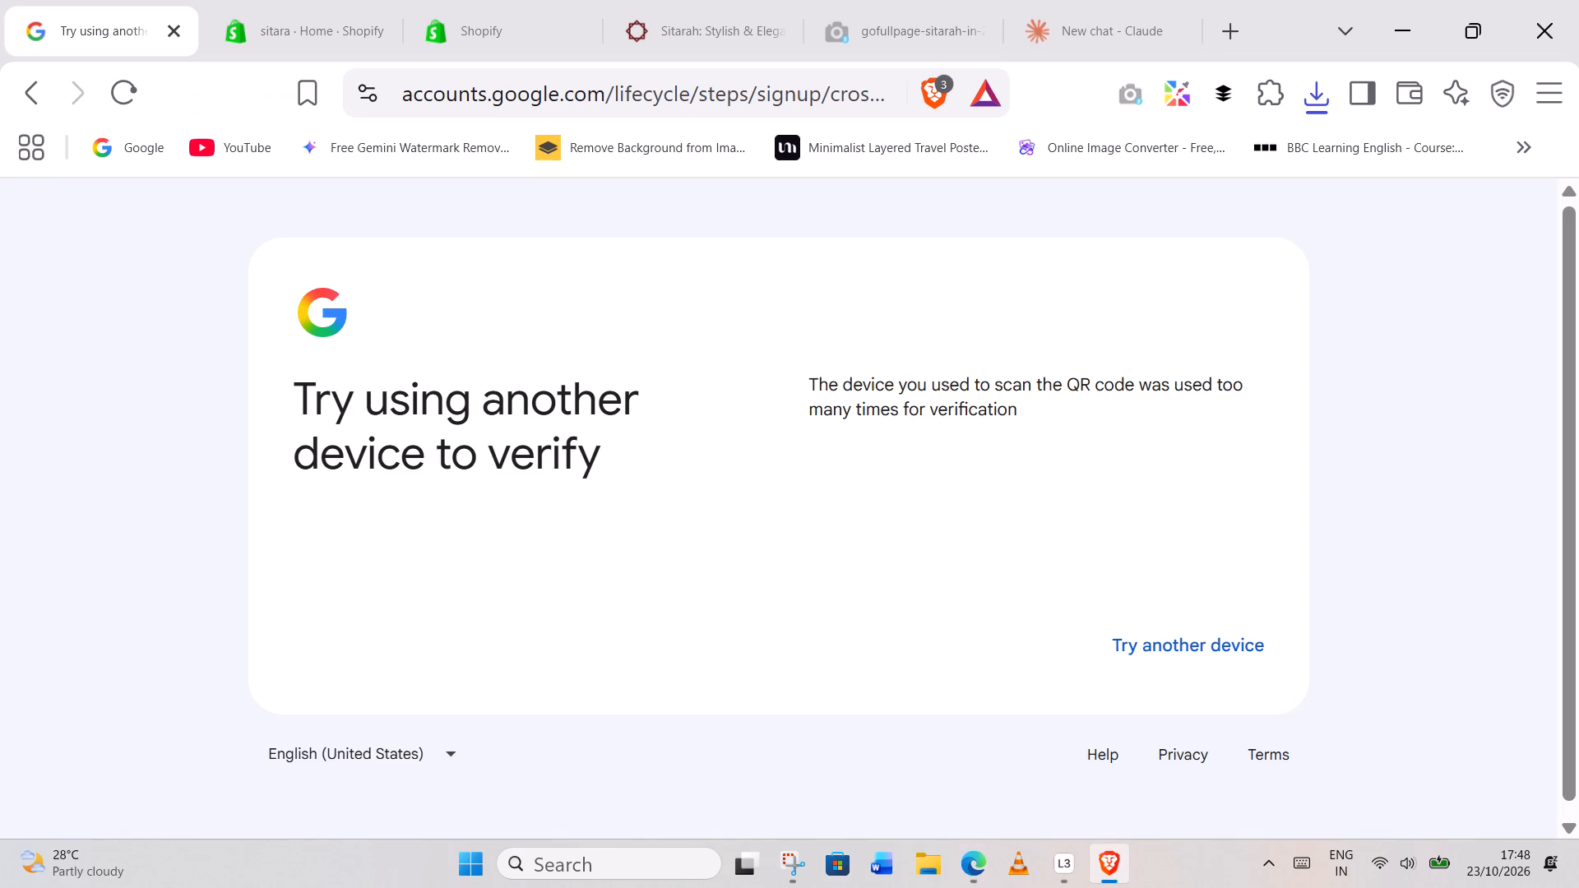
left_click(176, 30)
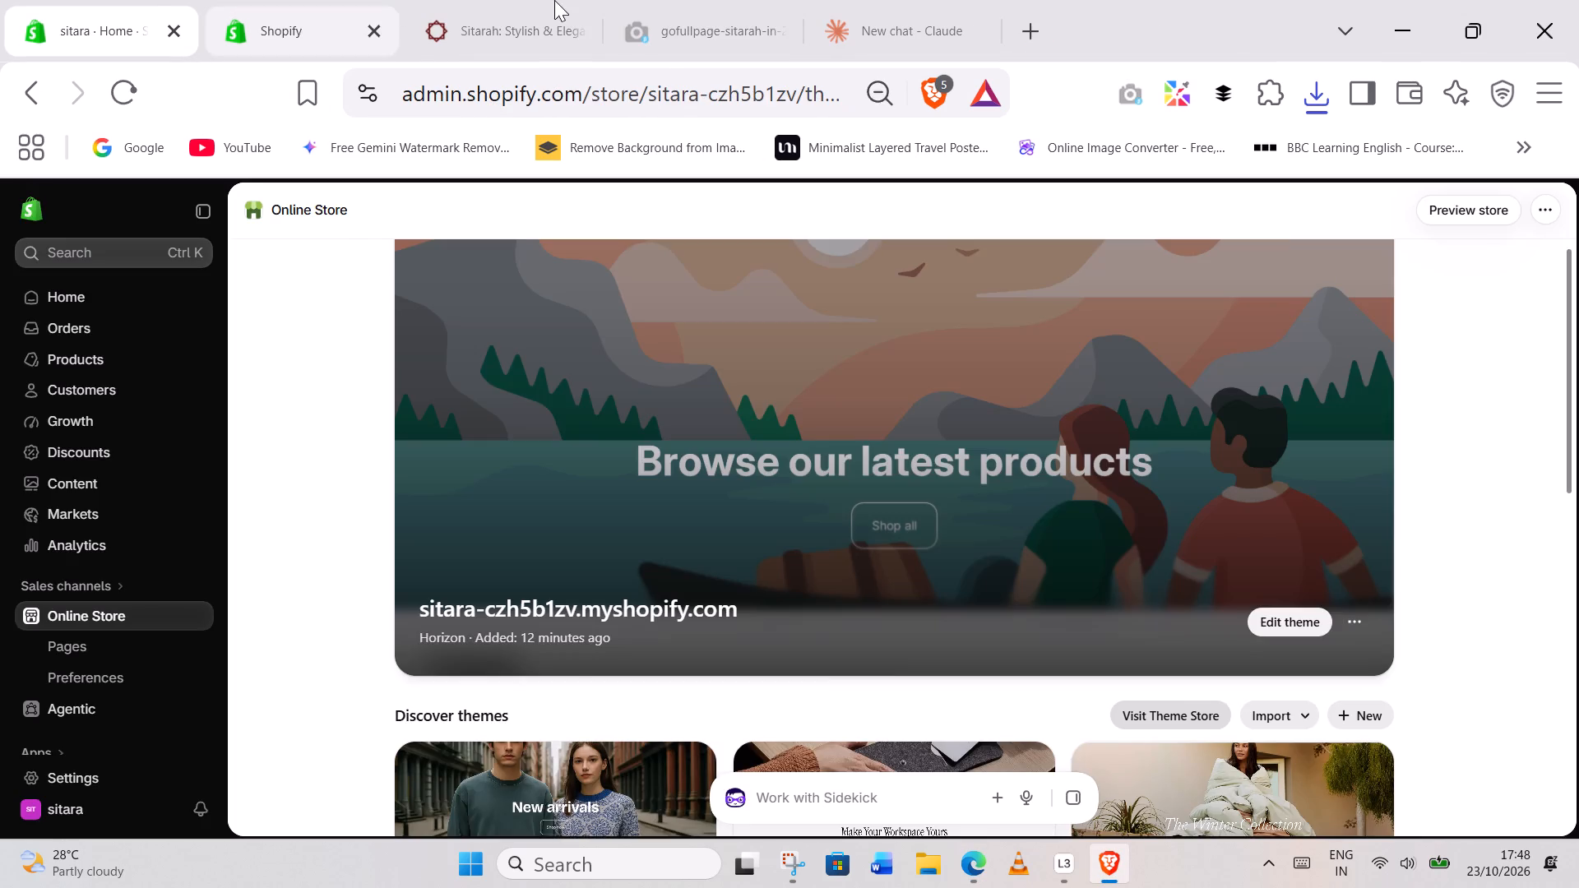
left_click(558, 0)
left_click(702, 0)
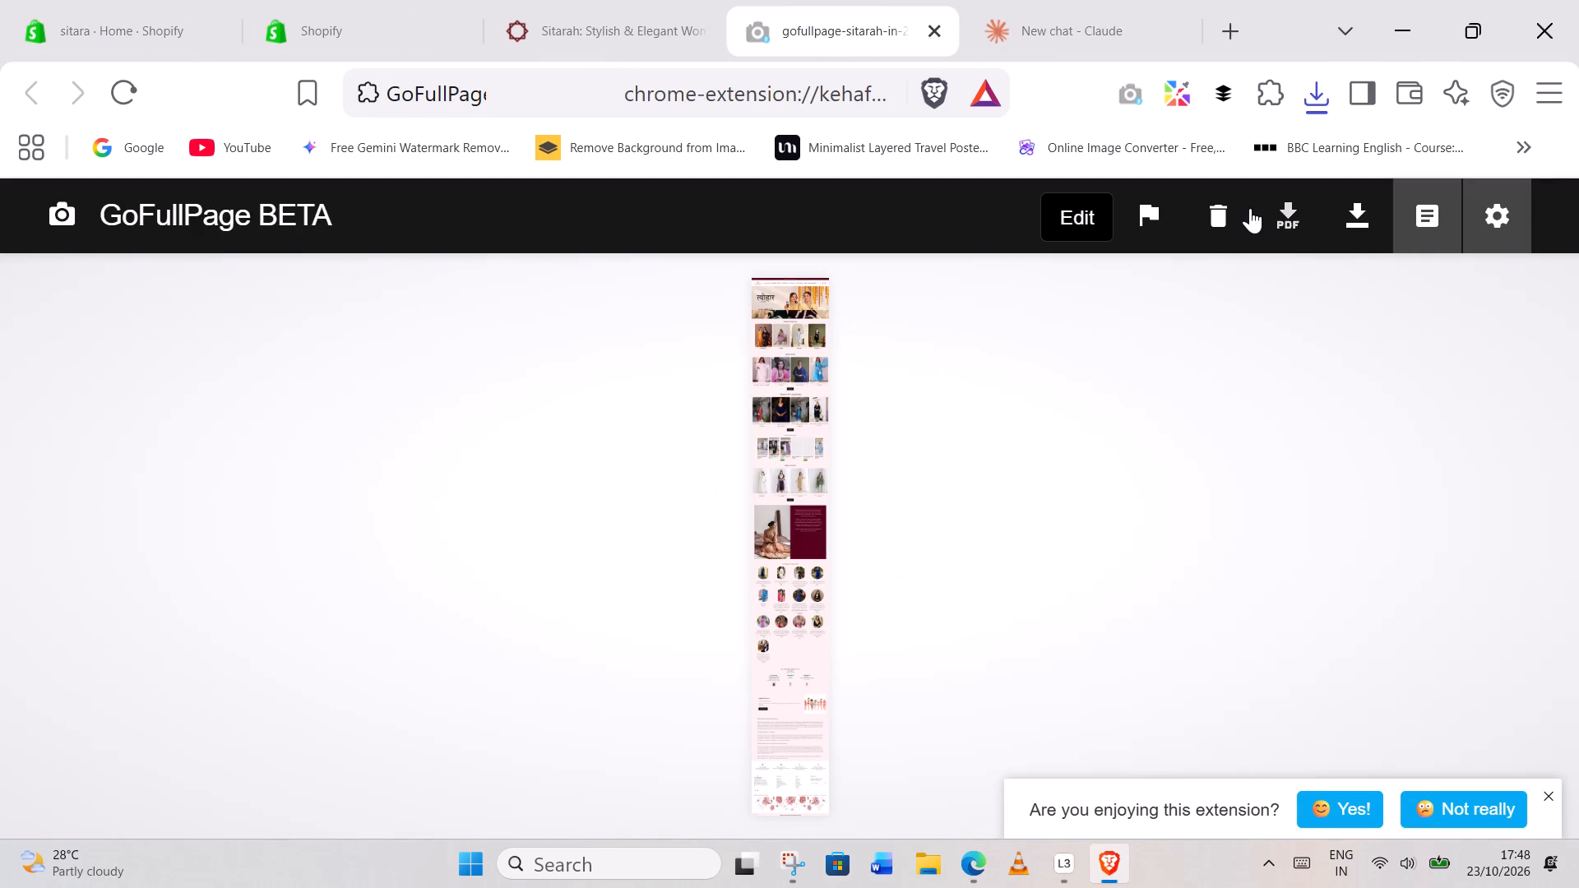
left_click(1321, 79)
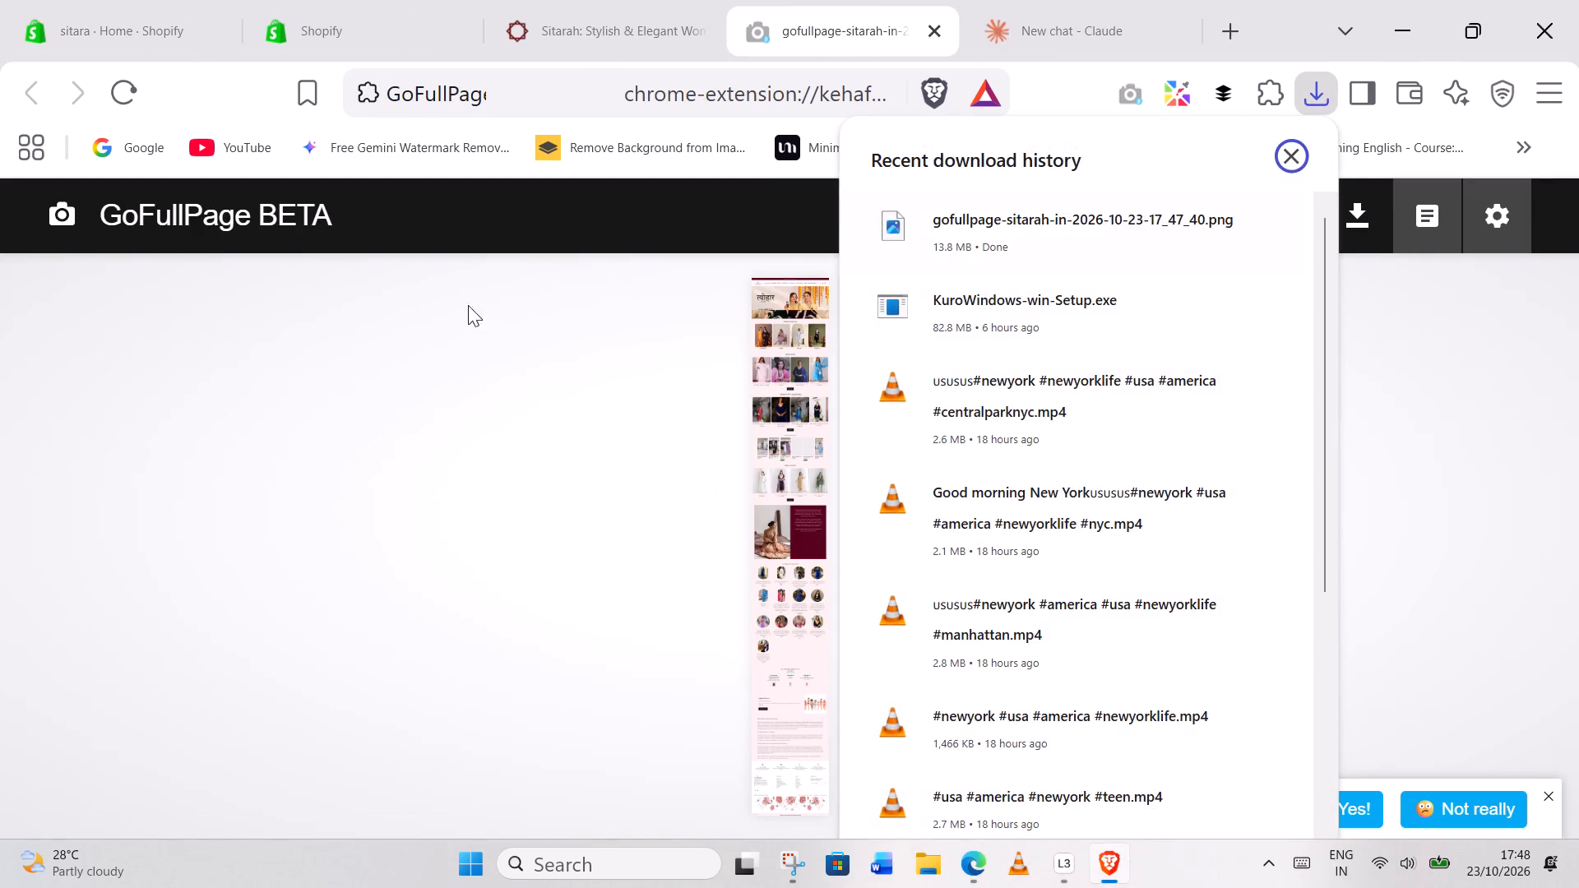
left_click(375, 329)
key("alt+Tab")
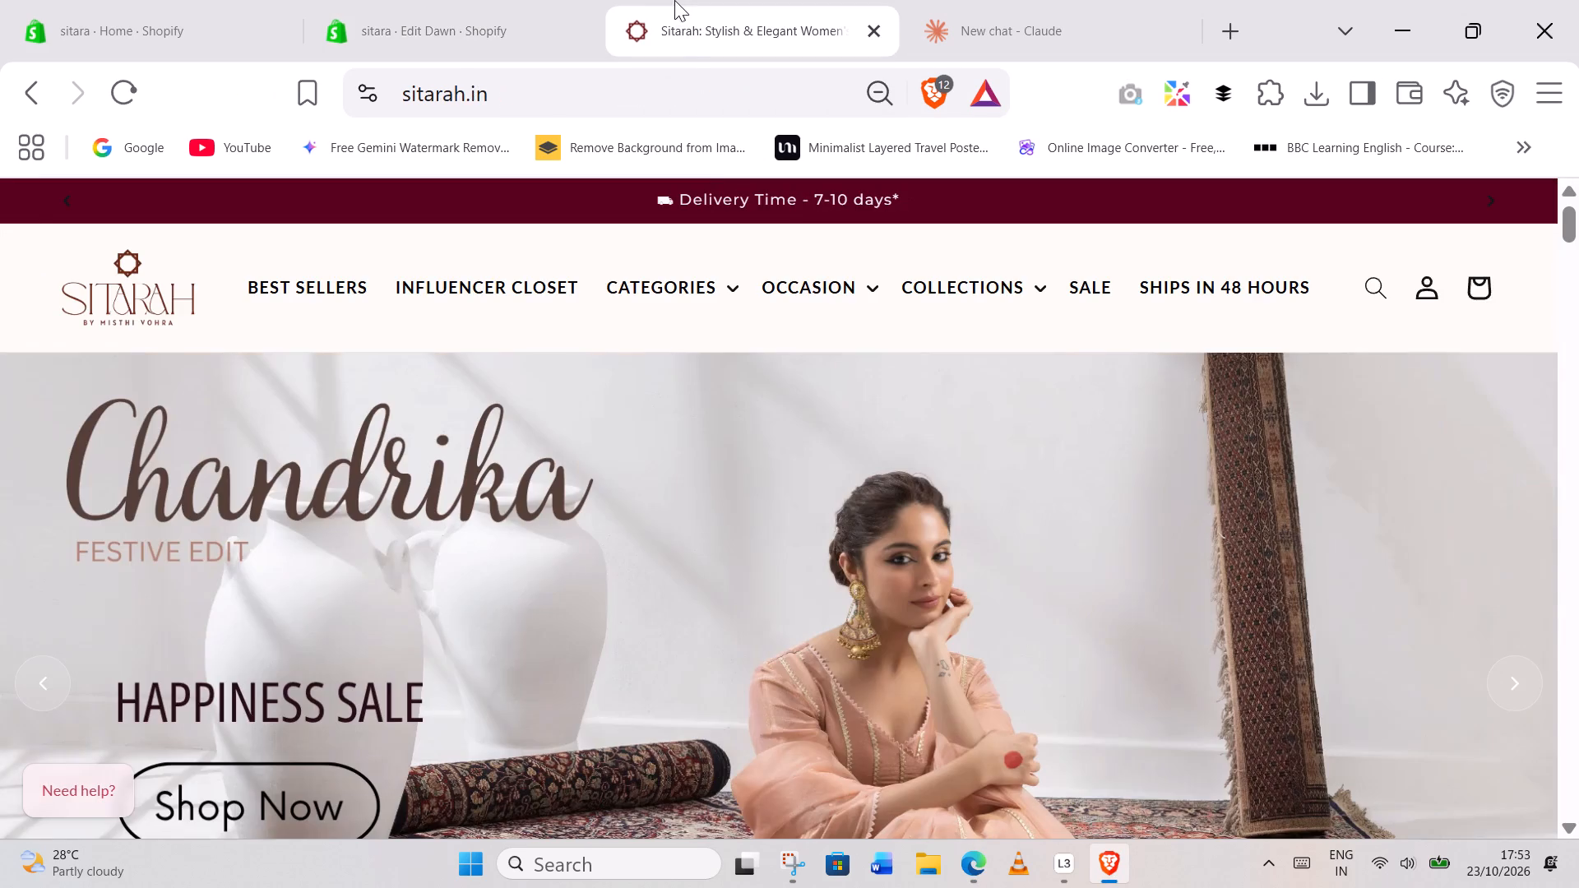
left_click(549, 0)
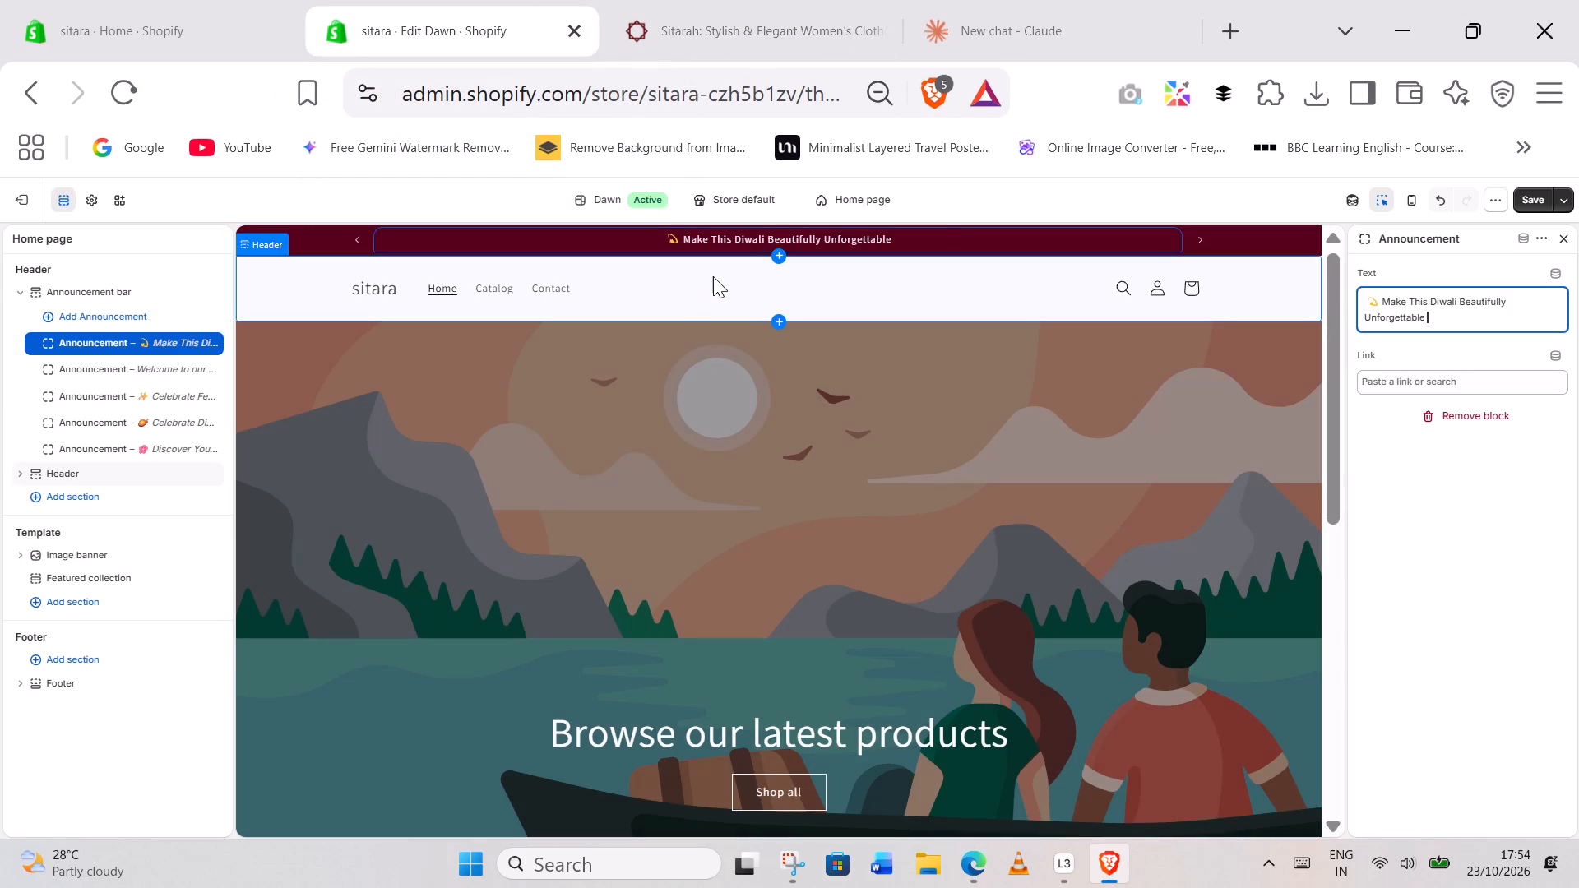
left_click(726, 0)
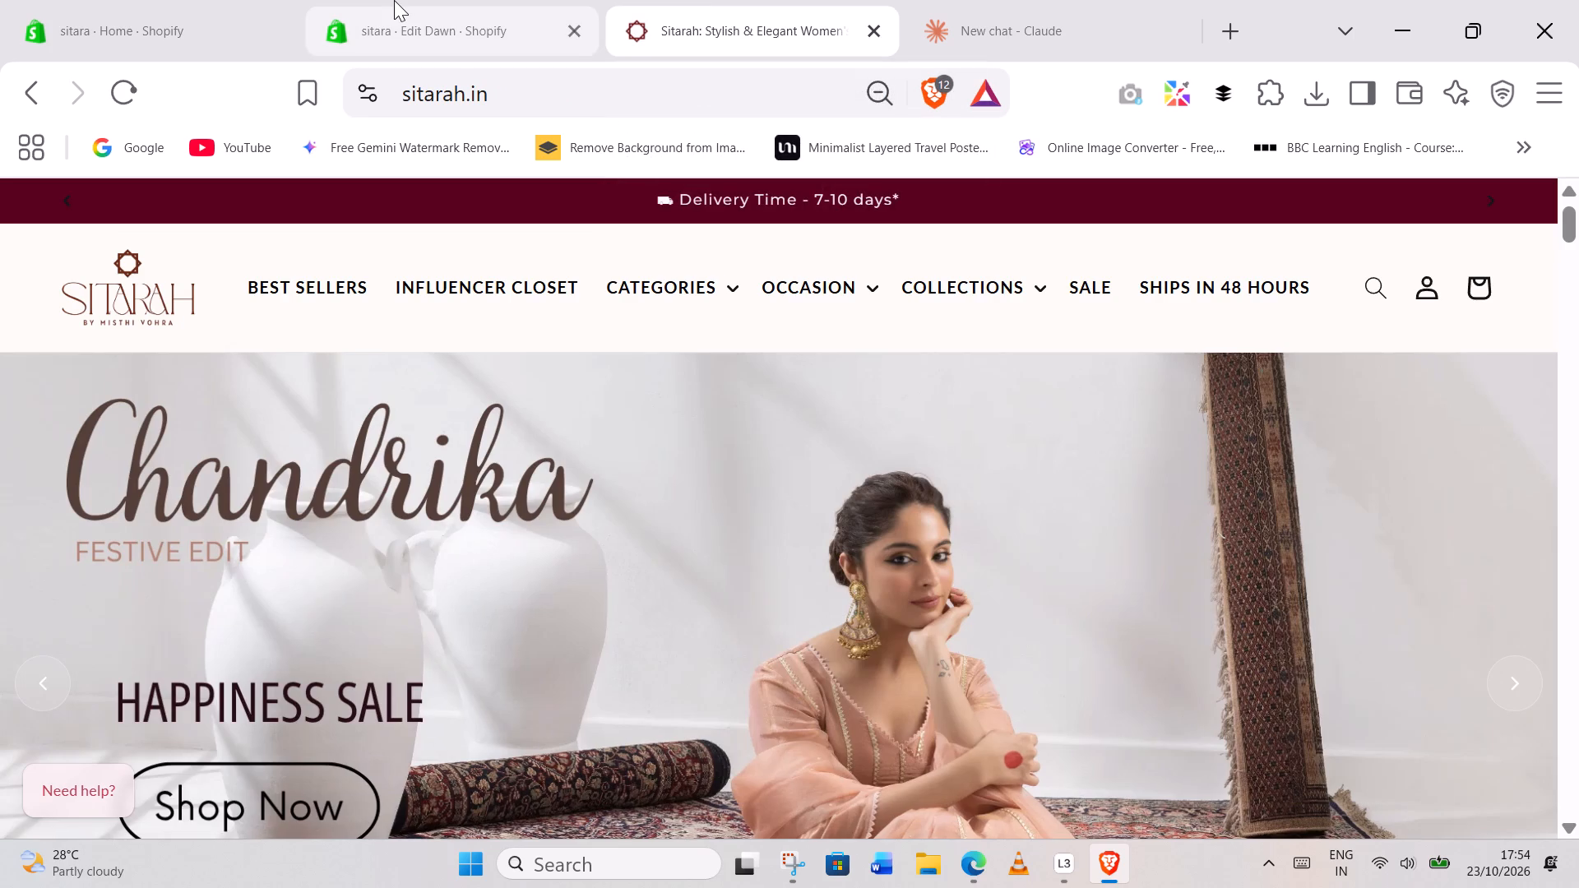
left_click(394, 0)
left_click(725, 0)
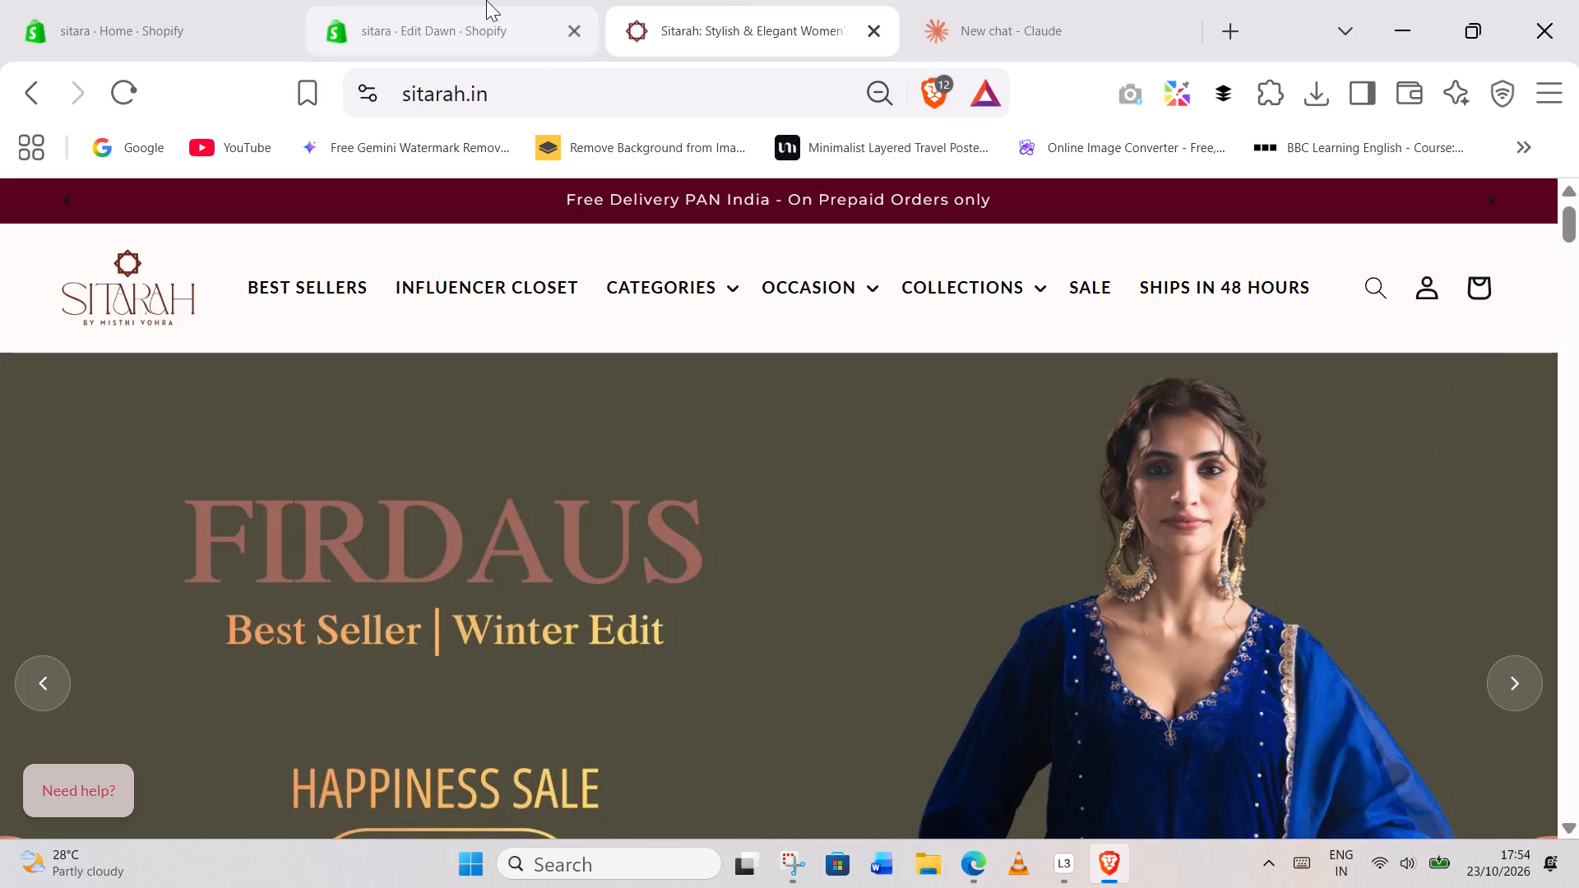
left_click(482, 0)
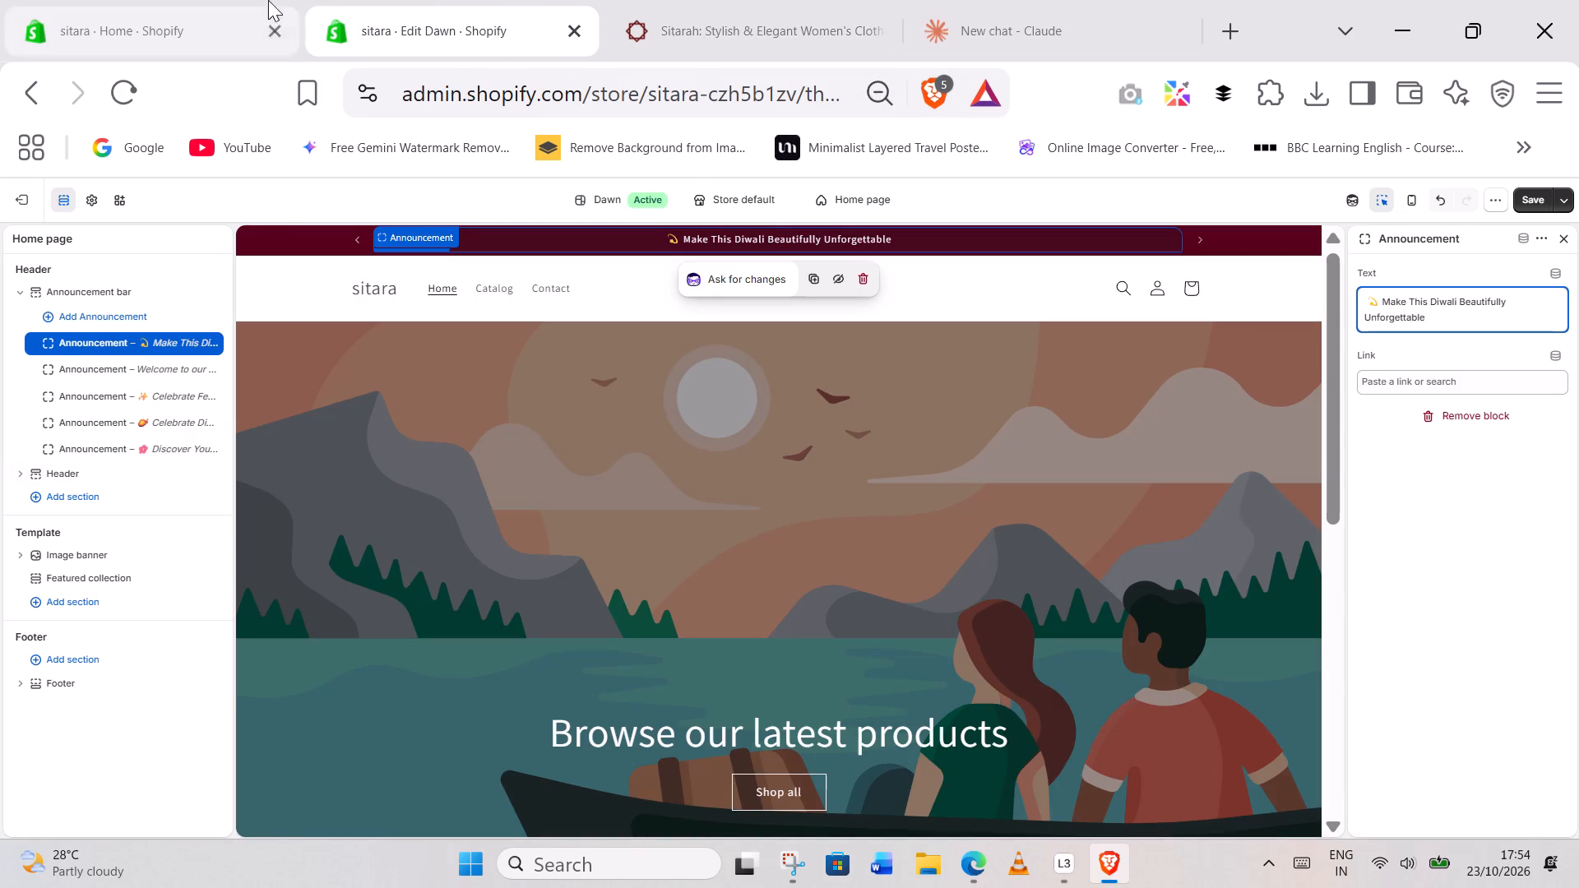
left_click(801, 0)
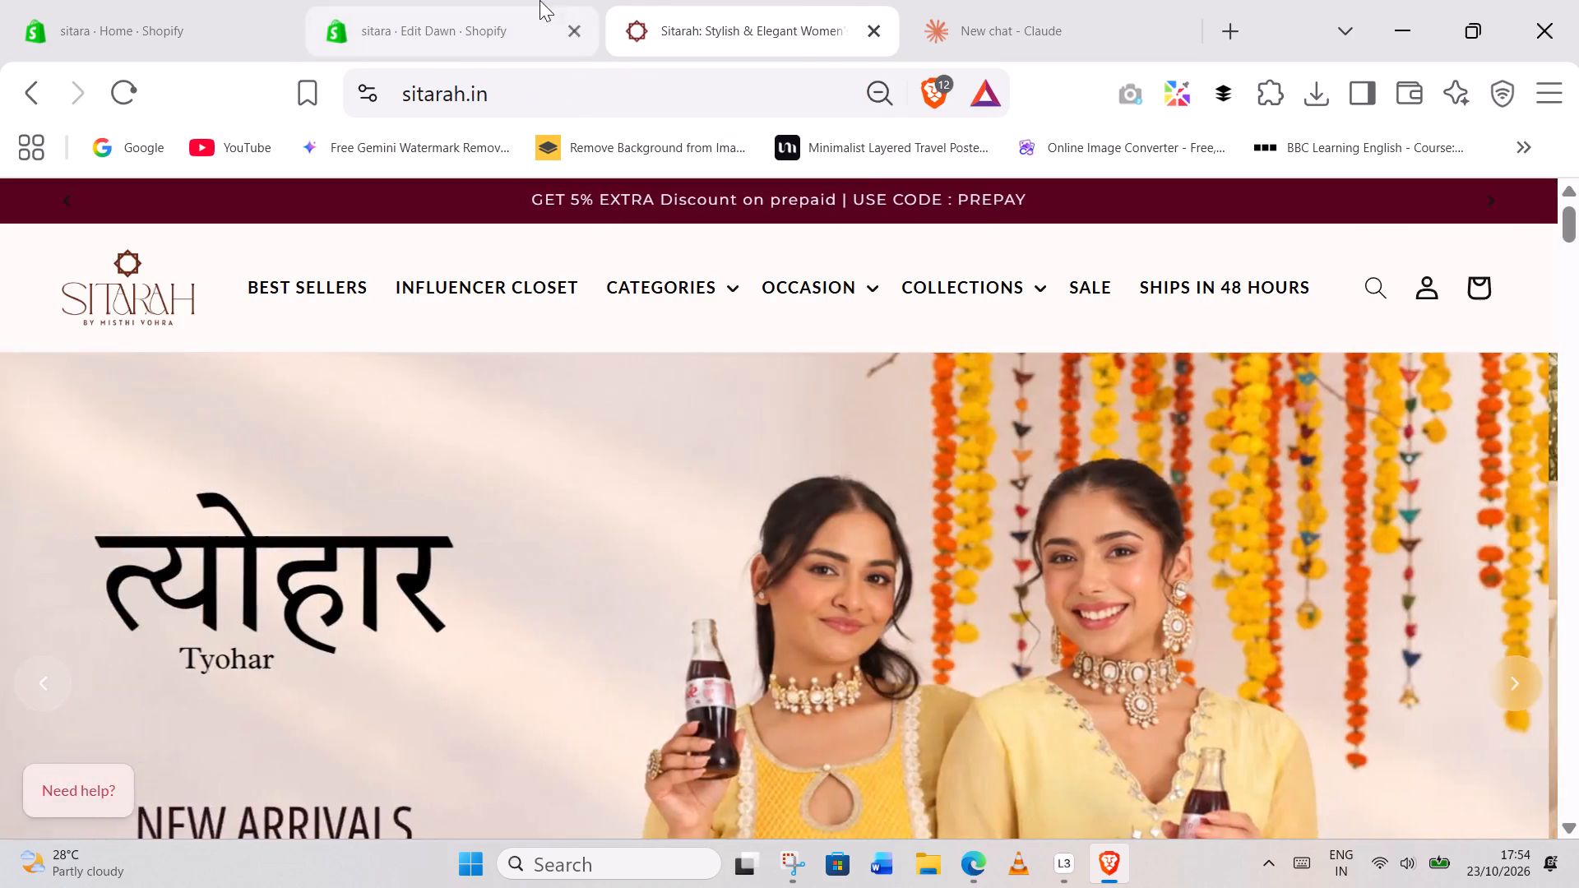
left_click(539, 0)
Replace the remaining "Welcome to our store" announcement's text with "🎉 Extra 10% OFF on Your Festive Favorites!" and save the theme.
left_click(96, 370)
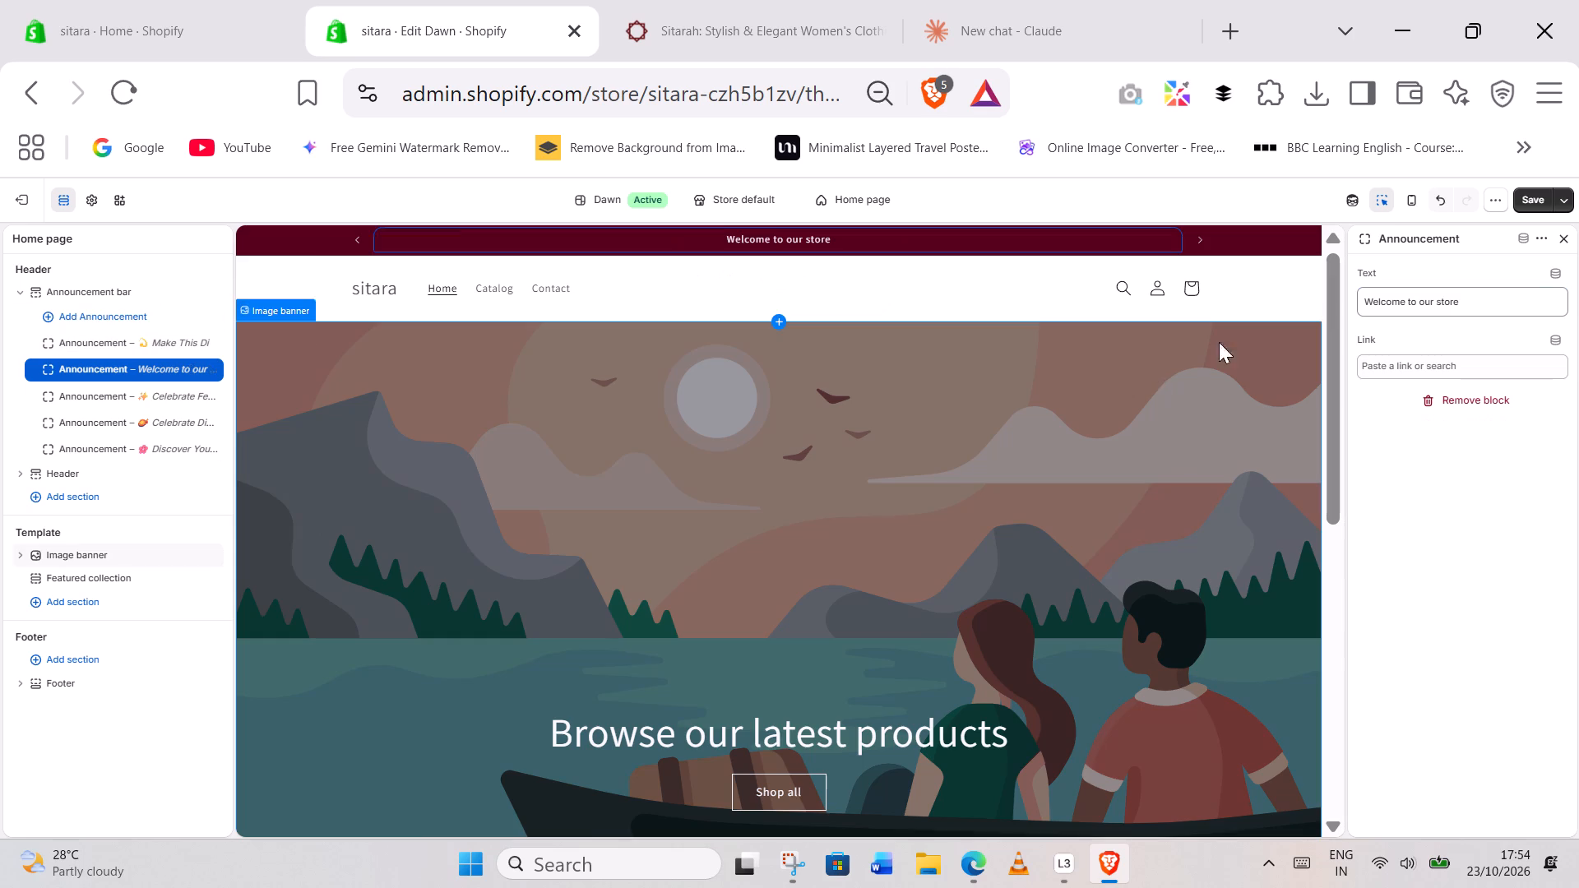
left_click(1399, 304)
key("ctrl+a")
key("ctrl+v")
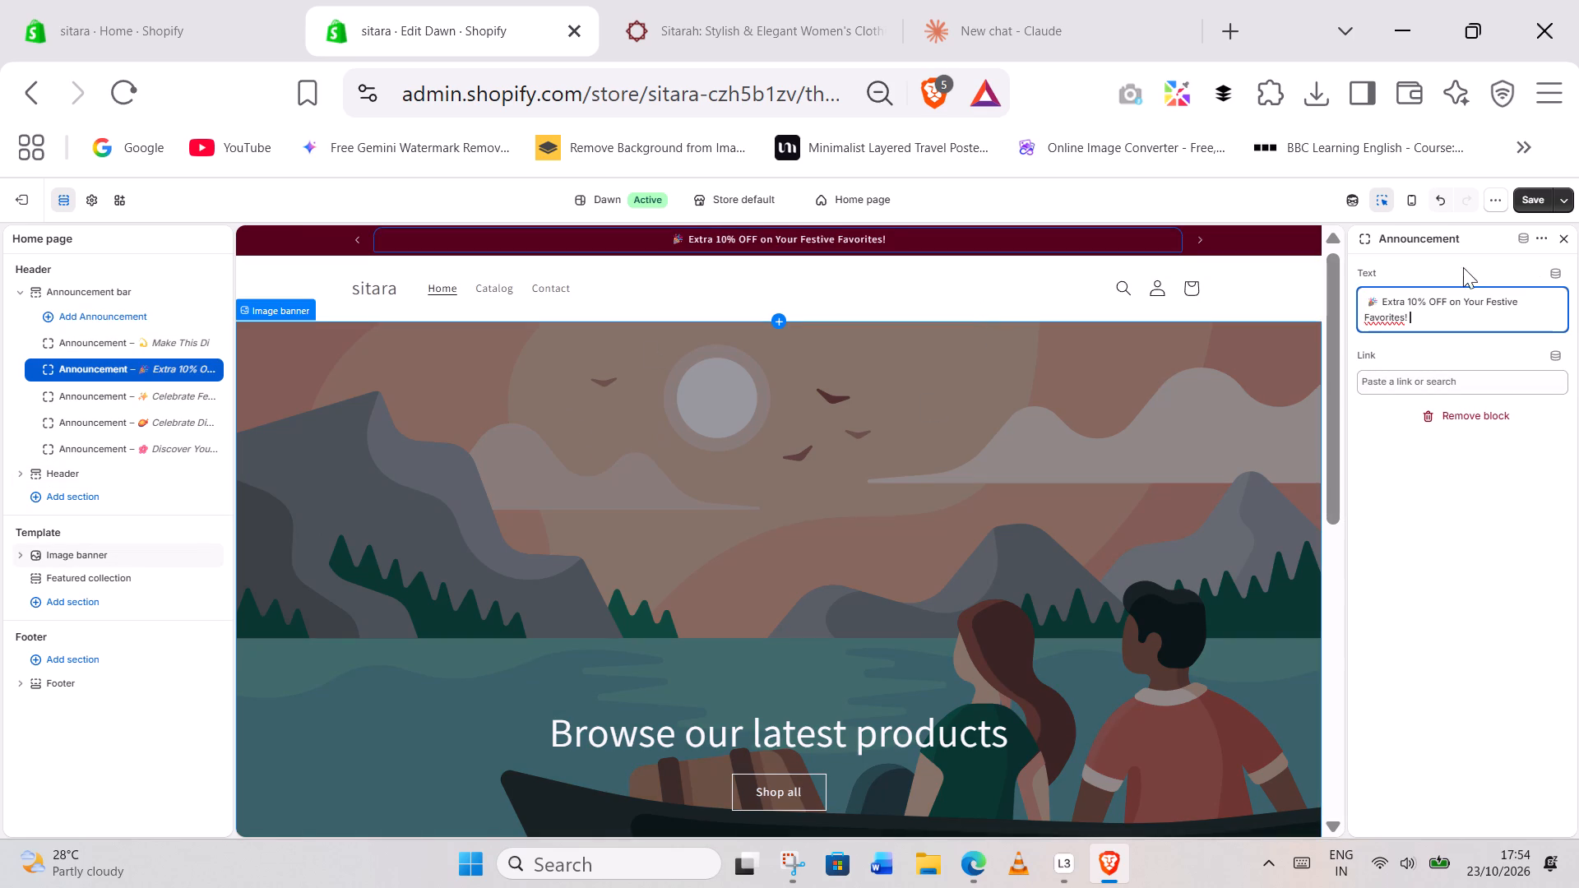
left_click(1527, 201)
Open the live sitara storefront from the theme editor and compare it with the sitarah.in homepage.
left_click(1495, 199)
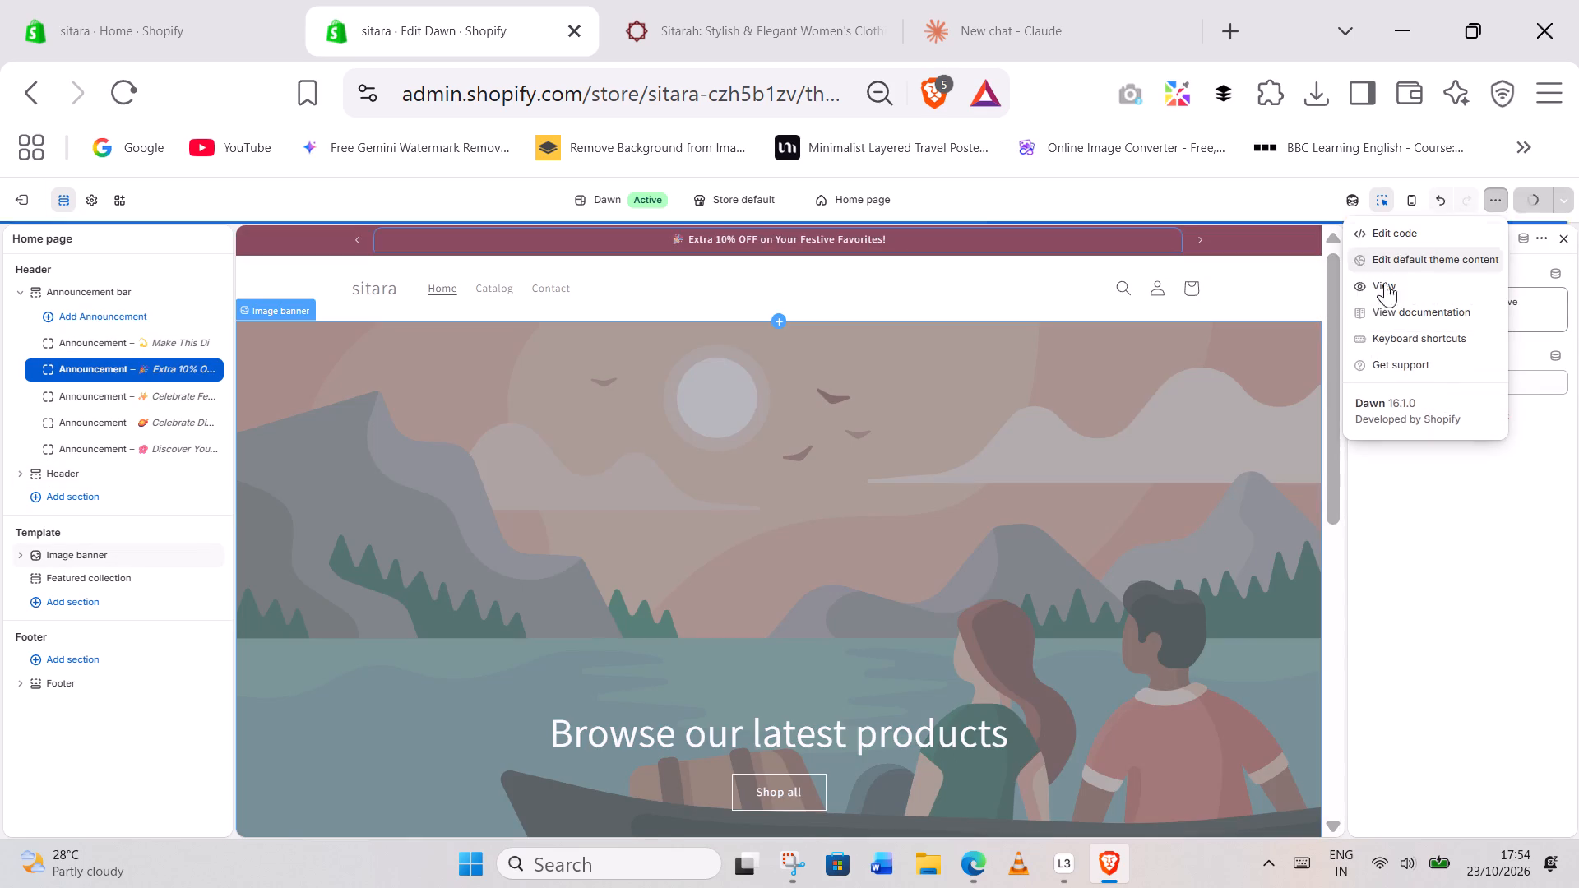
left_click(1396, 275)
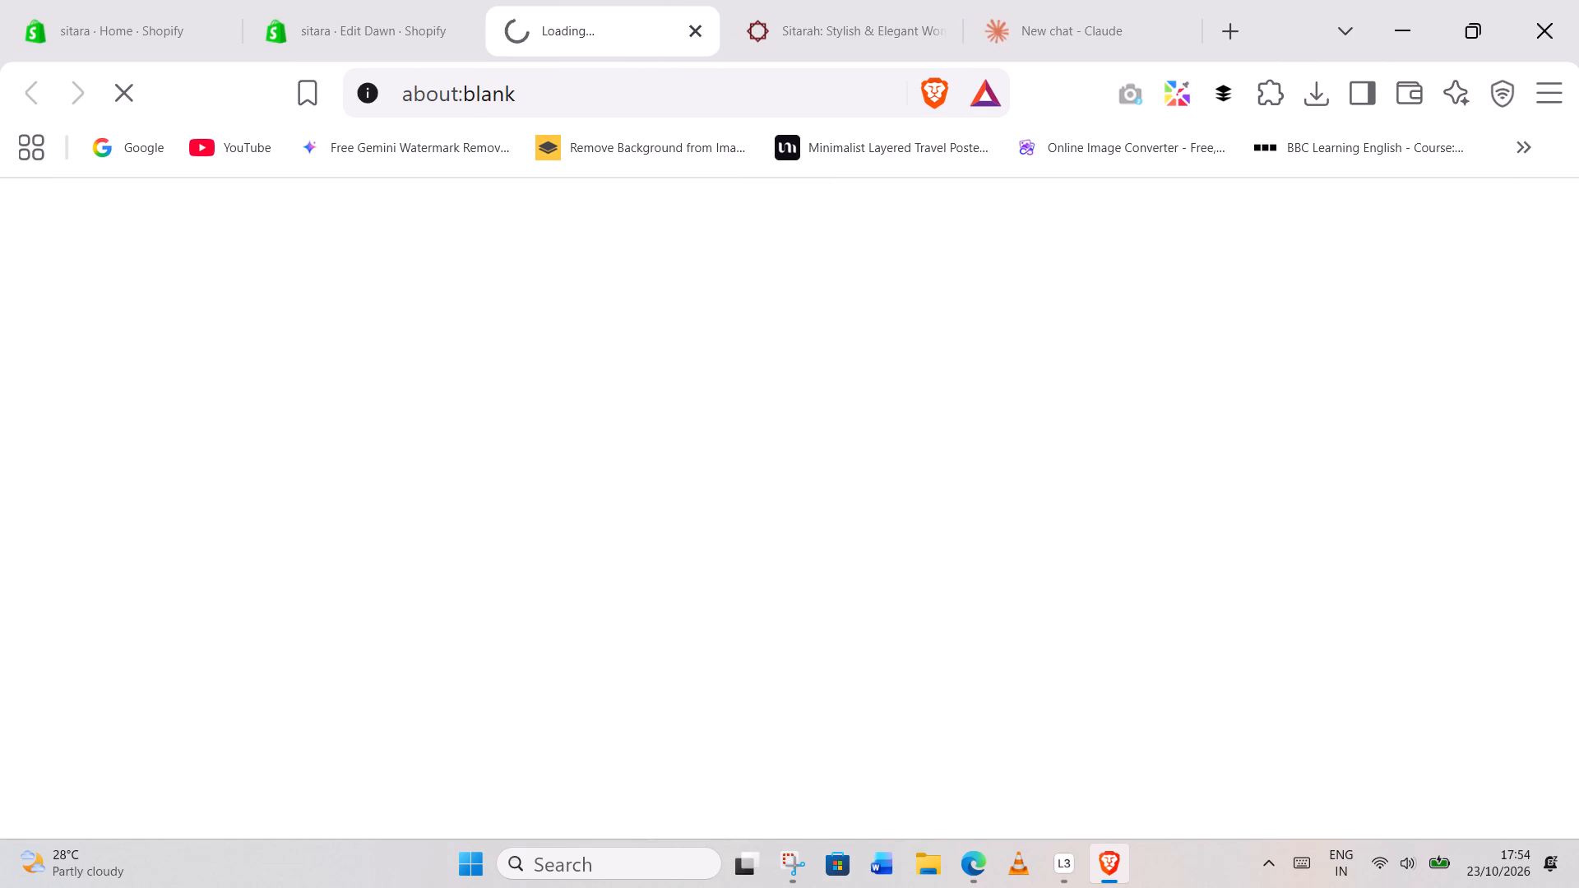
left_click(637, 0)
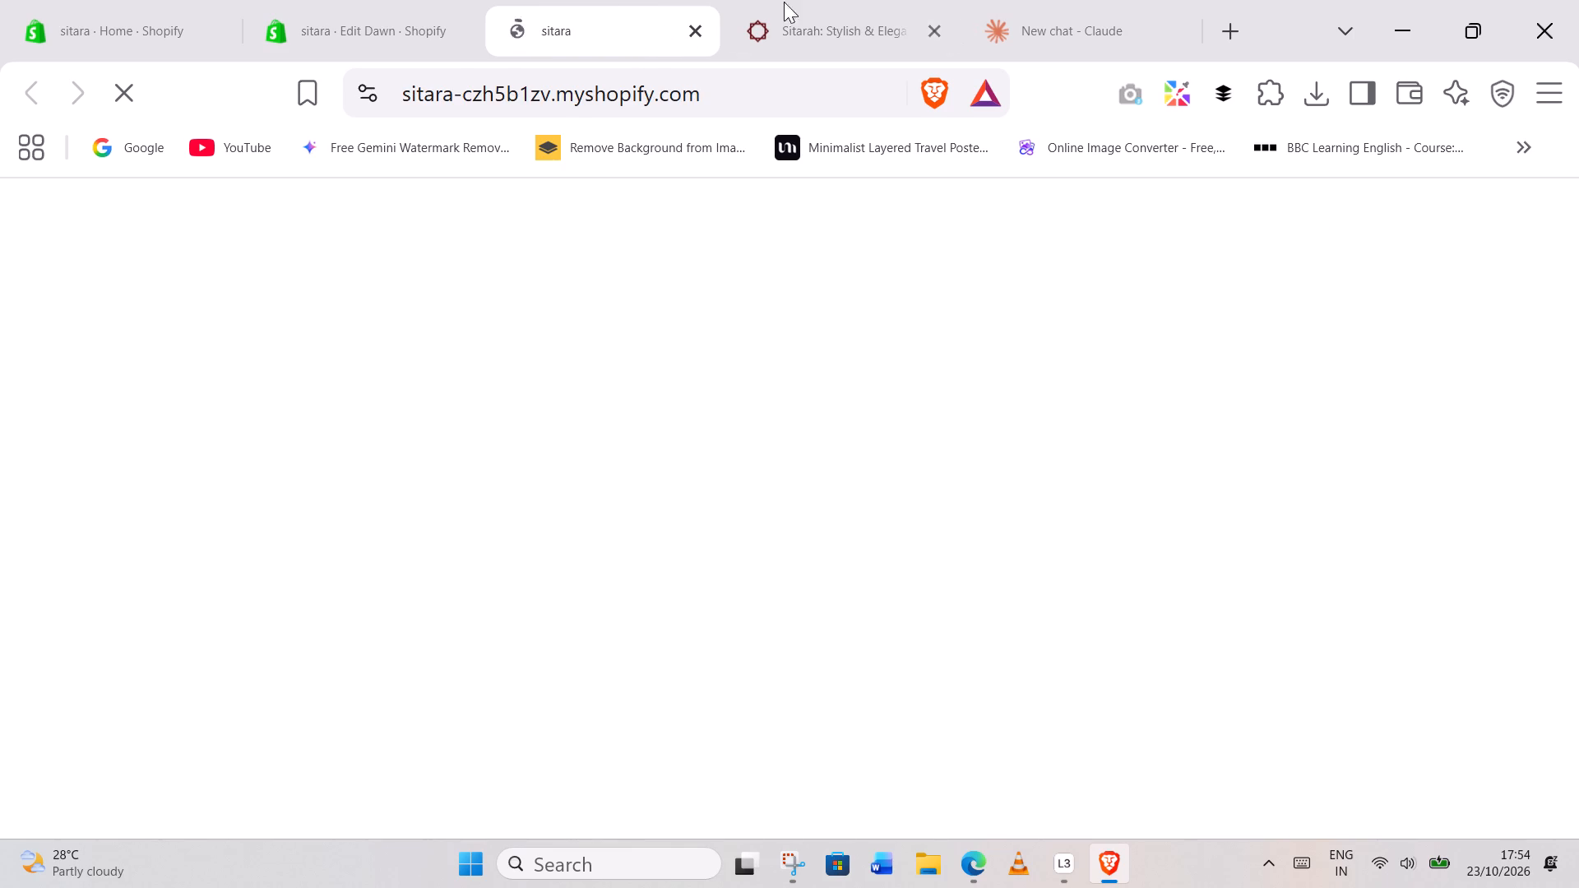
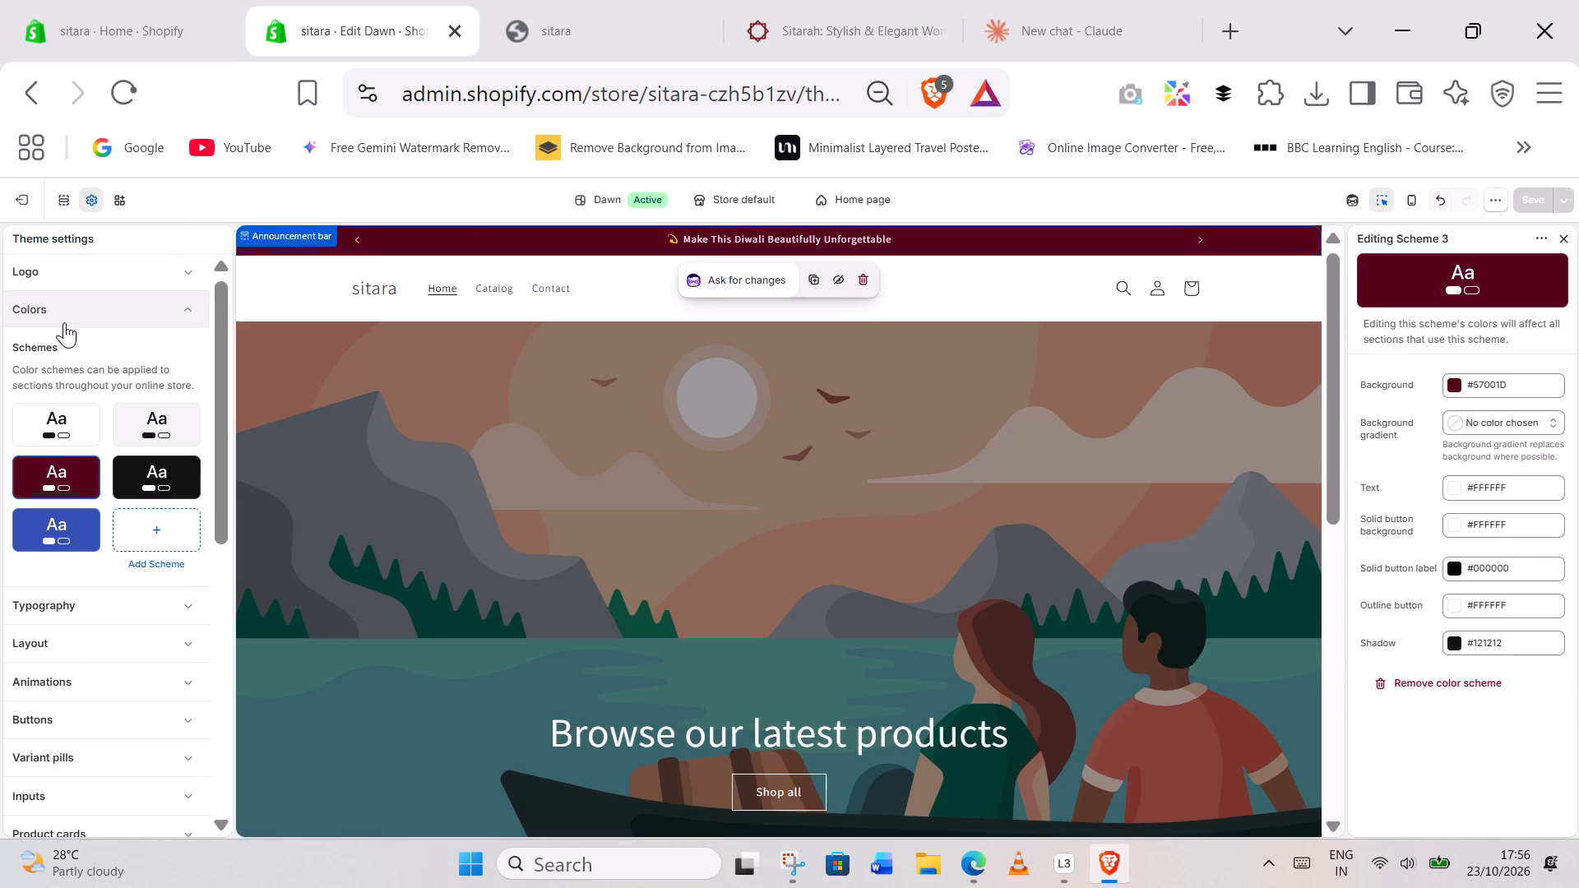
left_click(70, 625)
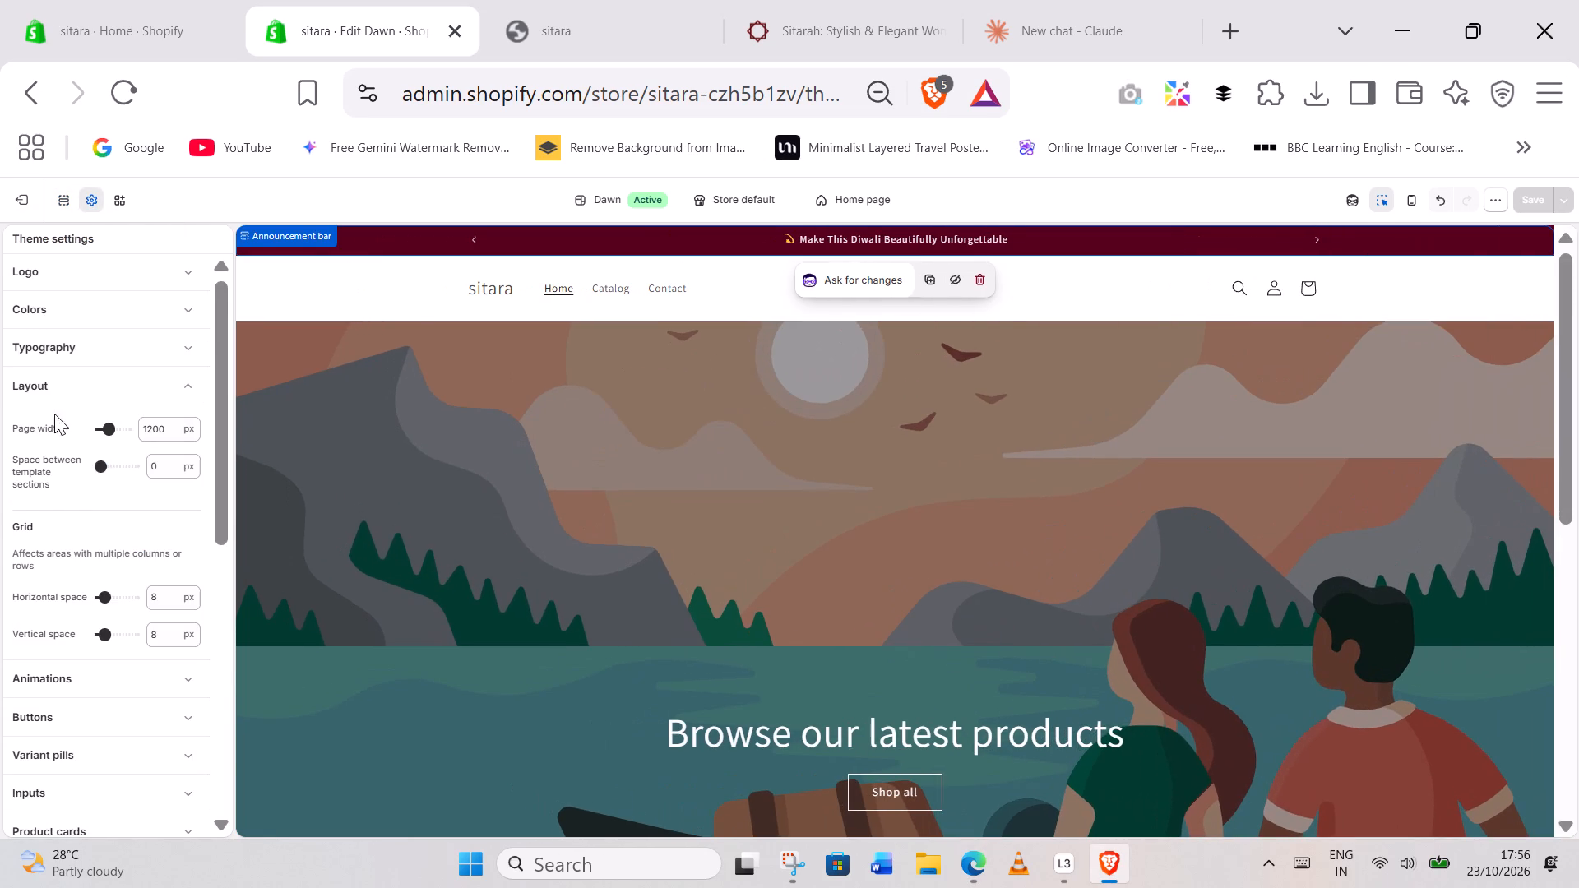
left_click(58, 345)
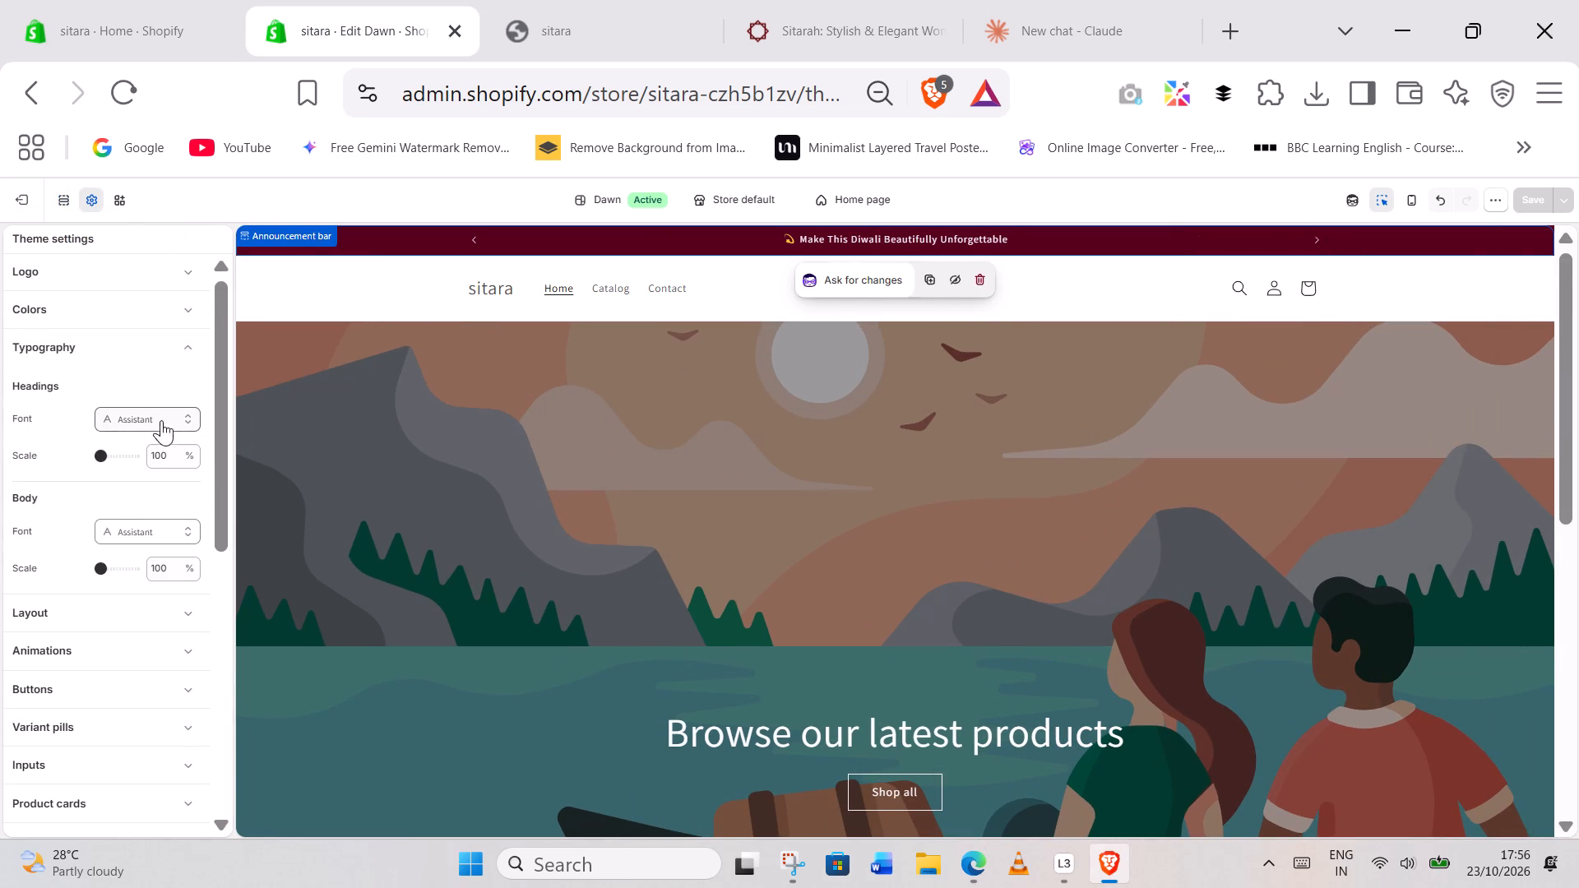
left_click(128, 422)
left_click(1412, 275)
key("ctrl+v")
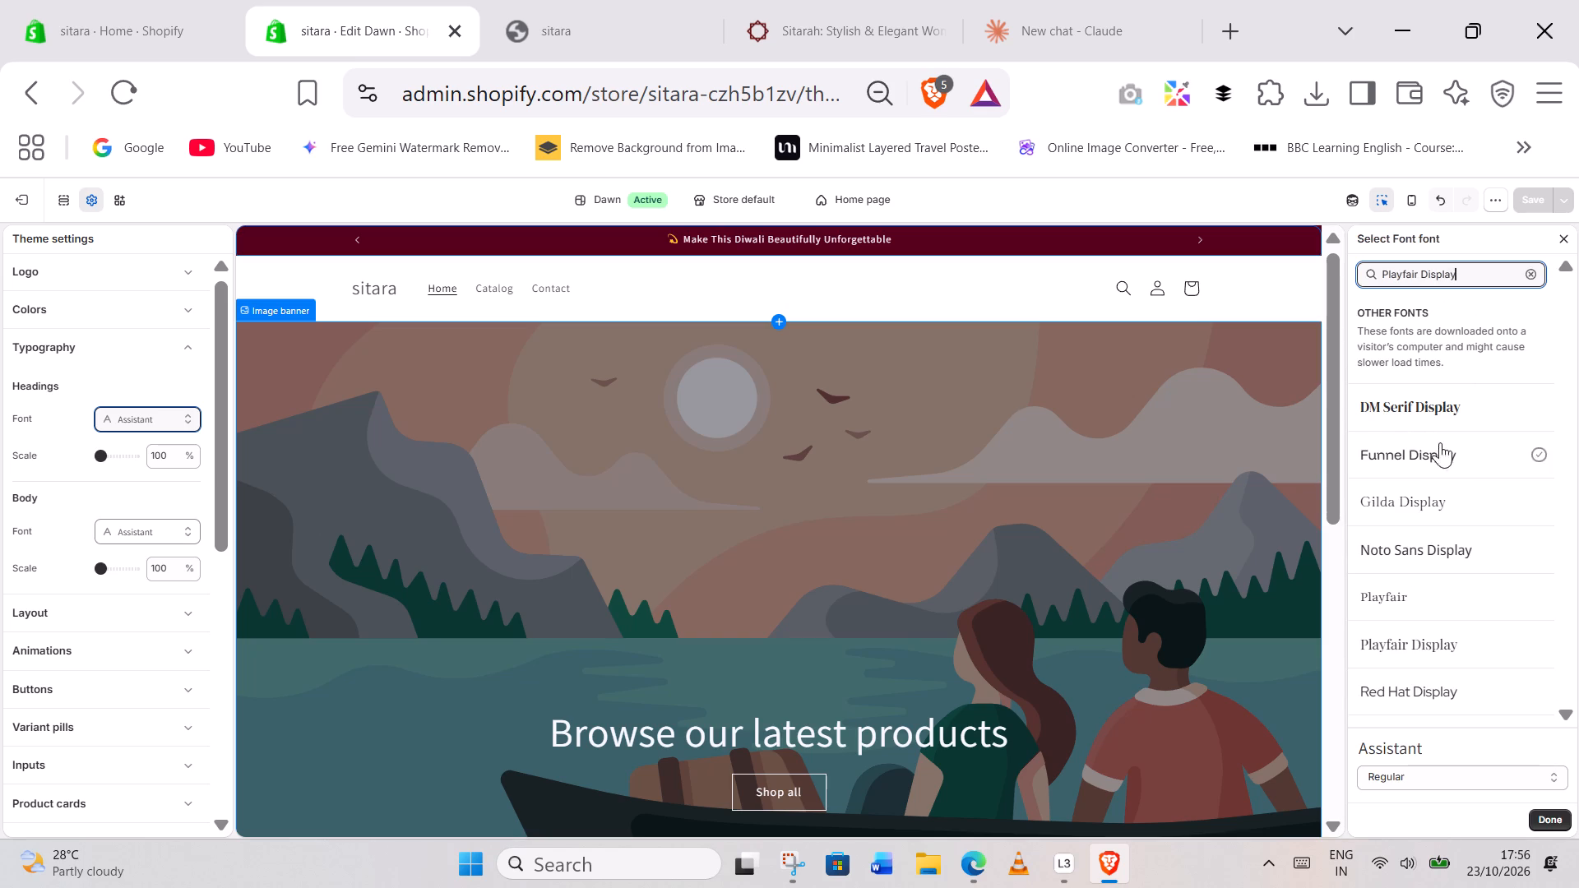
left_click(1446, 456)
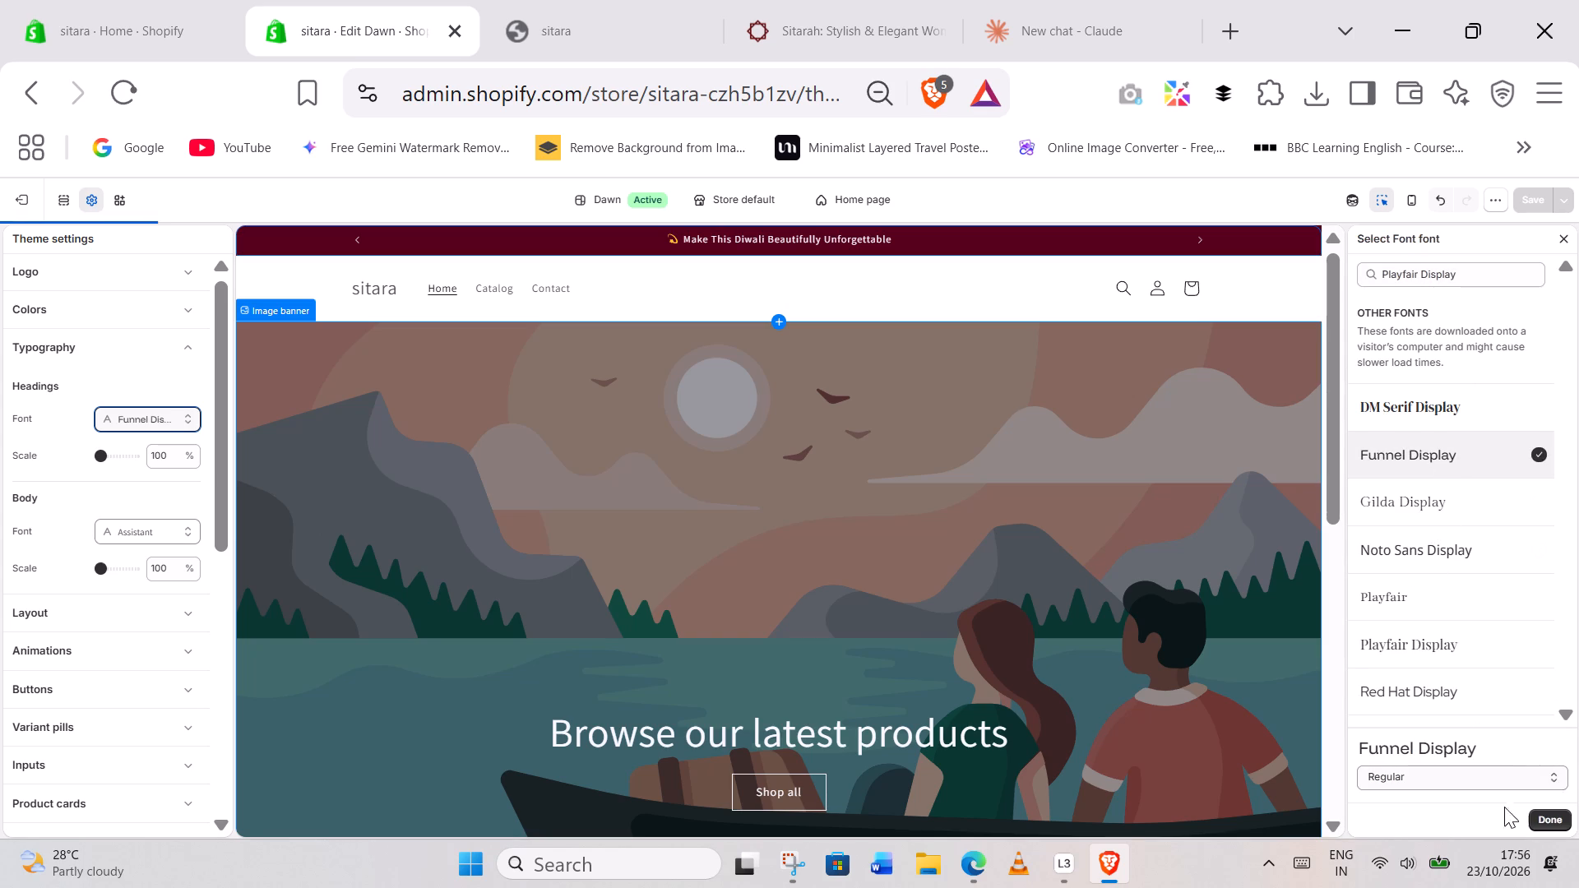
left_click(1549, 816)
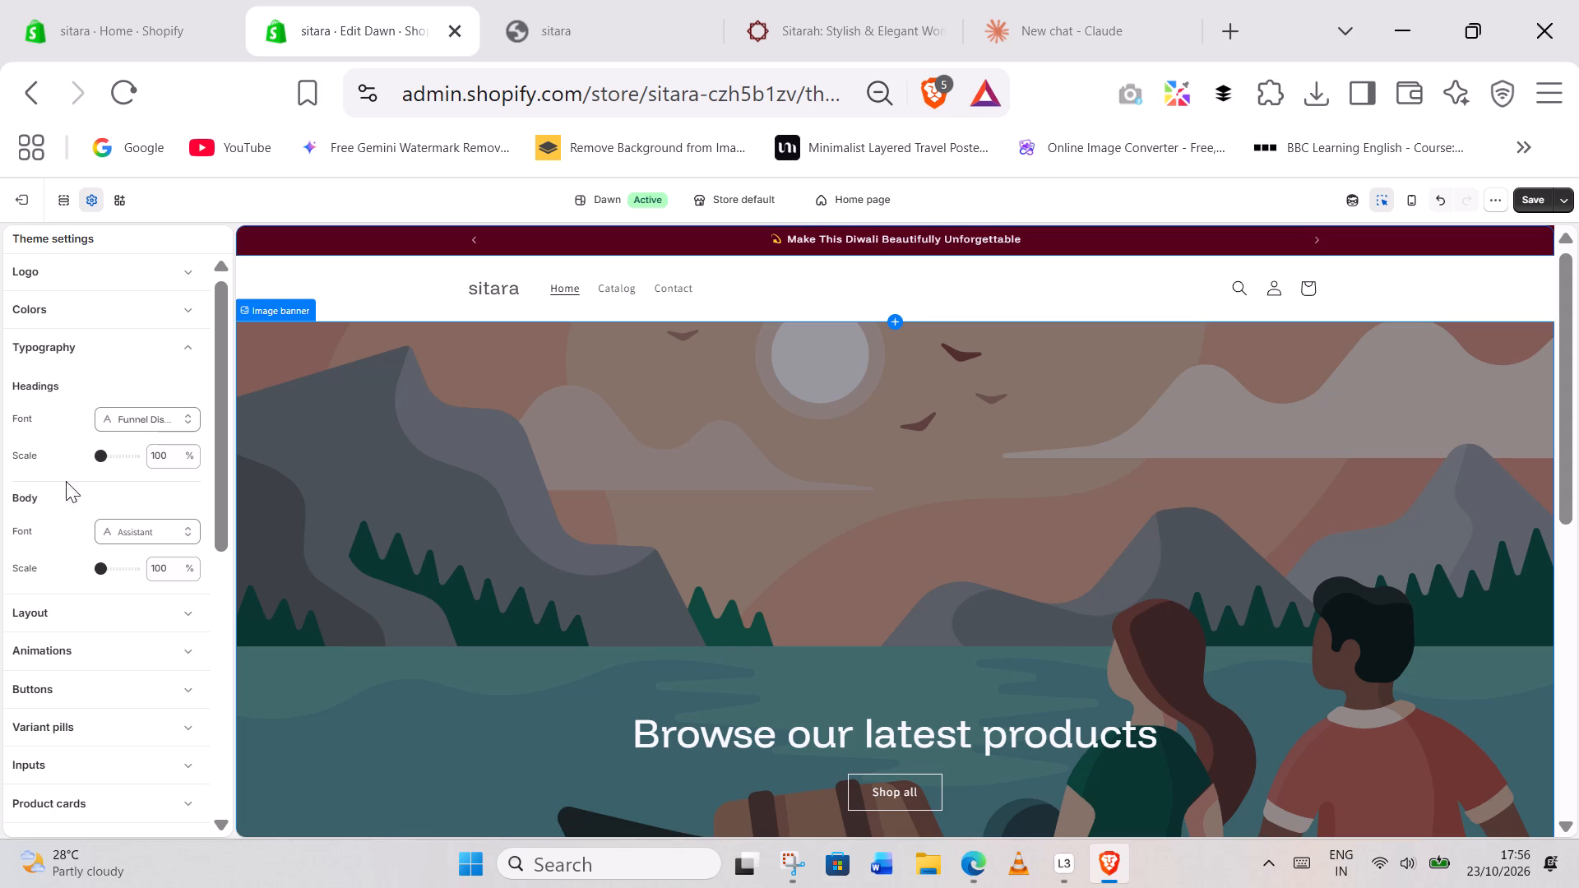
Search for "Playfair Display" among the body fonts, set the body font to Funnel Display, and save the theme.
left_click(137, 540)
left_click(1447, 262)
key("ctrl+v")
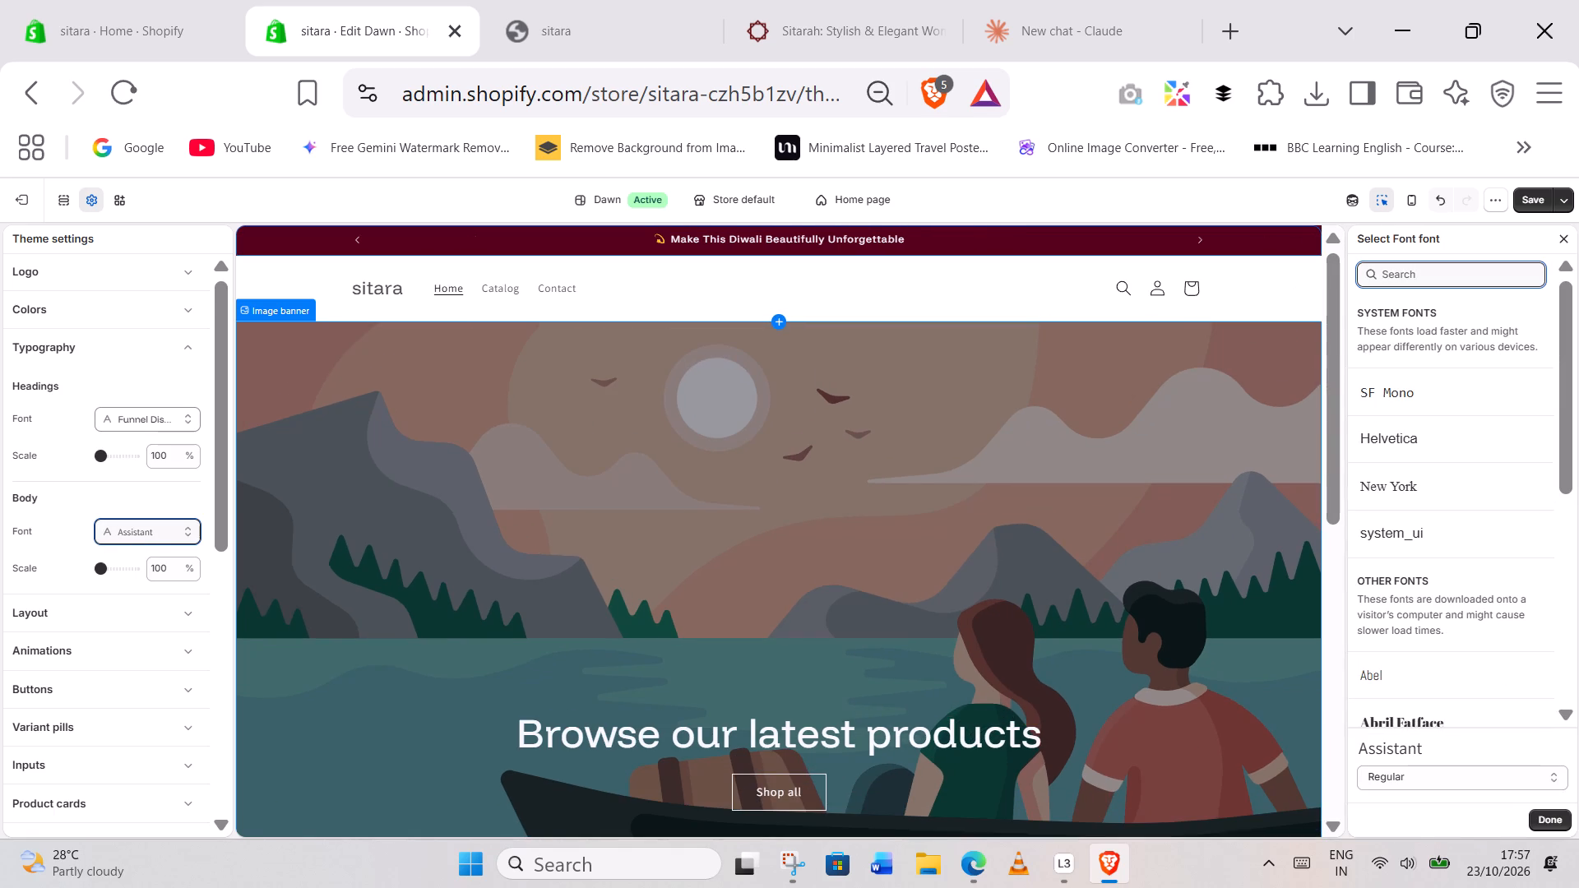
left_click(1433, 451)
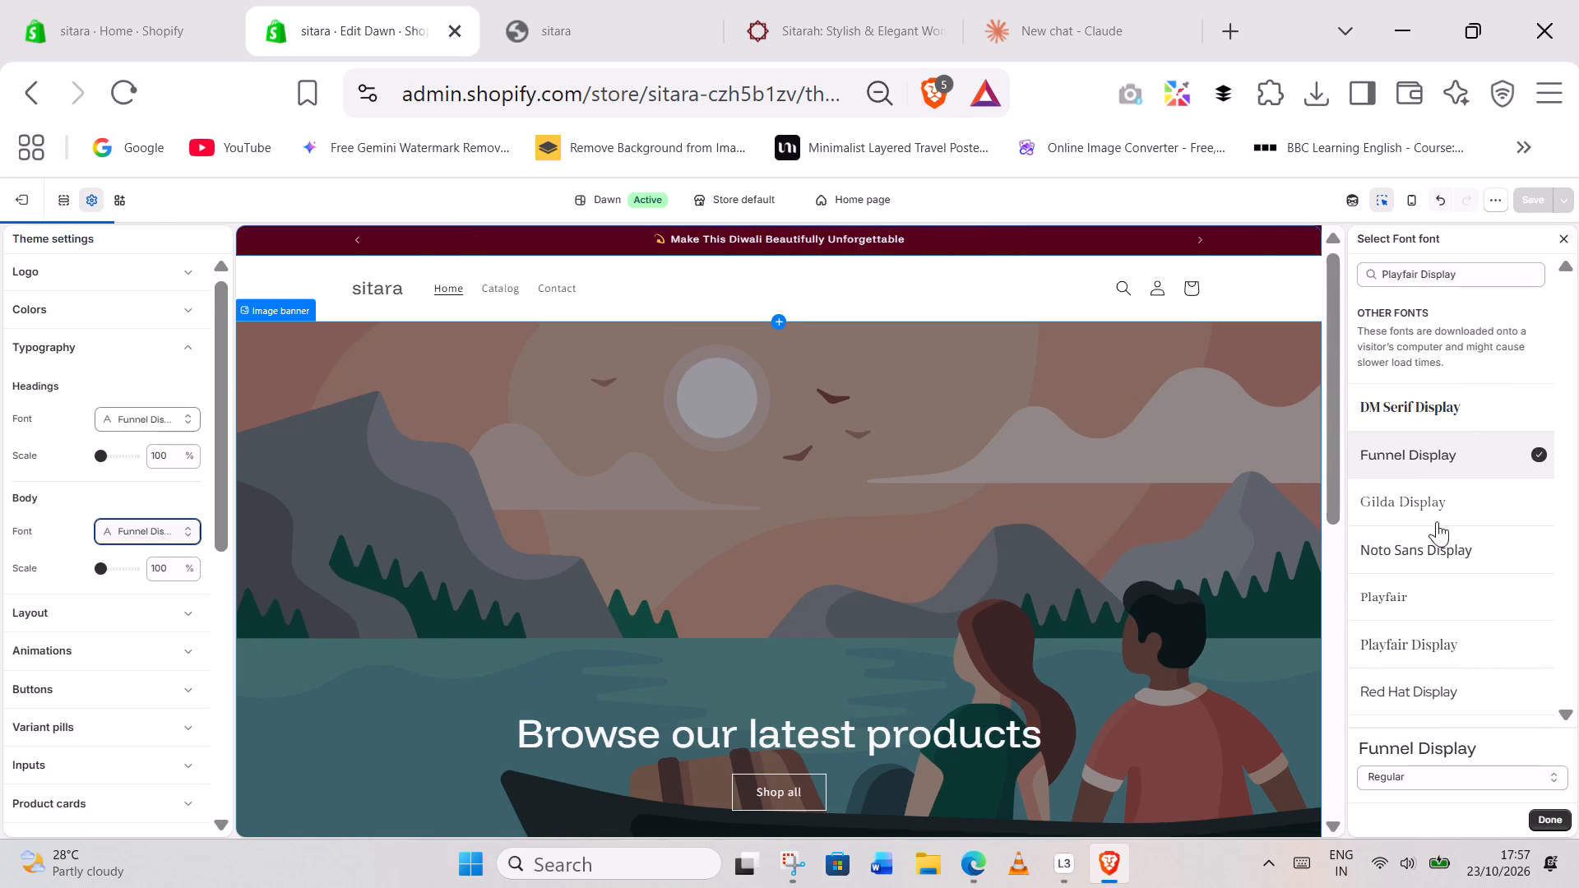
left_click(1561, 811)
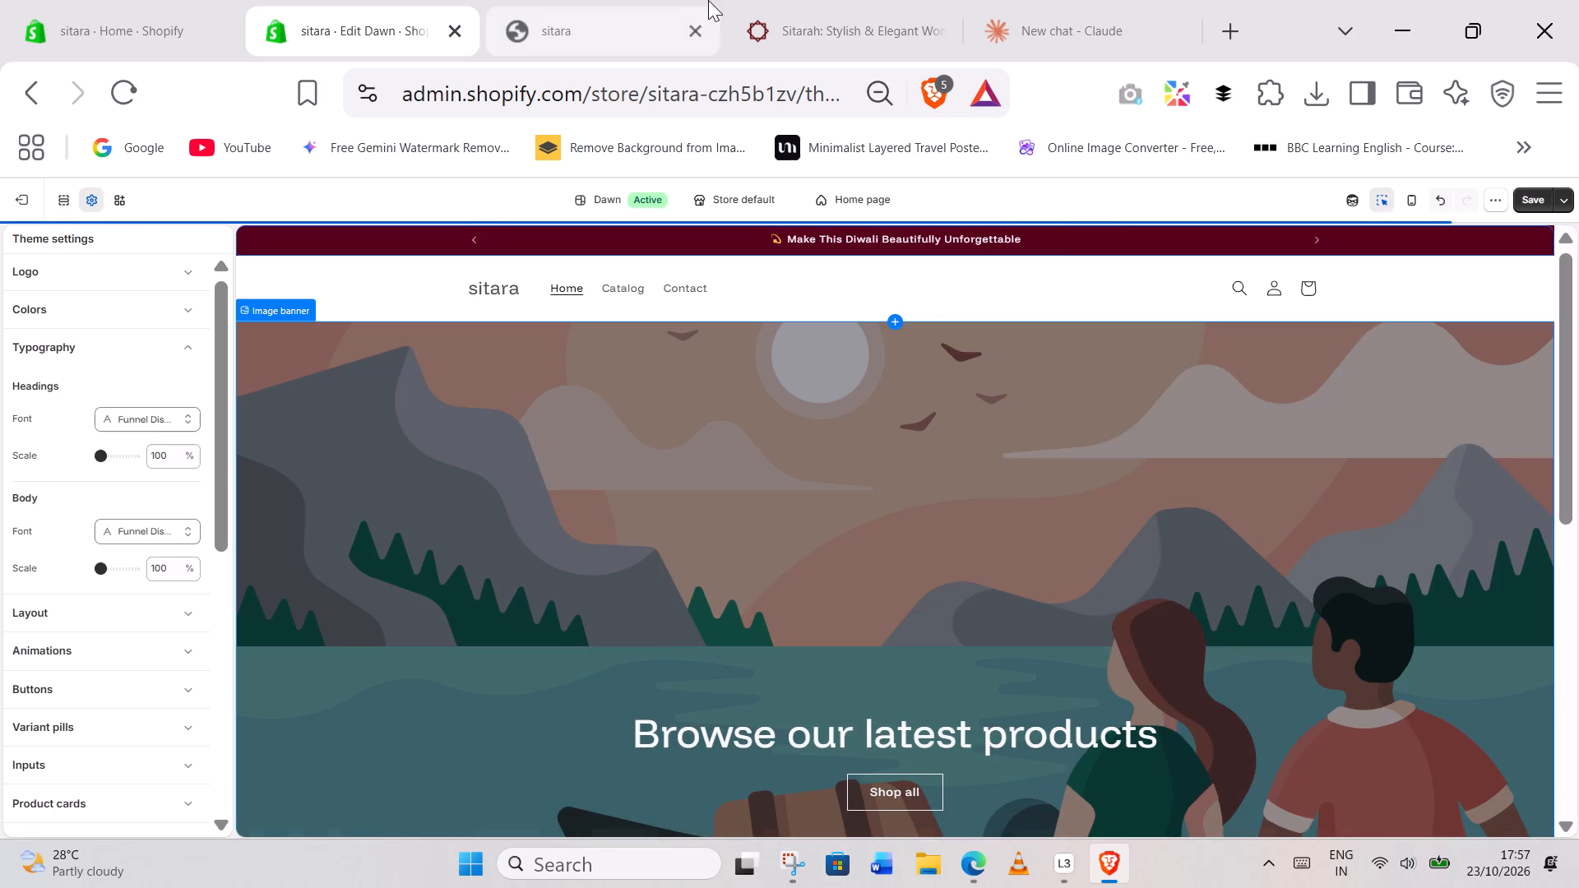
left_click(1531, 197)
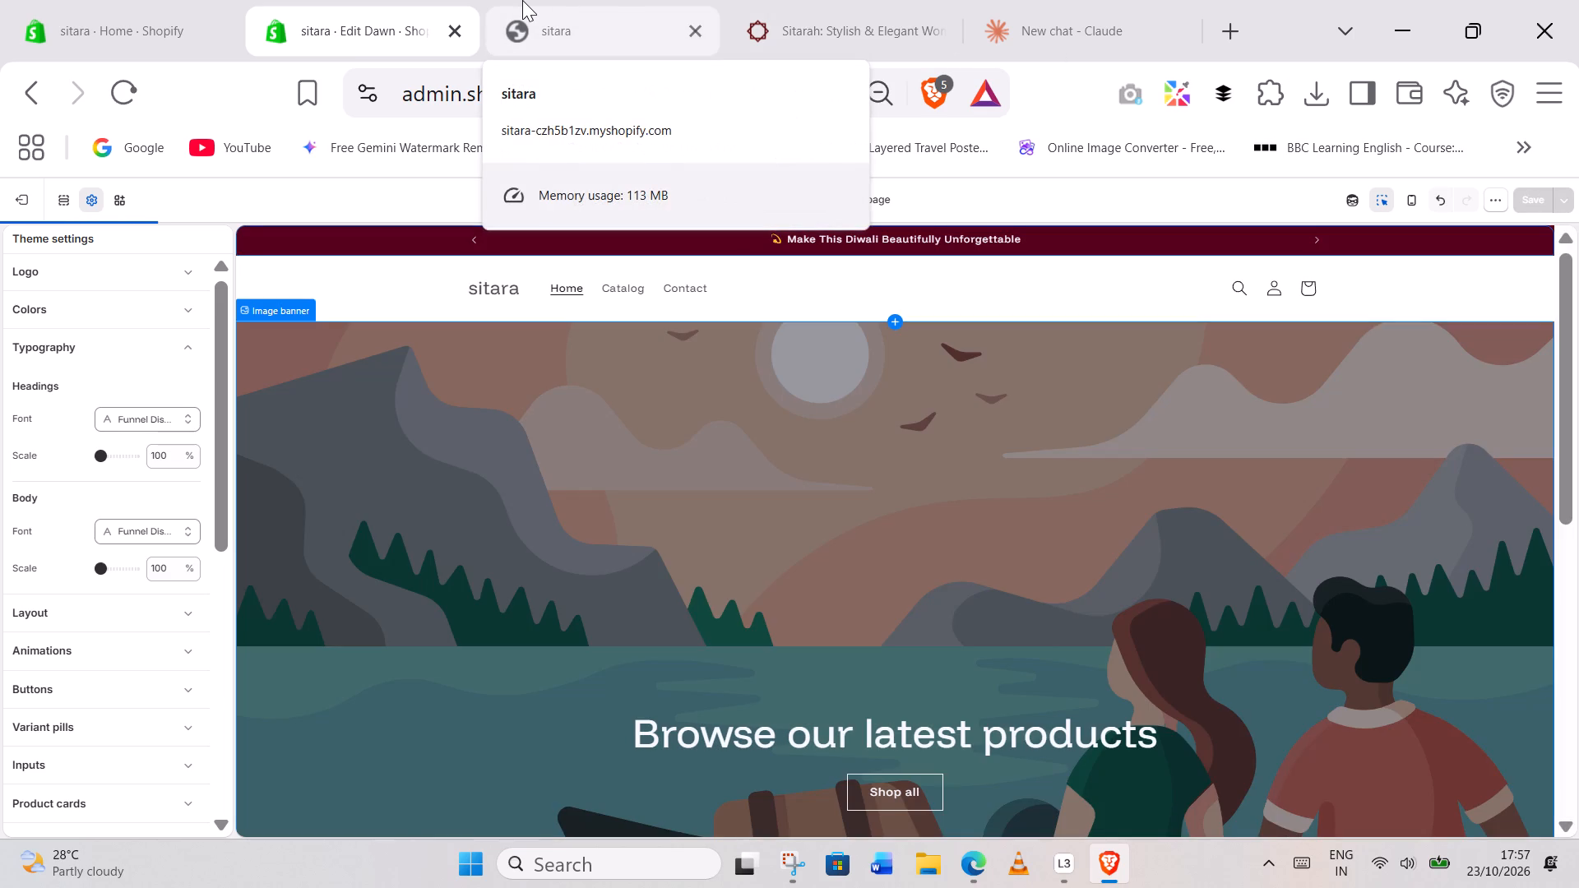
Reload the live sitara storefront, browse its announcements in the new font, and compare them with the sitarah.in homepage.
left_click(522, 0)
left_click(119, 92)
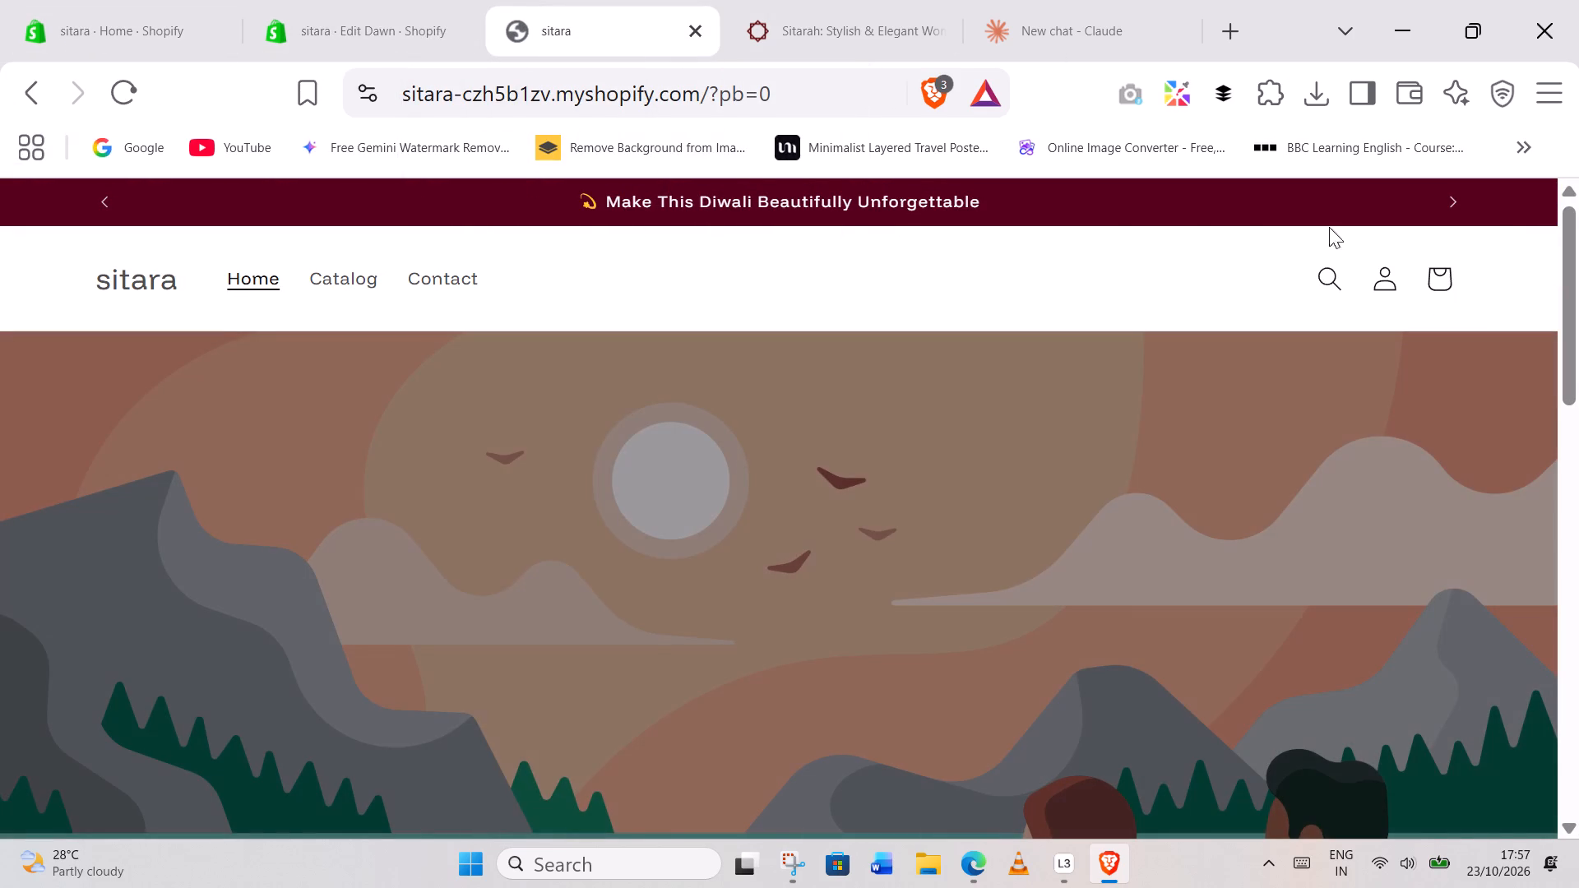
left_click(1439, 201)
left_click(1455, 197)
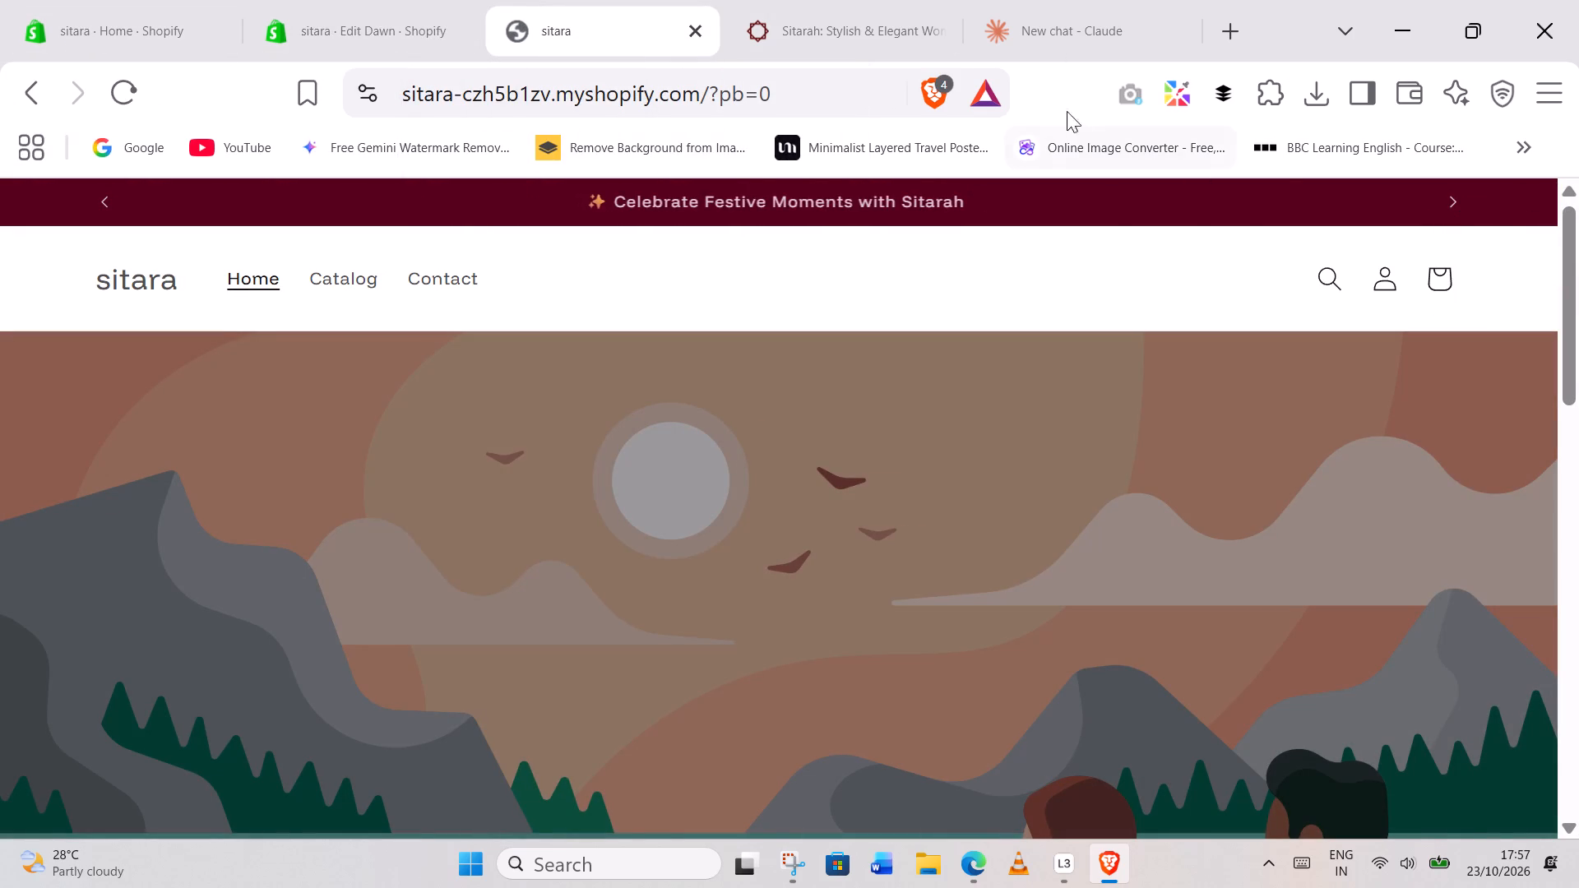
left_click(919, 19)
left_click(634, 0)
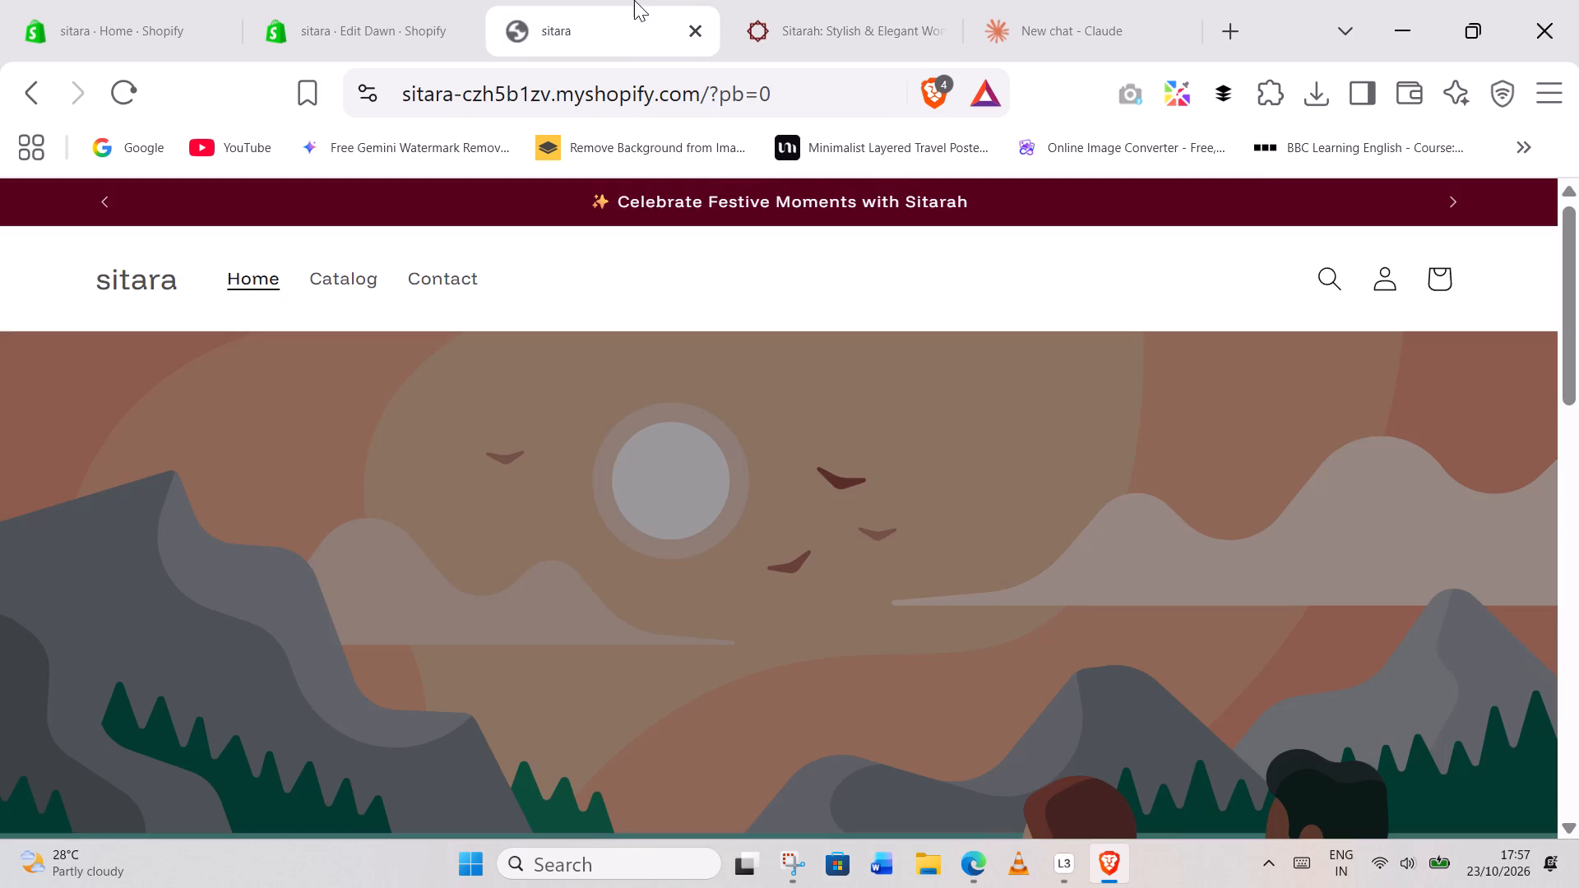
left_click(864, 0)
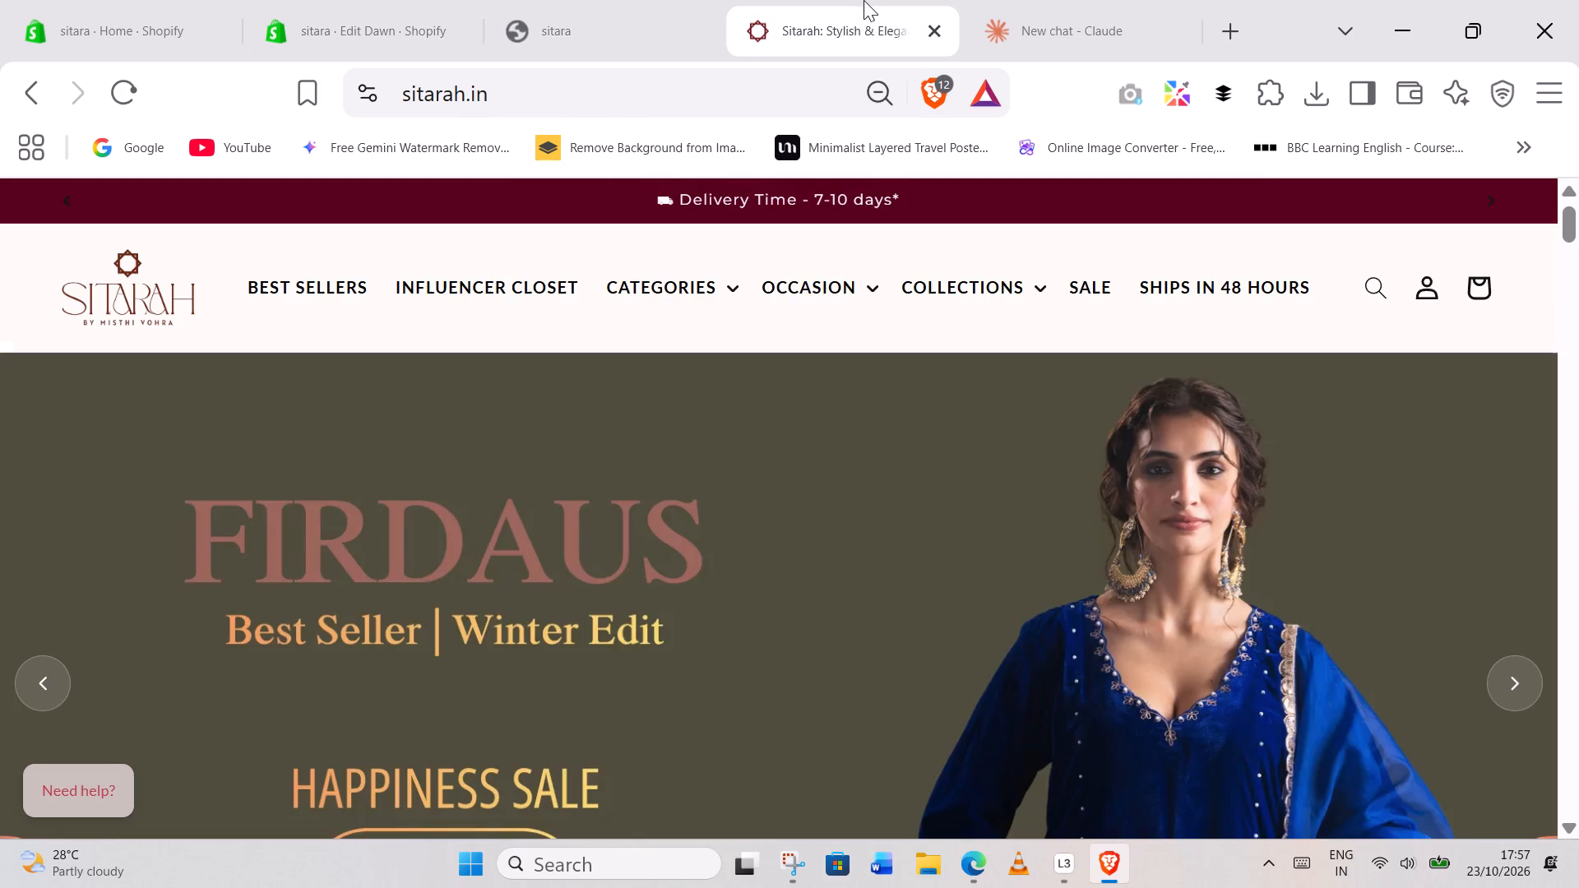
left_click(578, 0)
Return to the theme editor and open the home page's Header section settings.
left_click(345, 0)
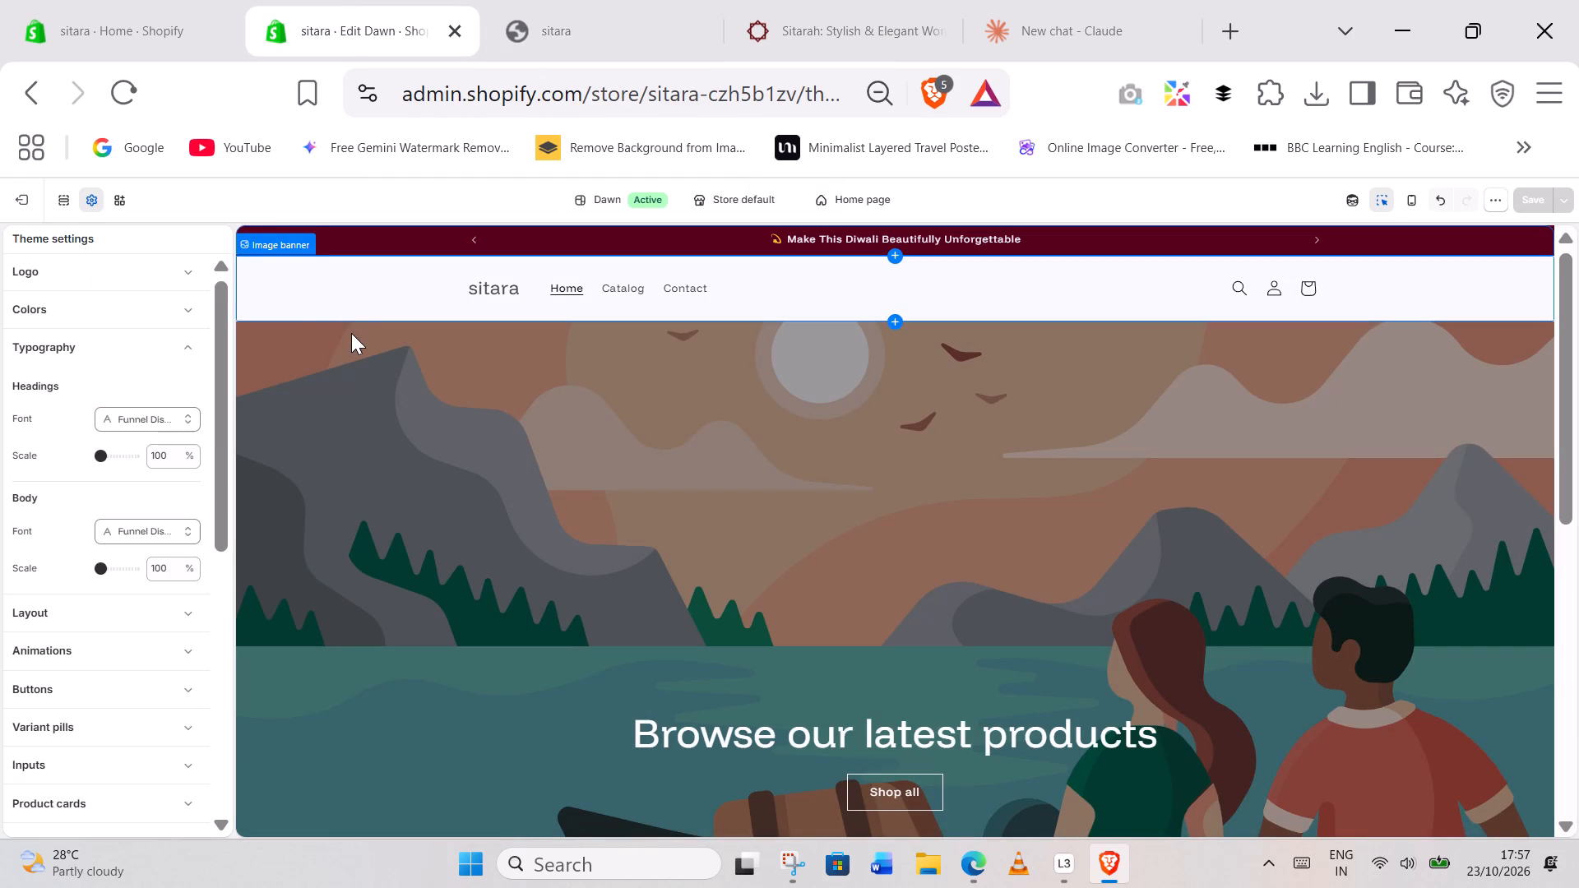
left_click(349, 290)
key("alt+Tab")
key("alt+Tab")
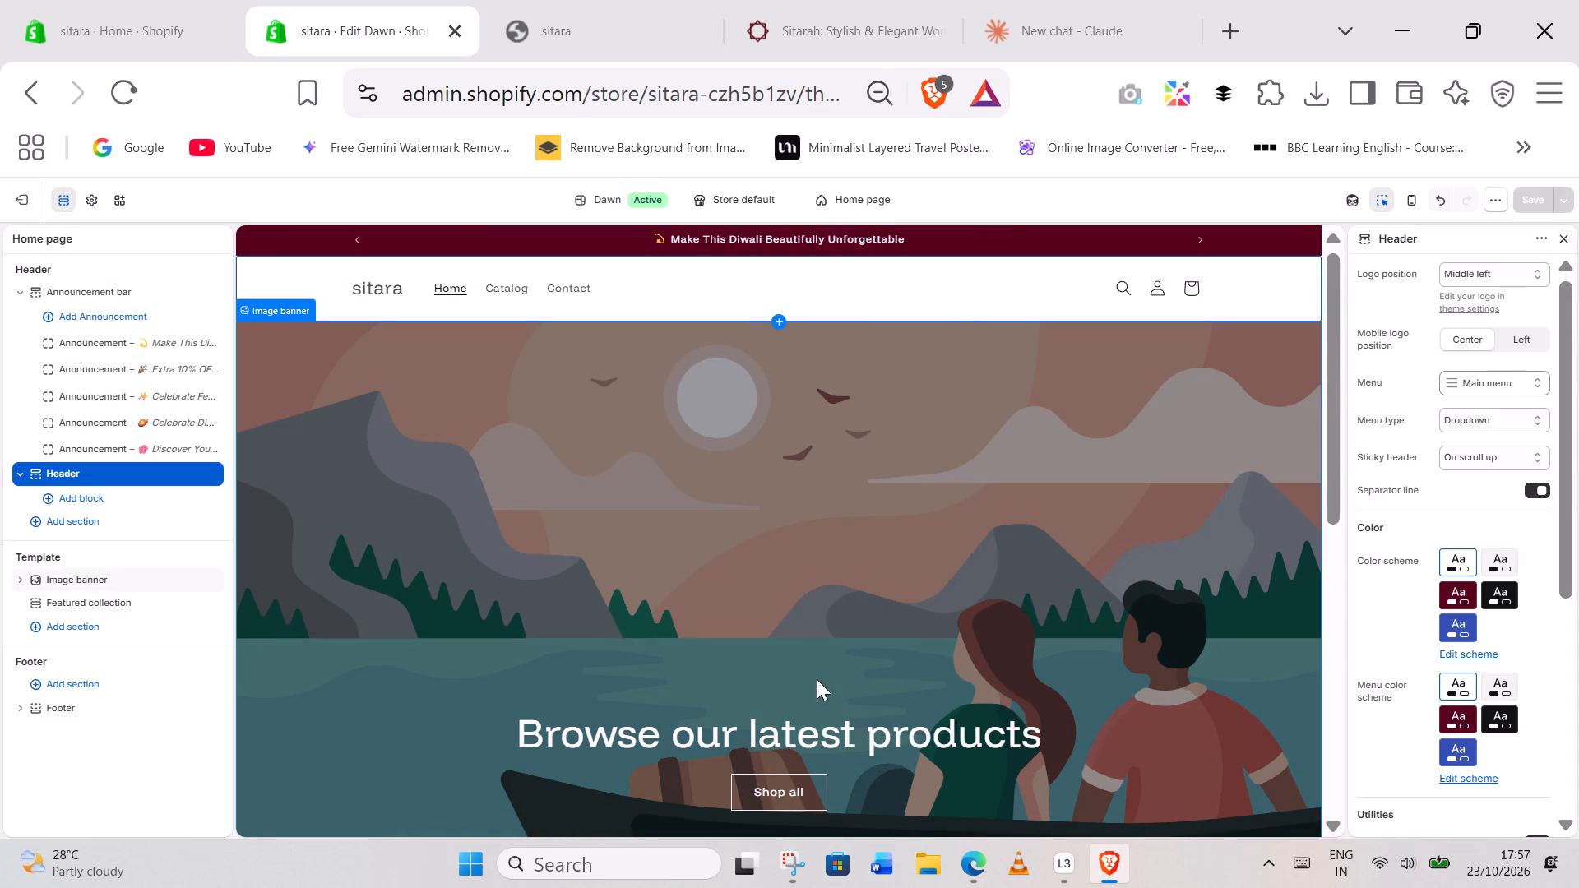
left_click(932, 864)
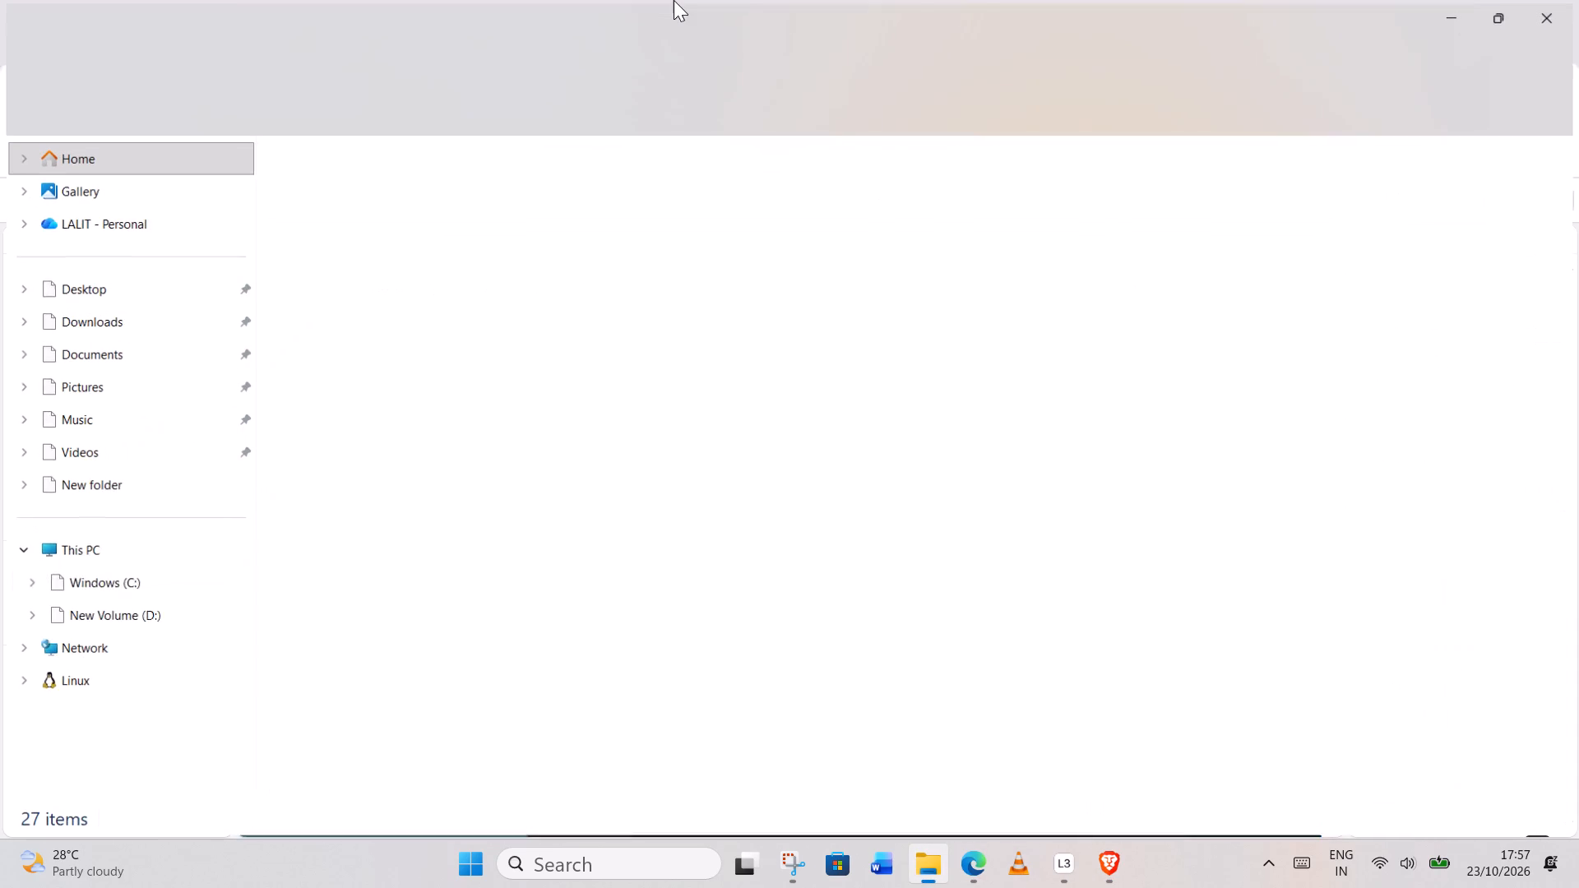
key("alt+Tab")
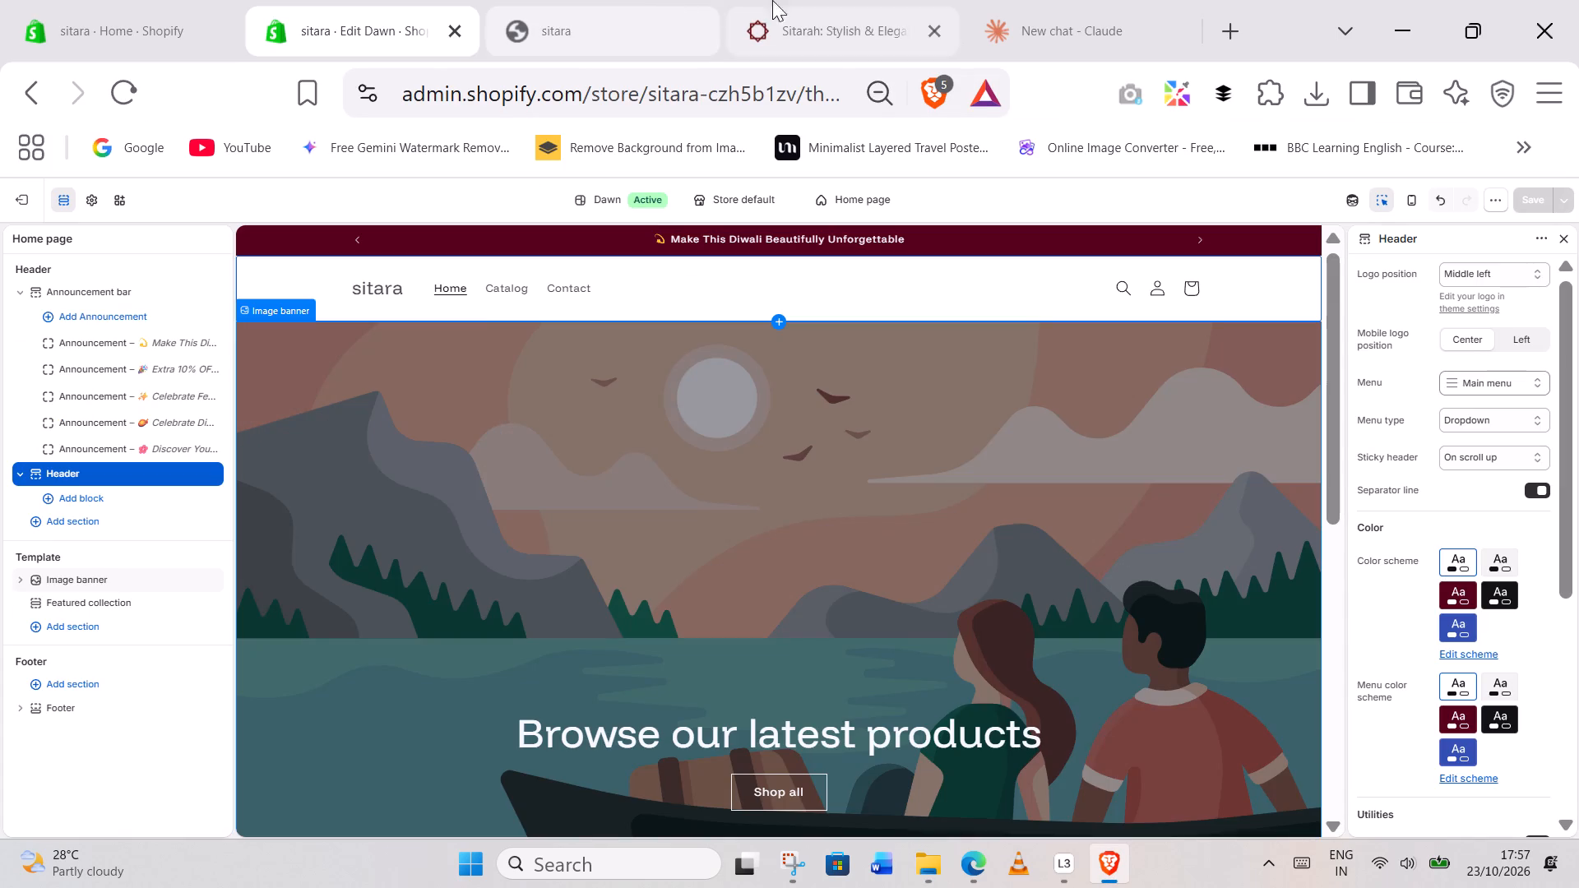
Examine the navigation menu and Collections dropdown on sitarah.in and compare the header with the sitara storefront's.
left_click_drag(823, 0, 834, 0)
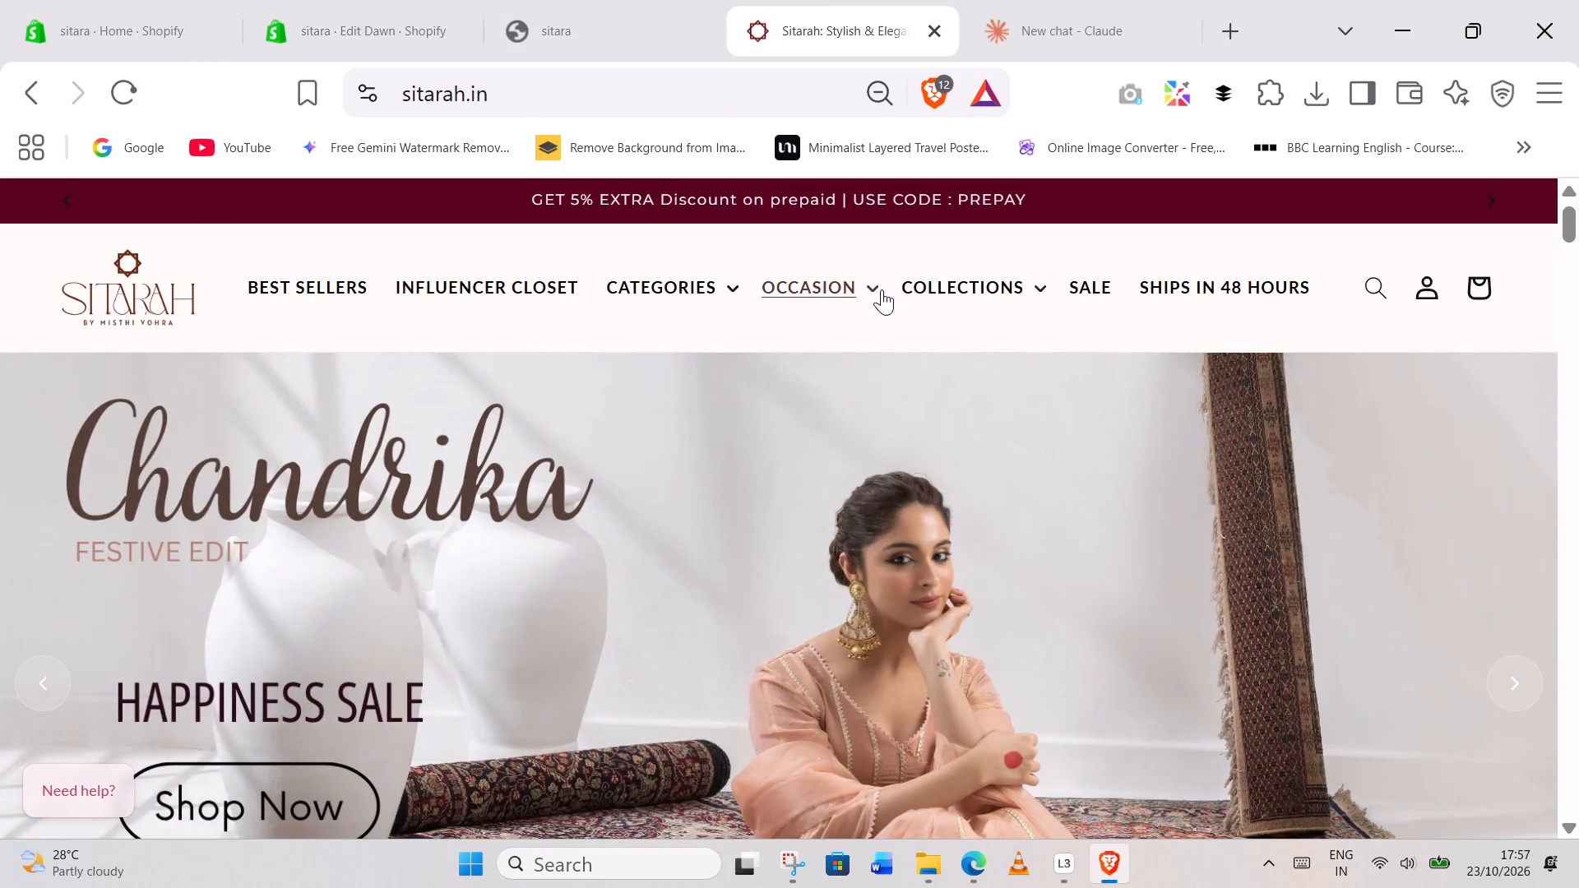
left_click(1018, 281)
left_click(1040, 281)
double_click(1040, 281)
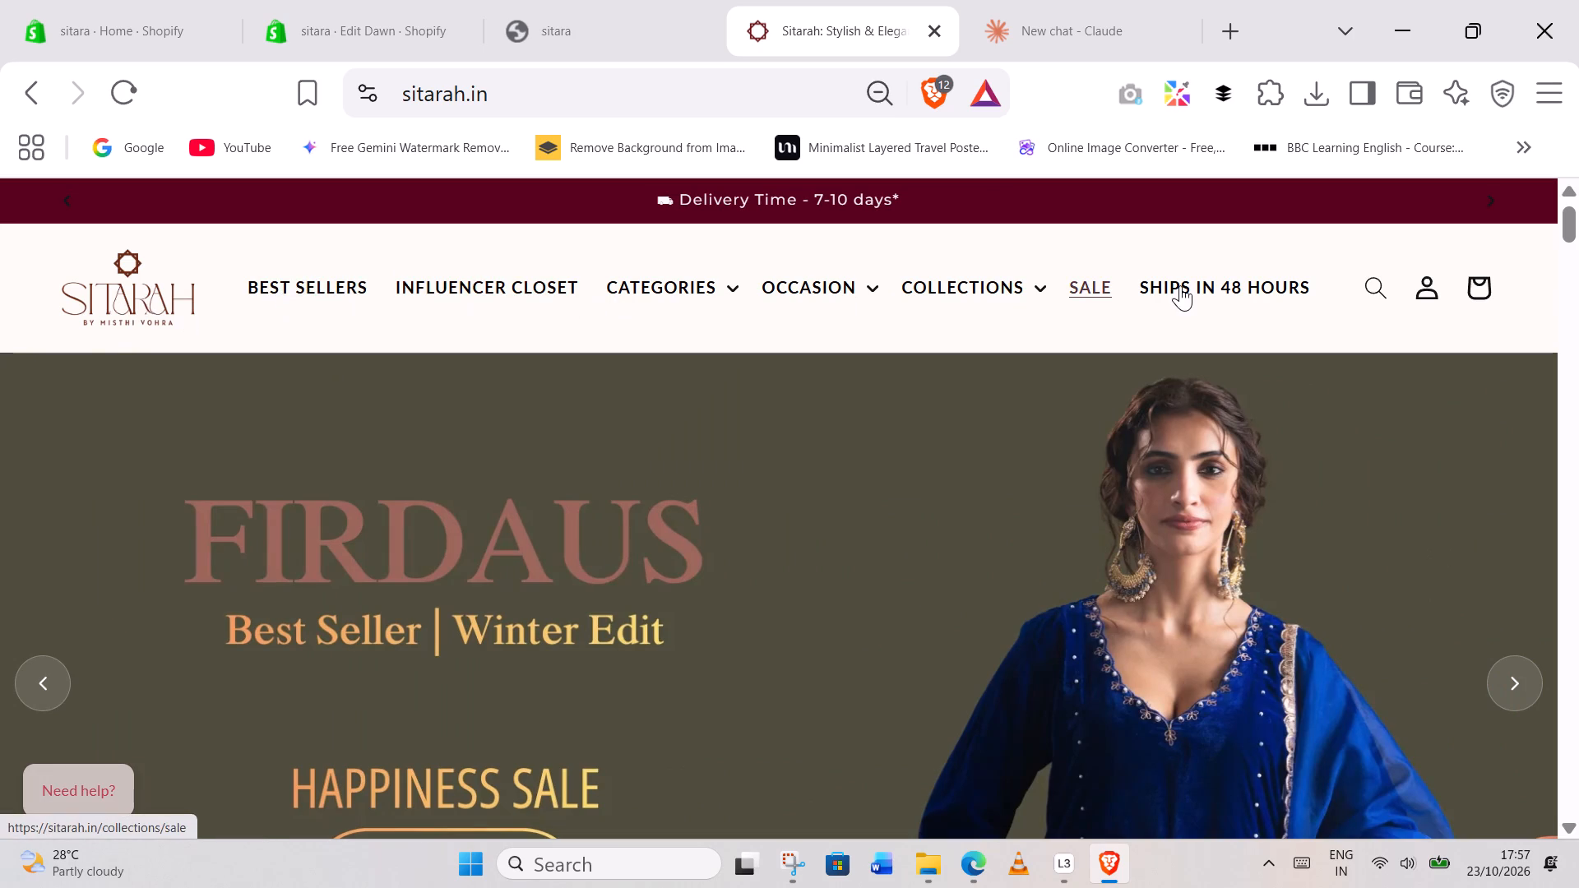
left_click(615, 0)
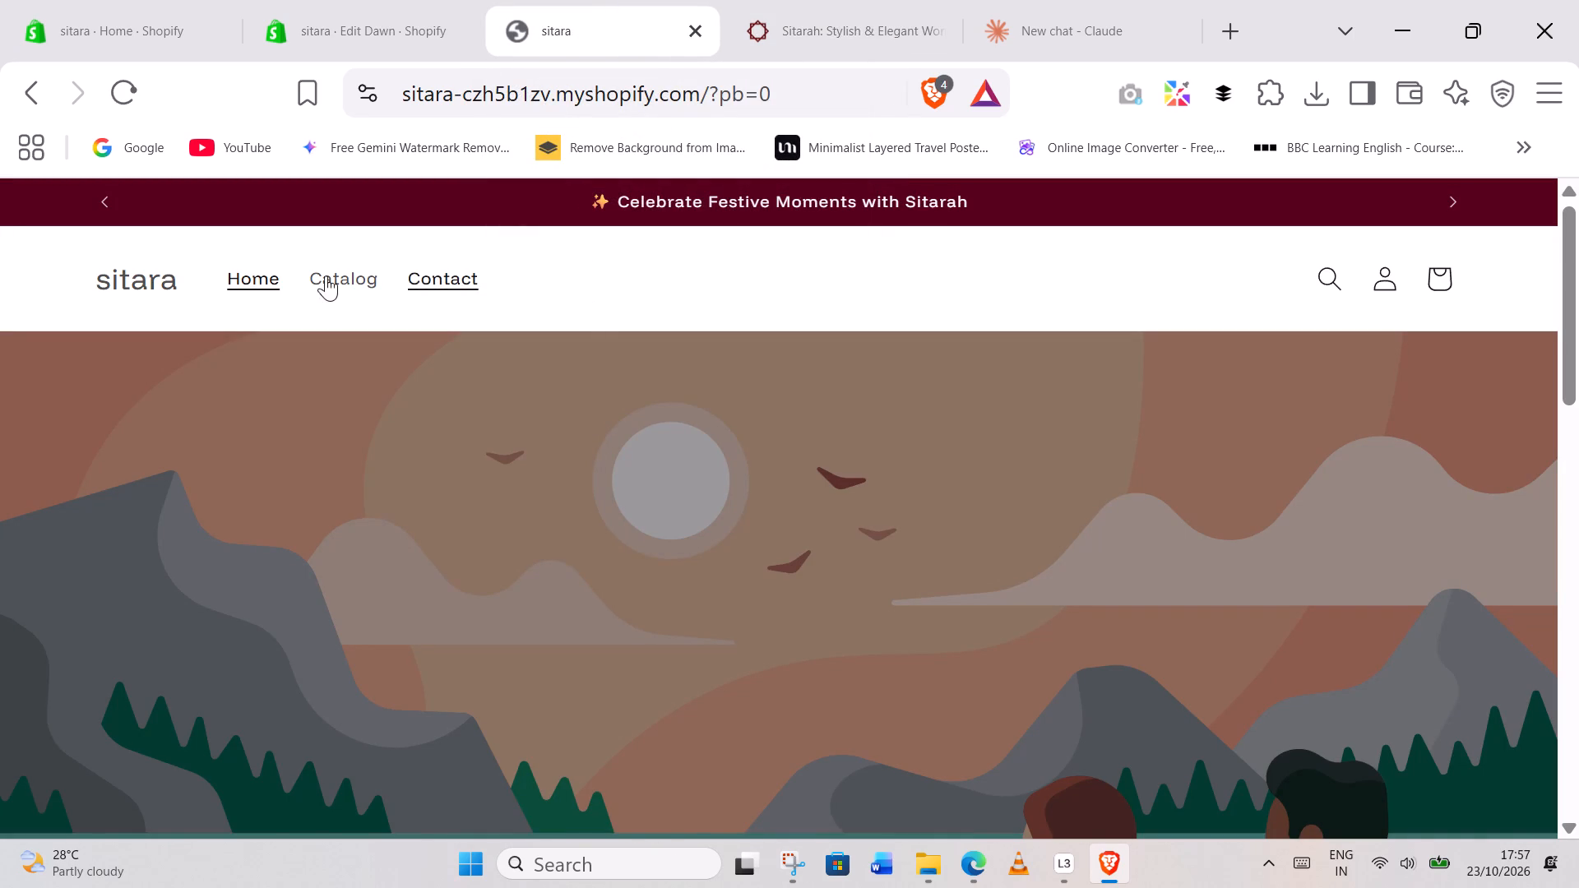
left_click(363, 0)
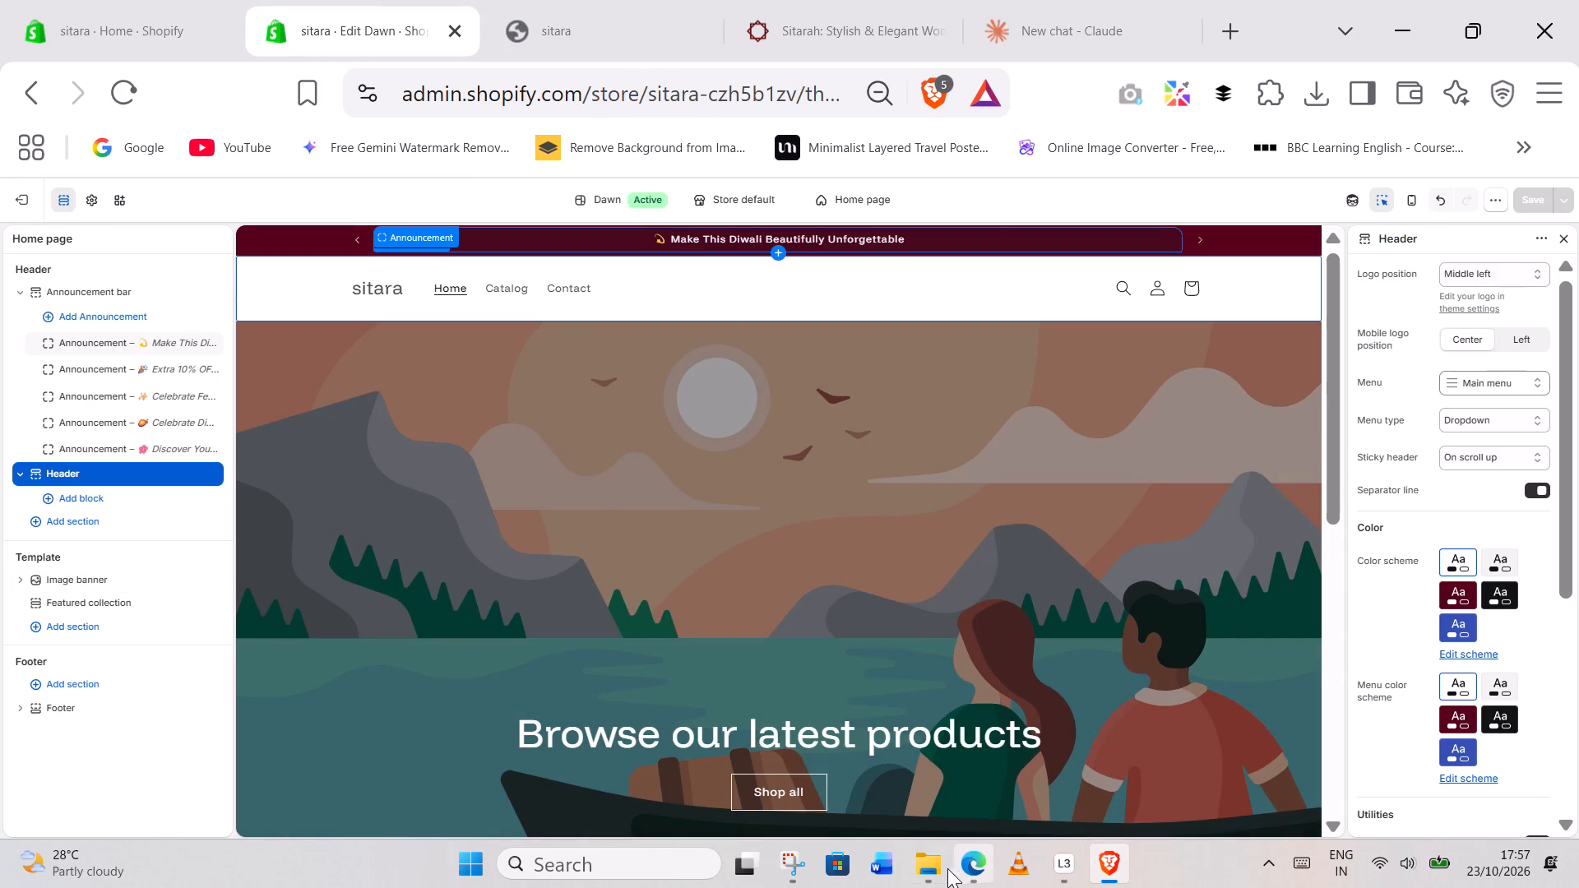
Browse drive D in File Explorer through the my work folder's New folder to inspect its OFFICE WORK folder.
left_click(919, 871)
left_click(94, 587)
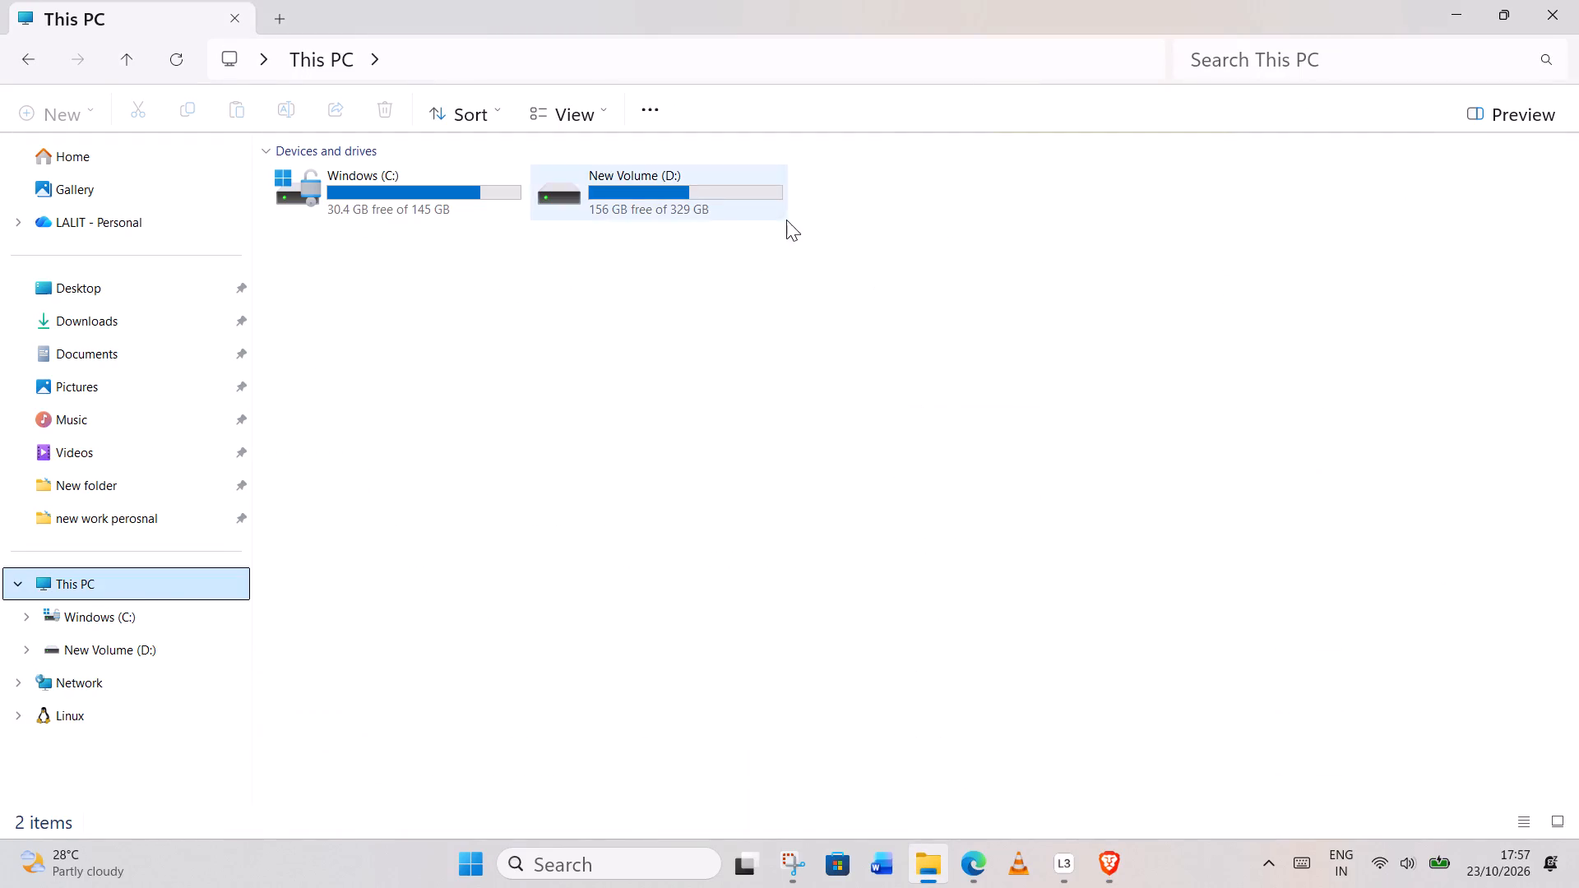
double_click(711, 201)
left_click(1053, 844)
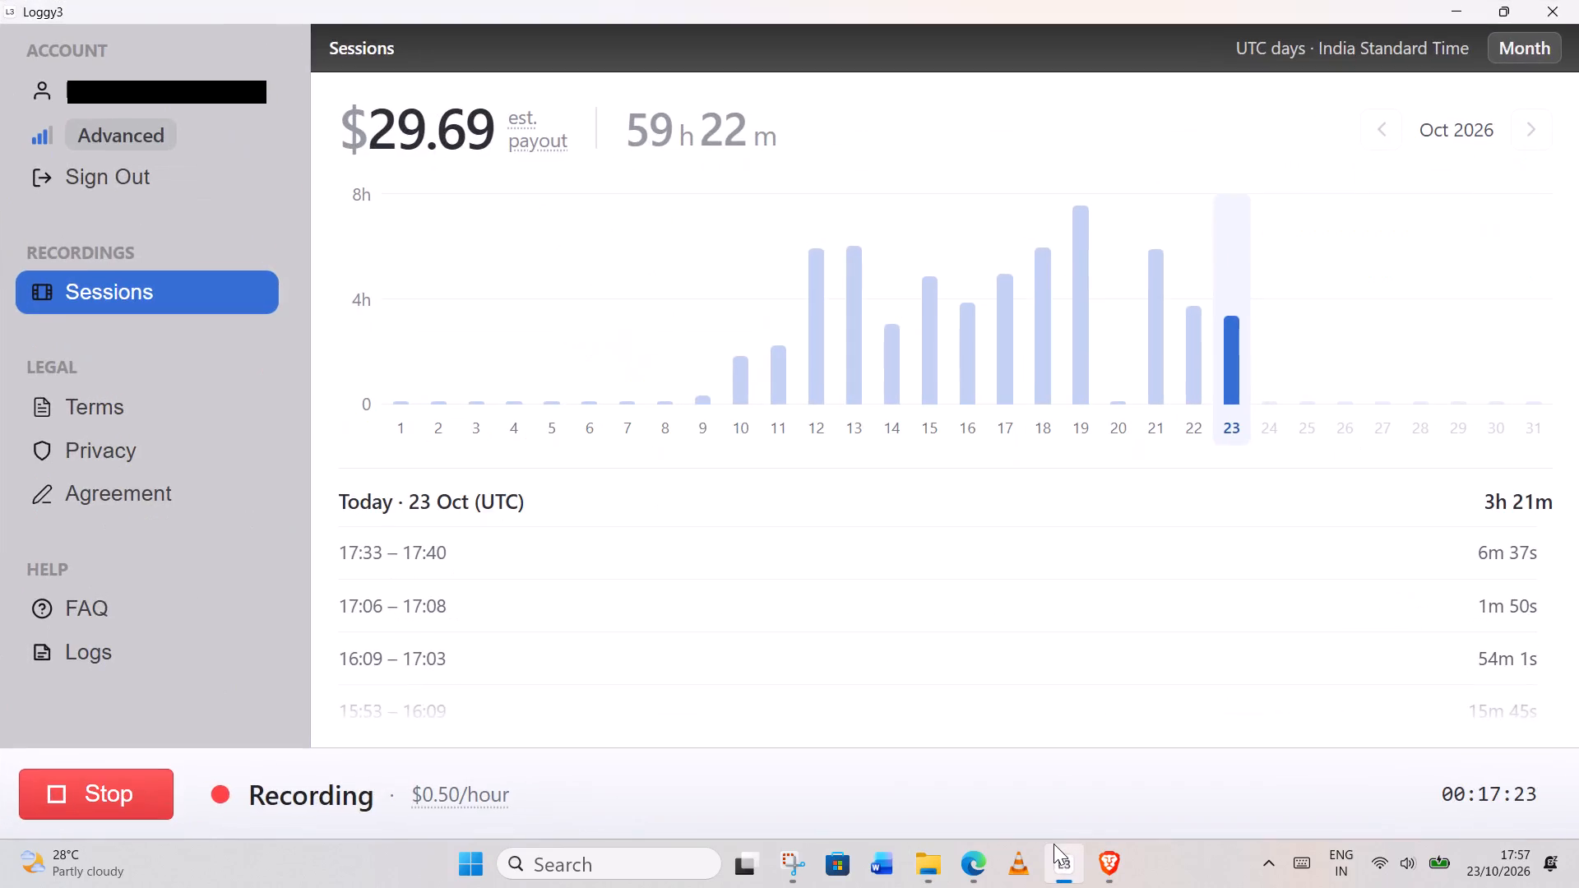
left_click(1053, 844)
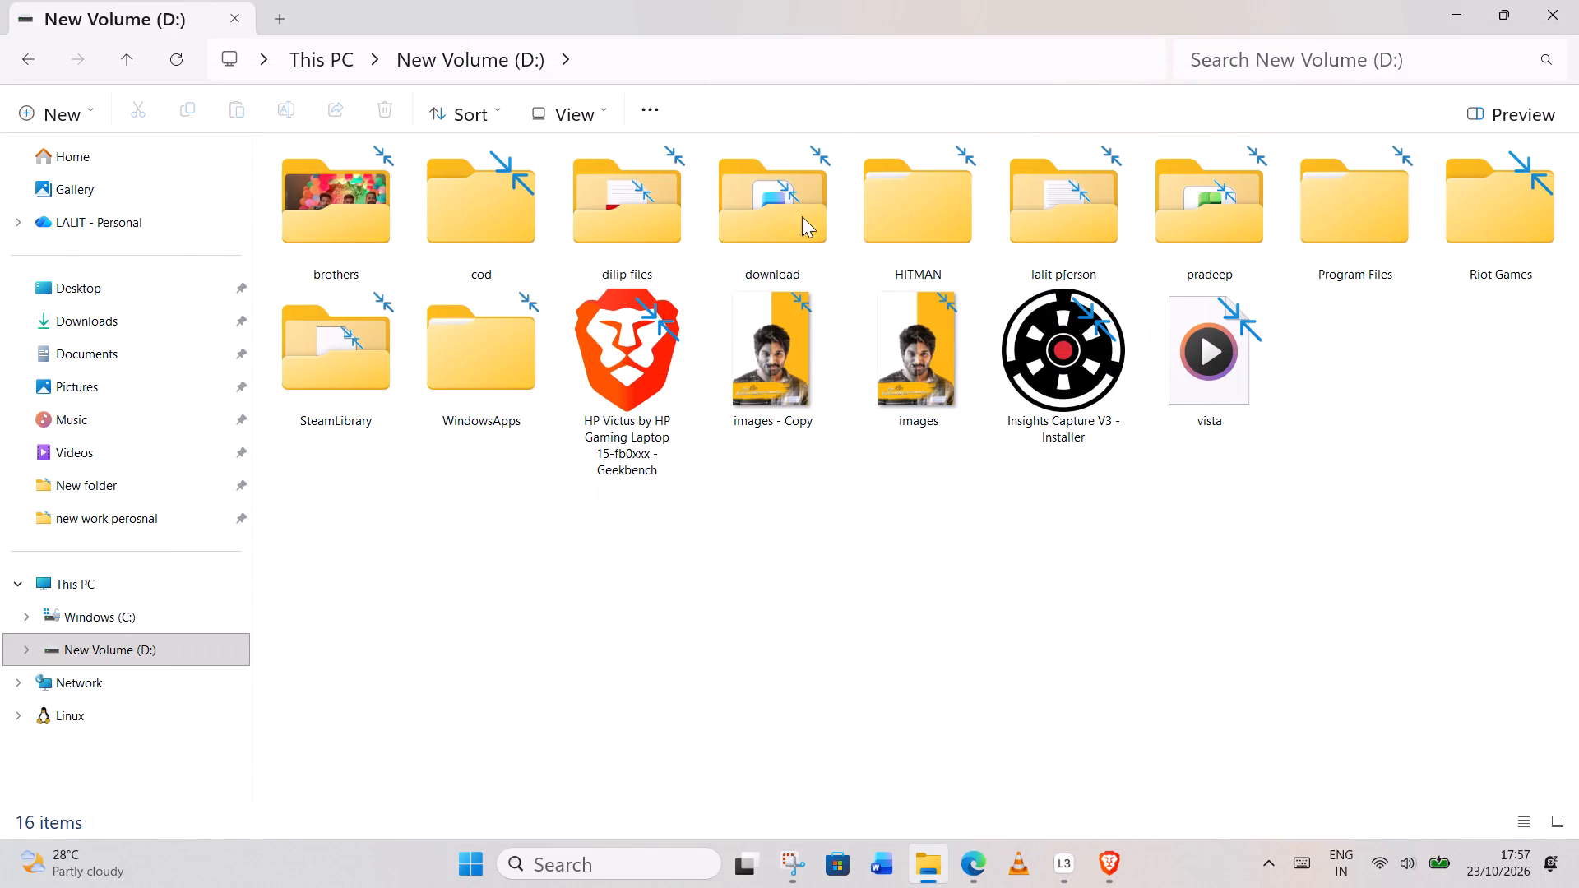
double_click(1044, 192)
double_click(516, 185)
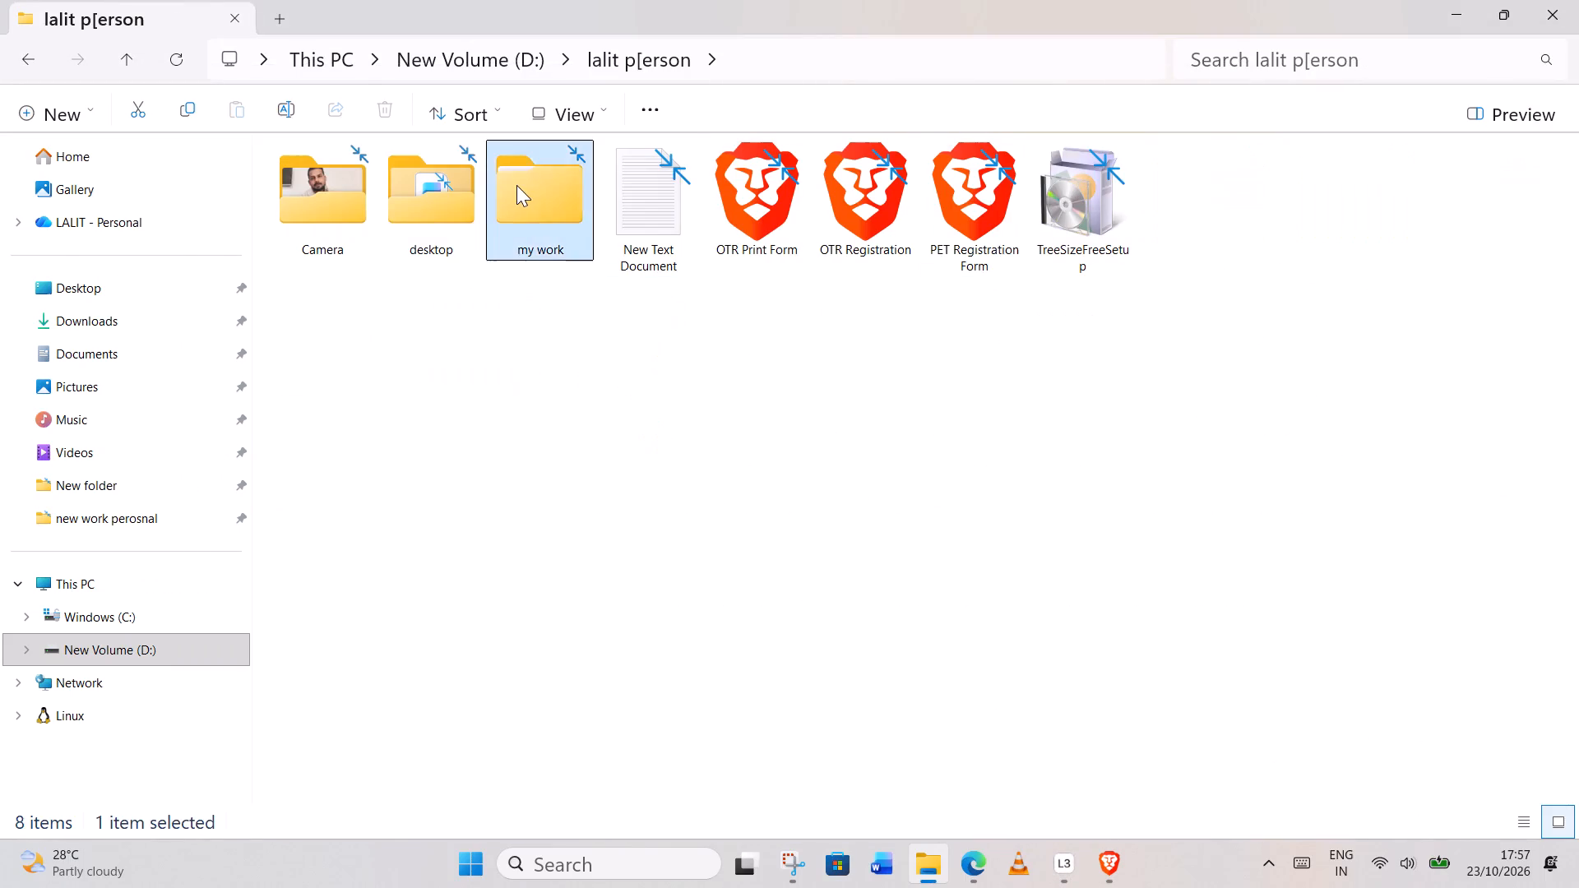
double_click(351, 210)
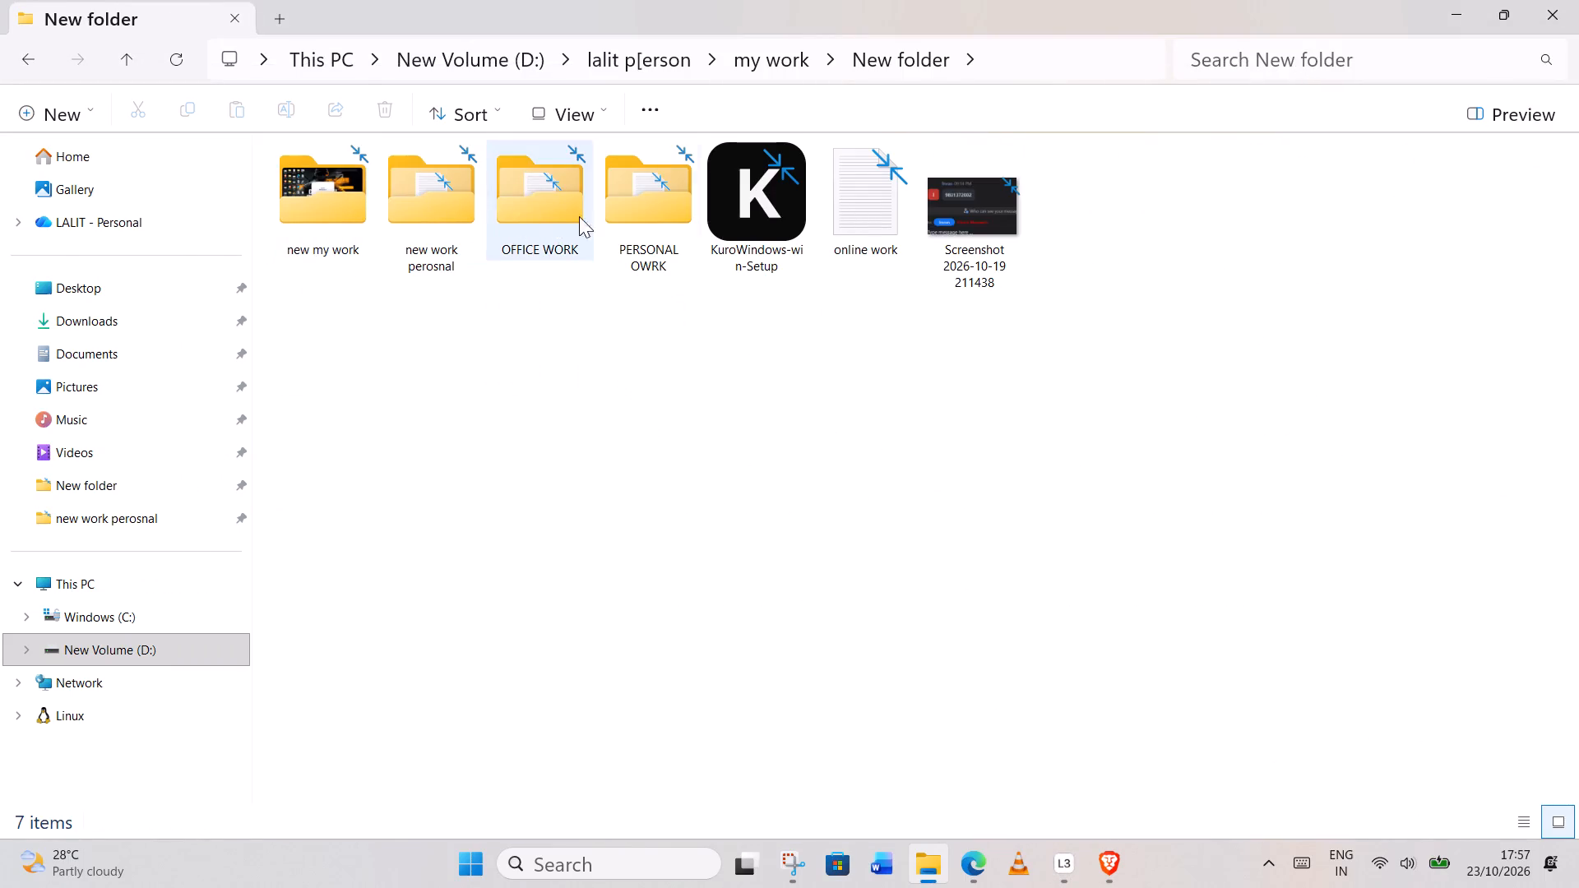
double_click(553, 214)
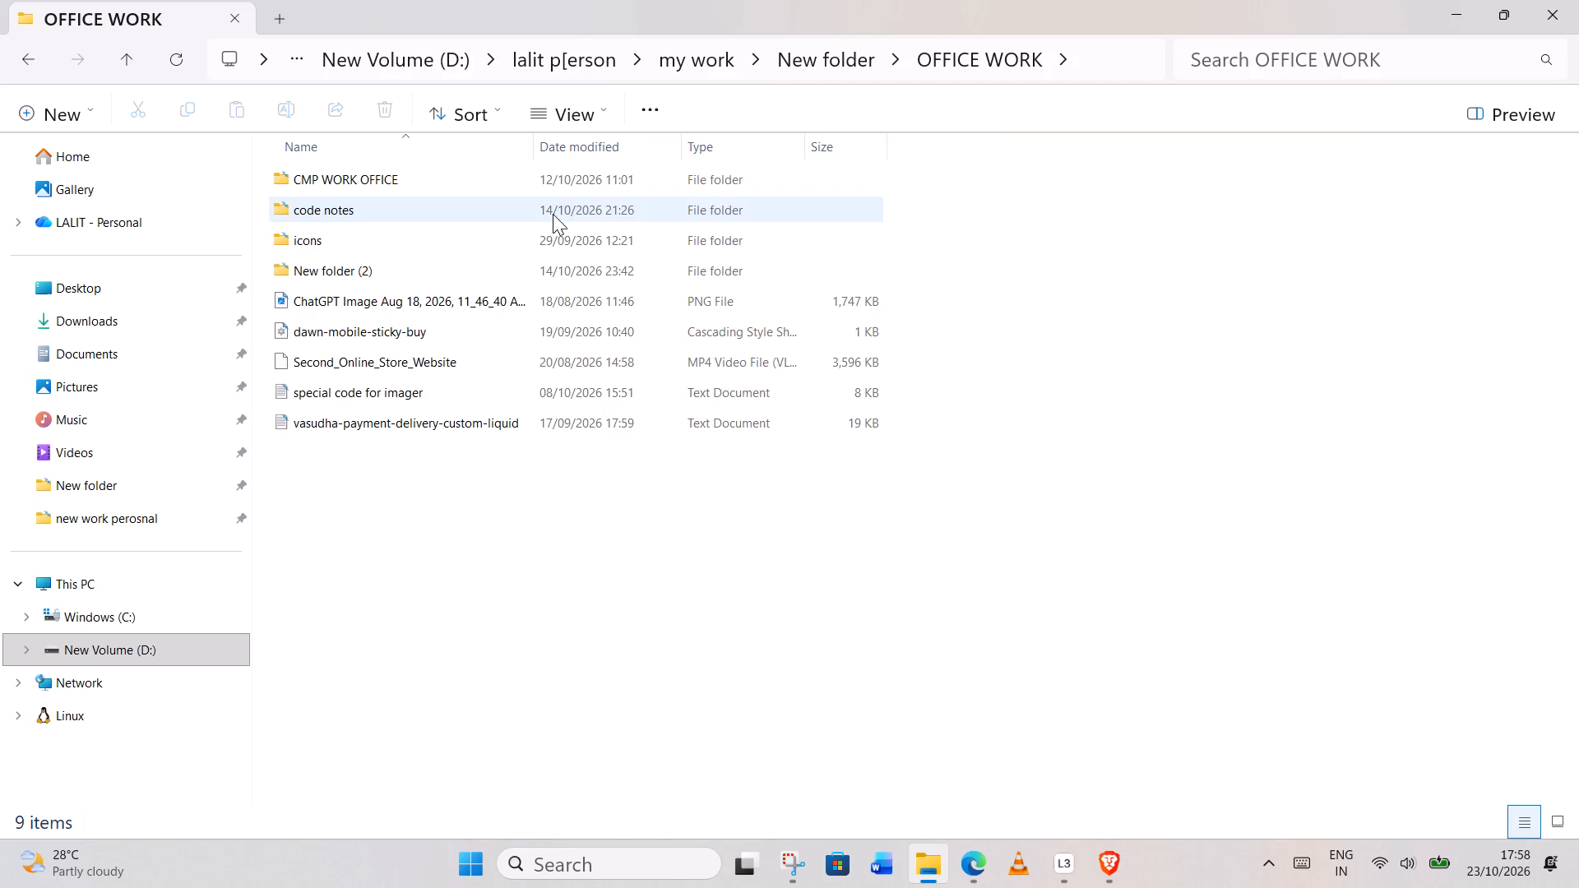
left_click(823, 60)
left_click(490, 363)
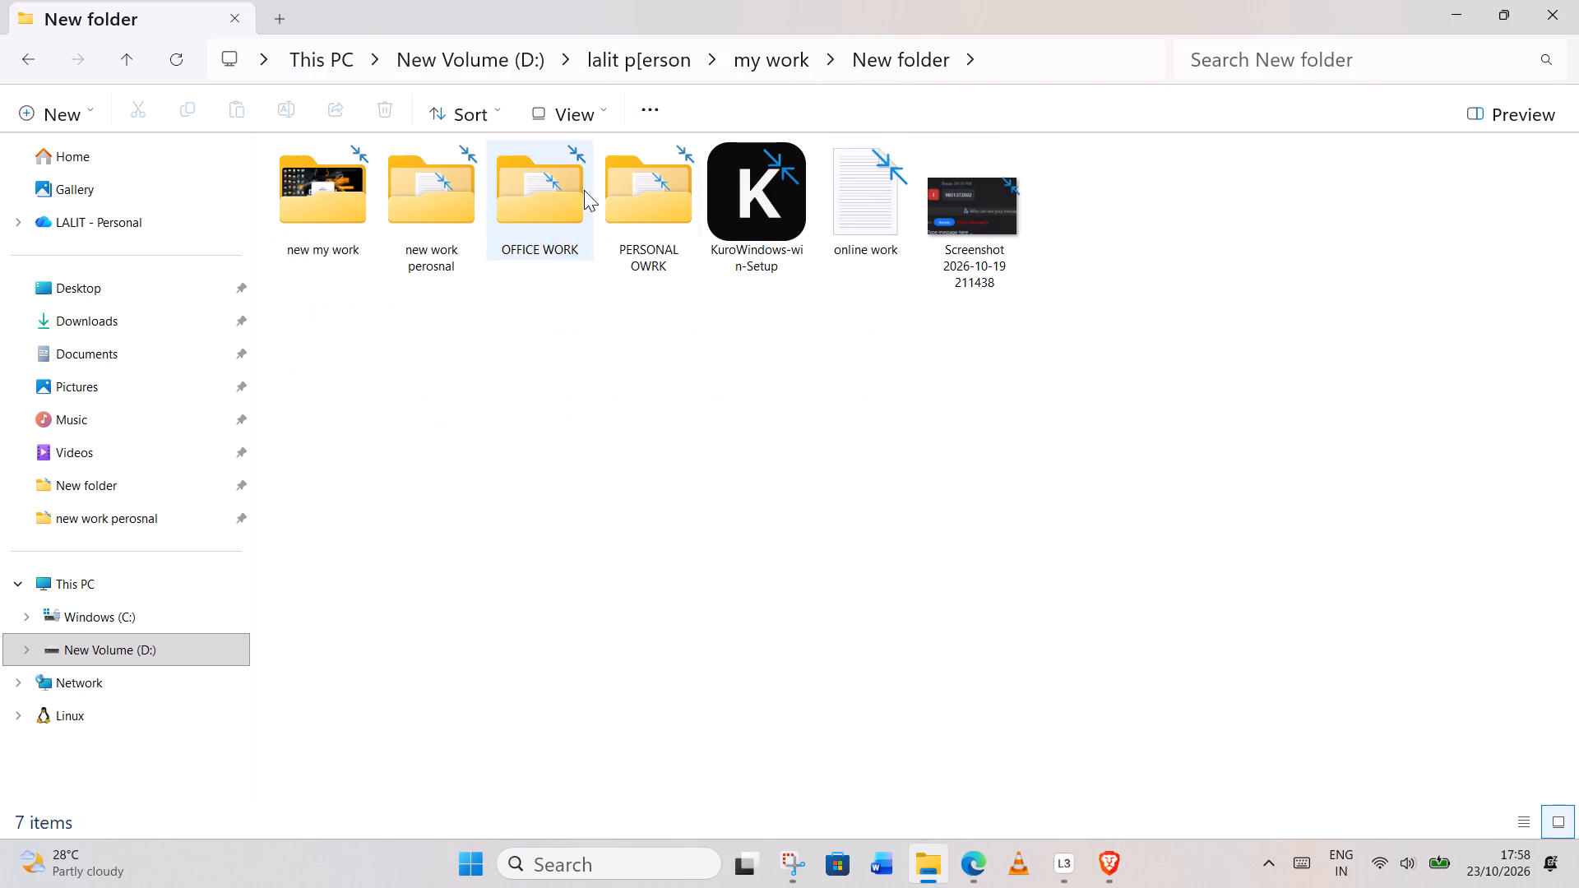
Move the OFFICE WORK folder out of New folder and into its parent my work folder.
left_click(542, 54)
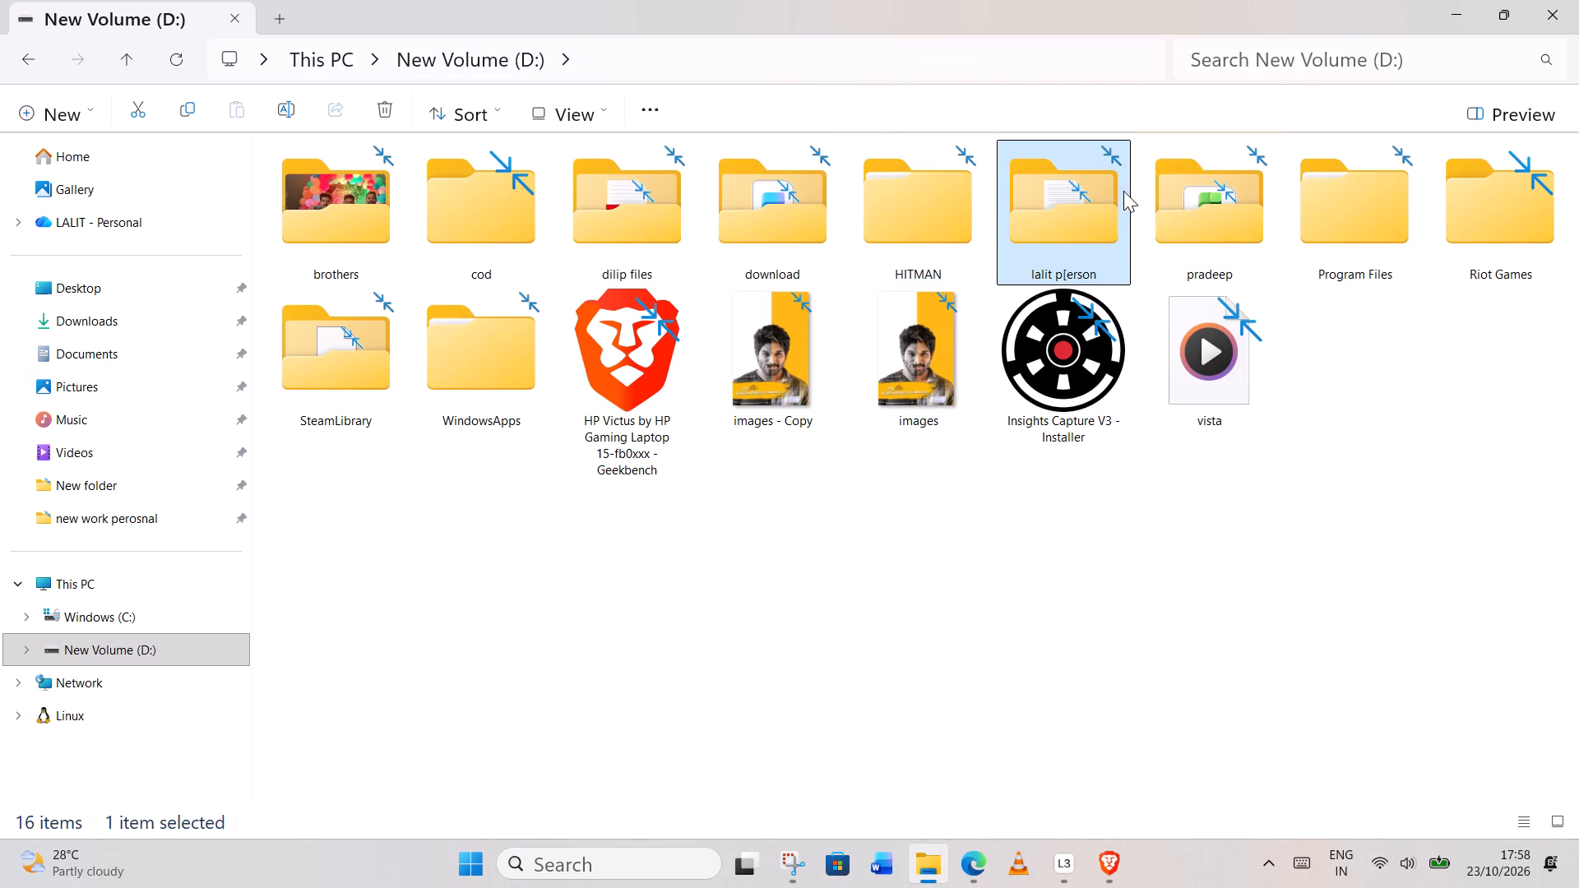
double_click(1095, 203)
double_click(520, 231)
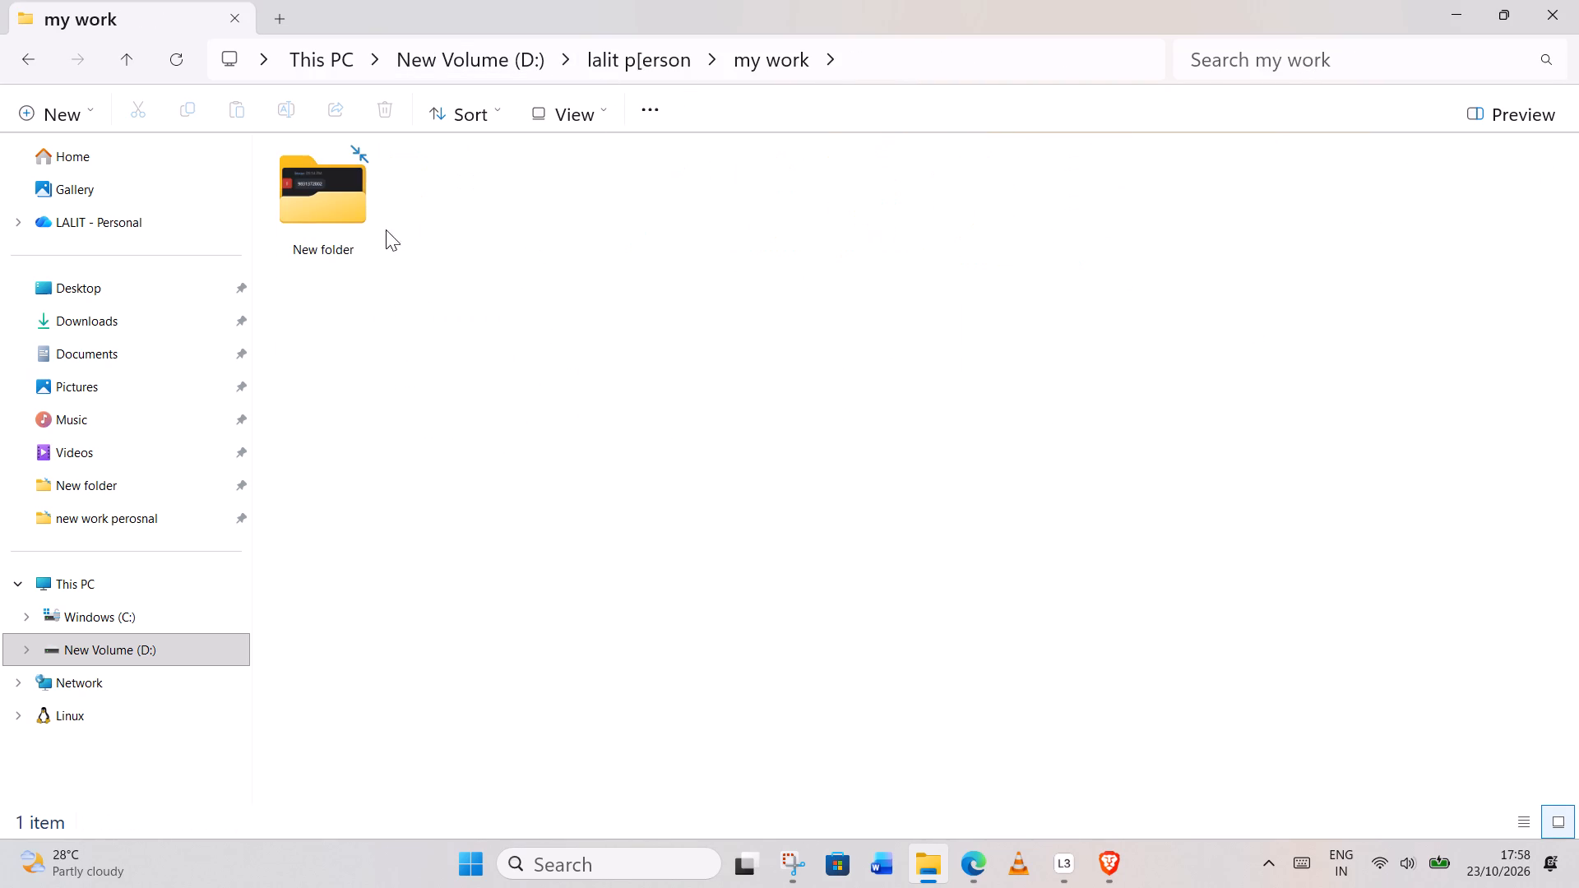
double_click(308, 195)
left_click(648, 188)
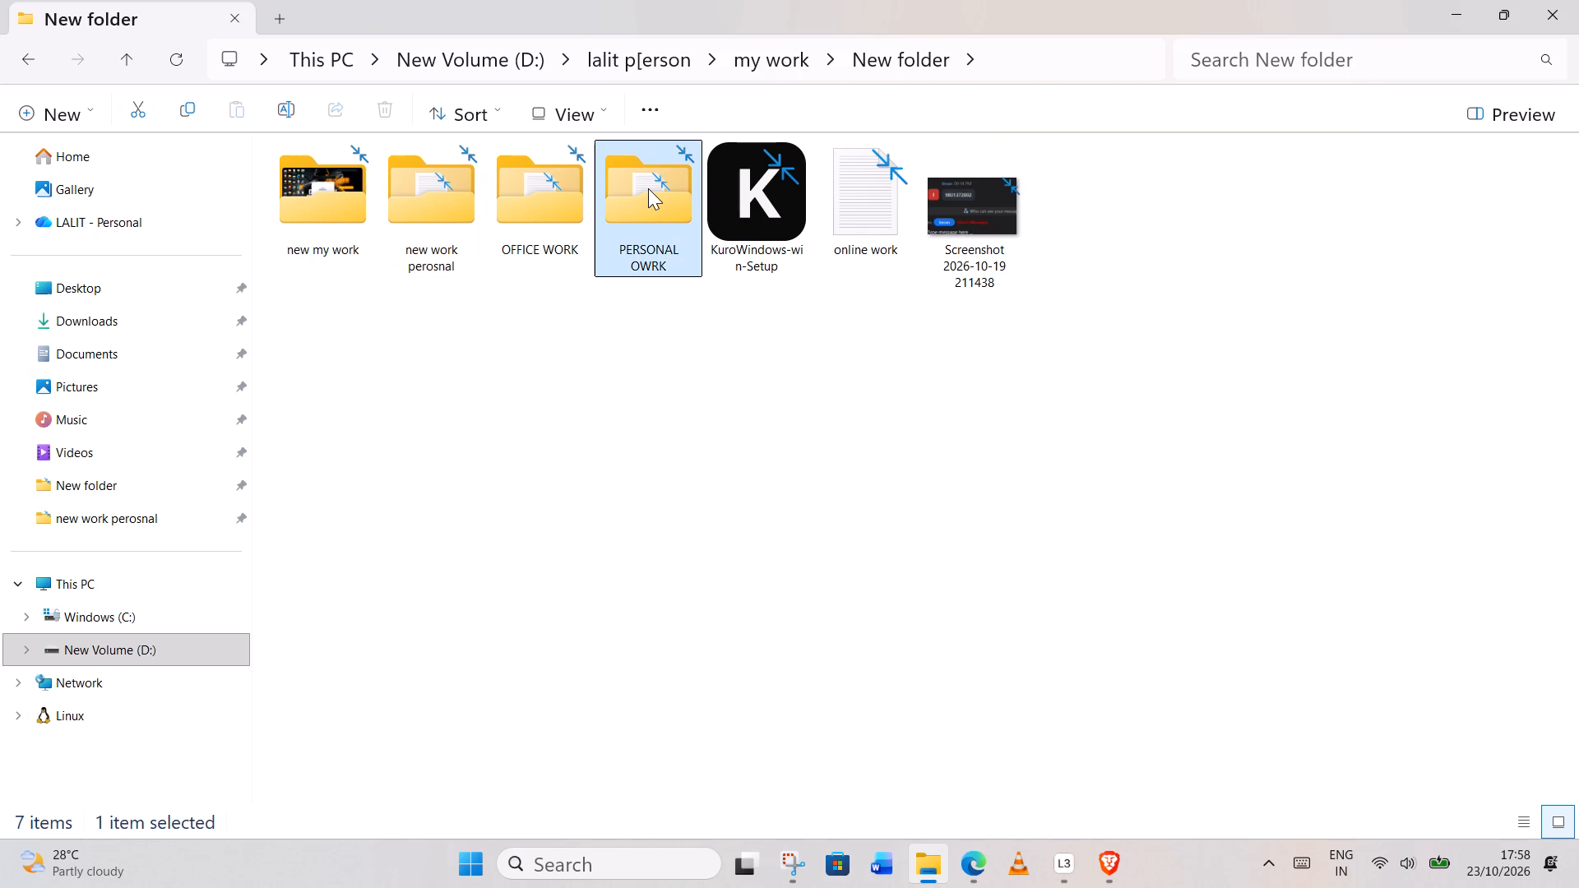
left_click(513, 208)
left_click(424, 215)
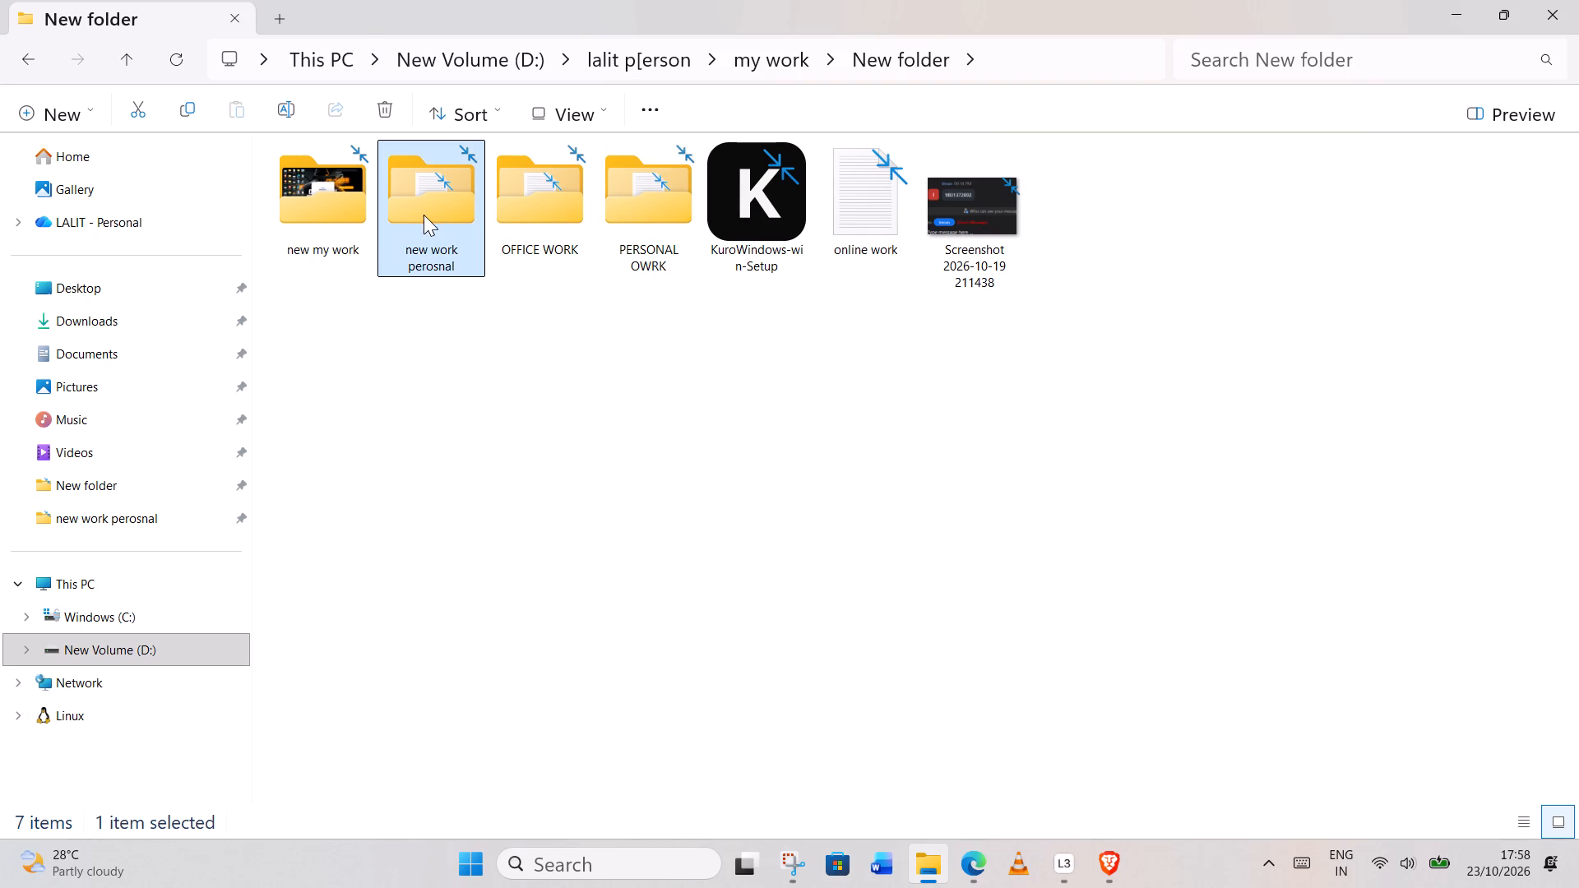
left_click(296, 193)
left_click(485, 198)
left_click(678, 197)
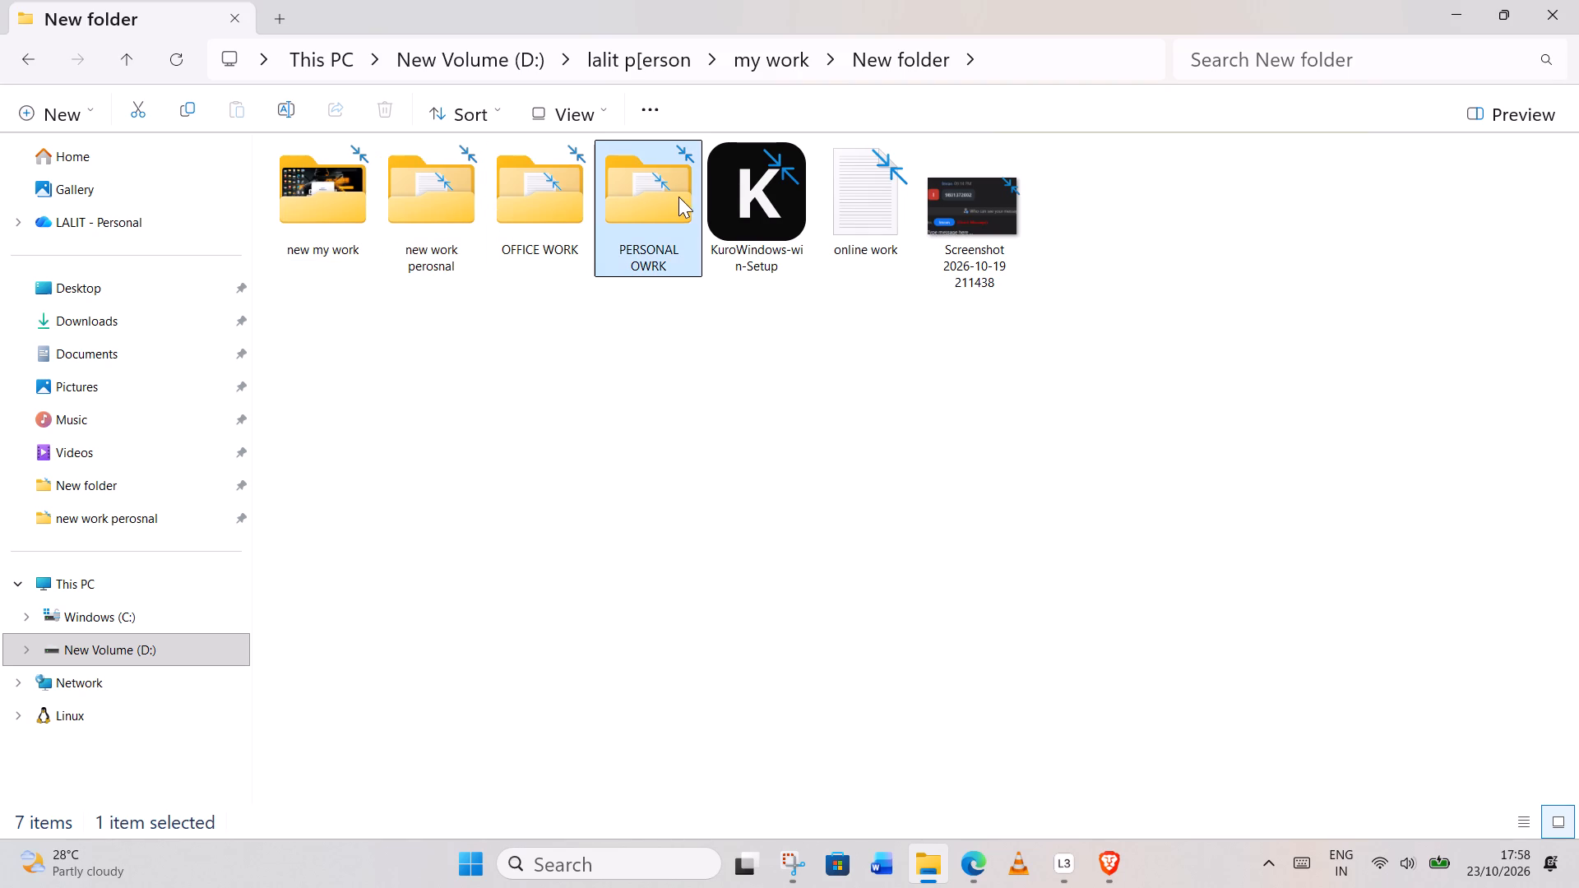
left_click(536, 240)
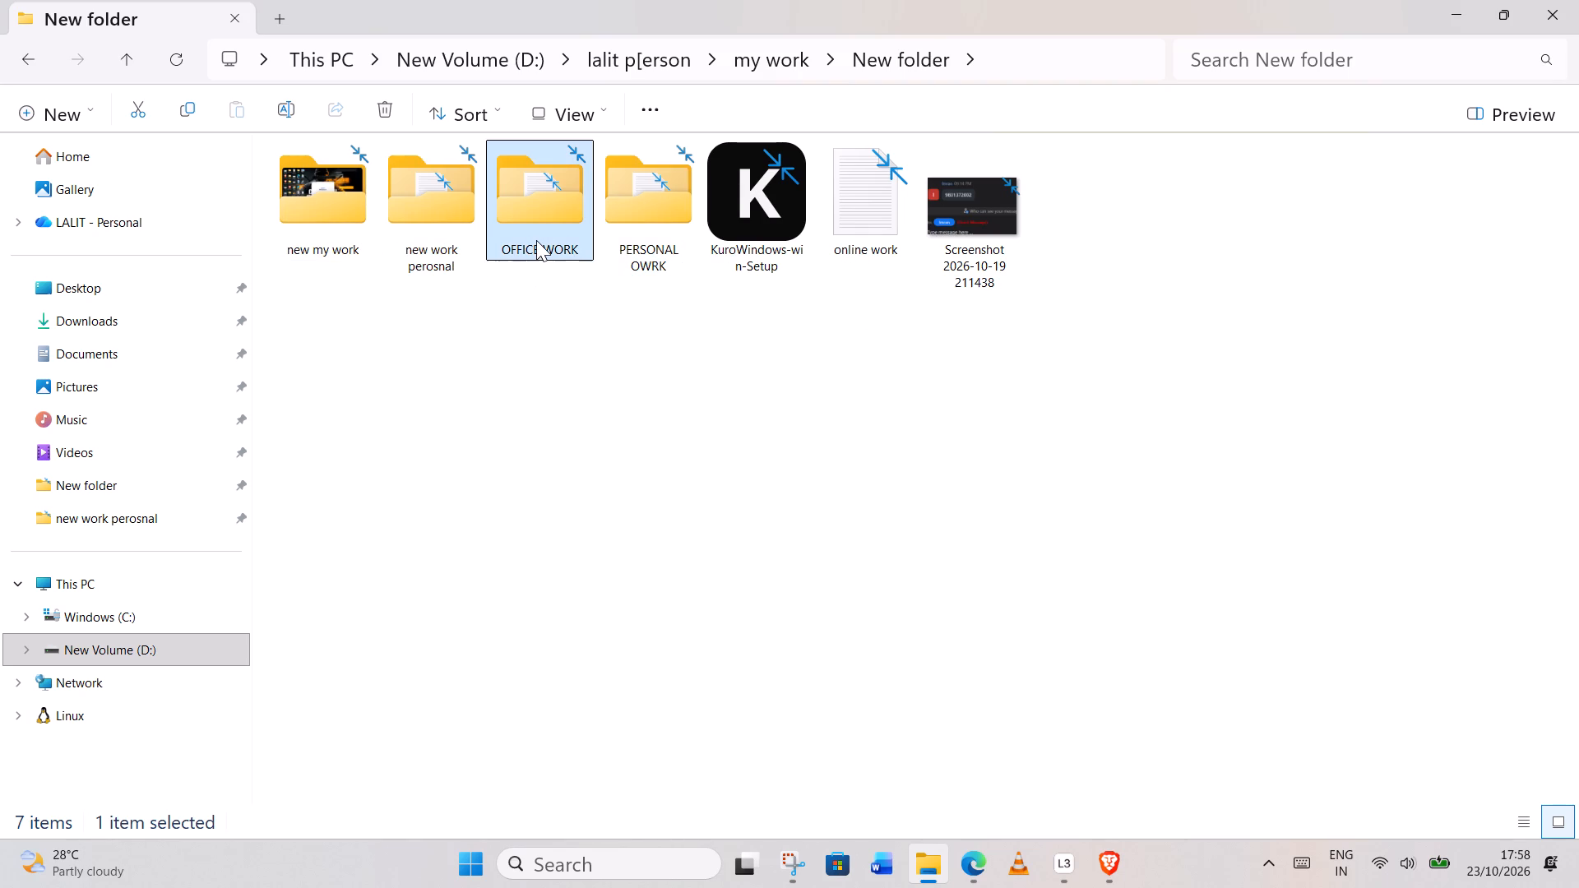
key("ctrl+x")
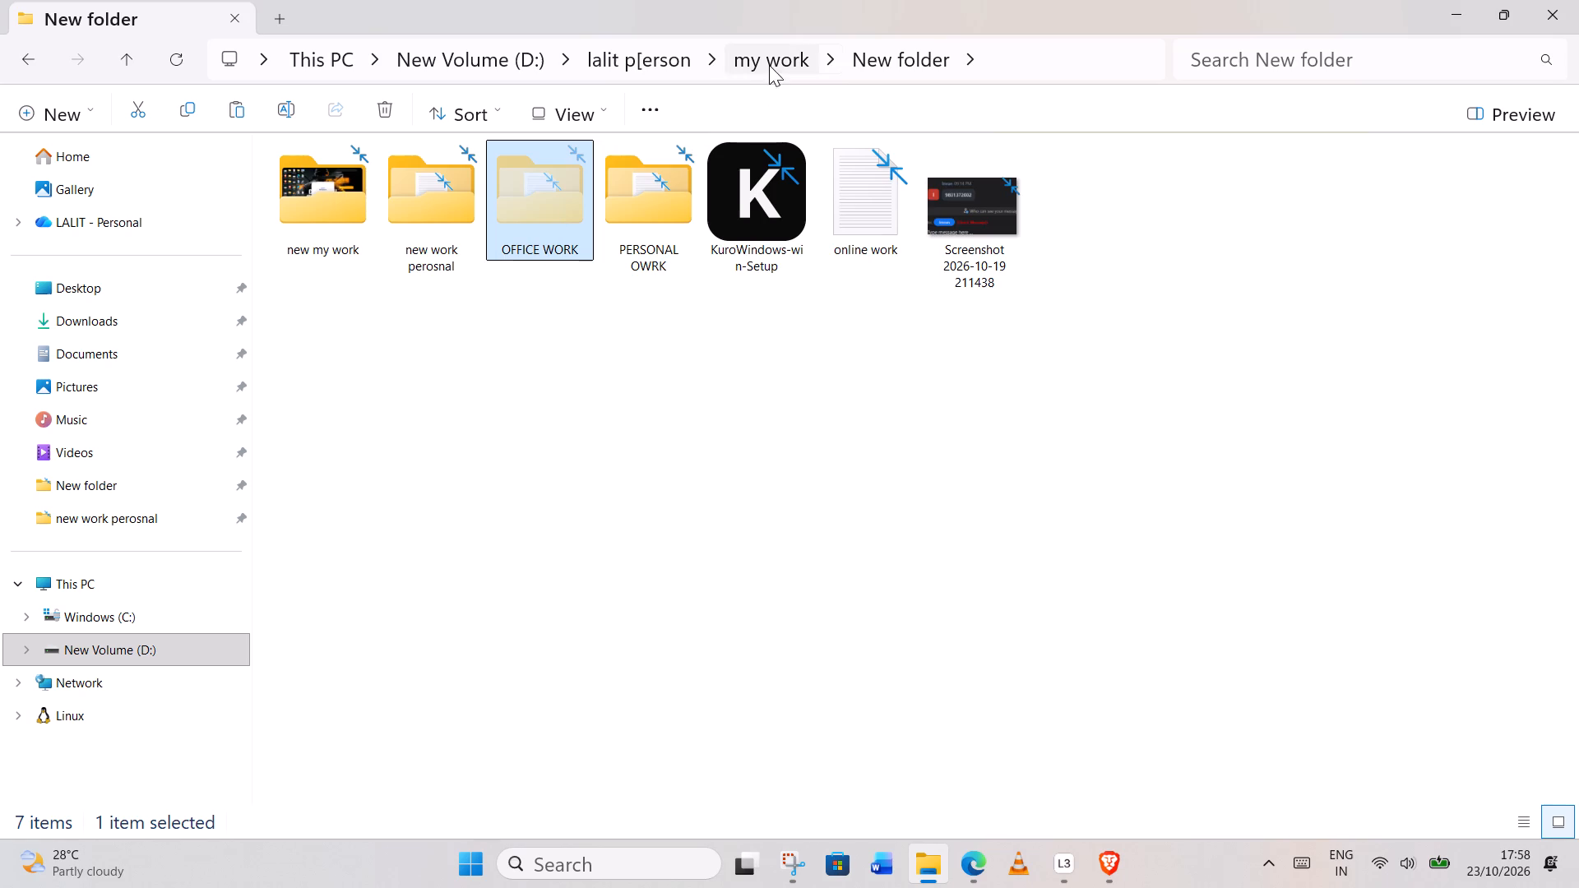
left_click(769, 65)
key("ctrl+v")
left_click(472, 287)
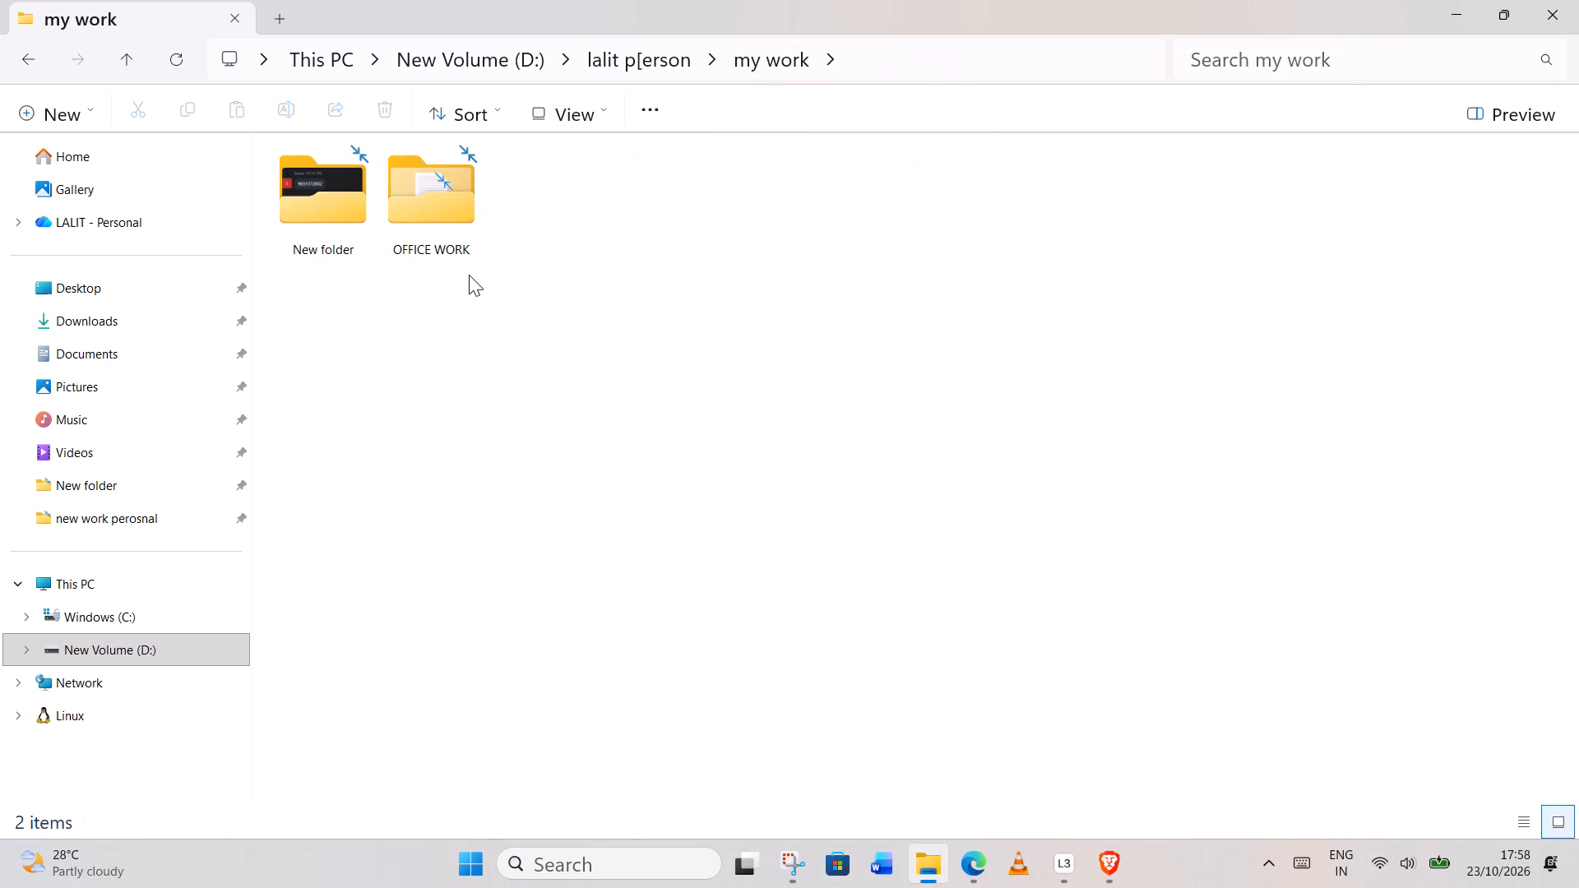
Open the "header edit code" text file from OFFICE WORK's code notes, website codes folder, and copy all its CSS.
double_click(452, 225)
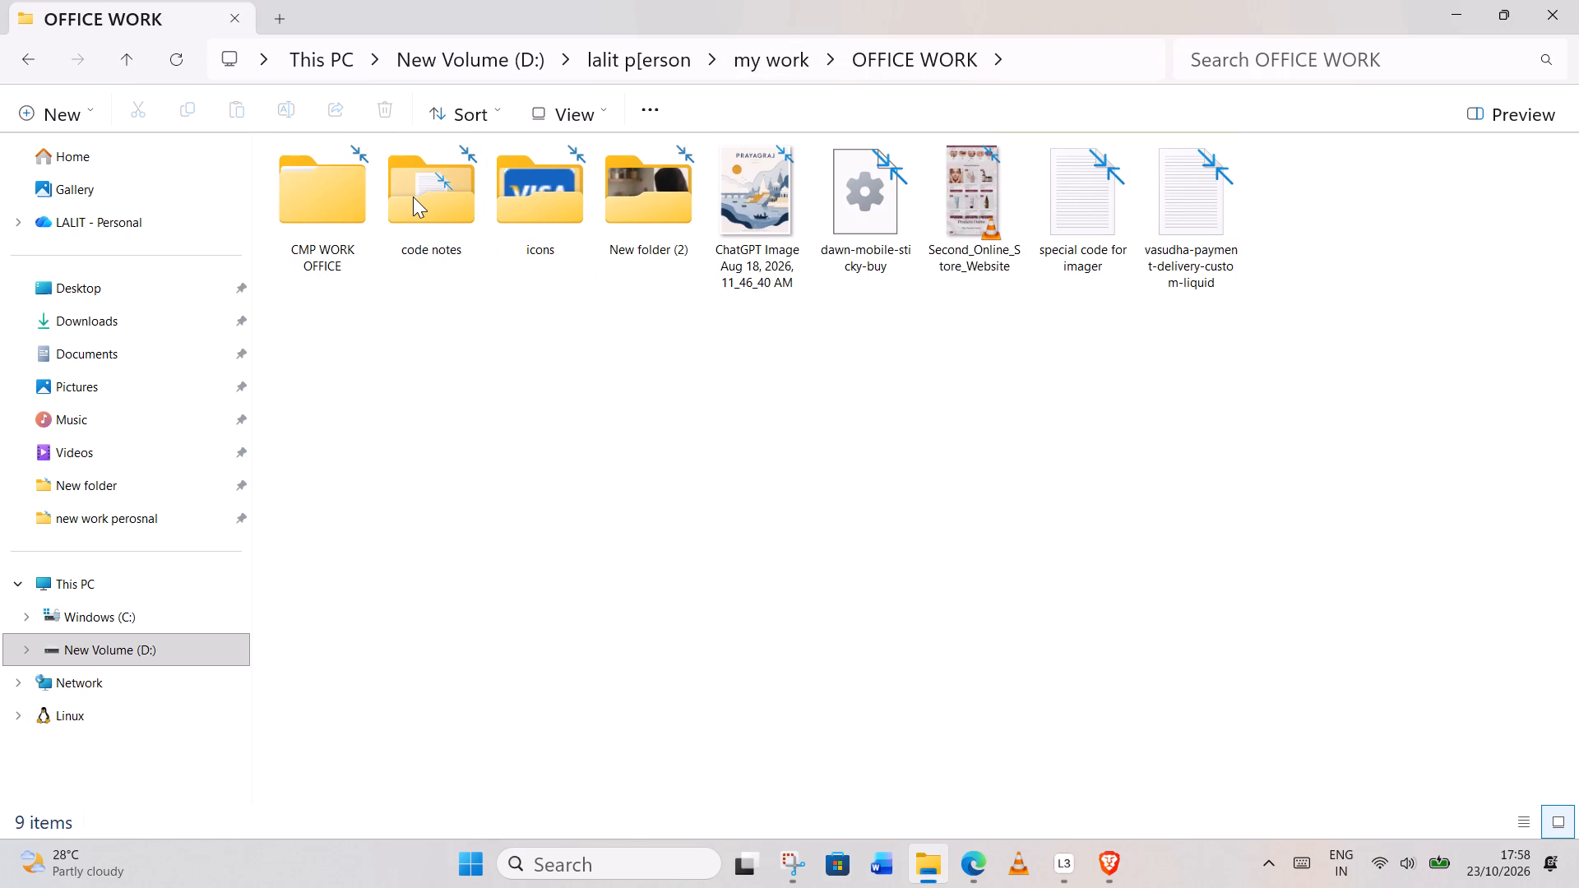
double_click(413, 197)
double_click(319, 202)
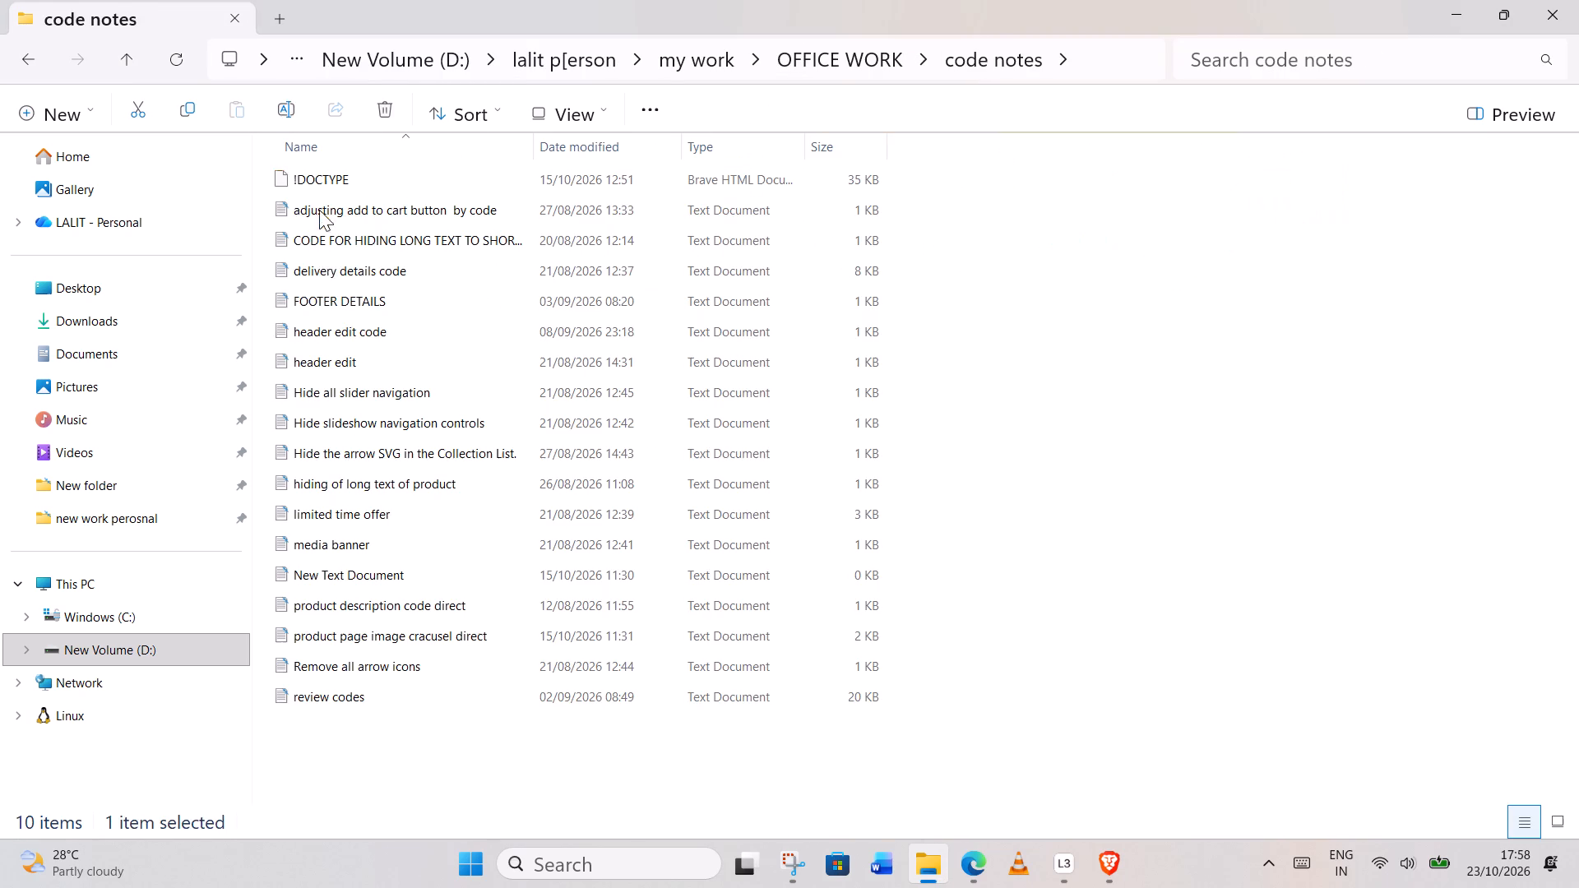
left_click(354, 297)
left_click(347, 335)
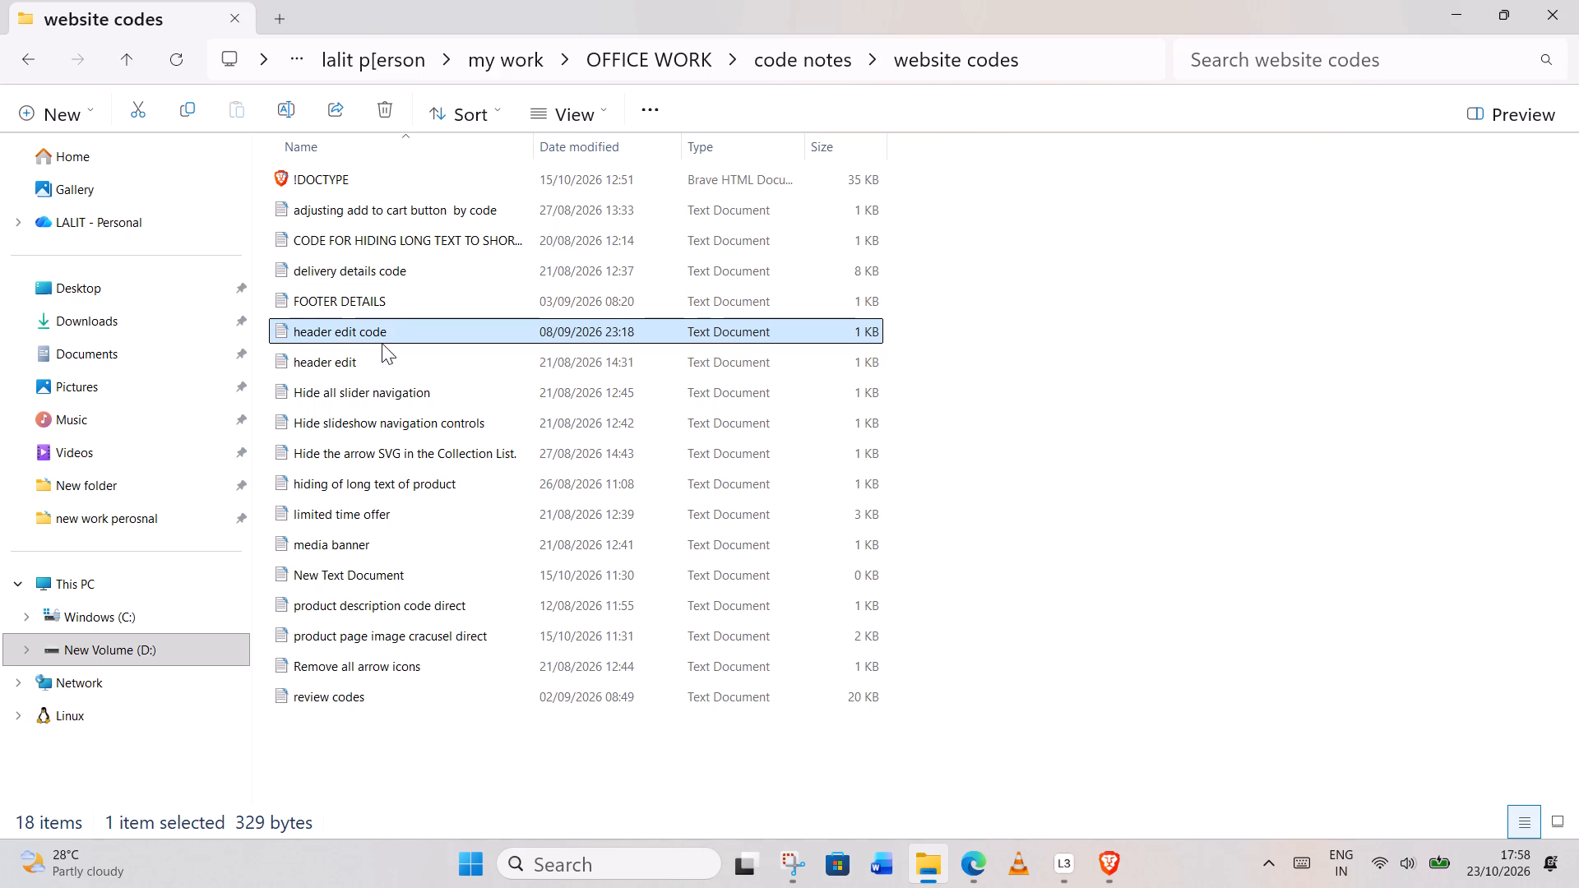
double_click(401, 326)
key("ctrl+a")
key("ctrl+c")
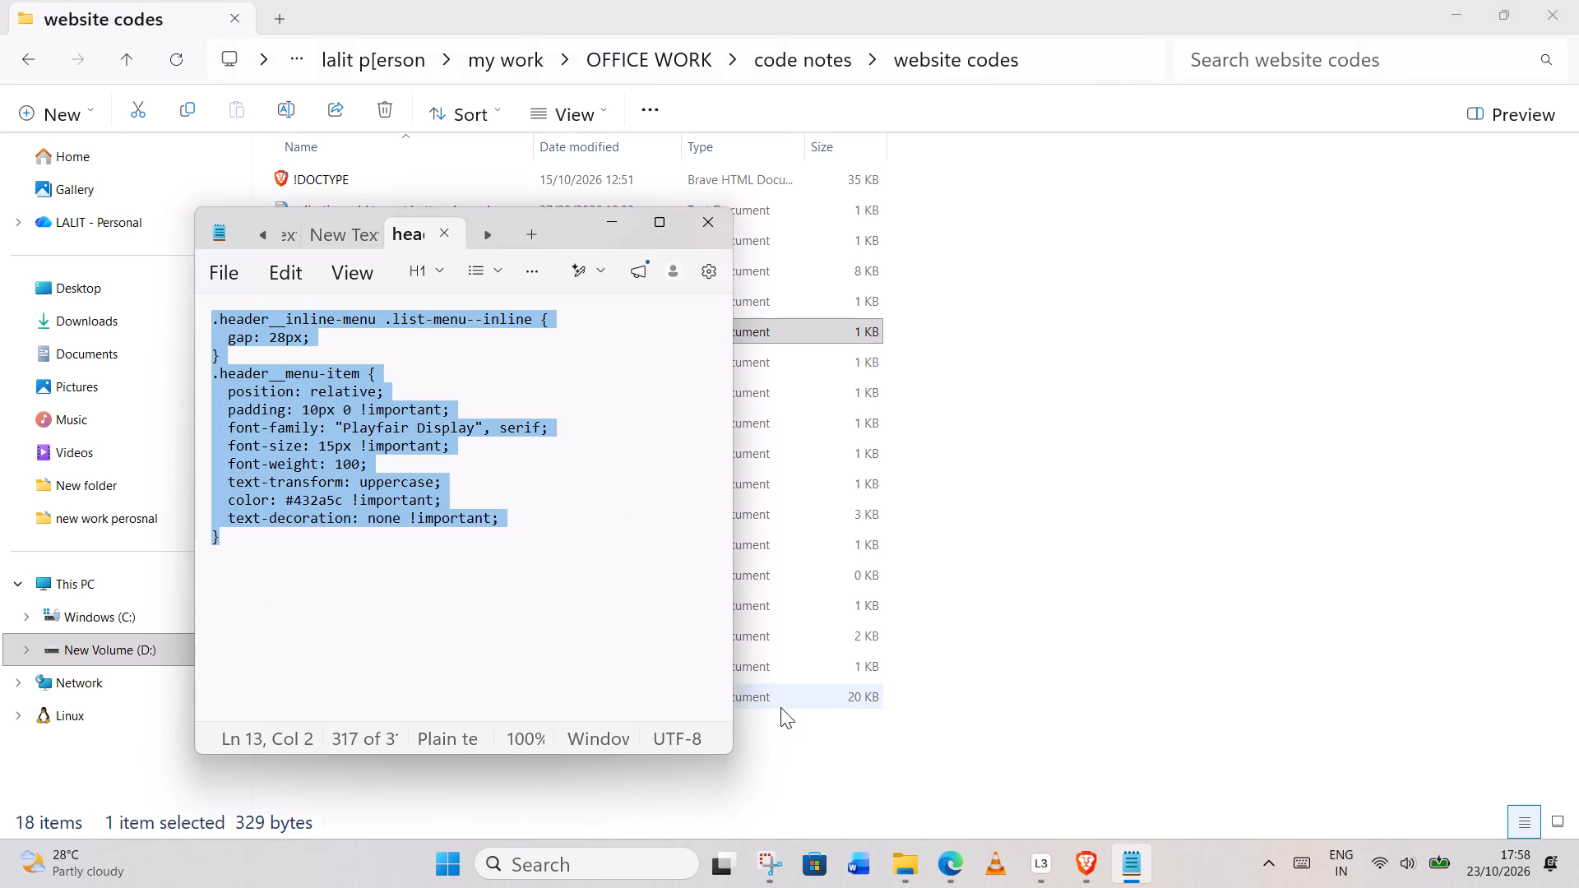
Back in the theme editor, paste the copied header CSS into the Header section's Custom CSS and save the theme.
left_click(1089, 870)
scroll(1493, 502, "down", 5)
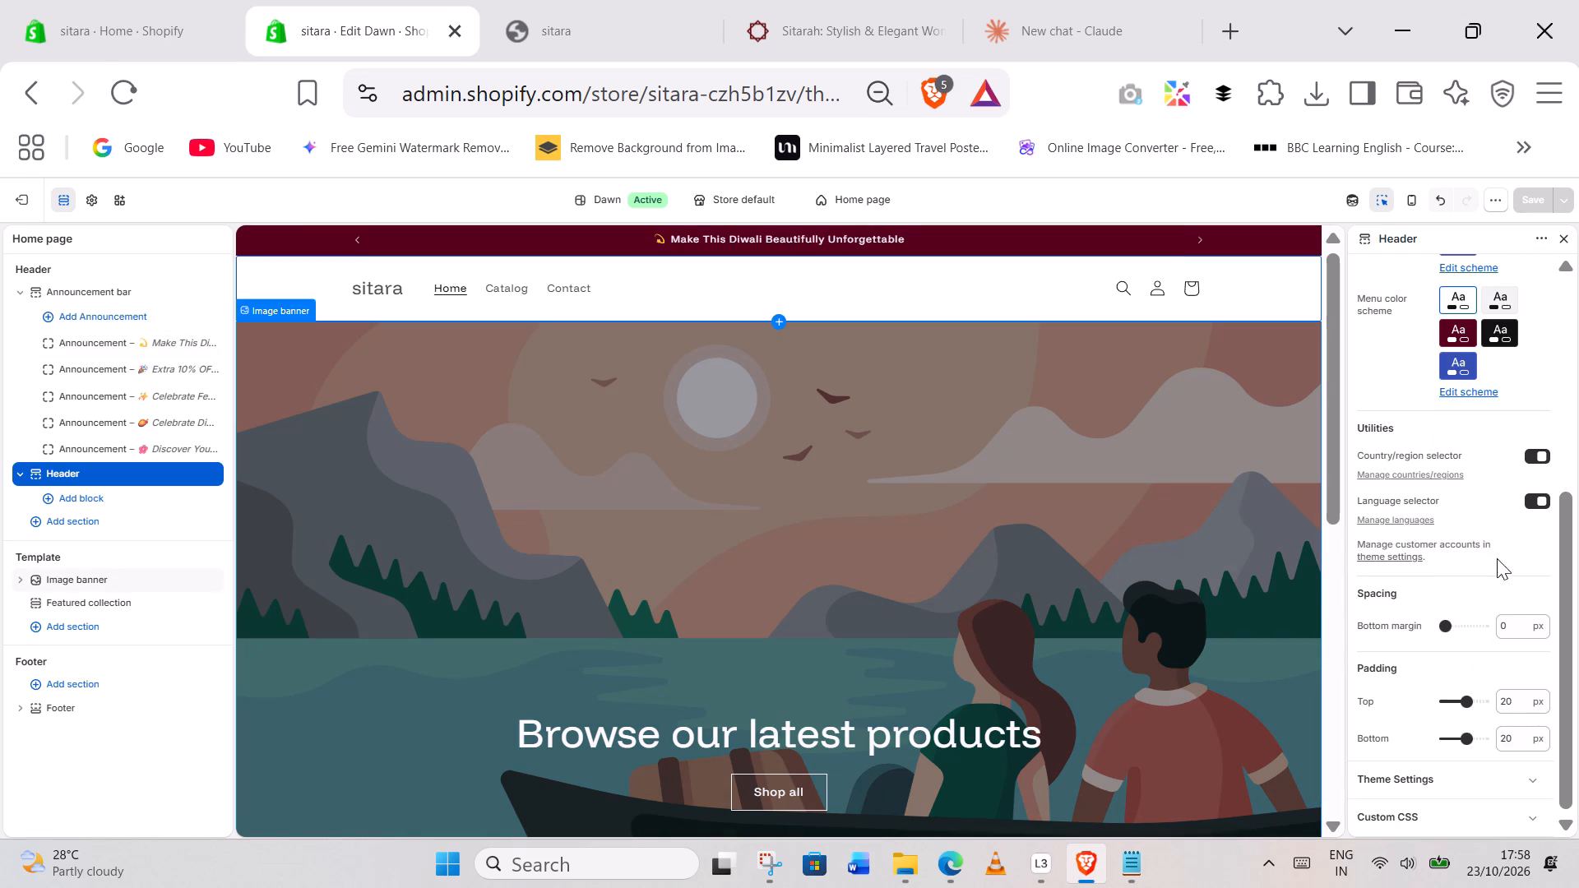
scroll(1443, 627, "down", 5)
left_click(873, 294)
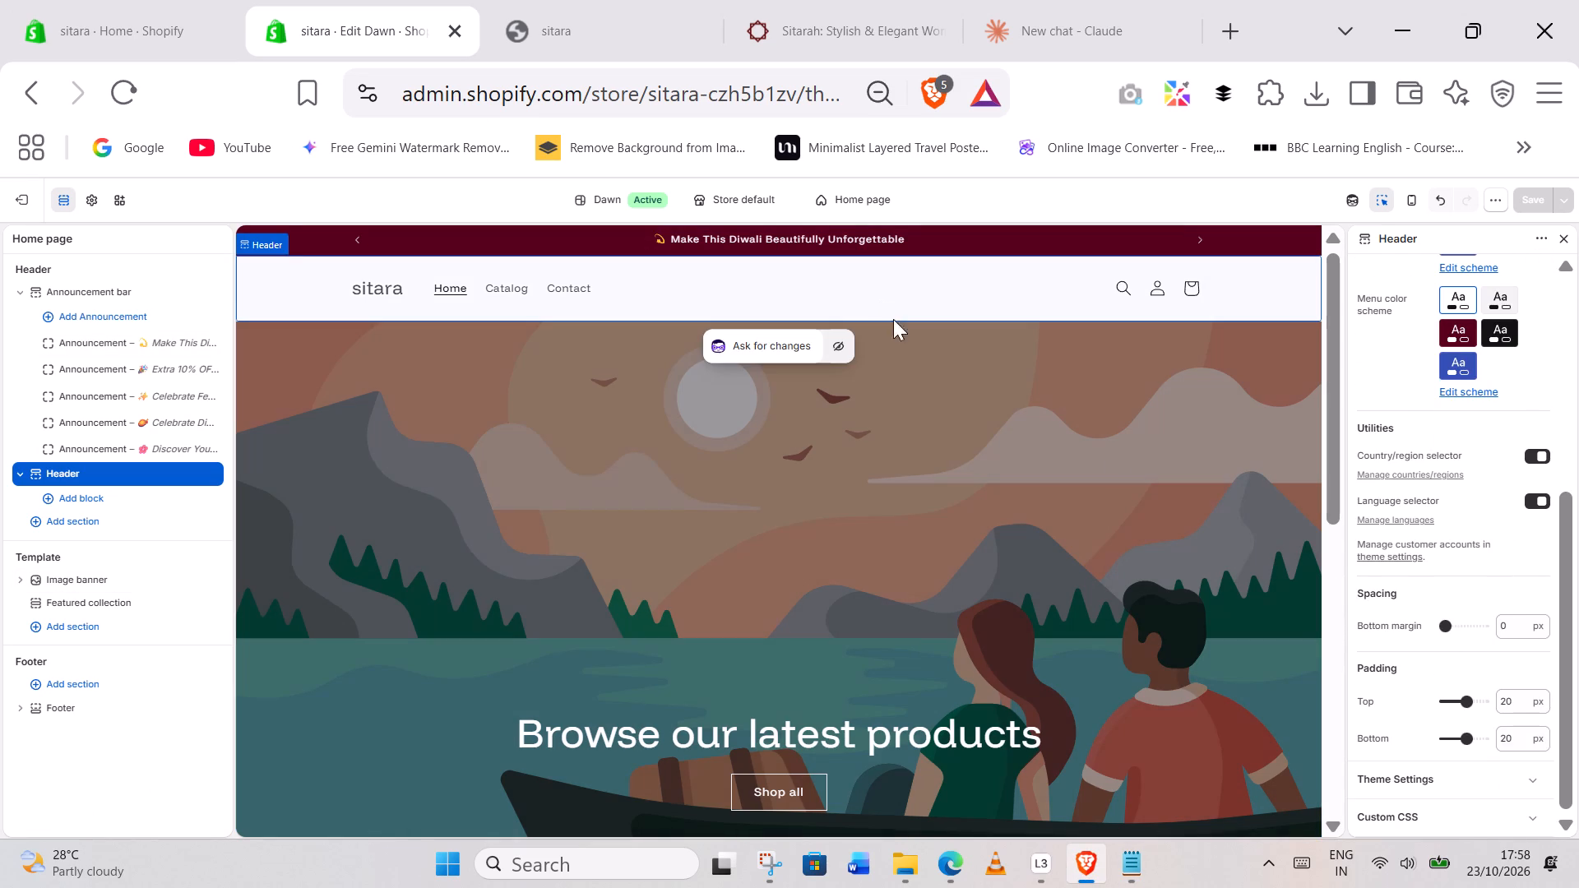
scroll(1354, 600, "down", 9)
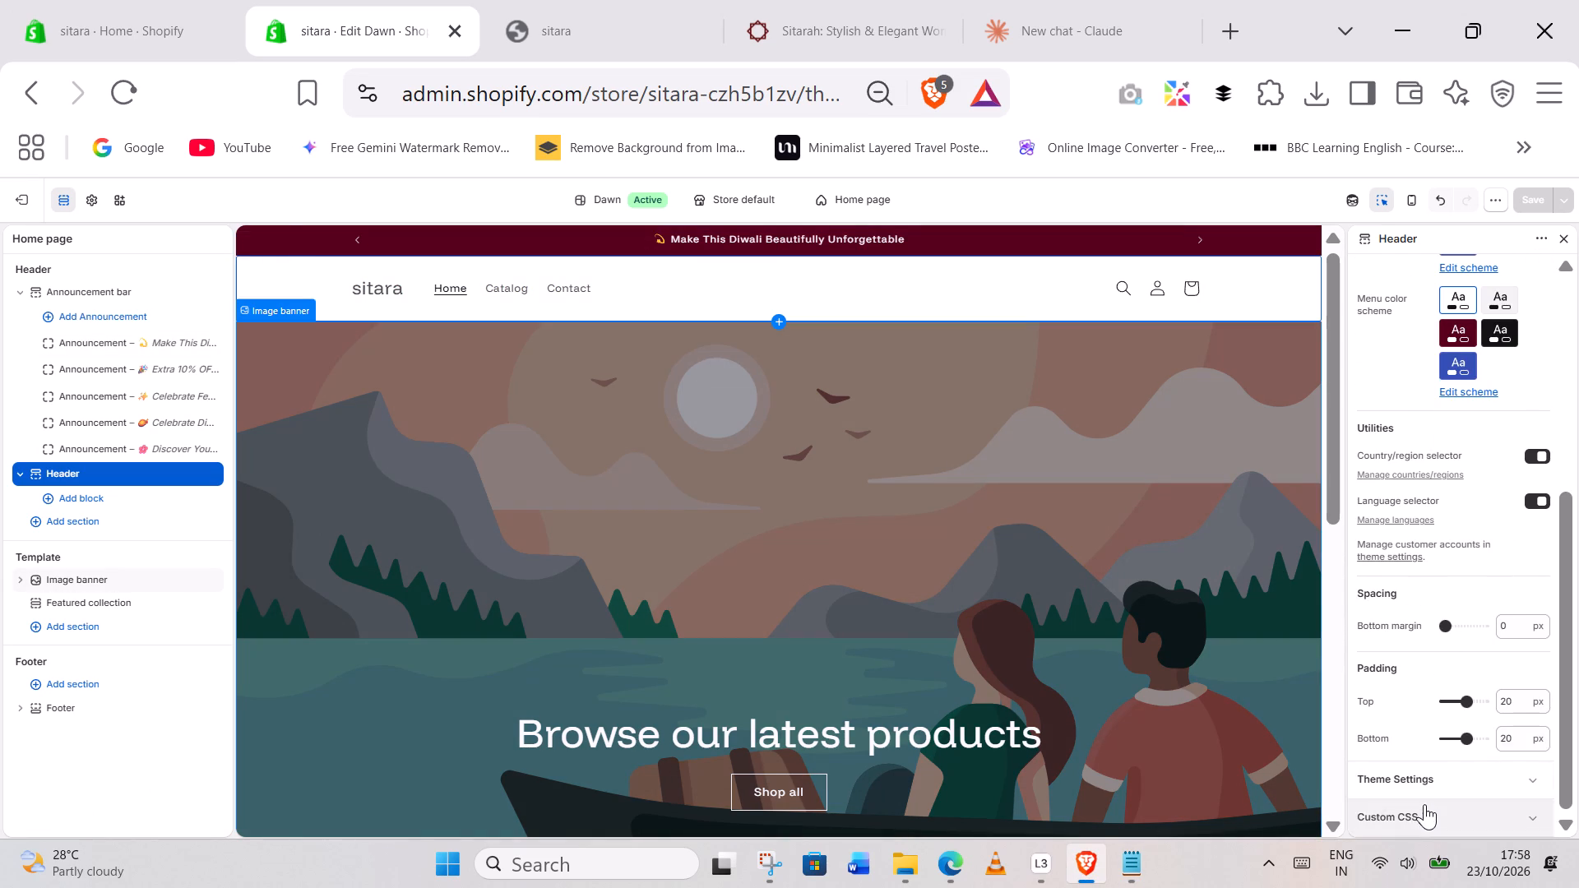
left_click(1424, 804)
scroll(1528, 650, "down", 4)
left_click(1443, 775)
key("ctrl+v")
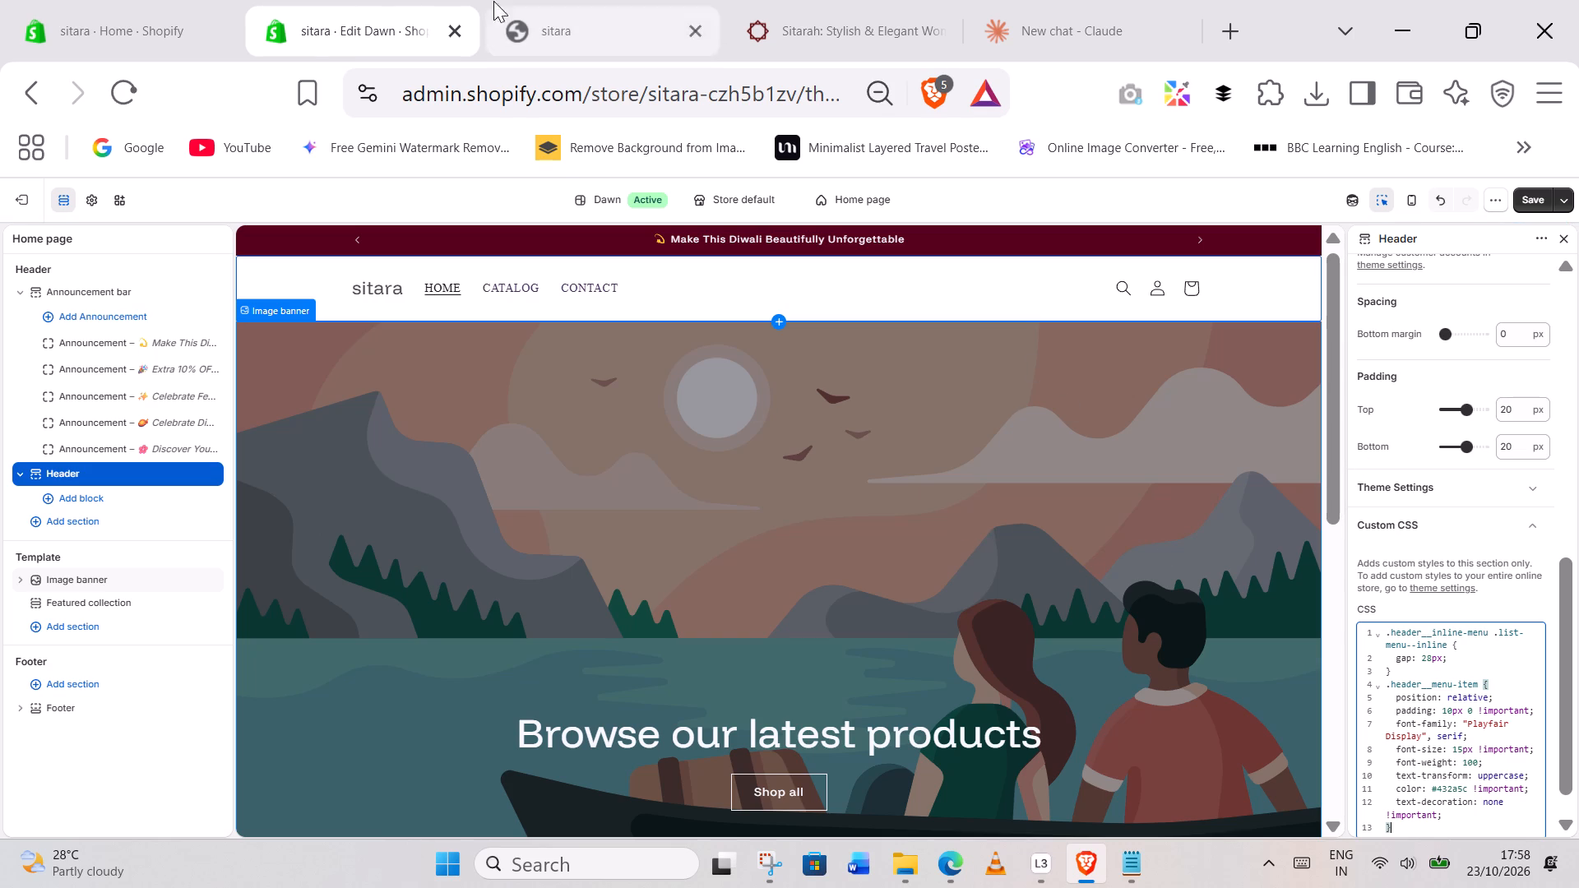
left_click(1530, 201)
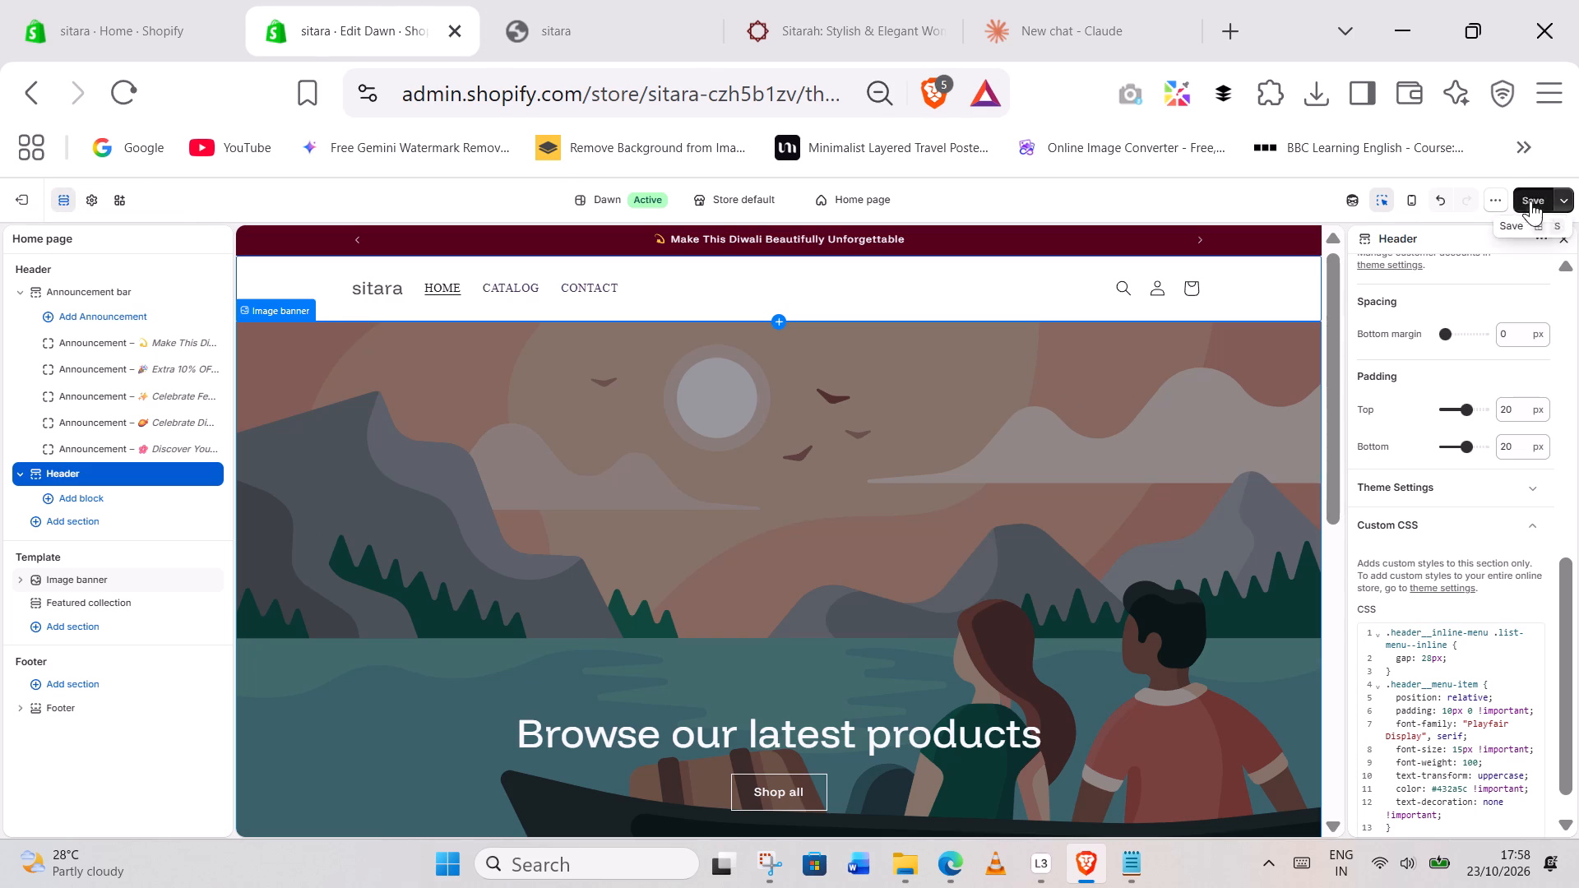
Open the theme settings and check the Typography group.
left_click(91, 196)
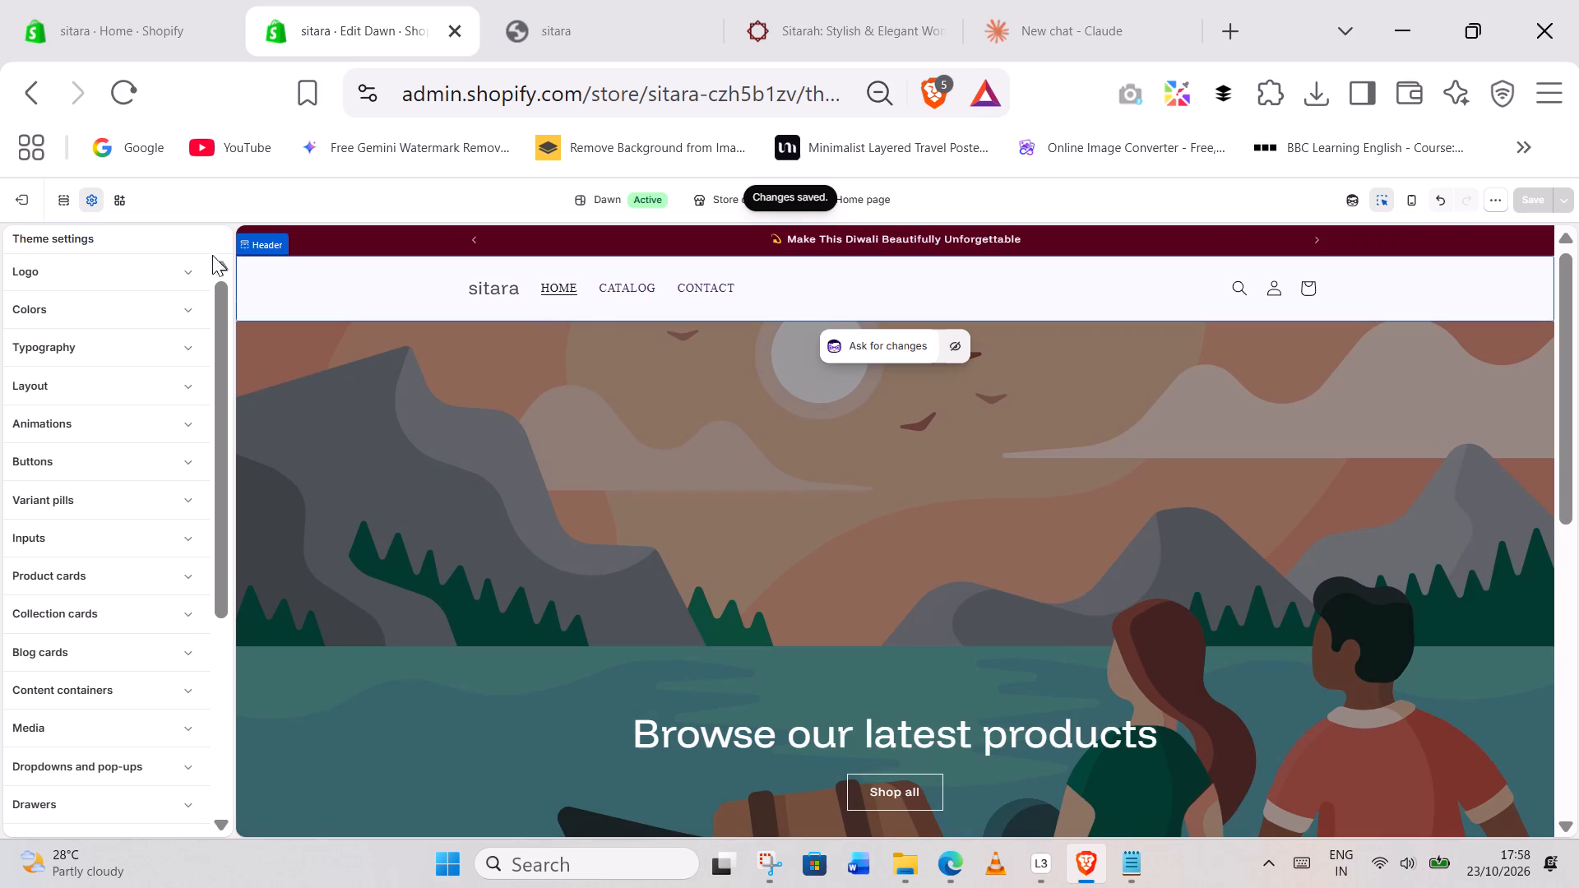
left_click(188, 348)
left_click(187, 348)
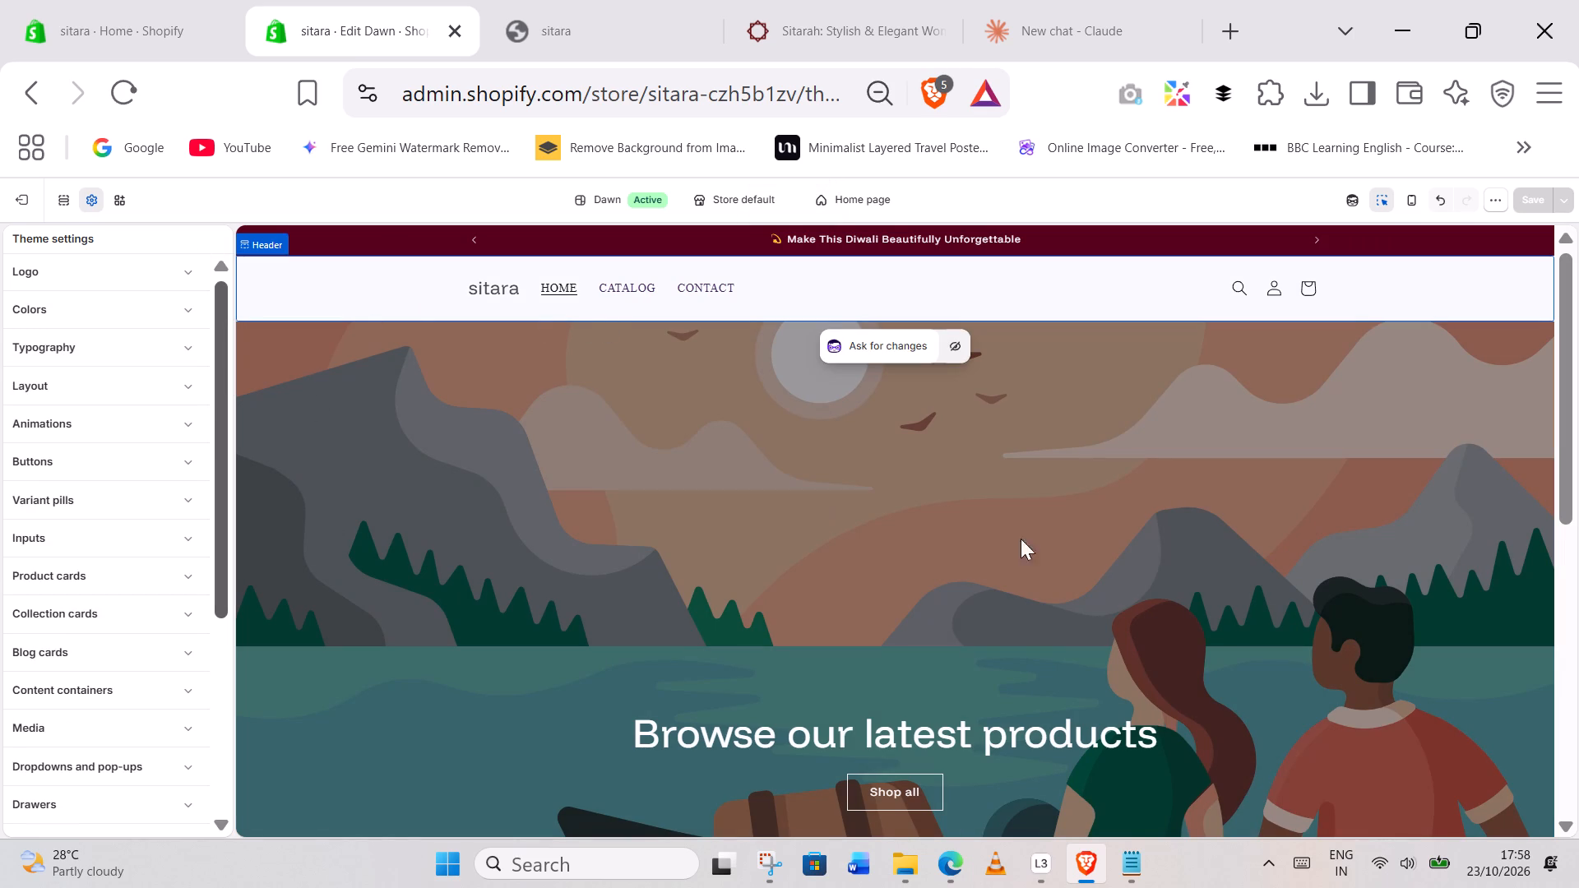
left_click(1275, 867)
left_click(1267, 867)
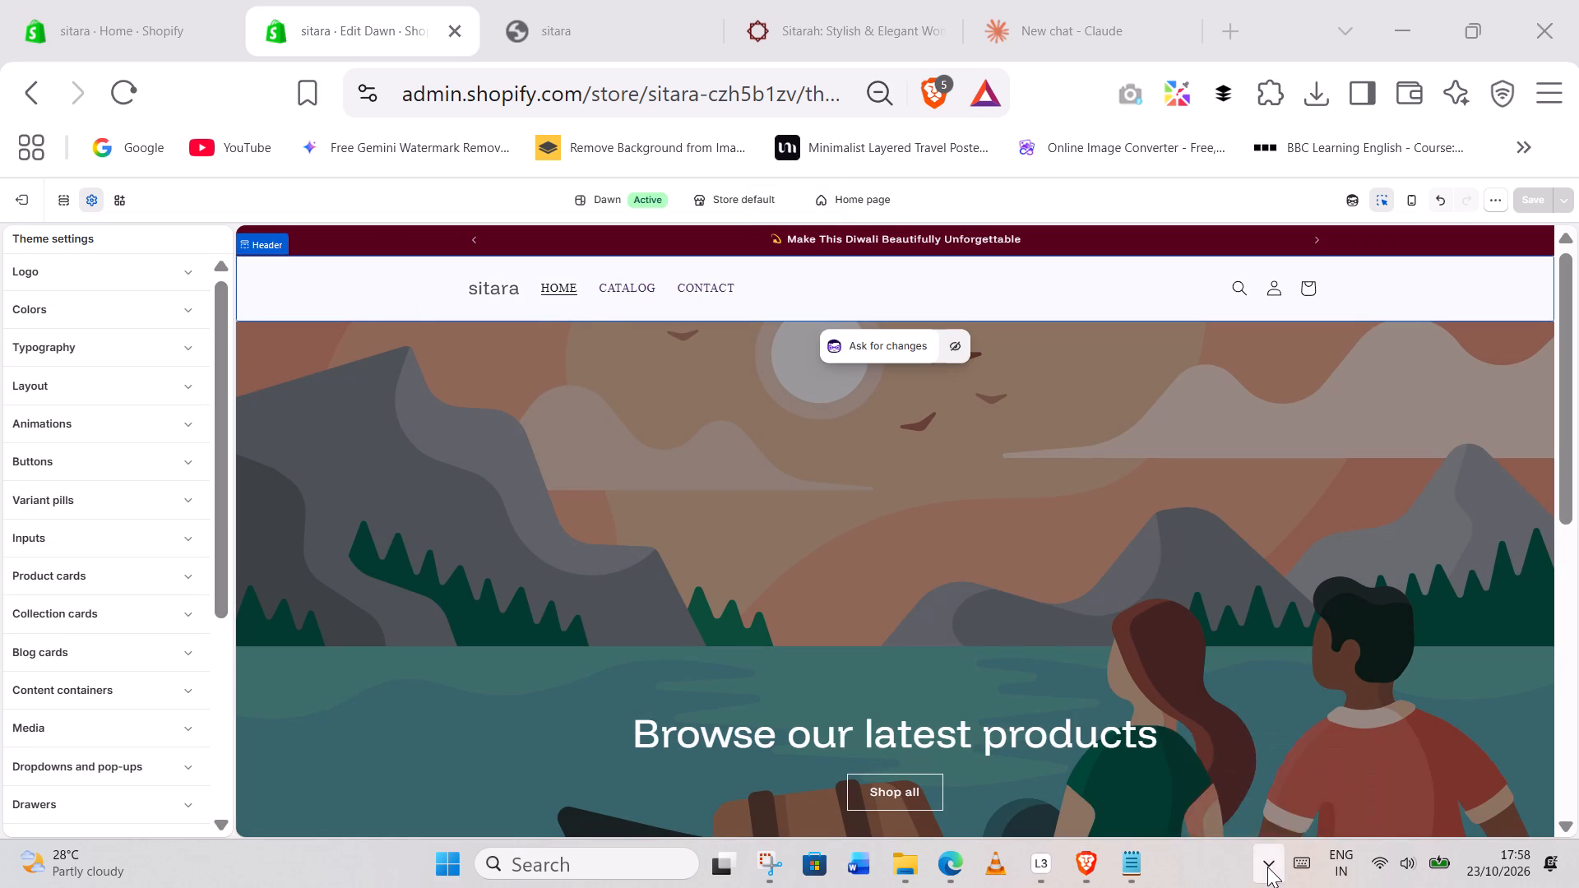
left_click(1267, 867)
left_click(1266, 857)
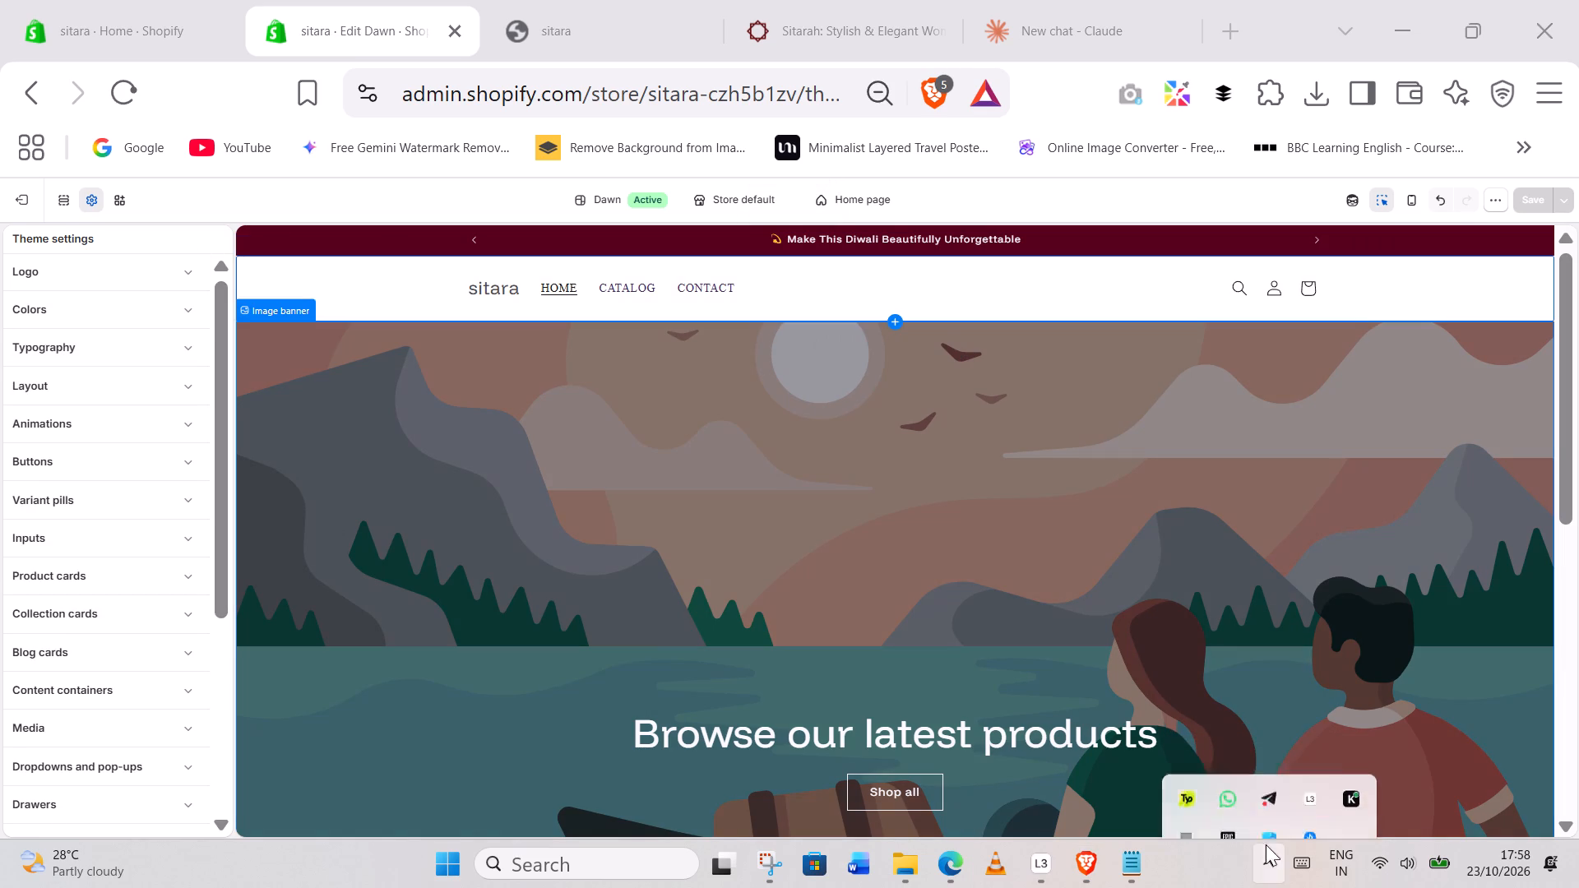
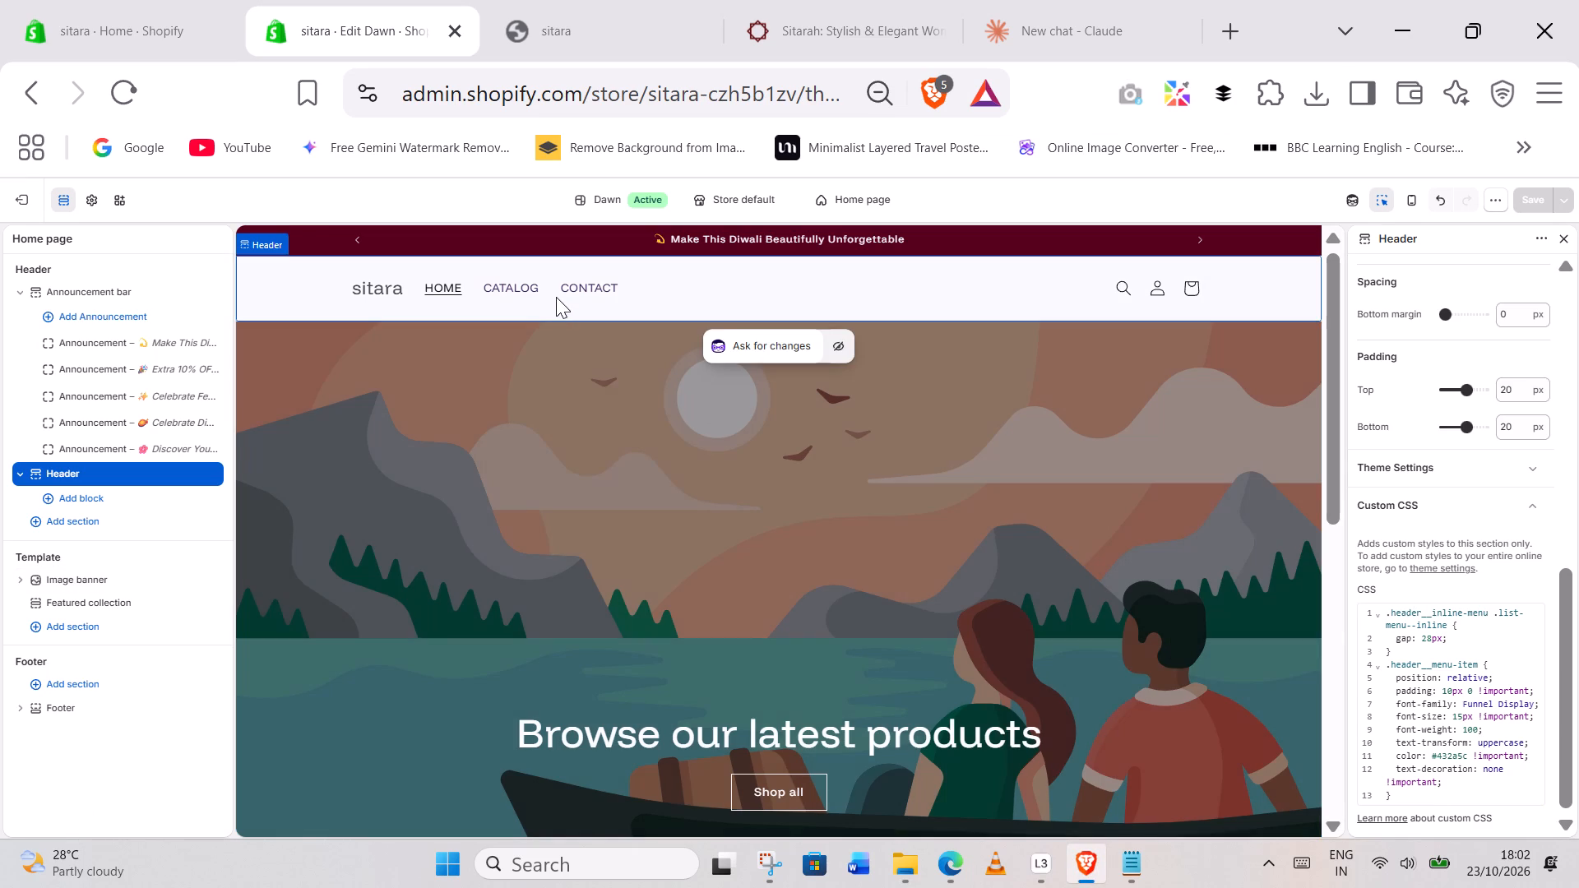
left_click(593, 0)
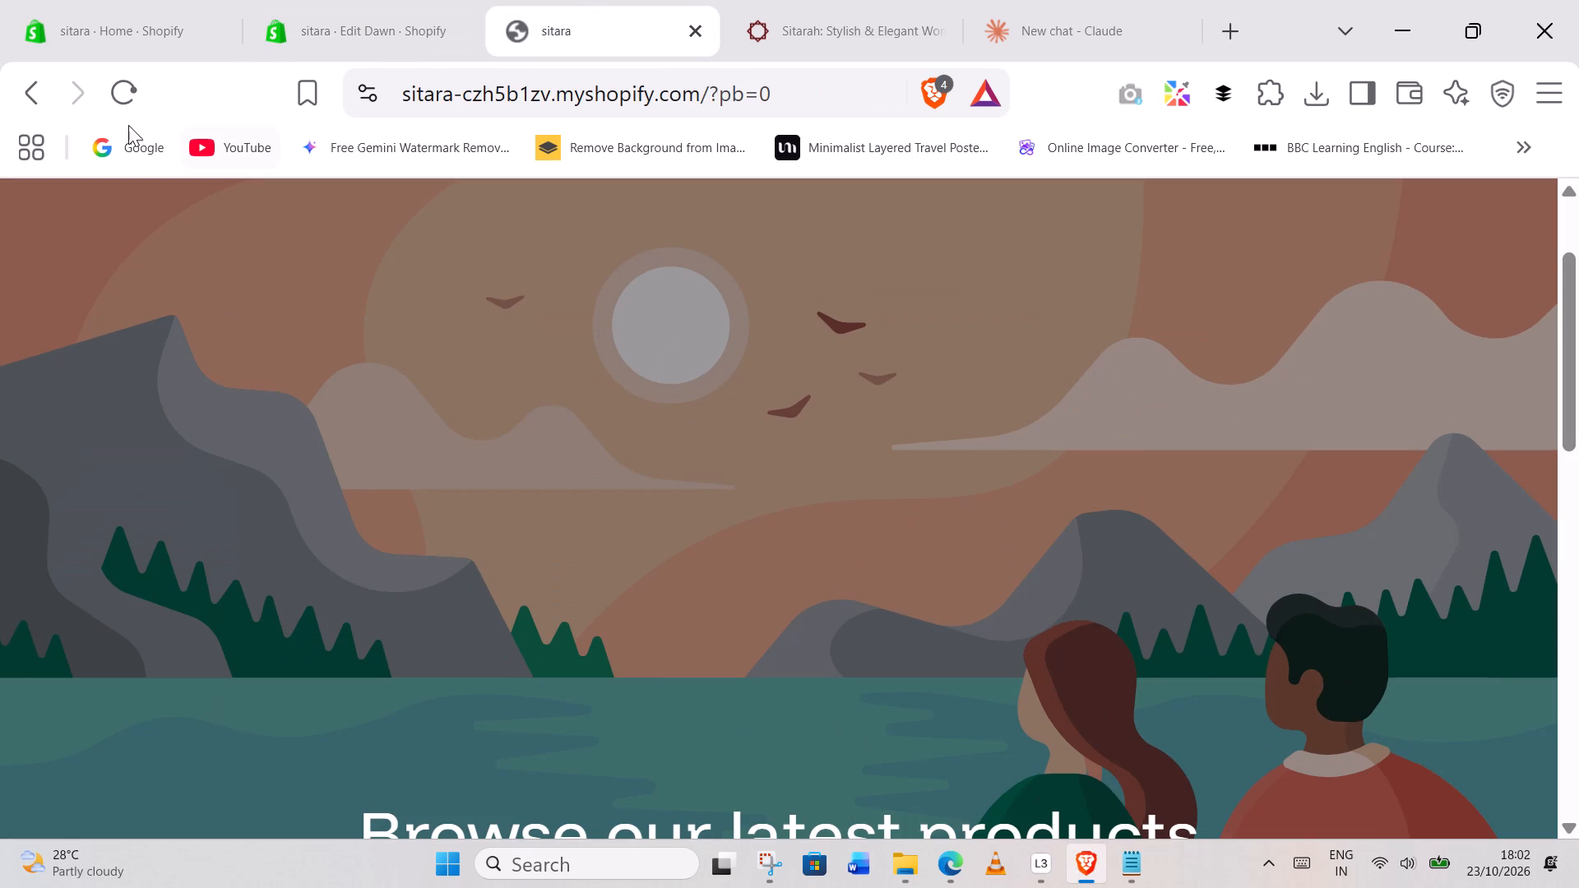
left_click(133, 102)
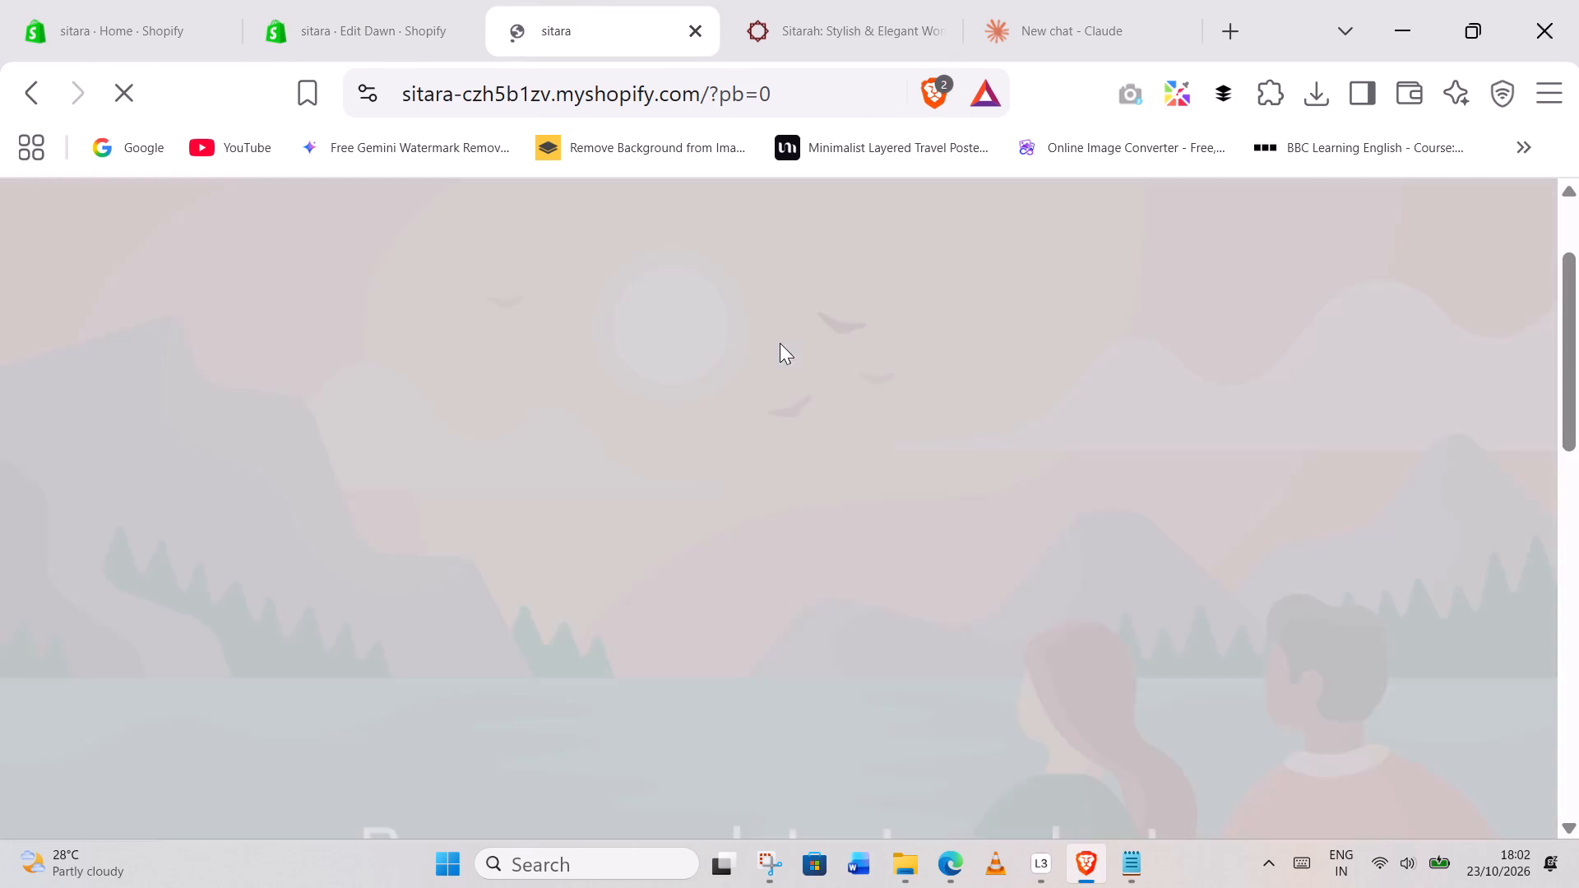
scroll(780, 343, "up", 10)
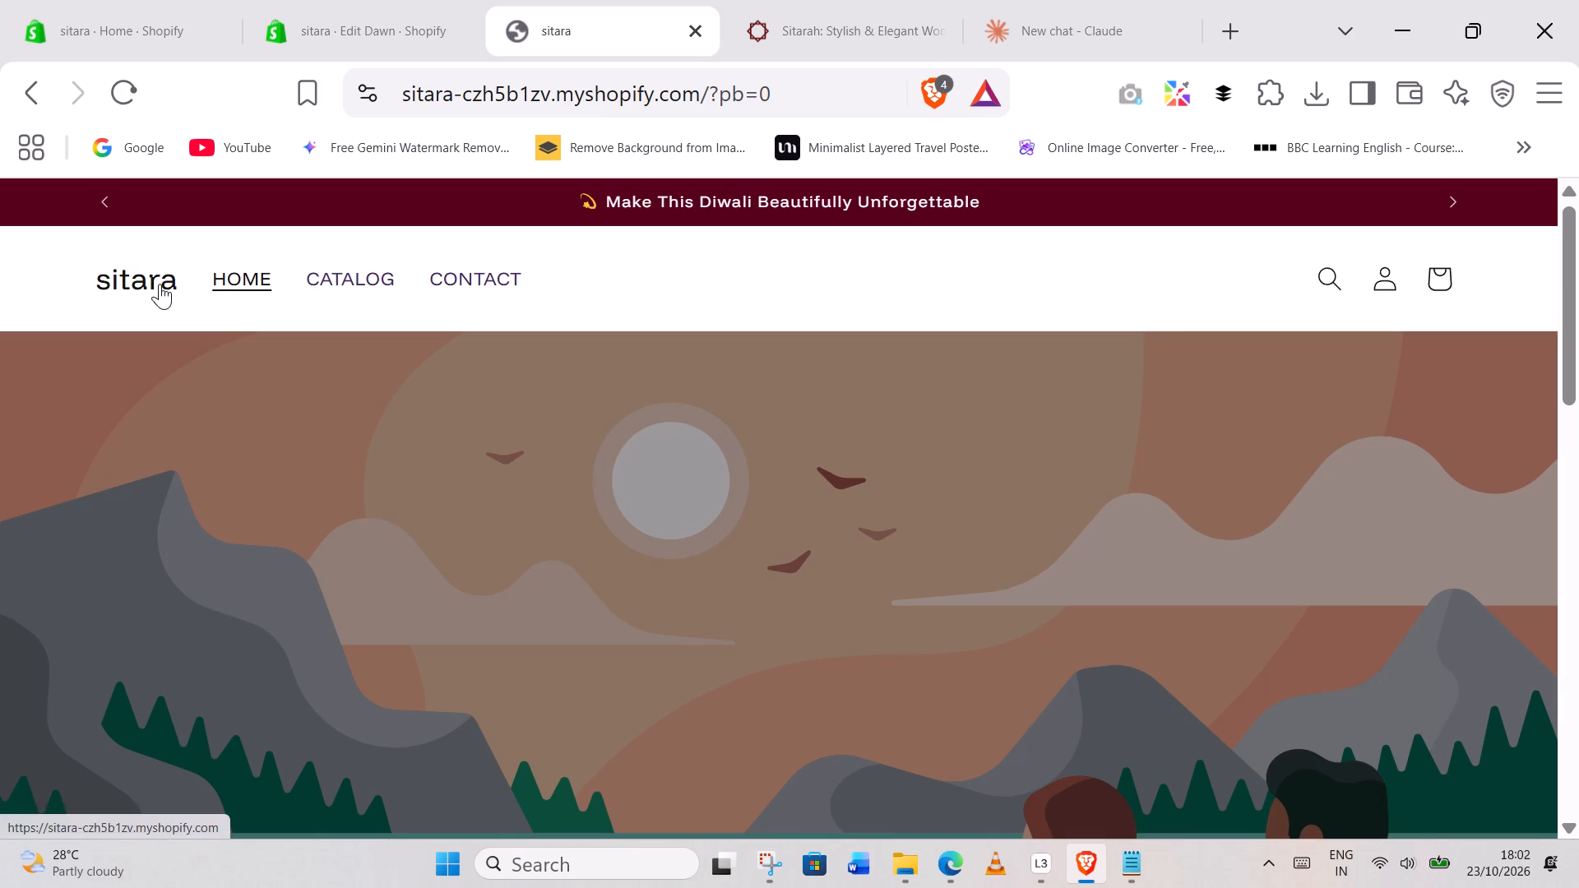
left_click(1447, 196)
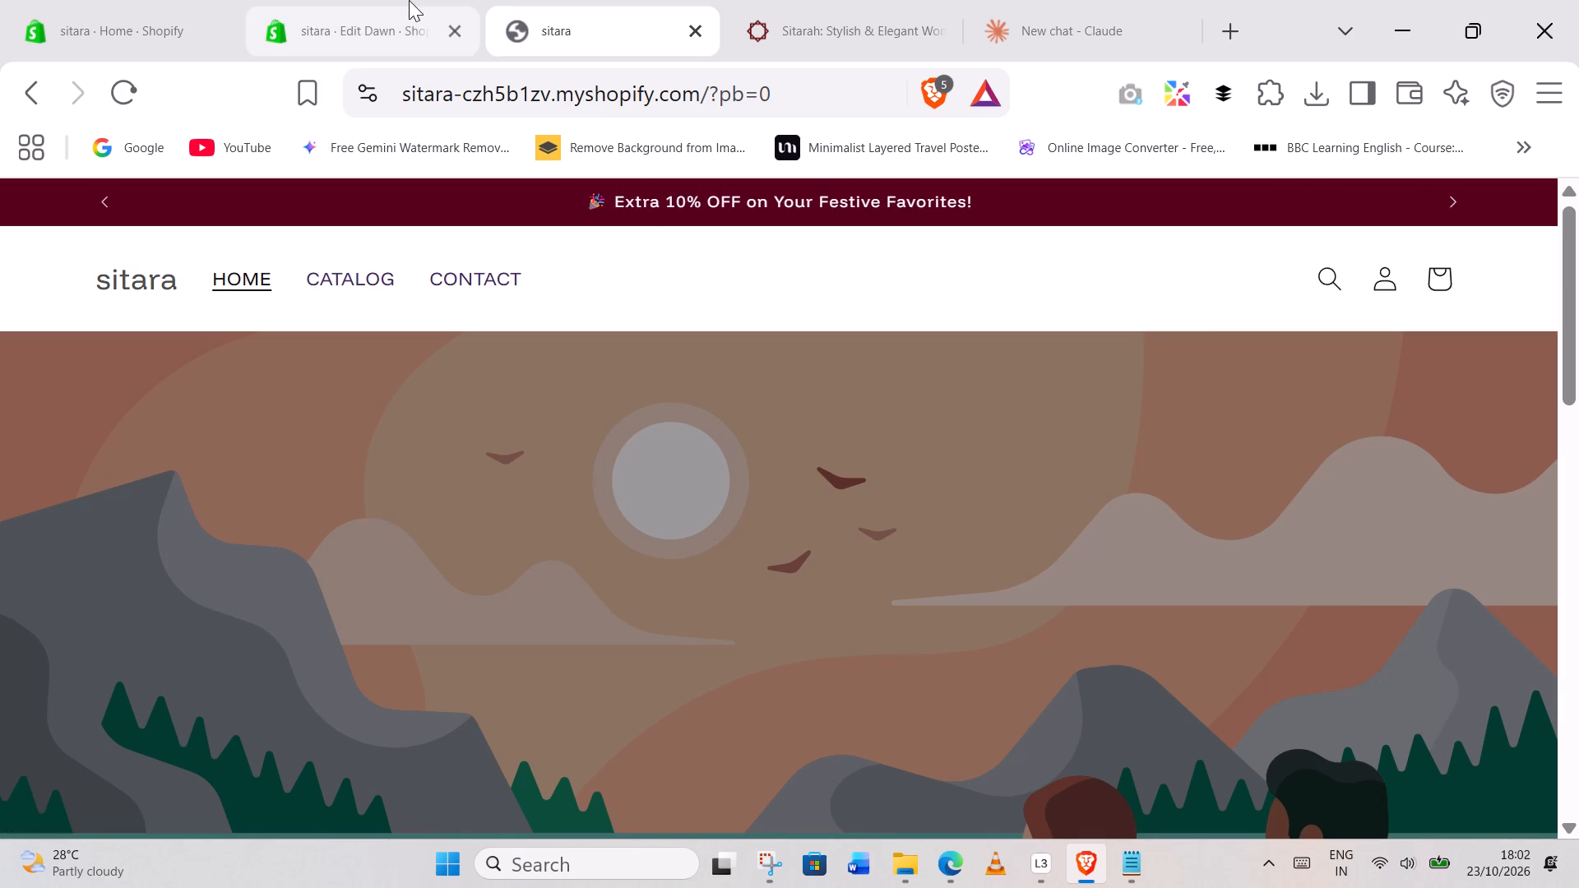
left_click(409, 0)
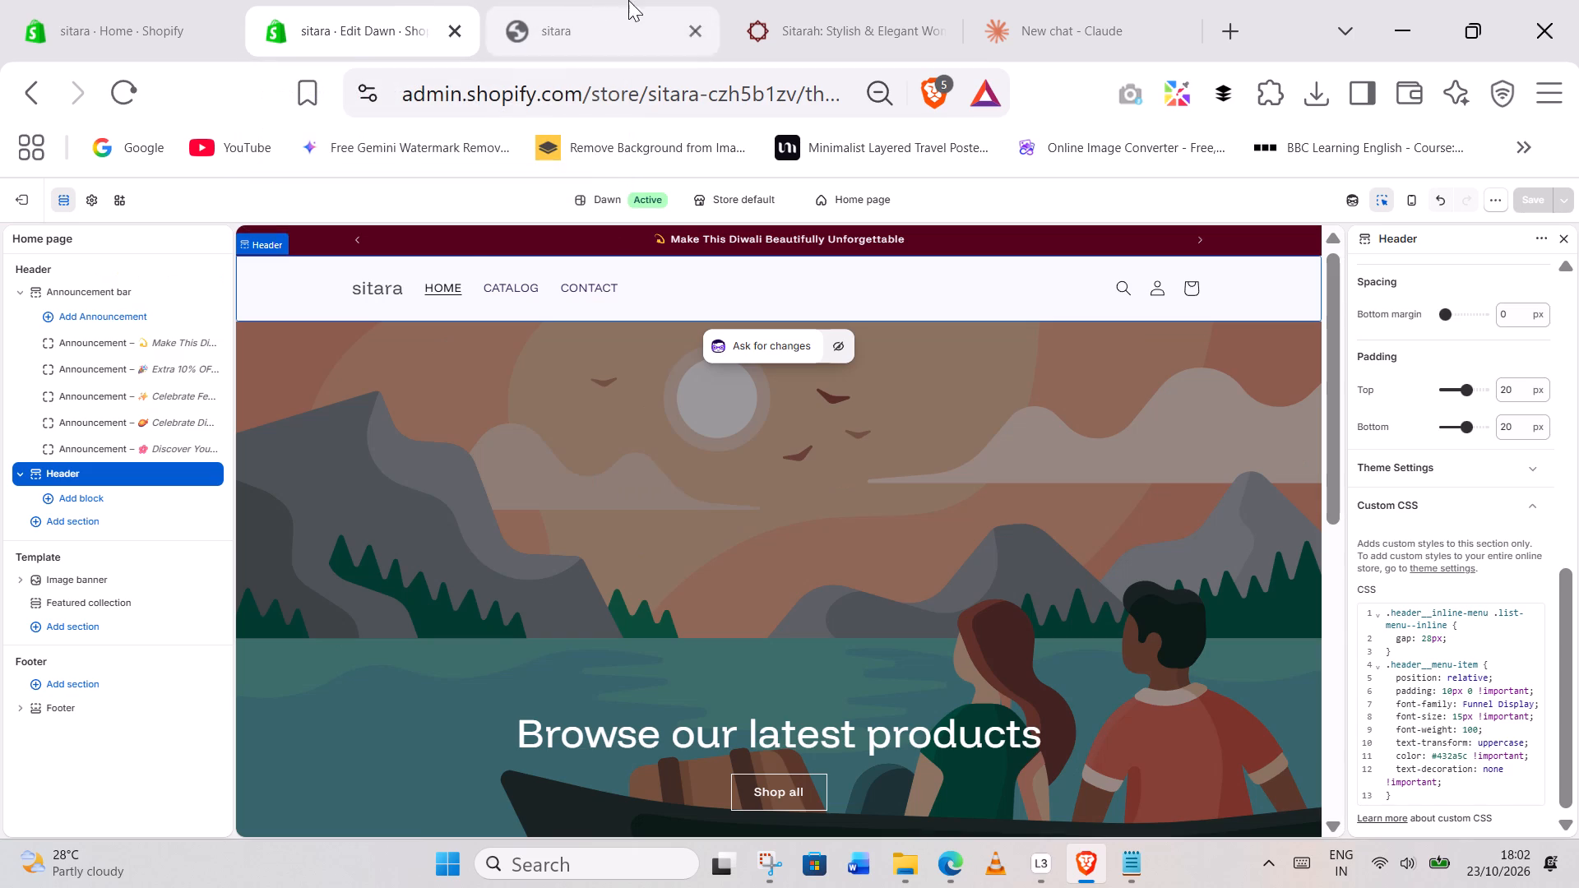
scroll(523, 369, "up", 6)
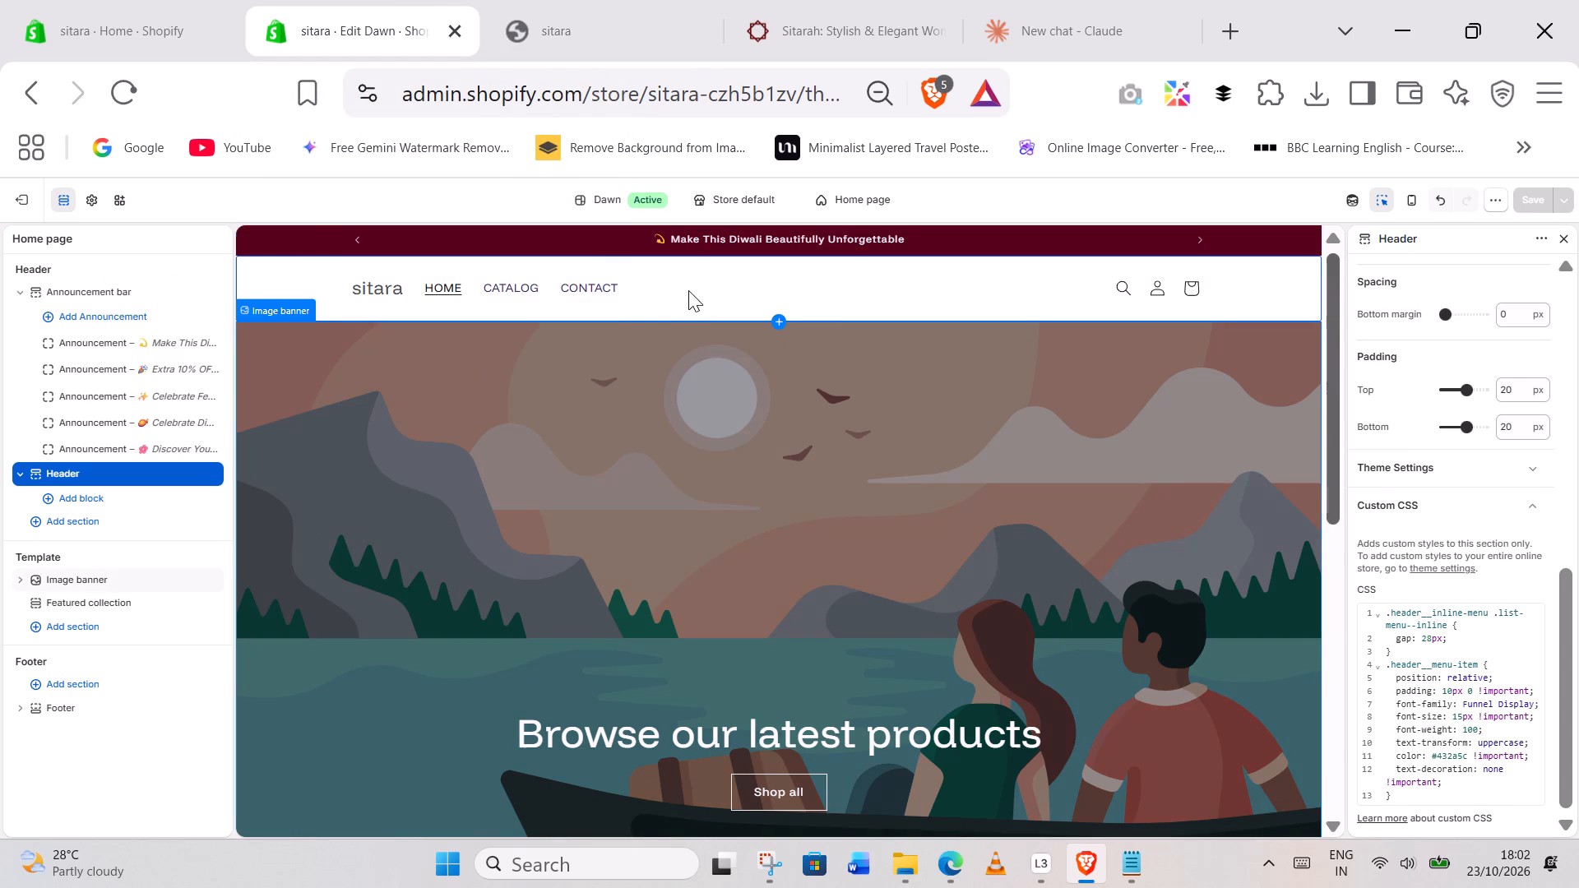
left_click(841, 0)
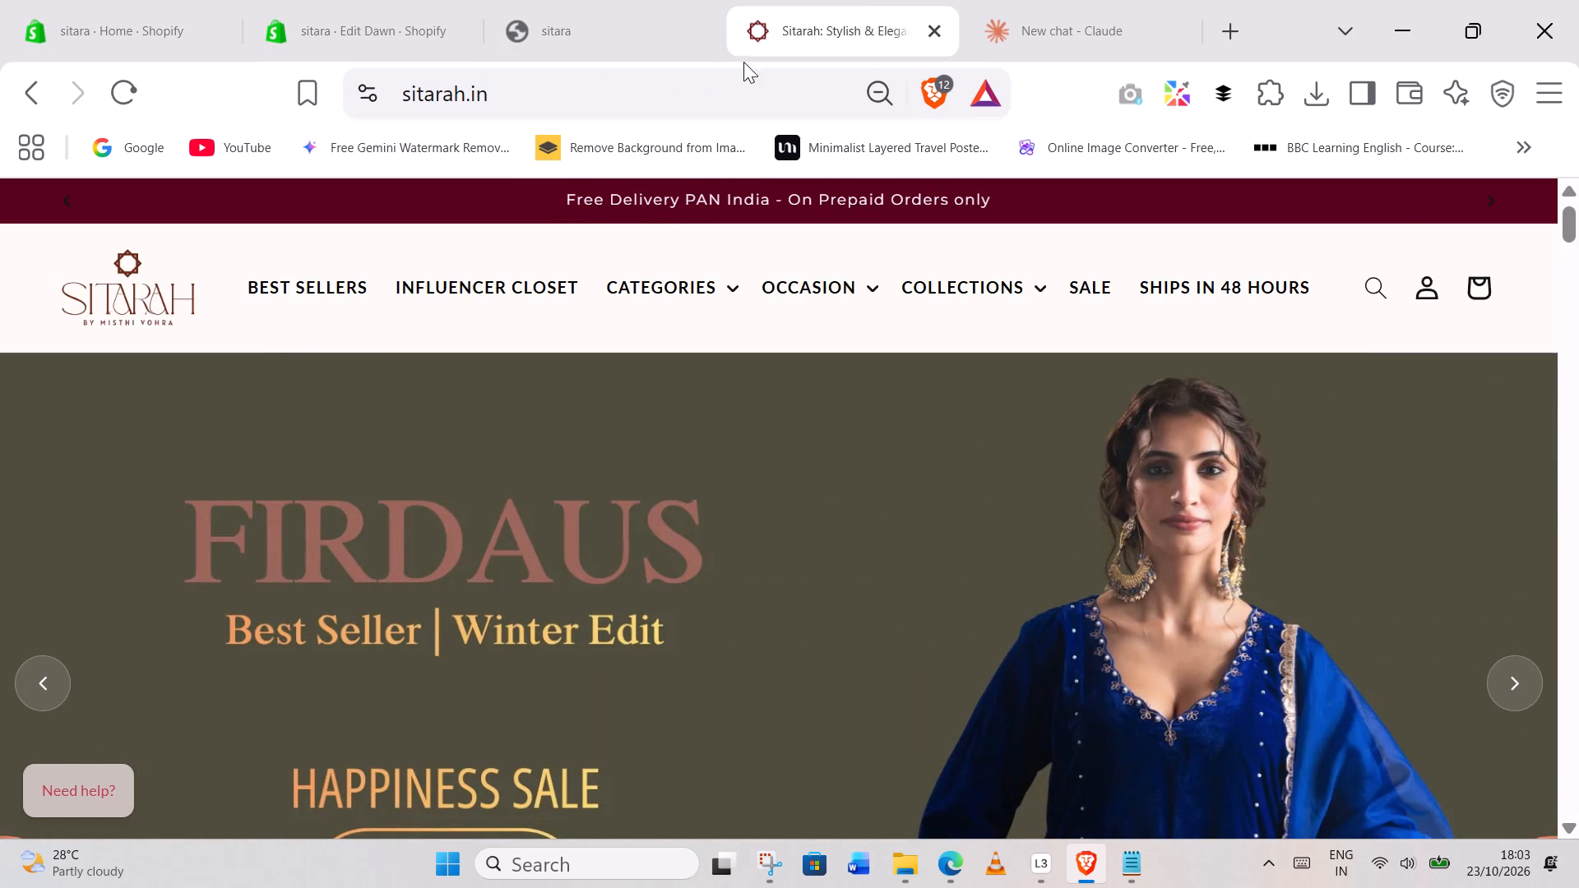
left_click(424, 0)
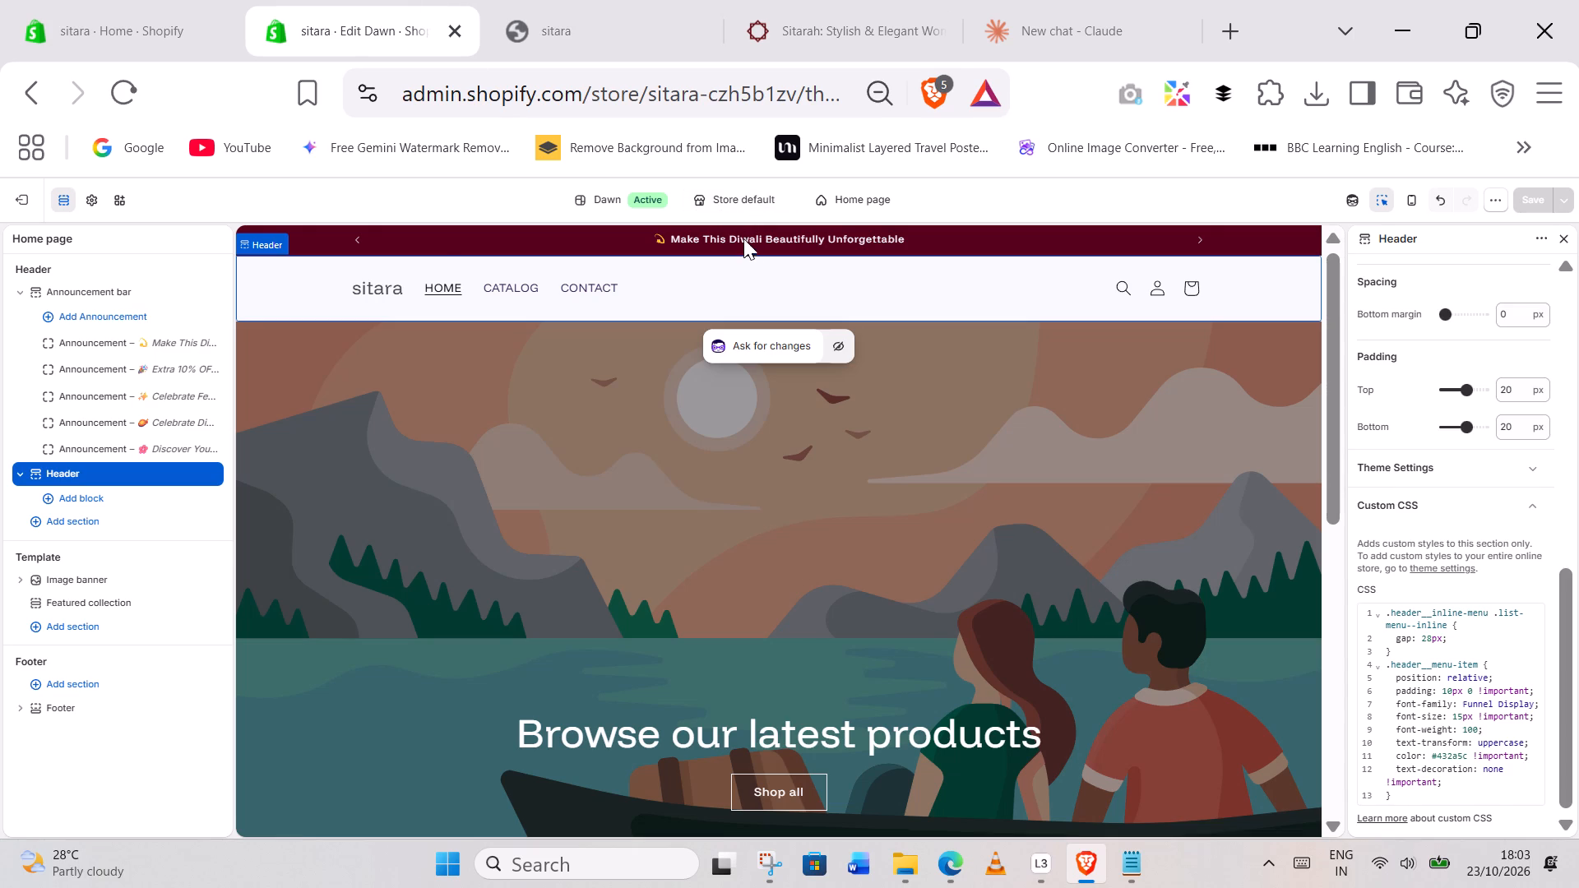
Turn on auto-rotating announcements for the Announcement bar section and save the theme.
left_click(592, 244)
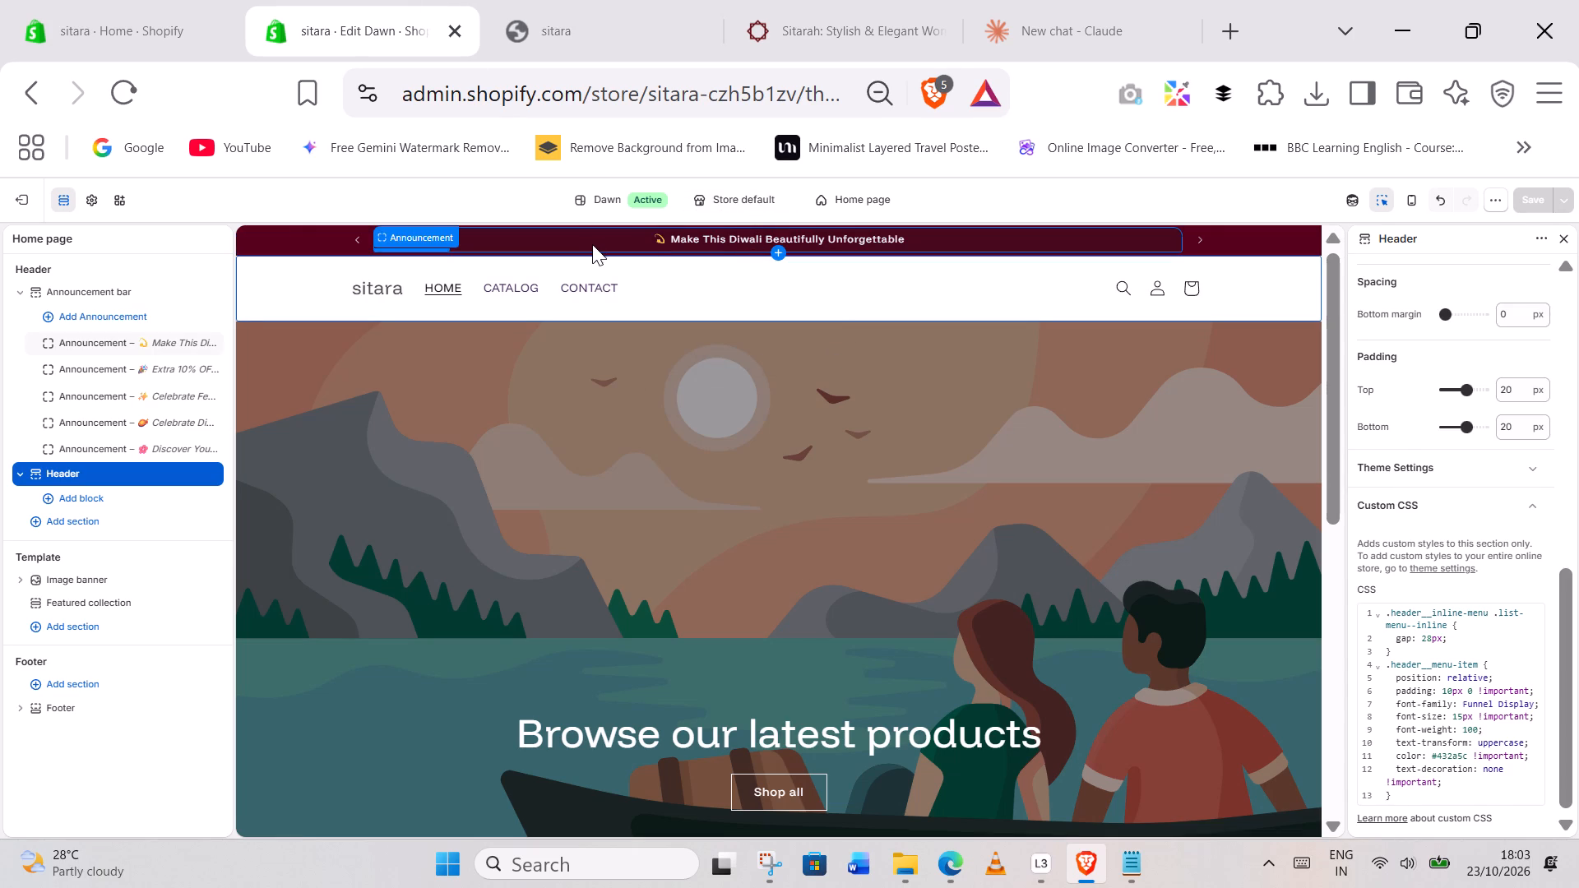
left_click(108, 291)
left_click(1503, 289)
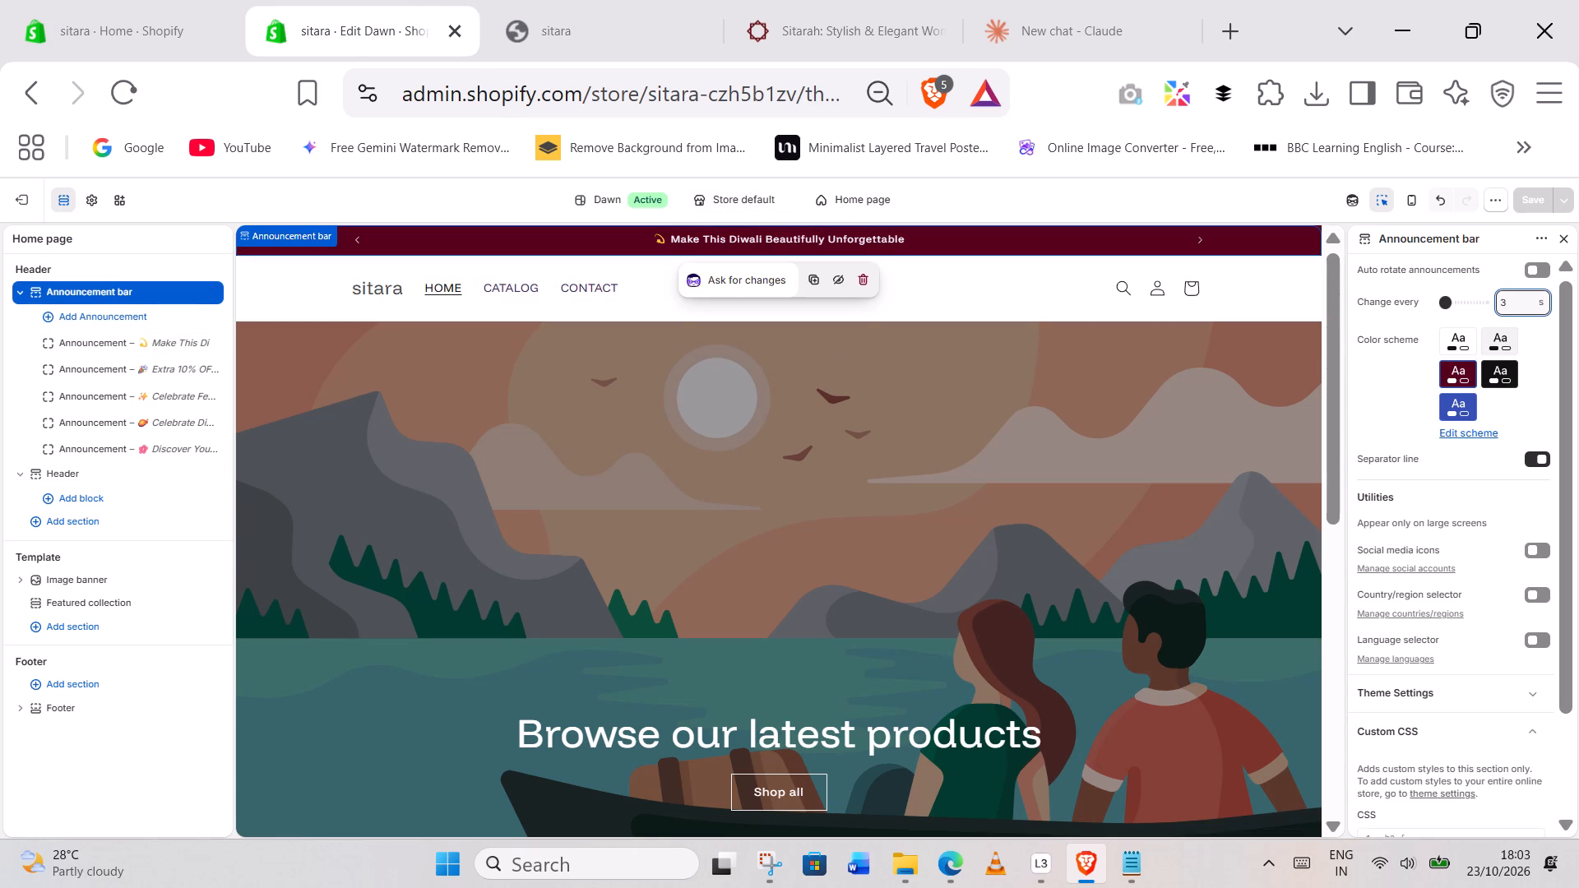
left_click(1512, 302)
left_click(1544, 266)
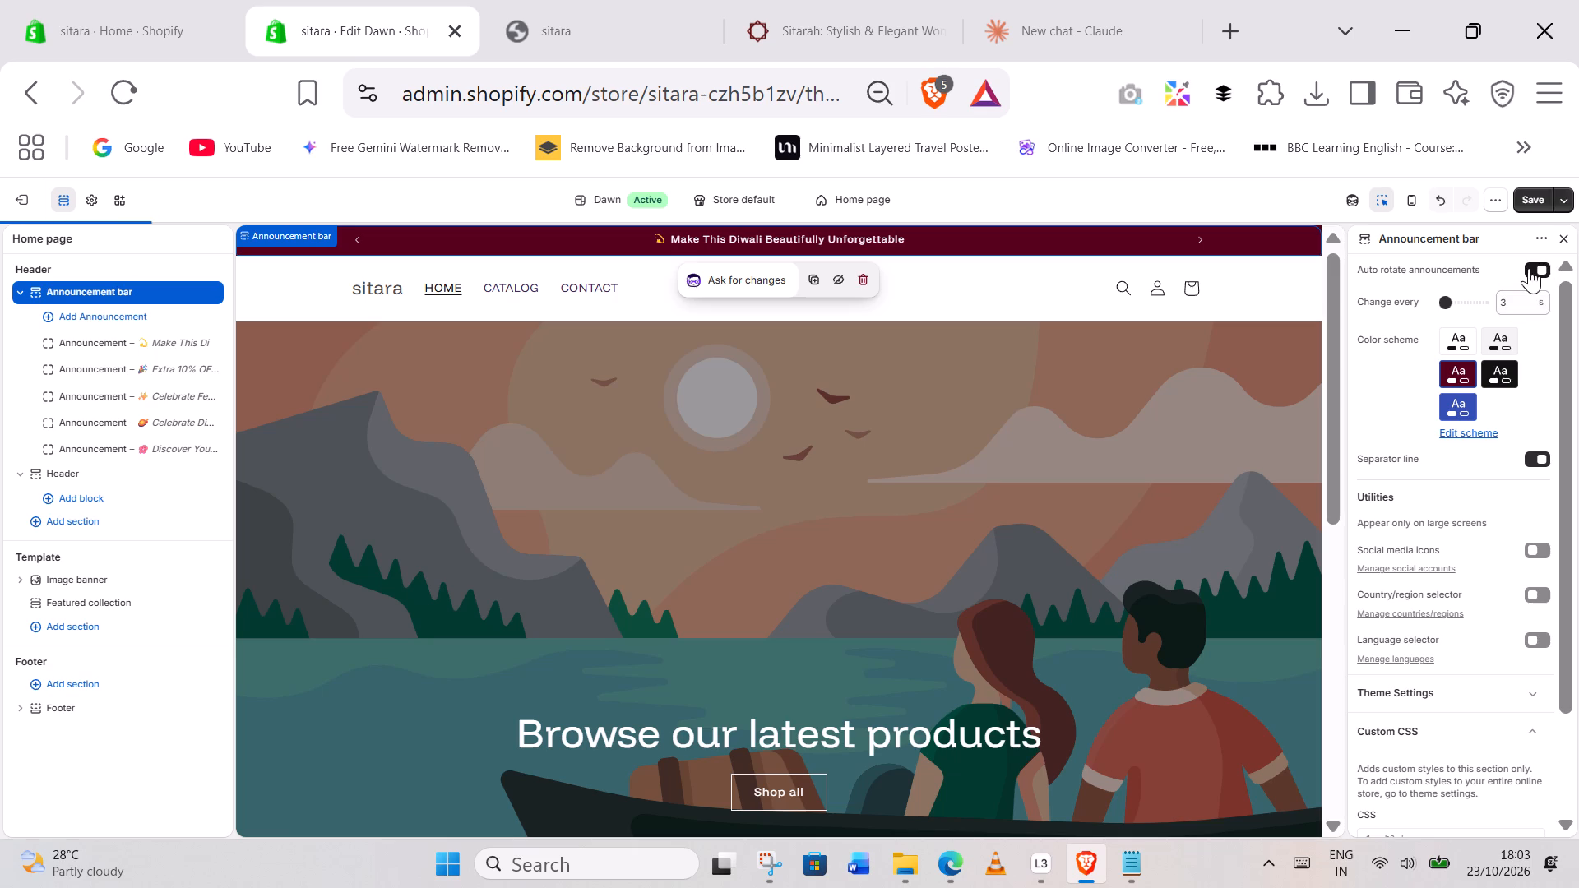
left_click(1530, 203)
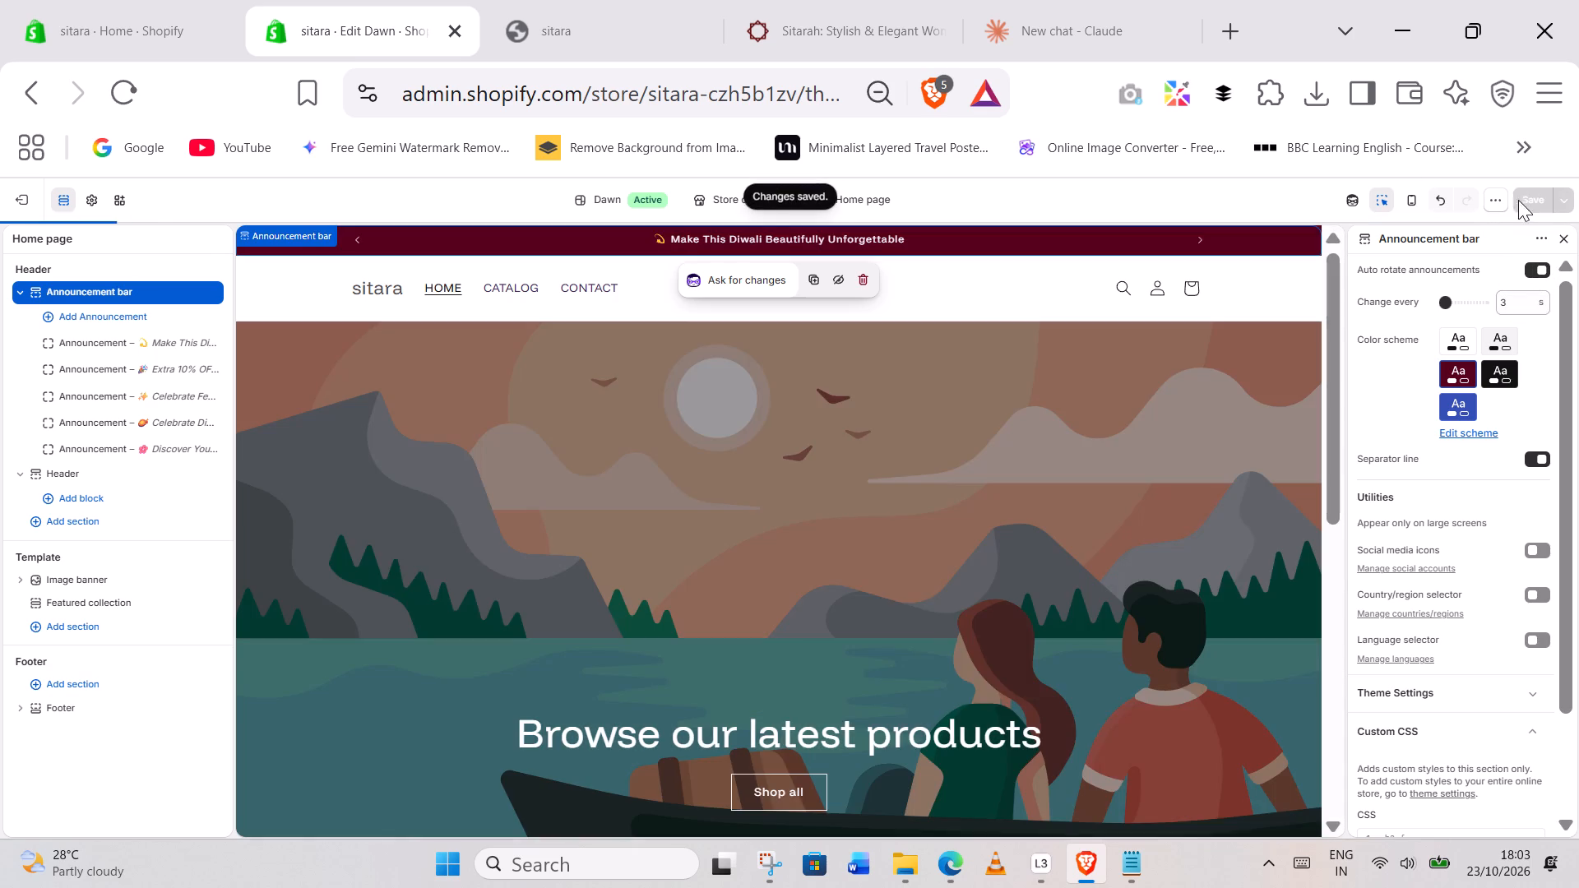
Reload the sitara storefront preview to check the announcement rotation, and return to the theme editor.
left_click(613, 0)
left_click(370, 0)
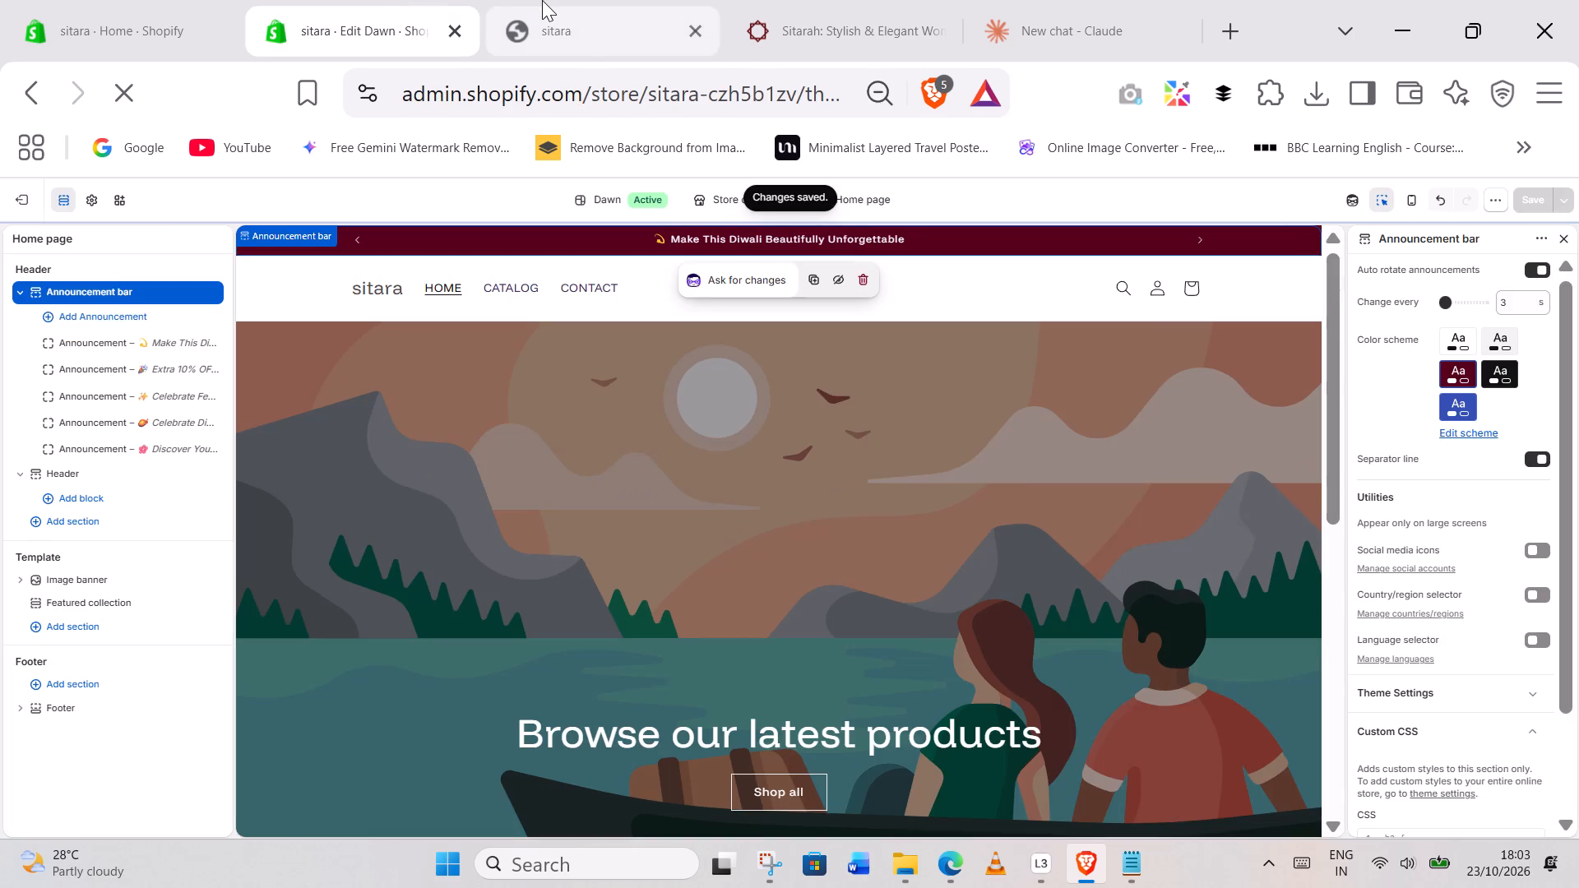
left_click(542, 0)
left_click(109, 91)
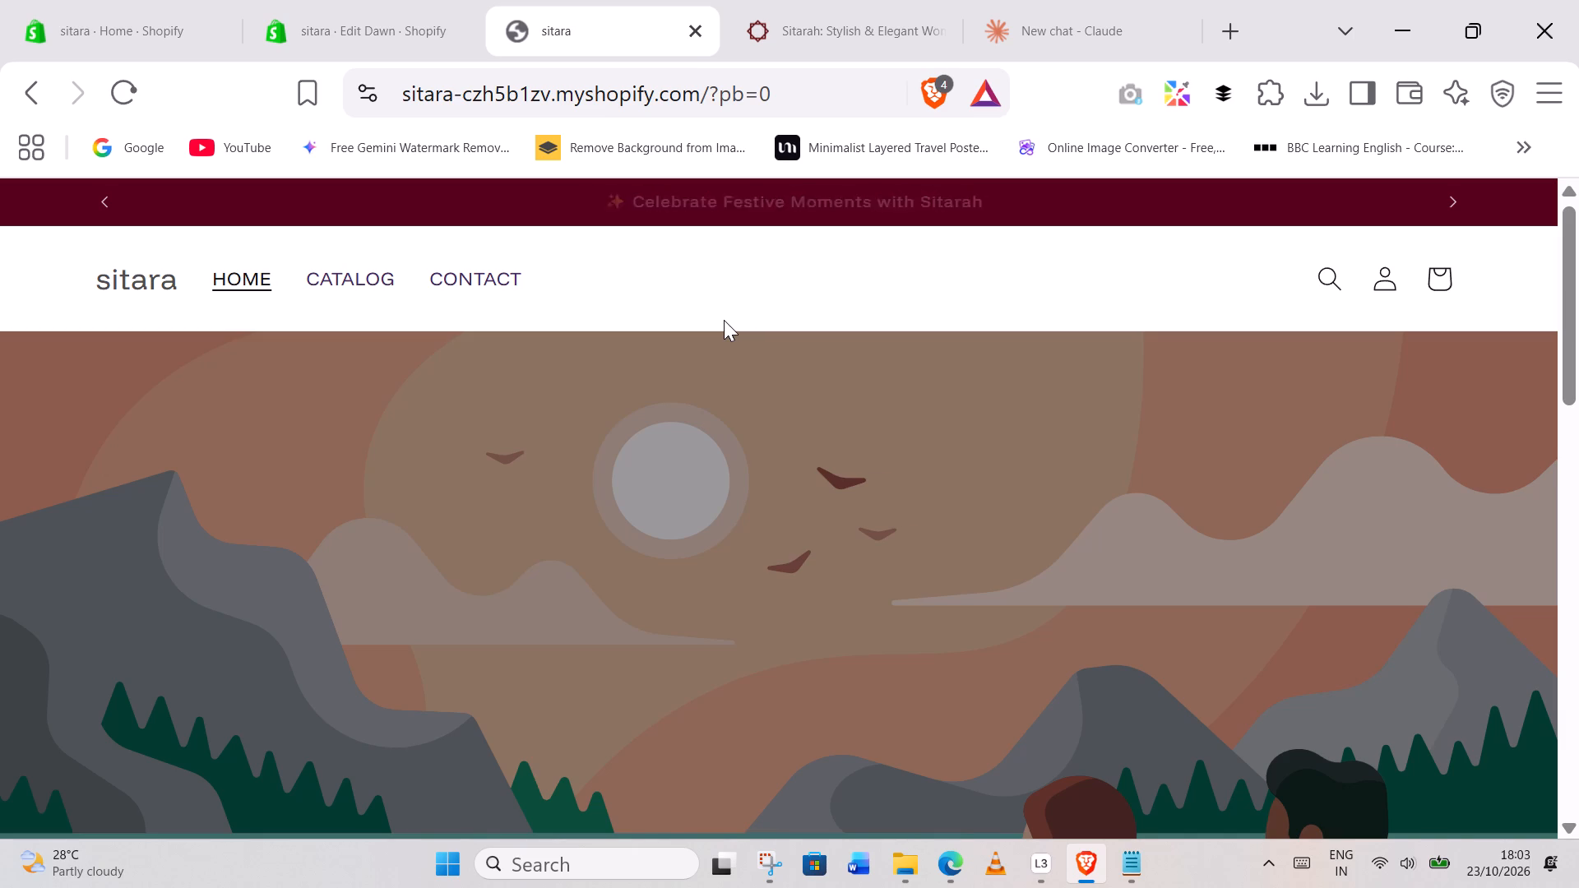
left_click(420, 0)
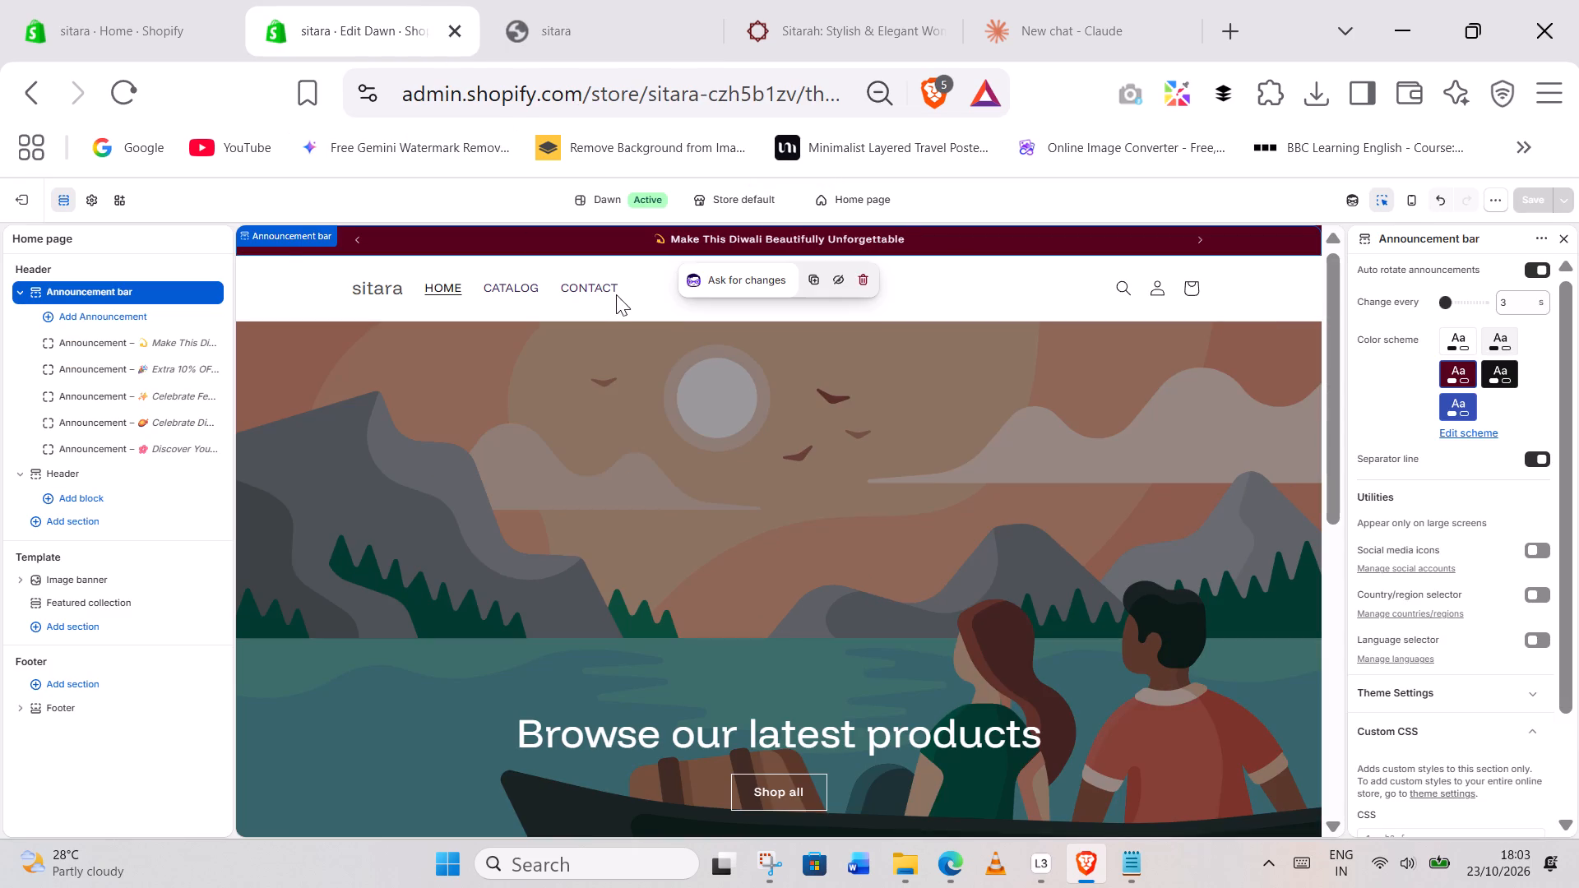
scroll(729, 279, "down", 2)
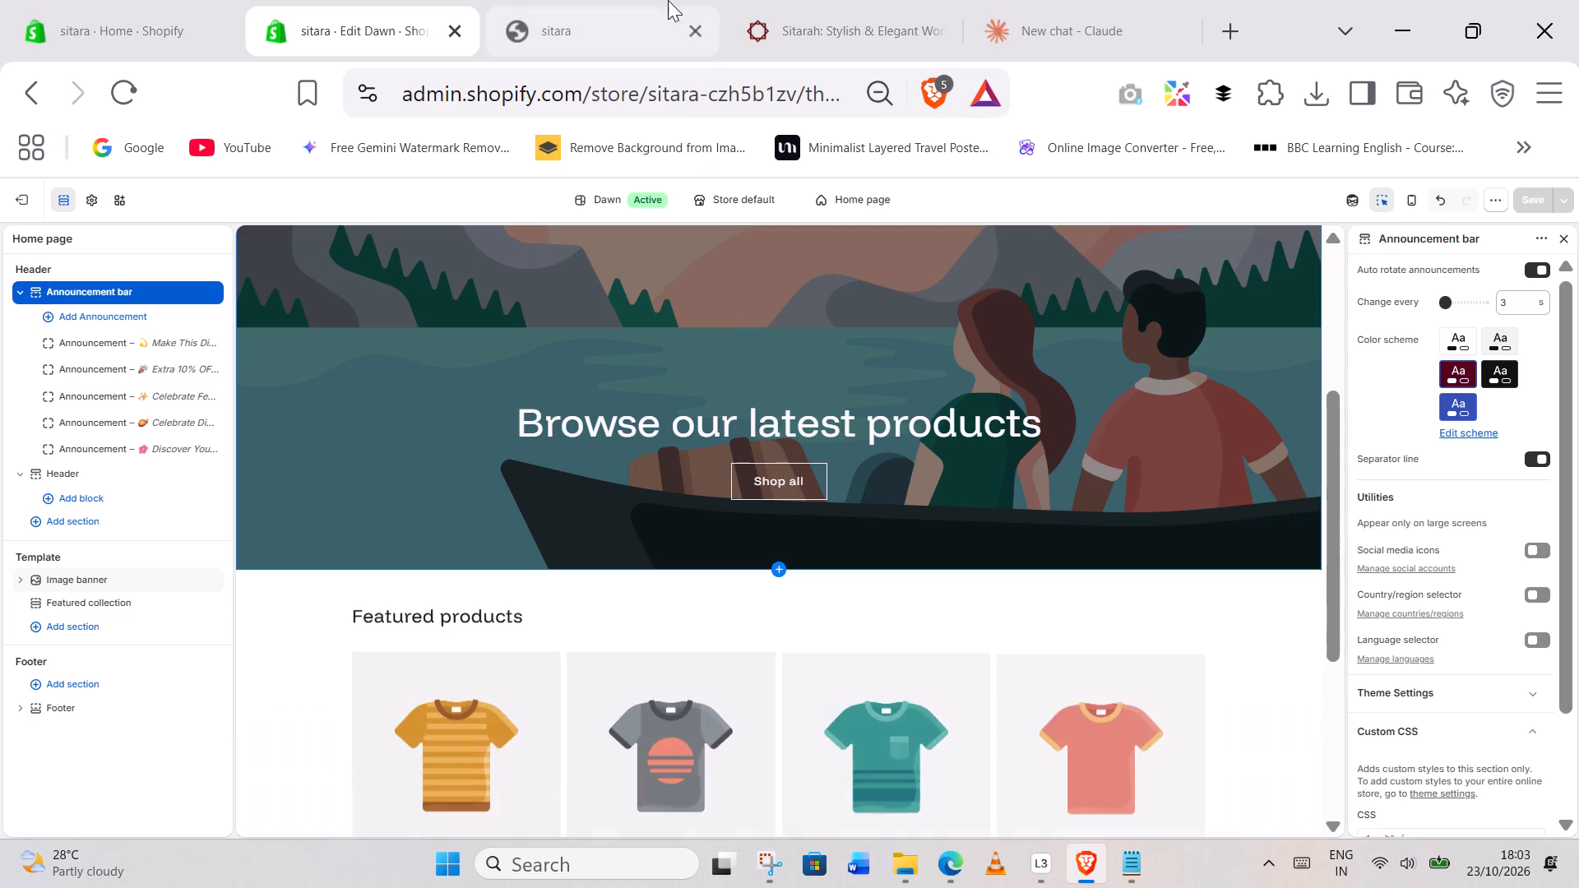
Switch to the ChatGPT image in Edge and download the background-free SITARA logo.
key("alt+Tab")
left_click(955, 867)
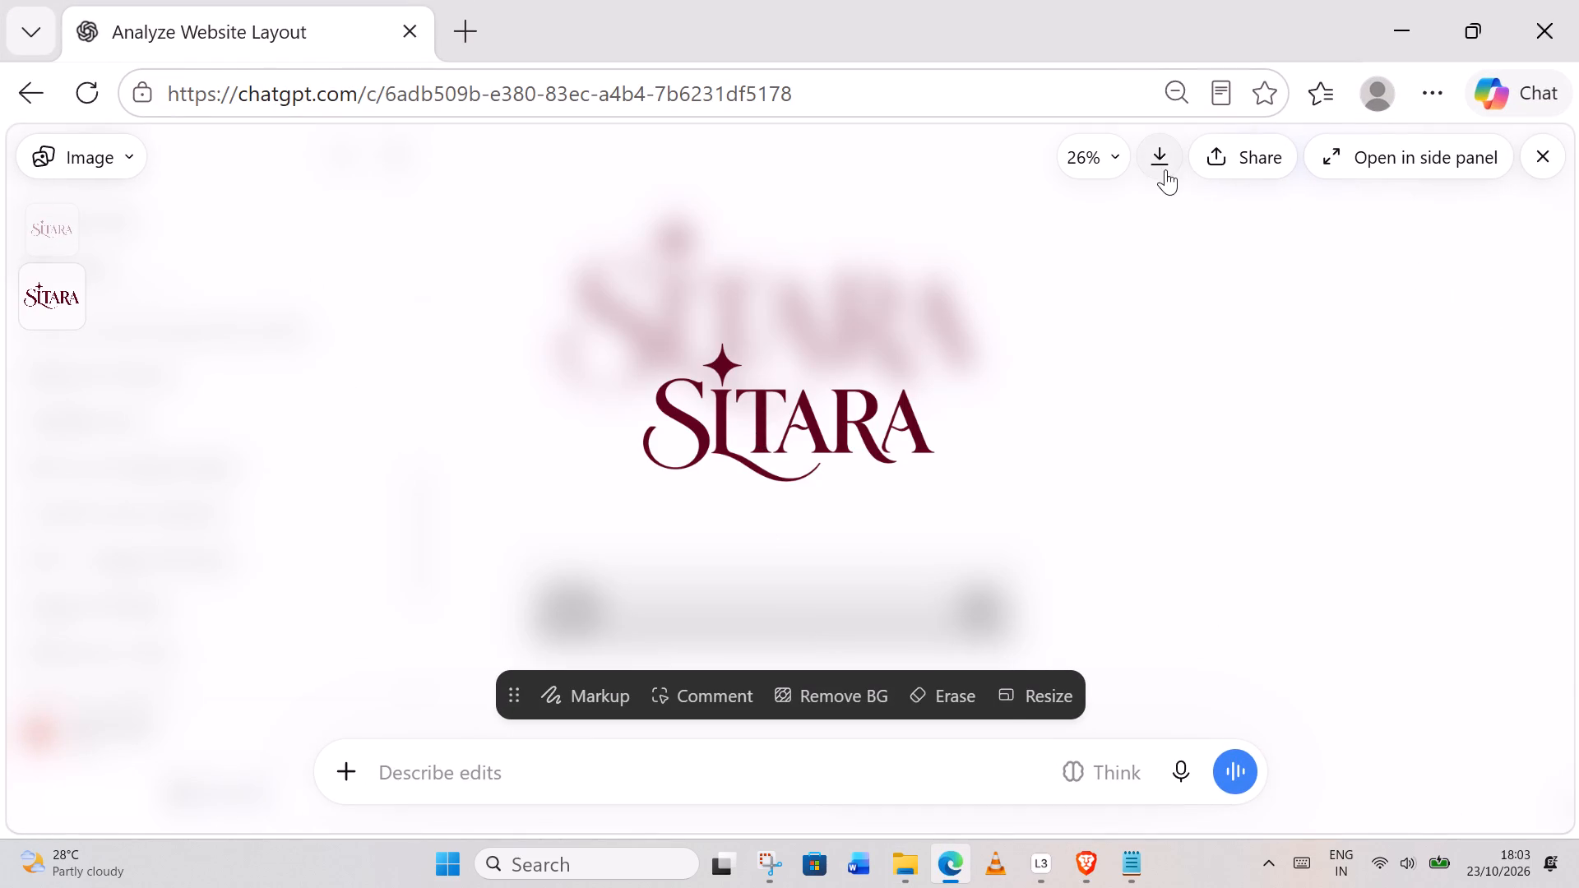
left_click(1160, 165)
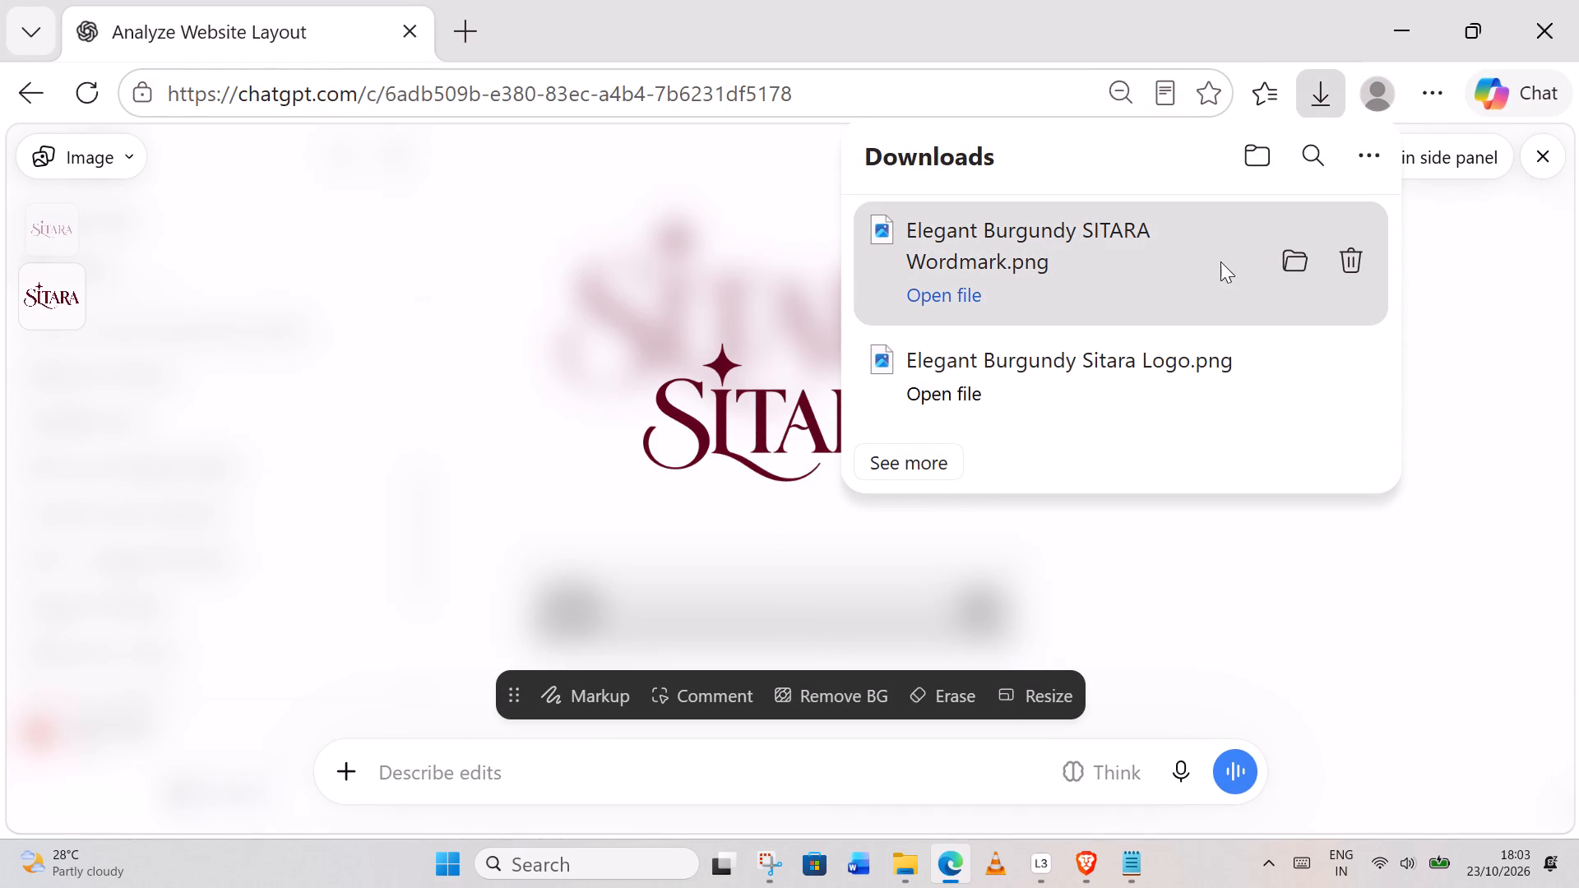
left_click_drag(1118, 236, 1076, 485)
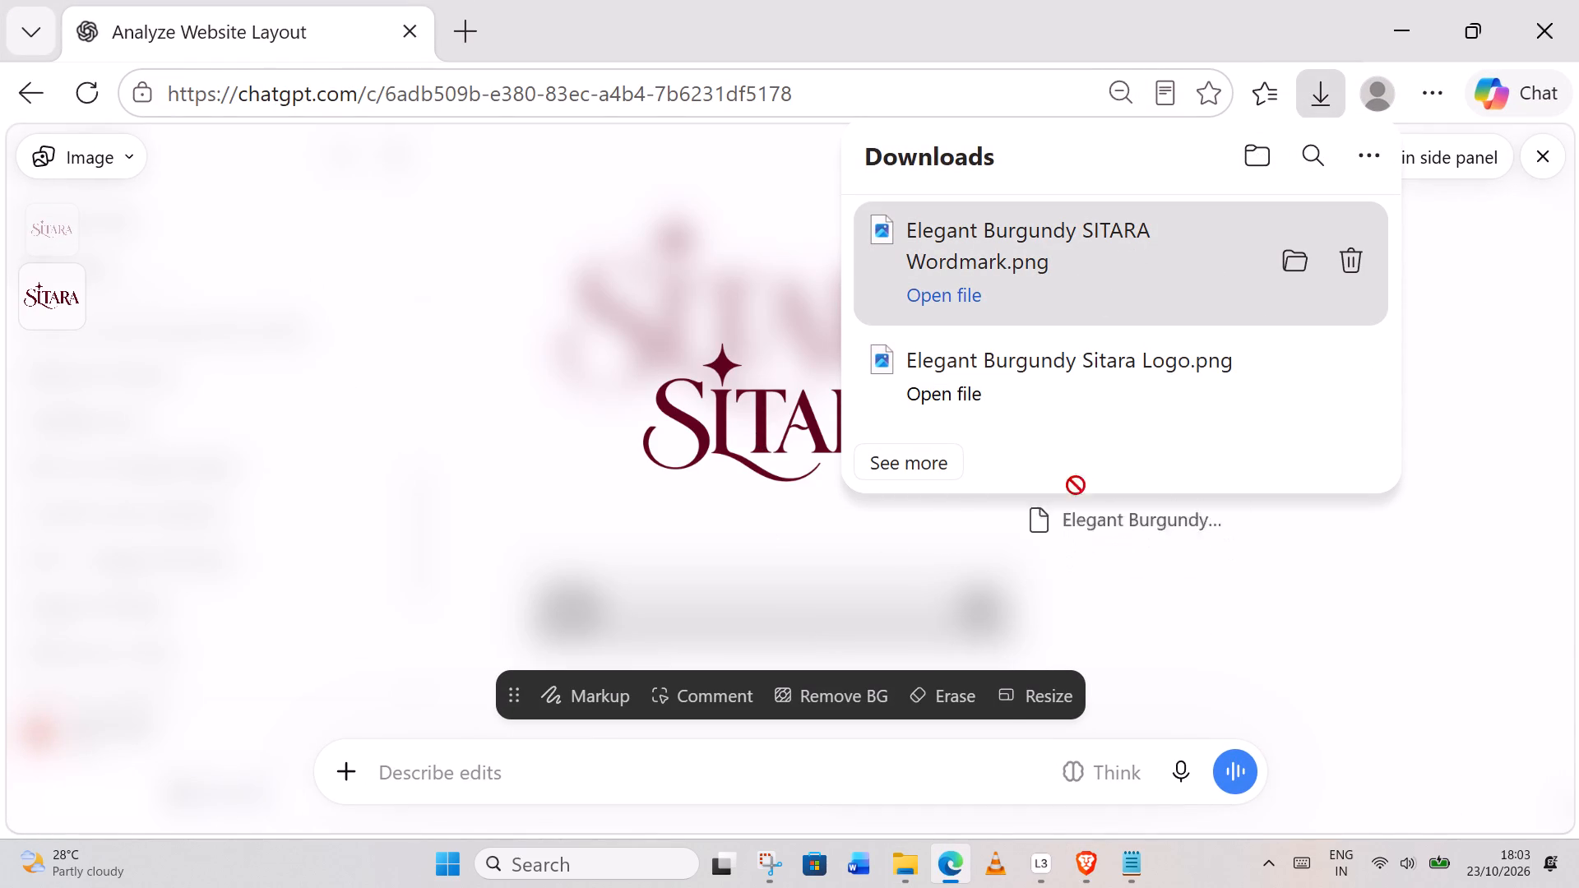
left_click_drag(1076, 485, 1067, 260)
Back in the Shopify theme editor in Brave, open the image picker for the logo in the theme's Logo settings.
left_click(1076, 867)
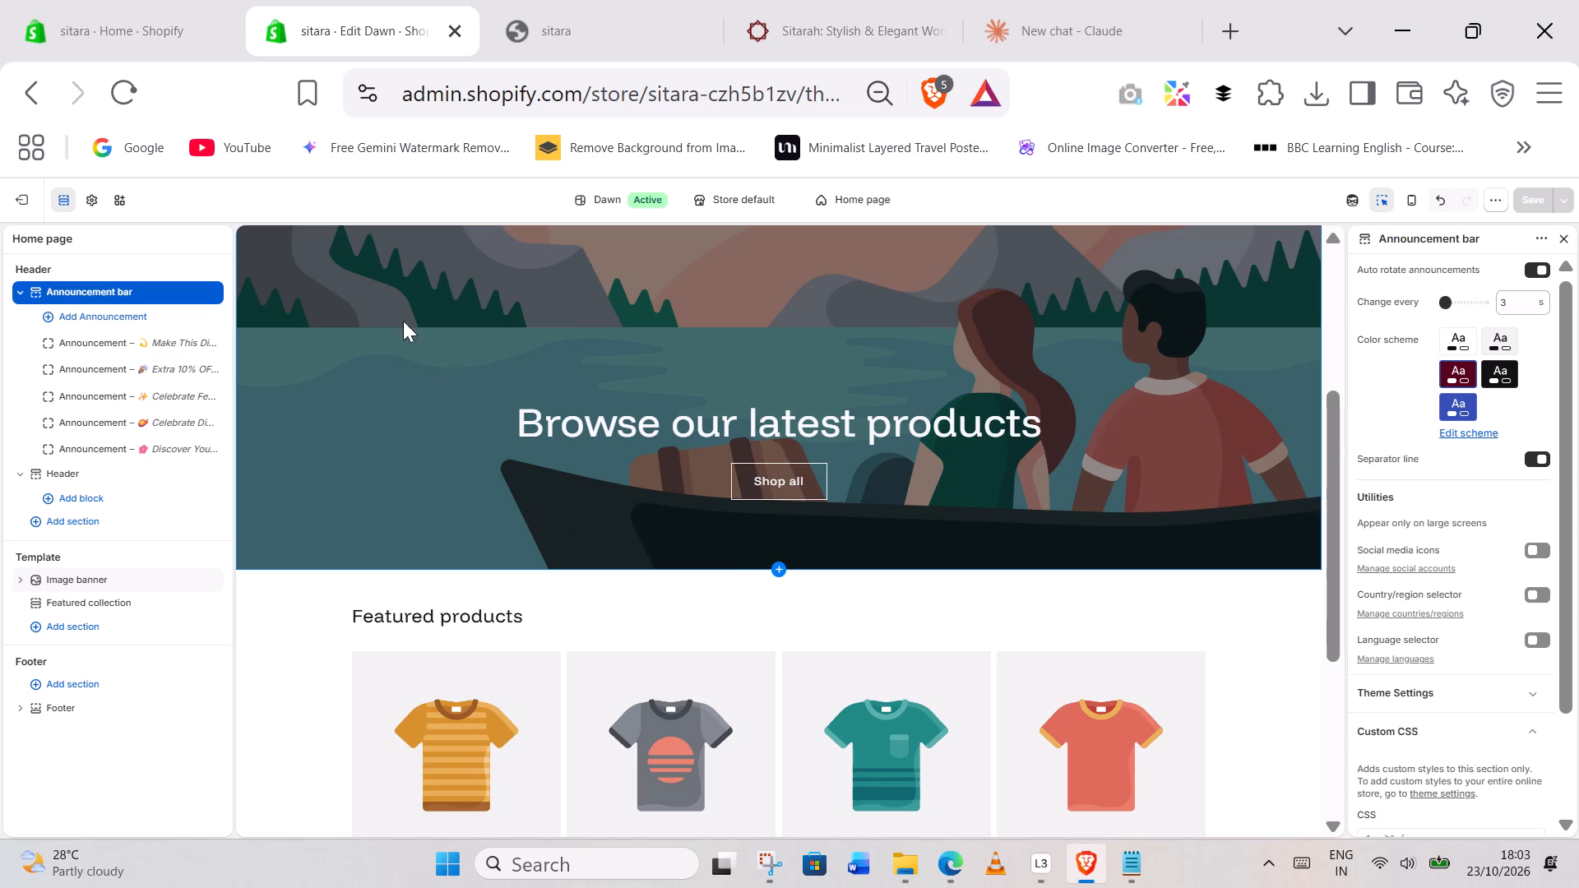
scroll(461, 304, "up", 10)
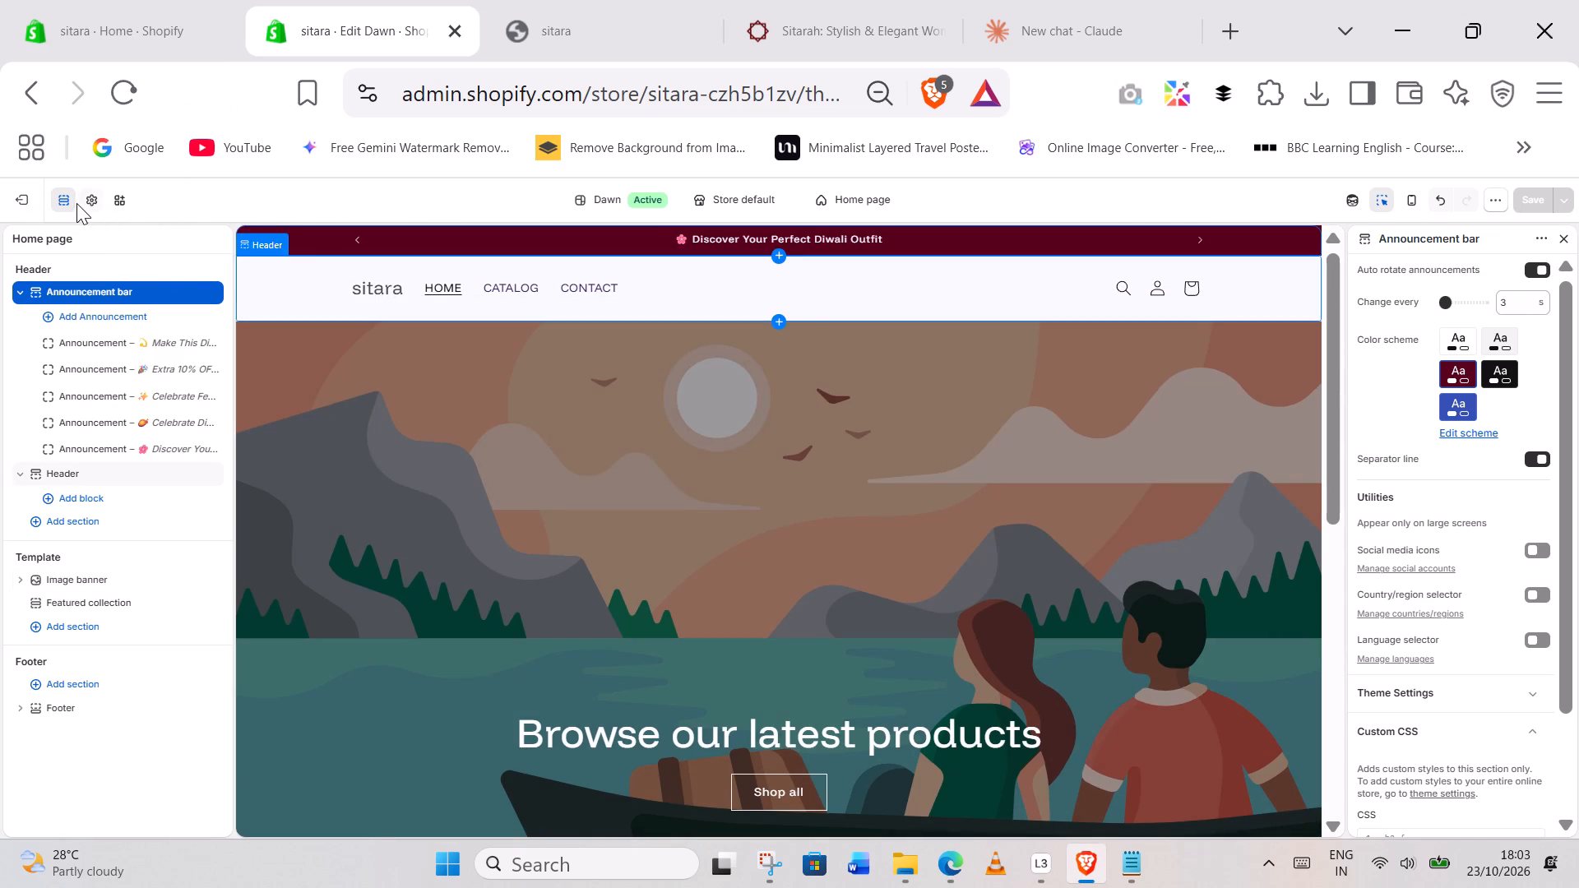
left_click(76, 203)
left_click(82, 201)
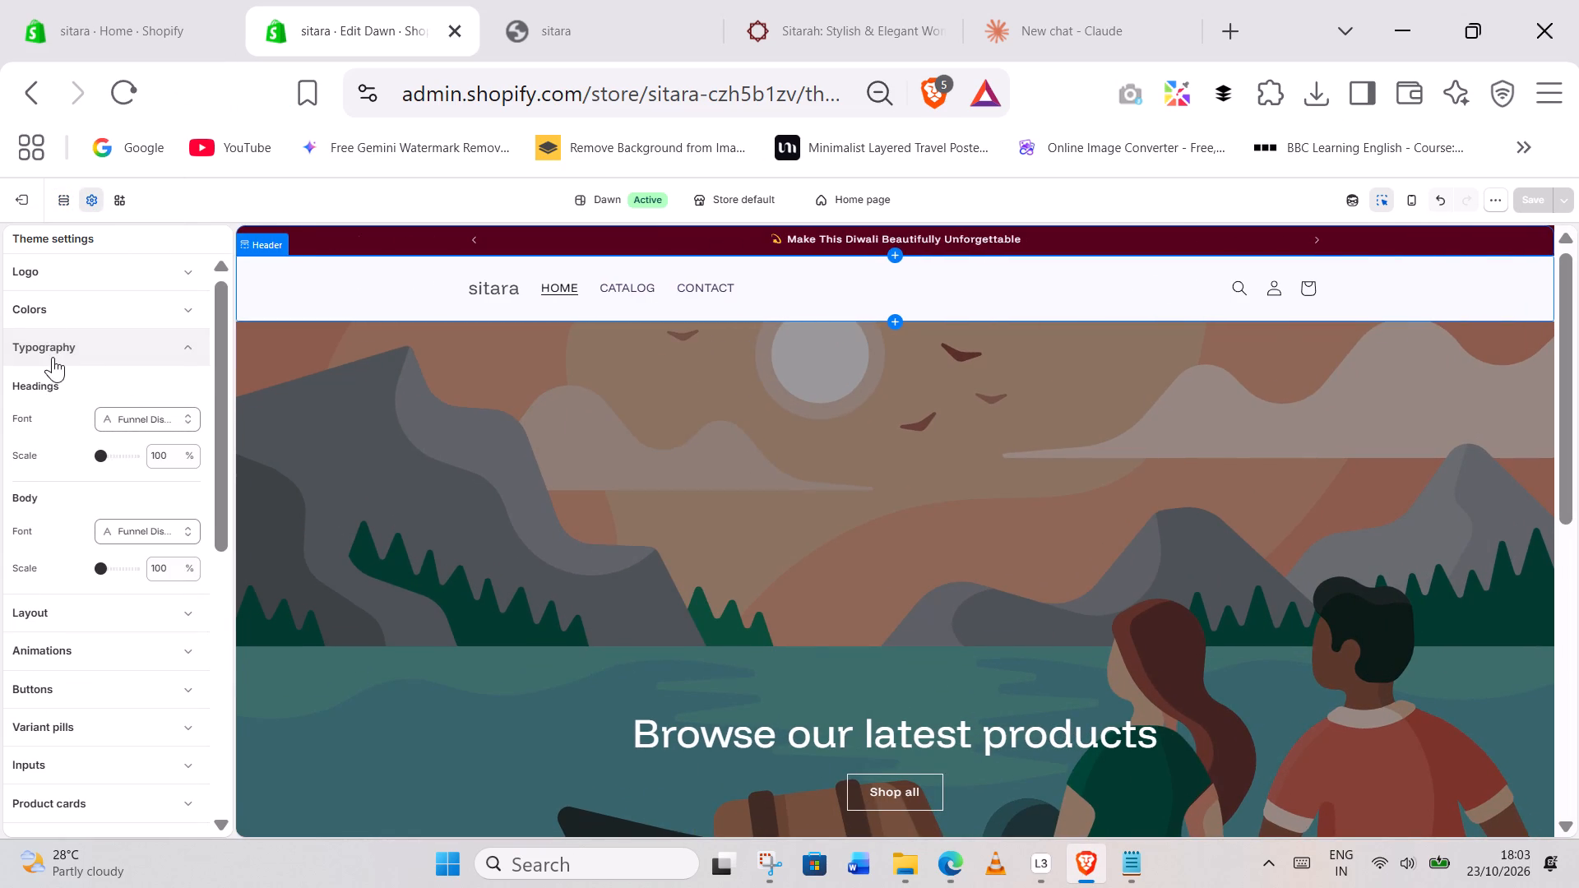
left_click(53, 357)
left_click(60, 281)
left_click(135, 320)
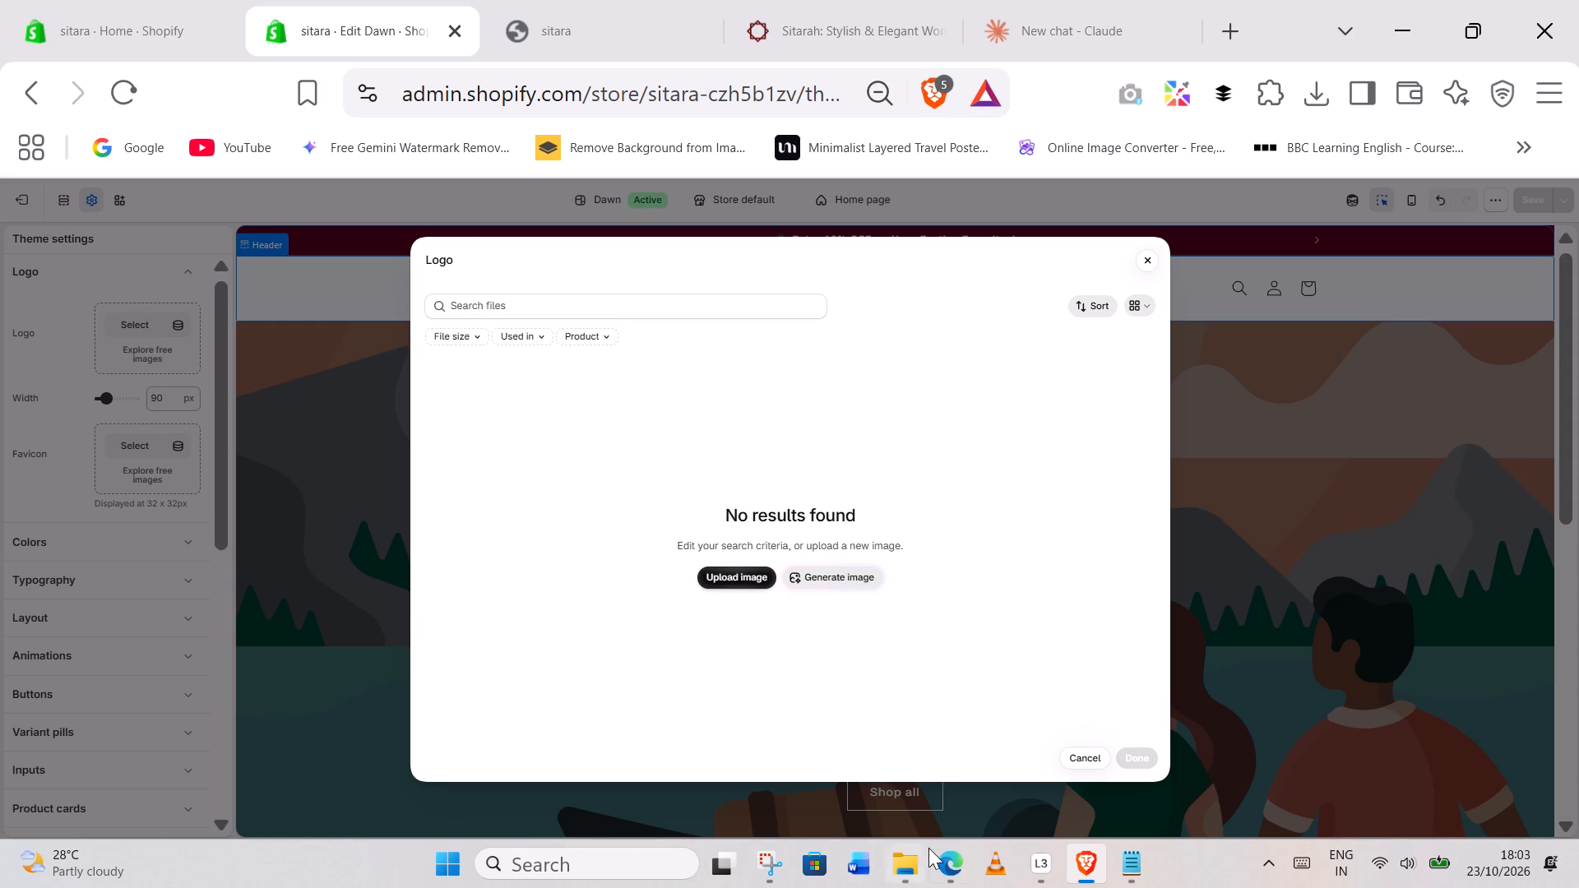
Bring the downloaded Elegant Burgundy SITARA Wordmark.png from Edge's downloads into the Logo image picker in Brave and apply it as the logo.
left_click(956, 858)
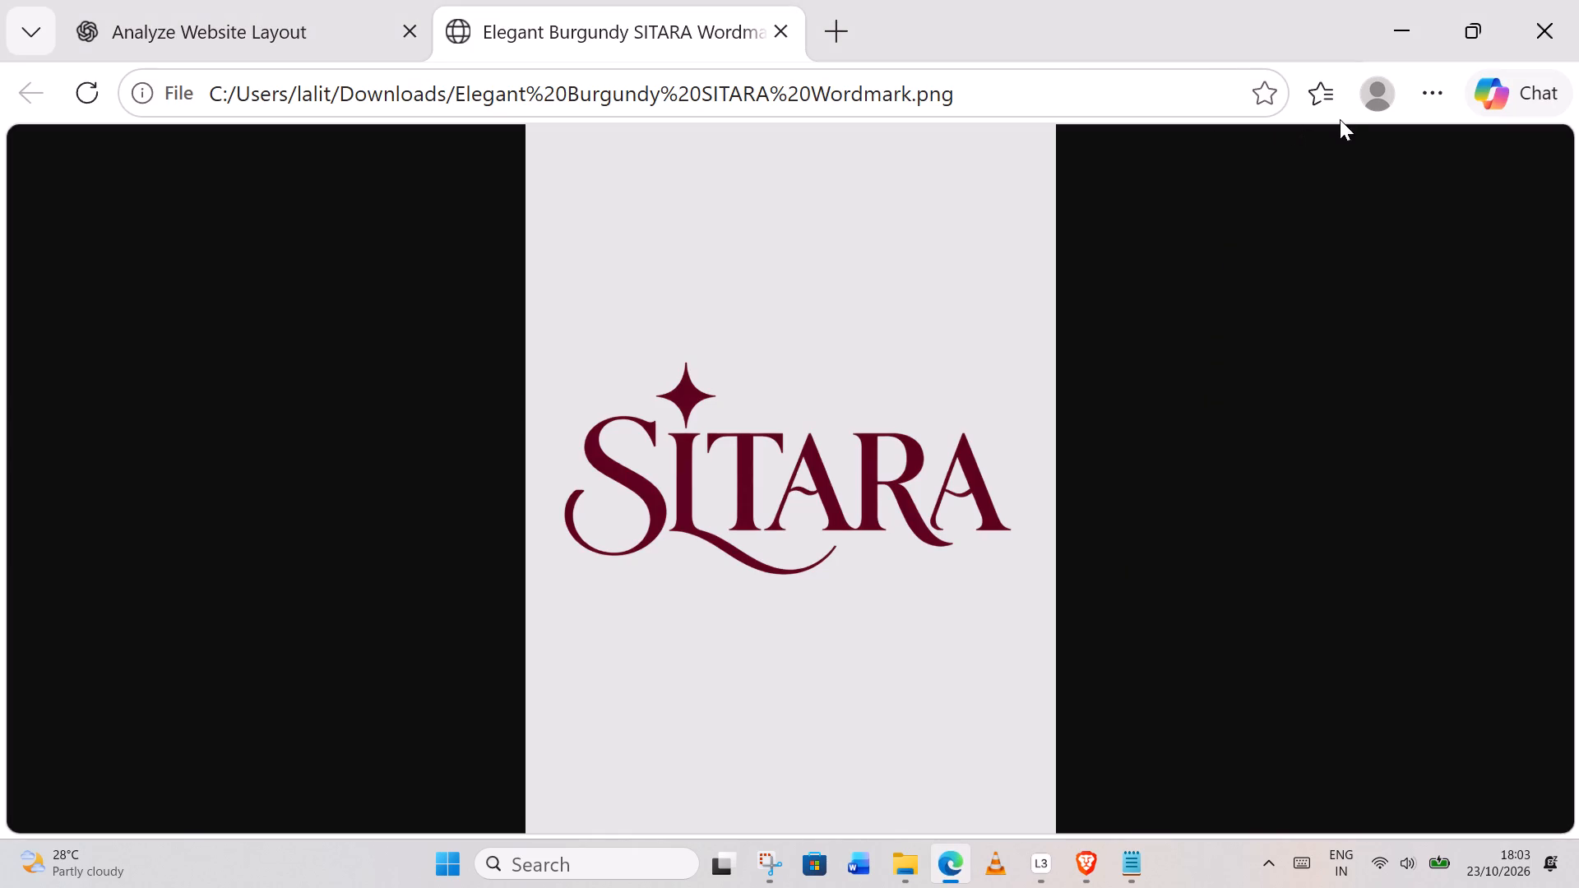
left_click(184, 0)
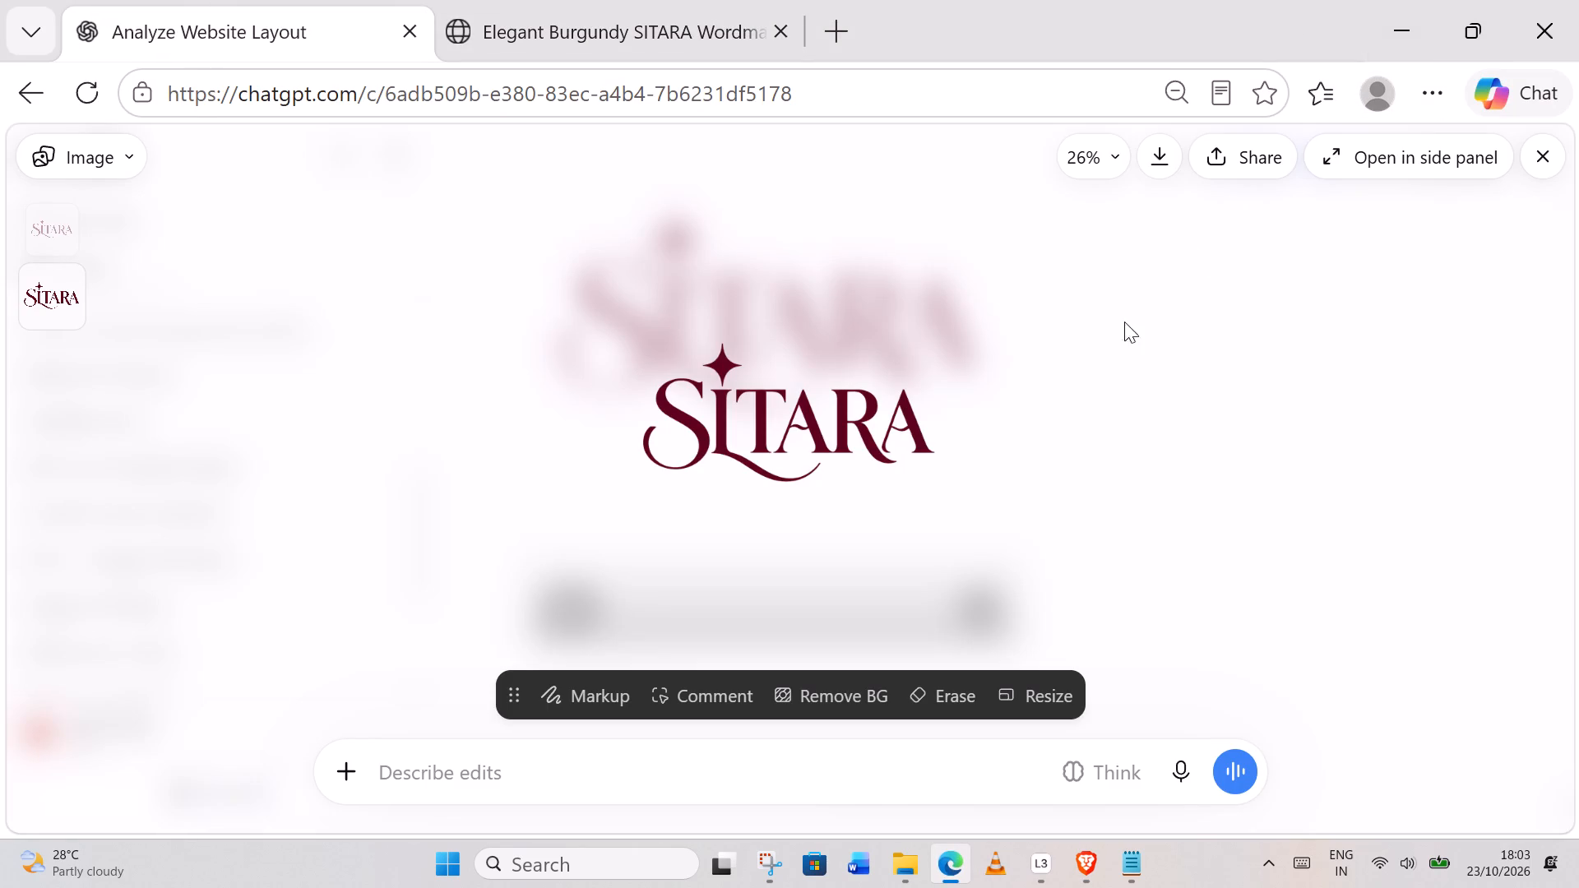
left_click(1435, 92)
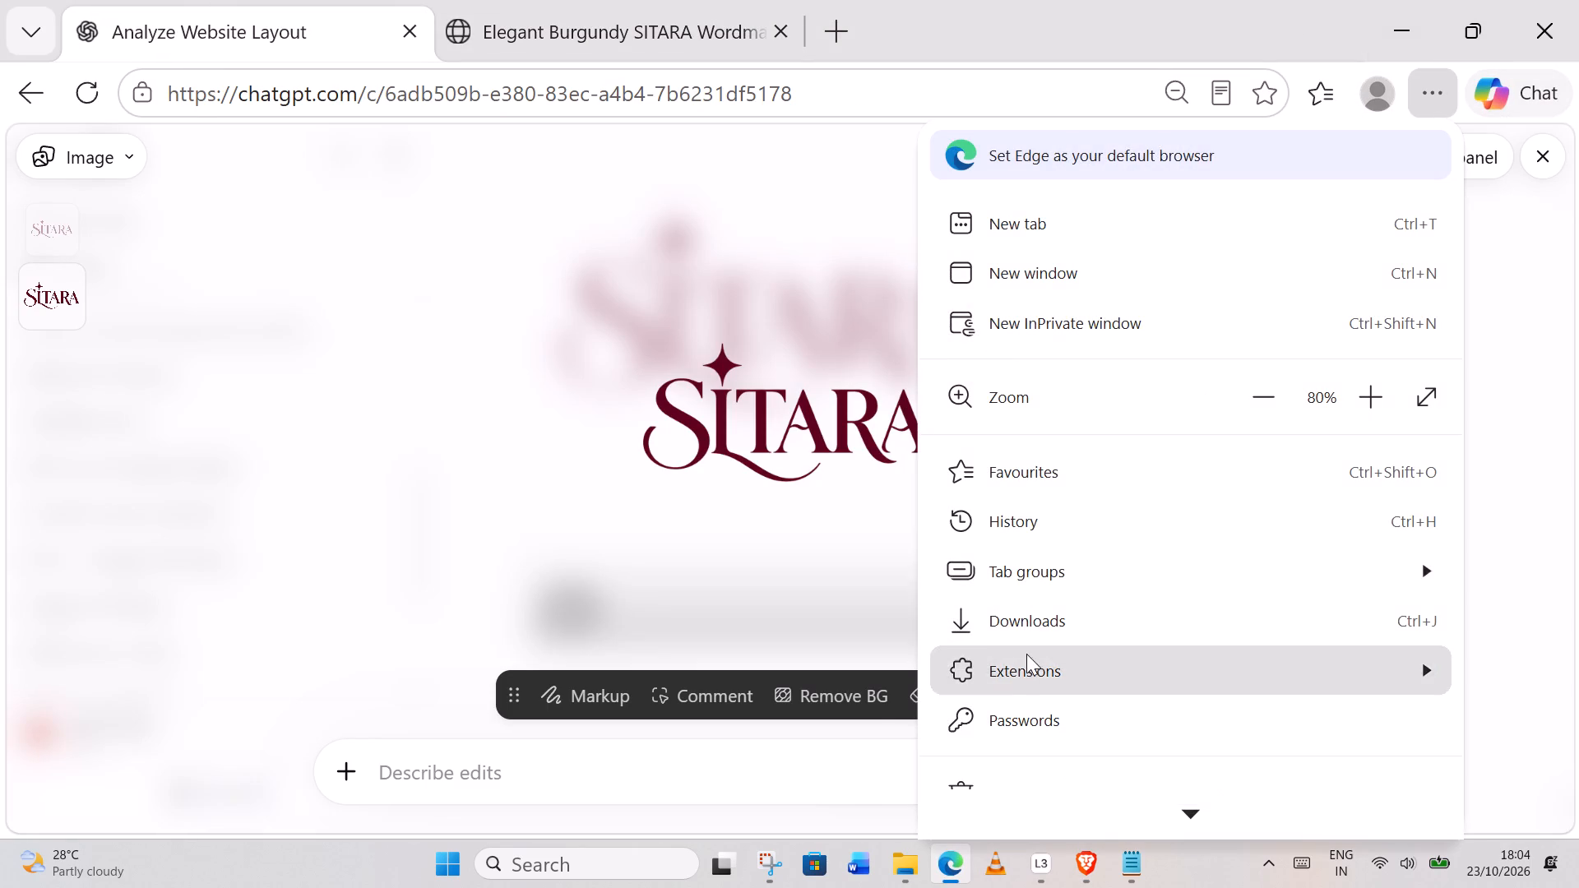
left_click(1035, 620)
left_click_drag(1038, 283, 993, 673)
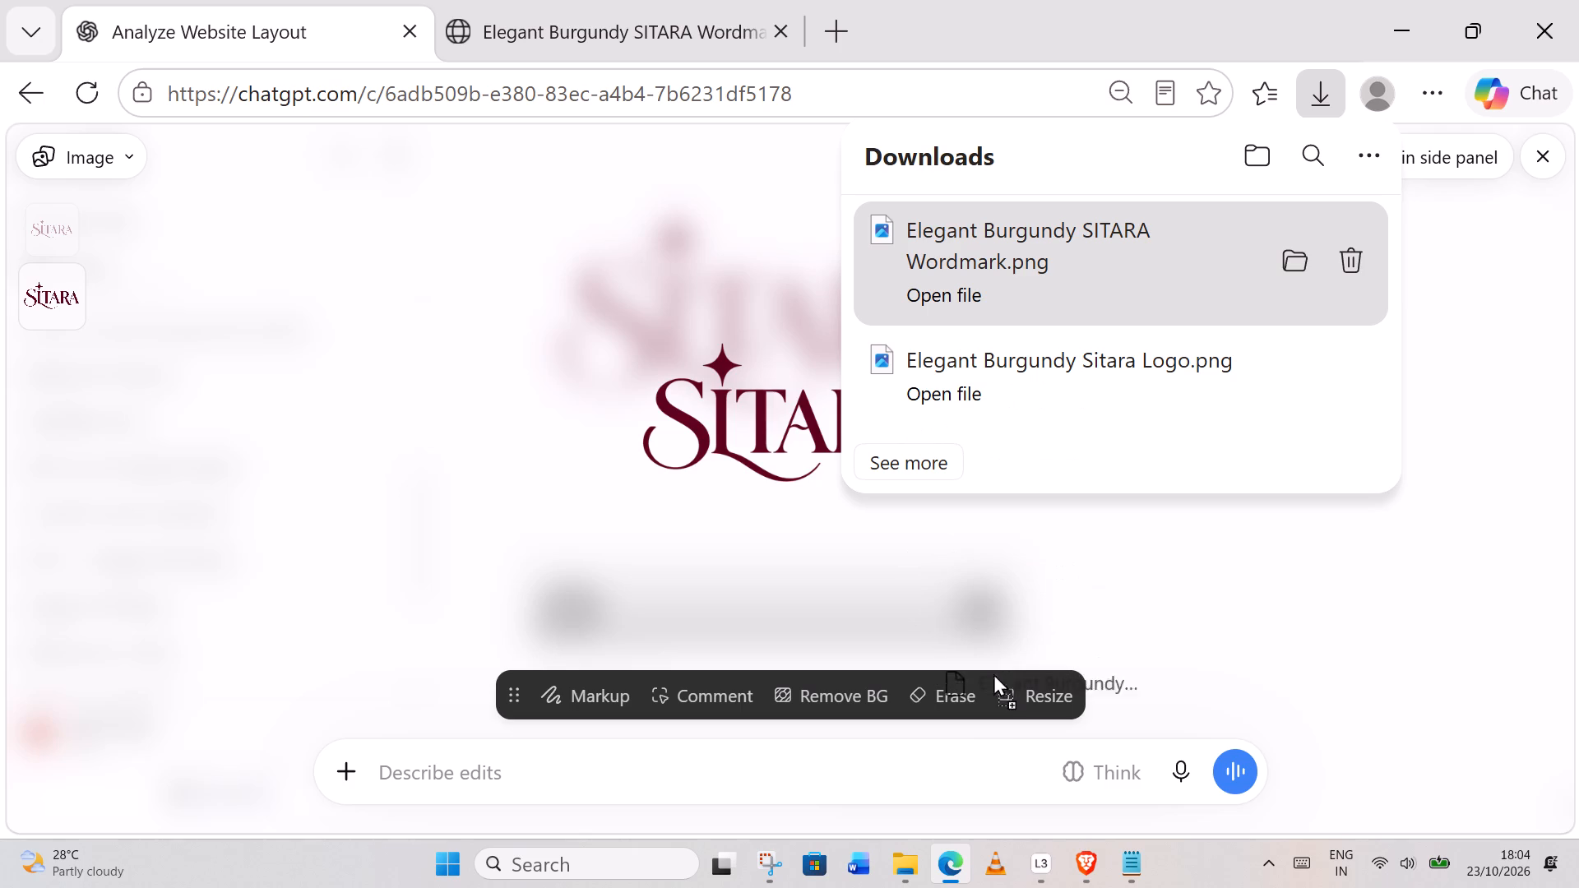
left_click_drag(993, 673, 879, 537)
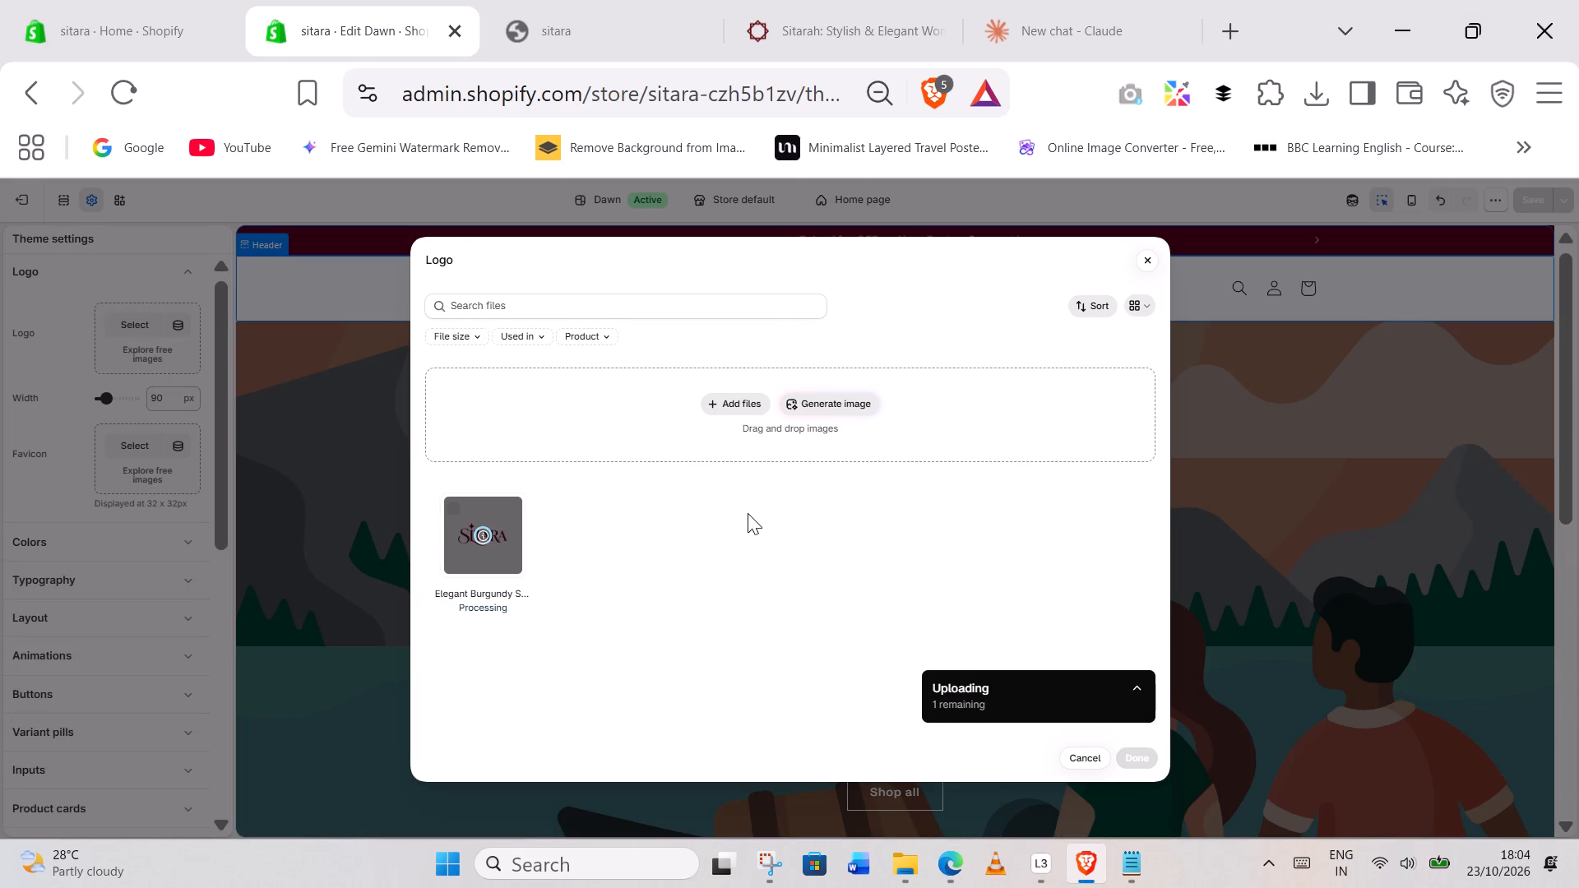
left_click(1152, 753)
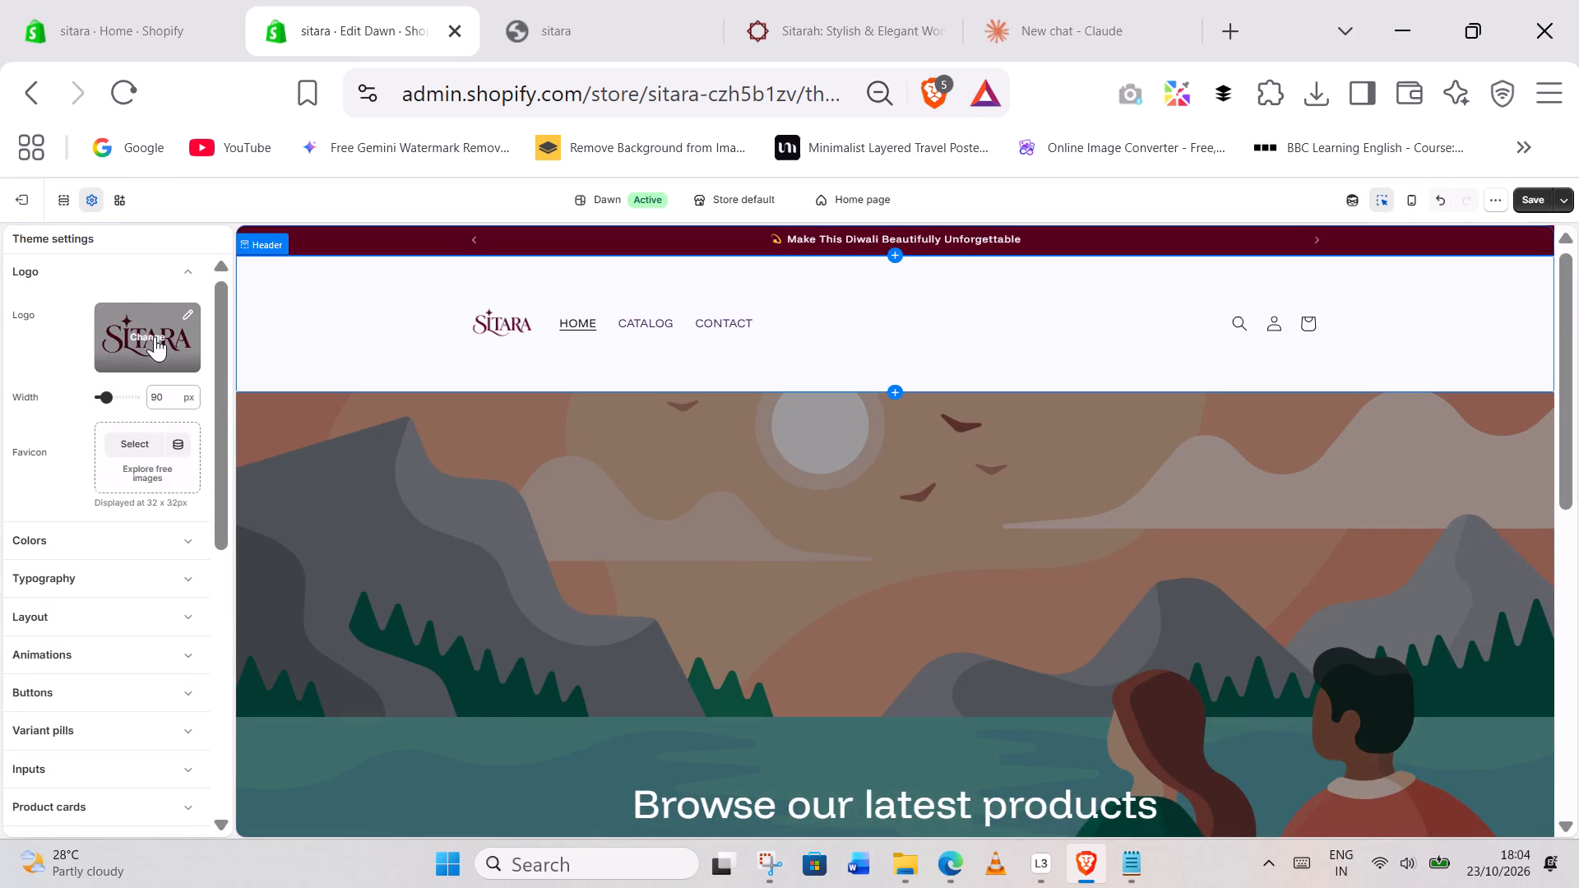
Crop the logo image freeform, trimming the empty space above and below the SITARA wordmark, save it and return to the theme settings.
left_click(192, 313)
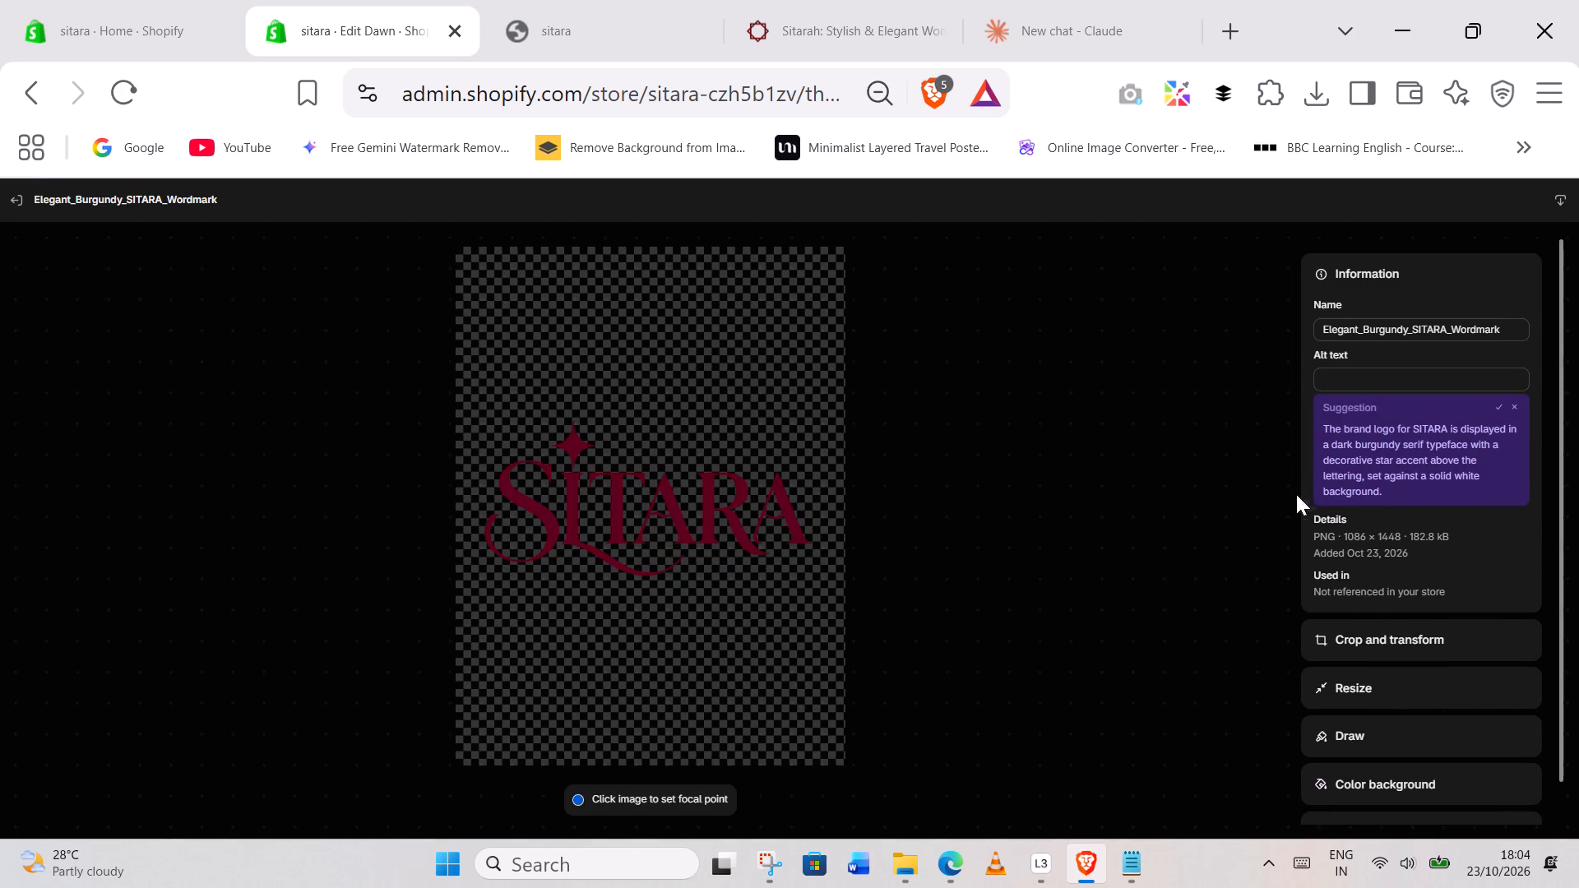
left_click(1345, 655)
left_click(1351, 579)
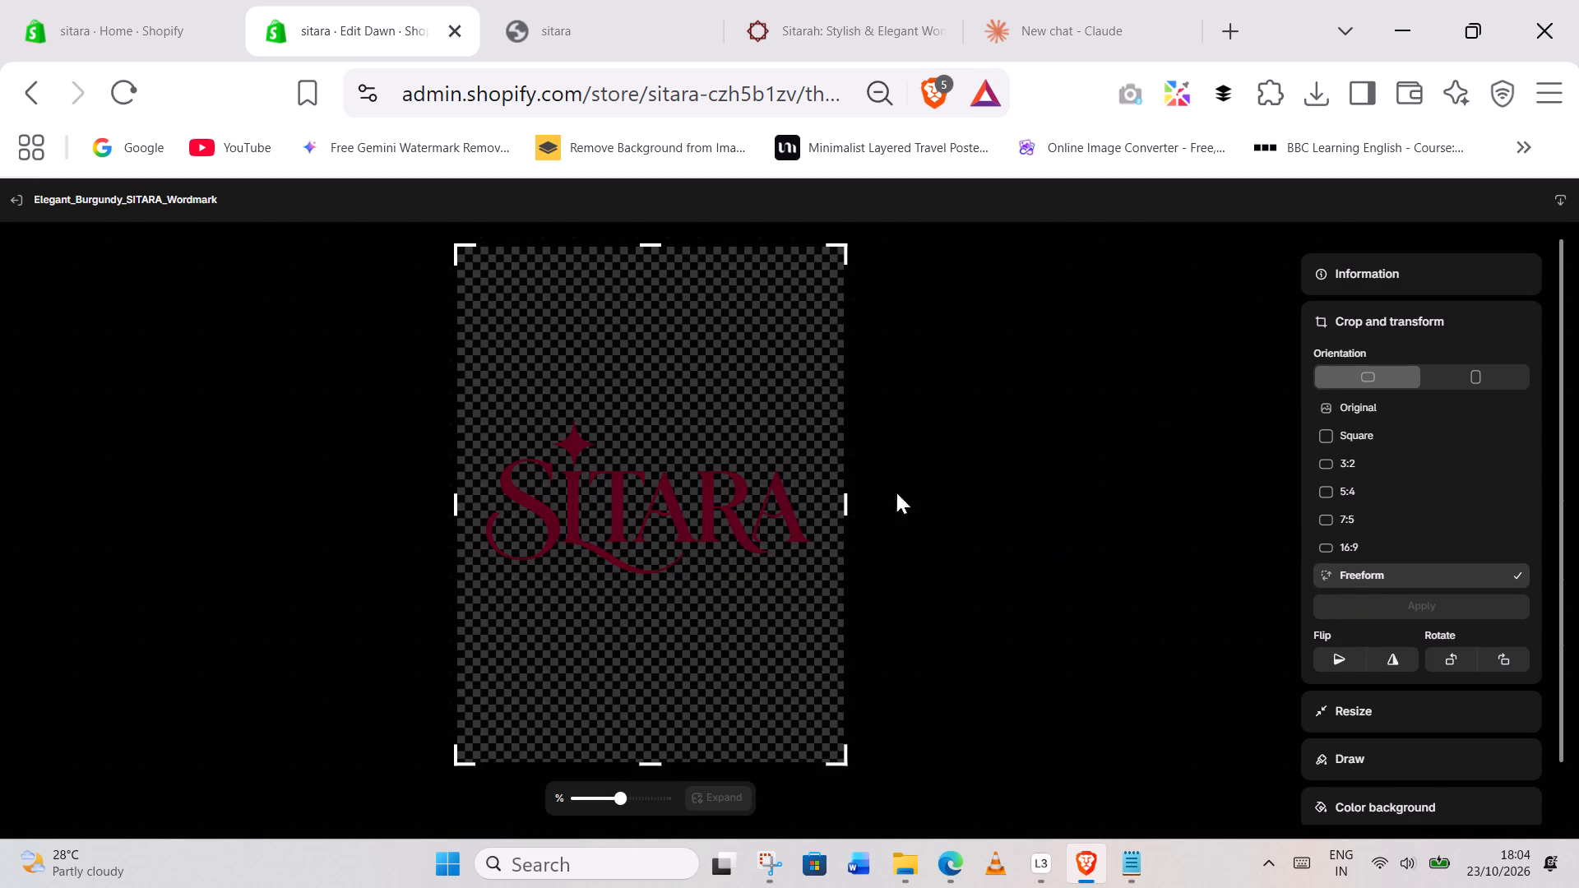
left_click_drag(651, 244, 640, 454)
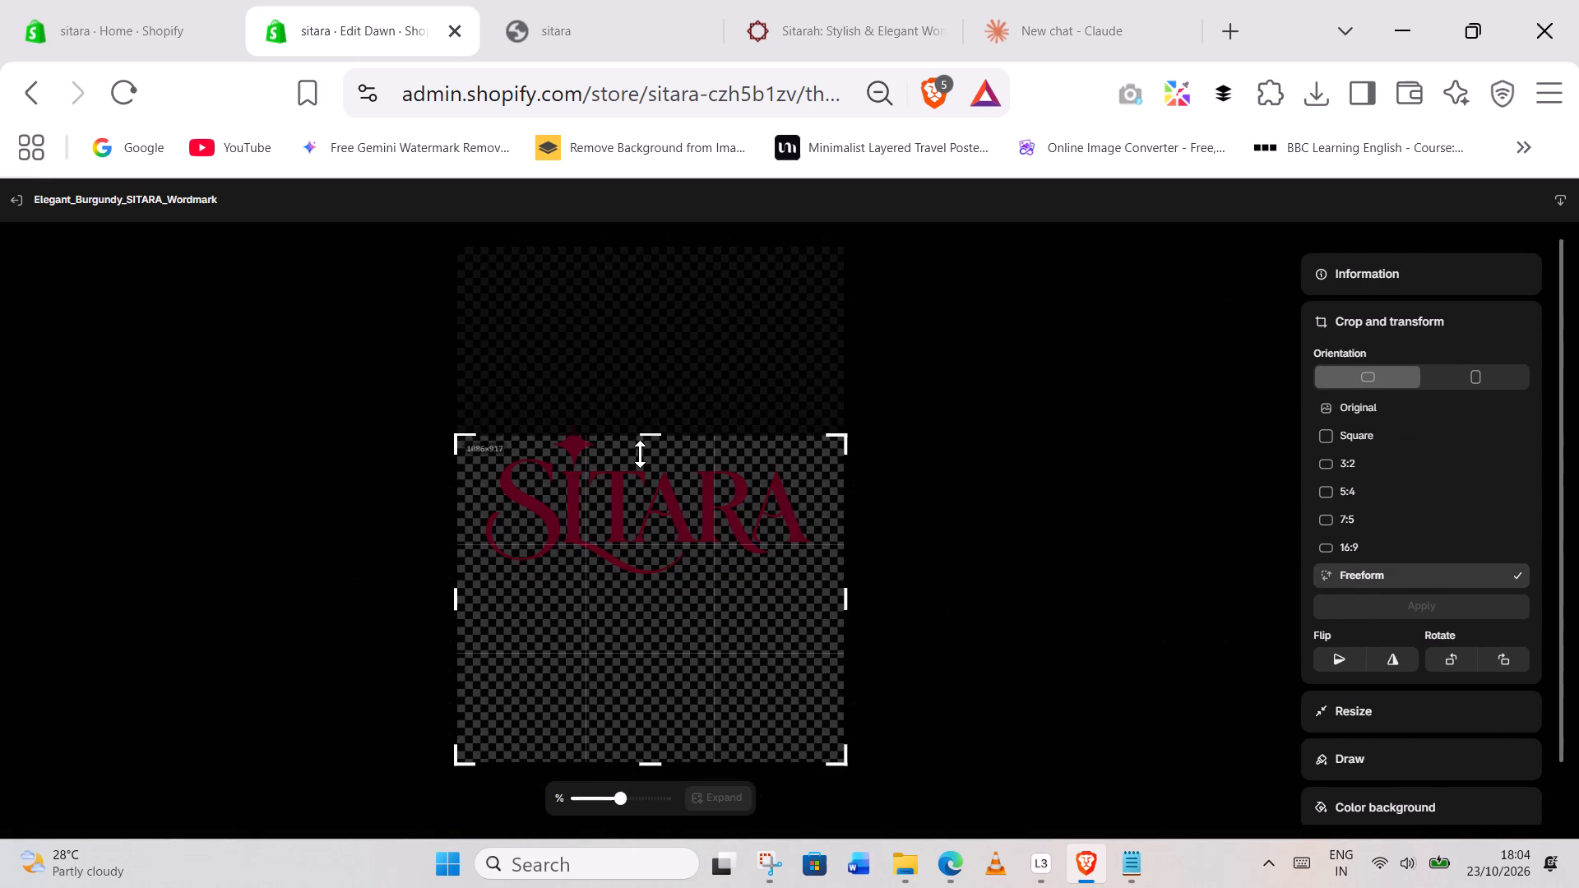
left_click_drag(640, 454, 640, 423)
left_click(657, 767)
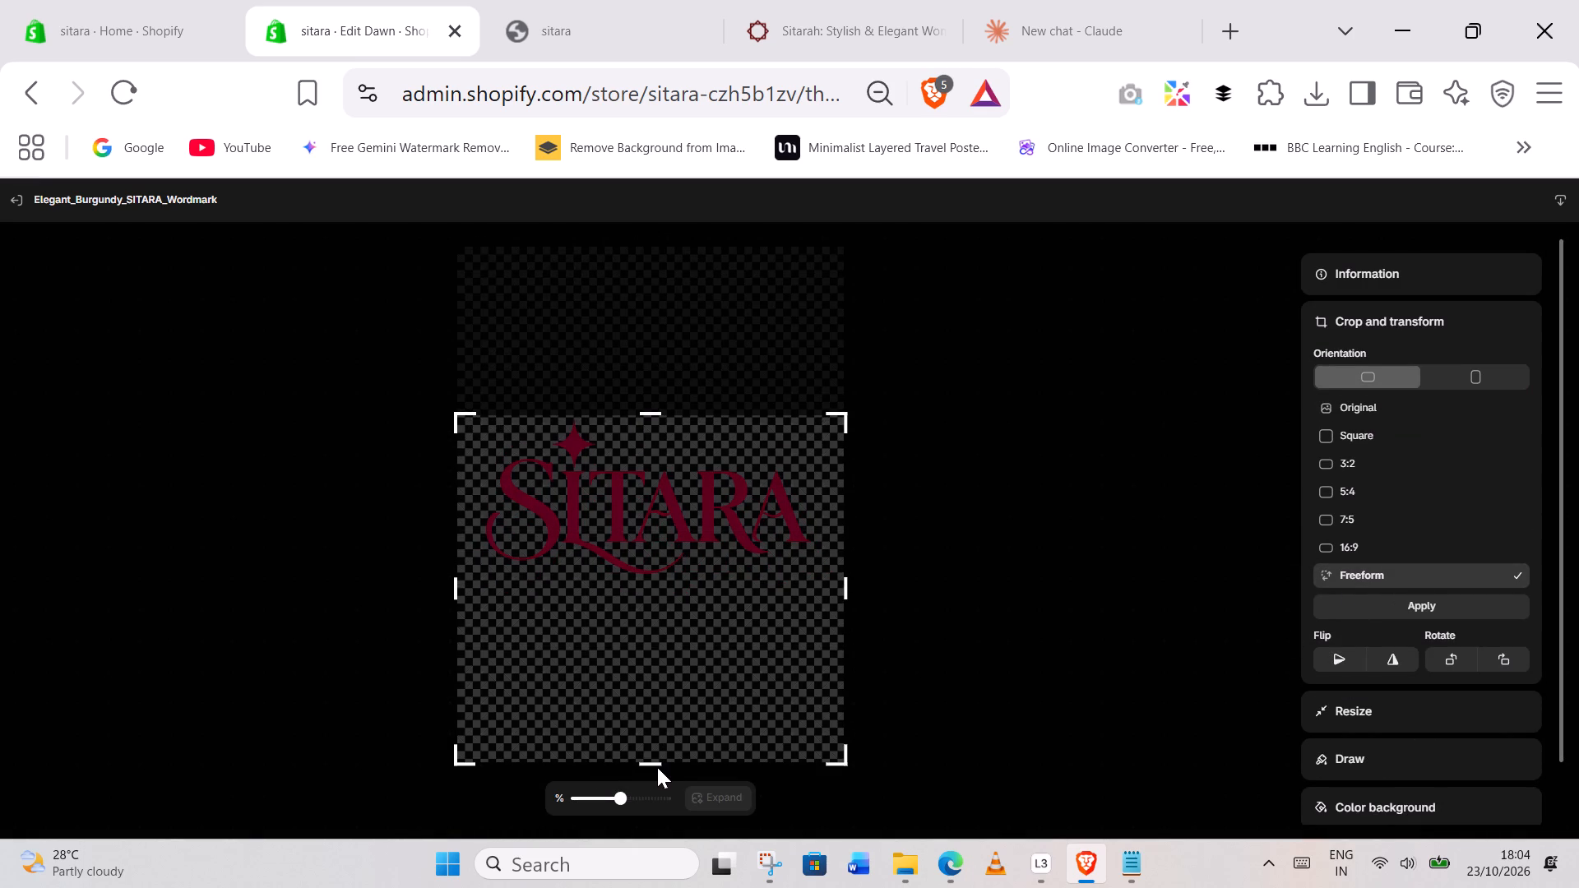
left_click_drag(651, 765, 664, 584)
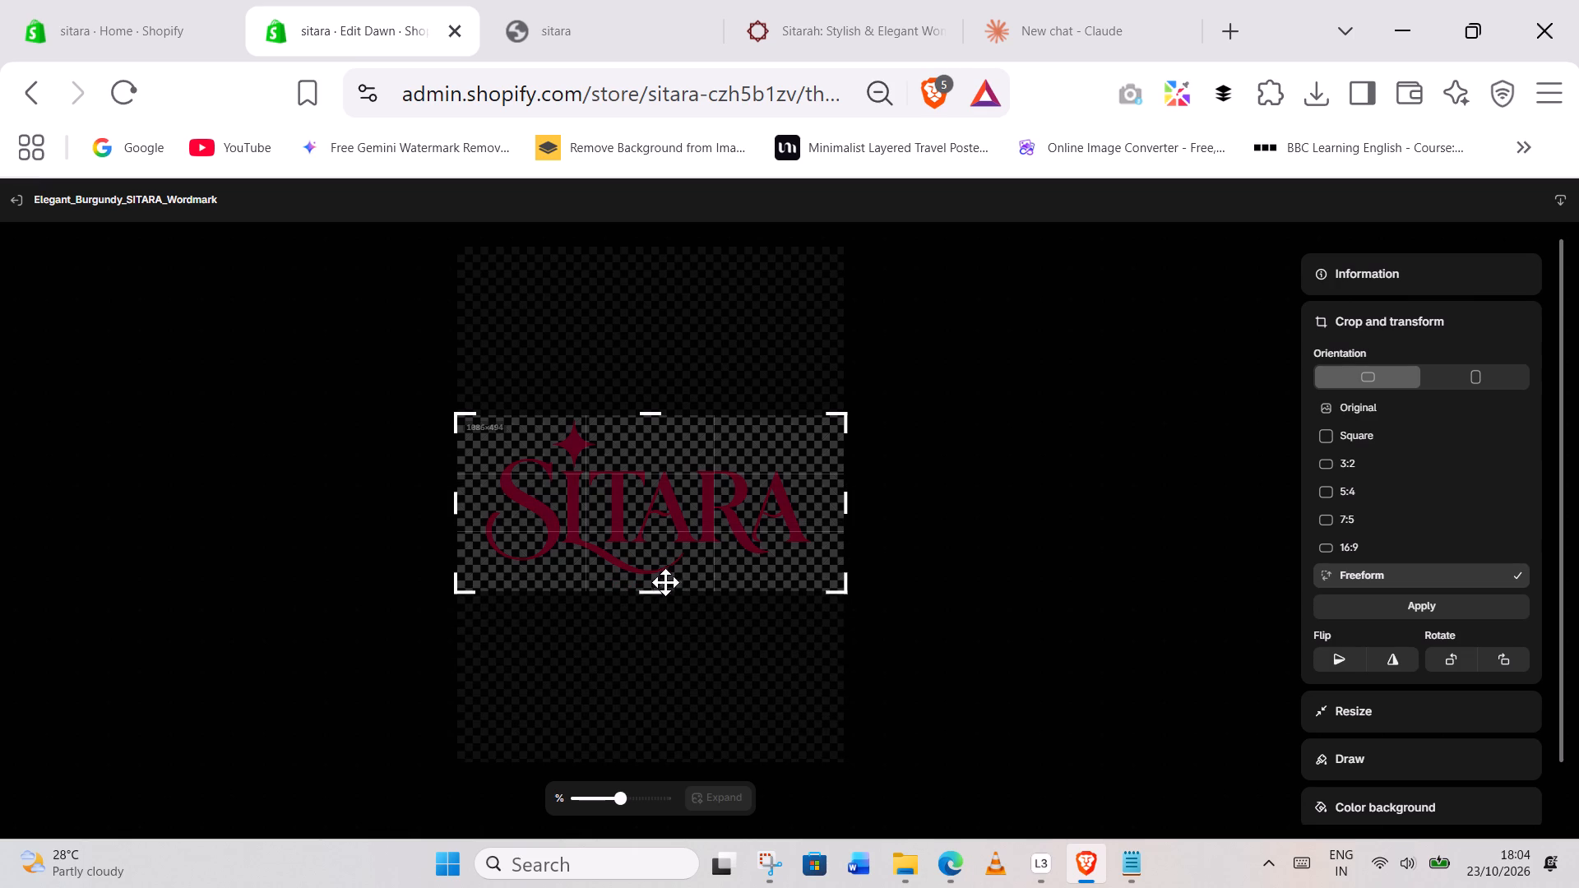
left_click(1442, 604)
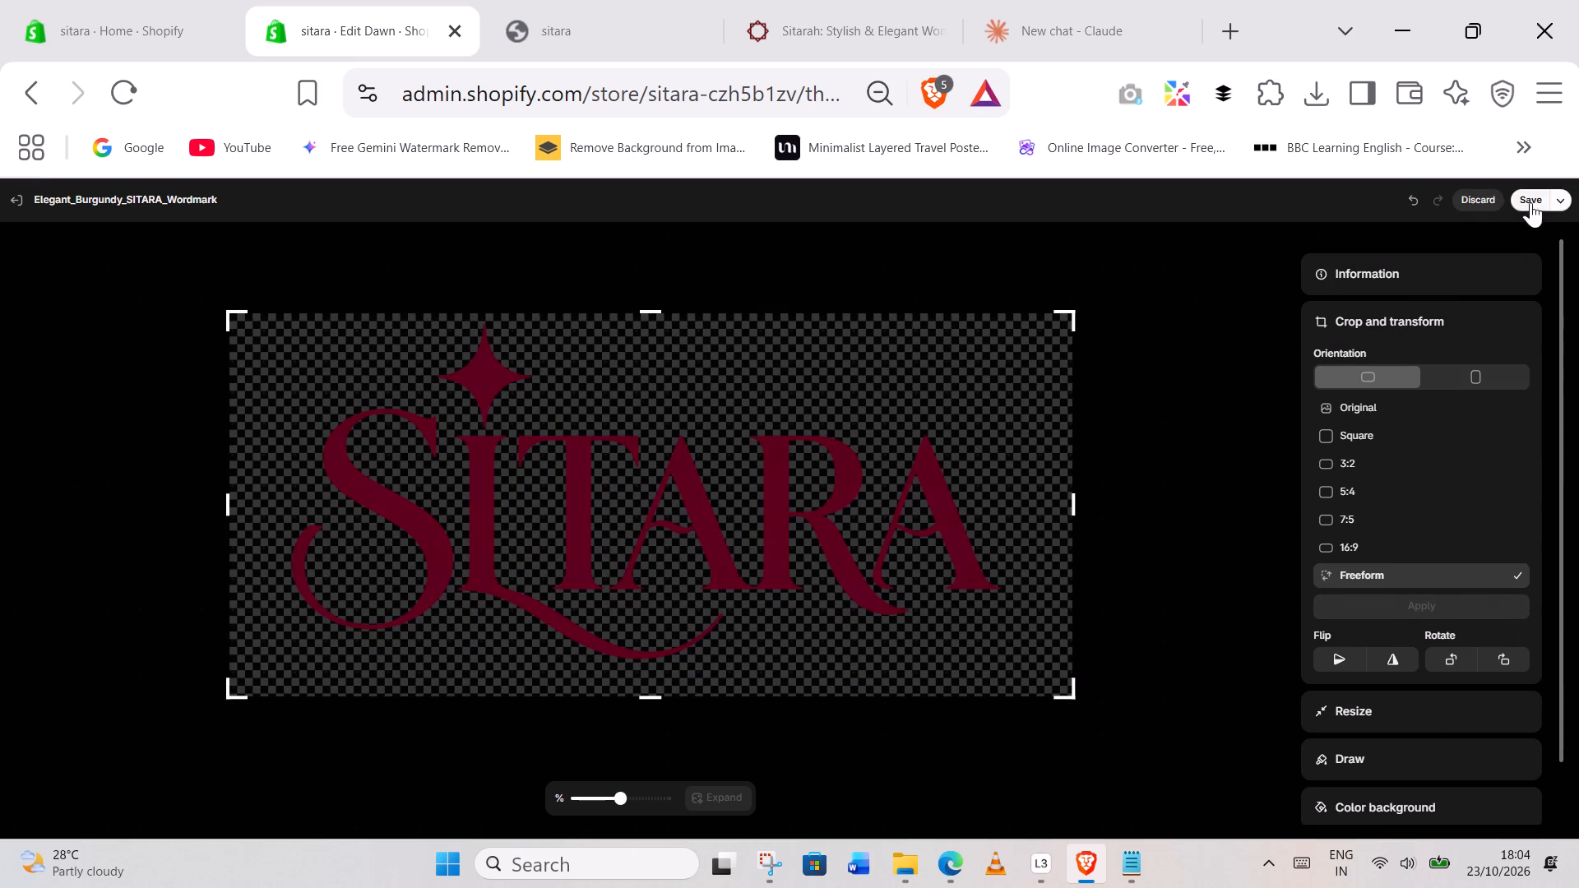
double_click(1530, 198)
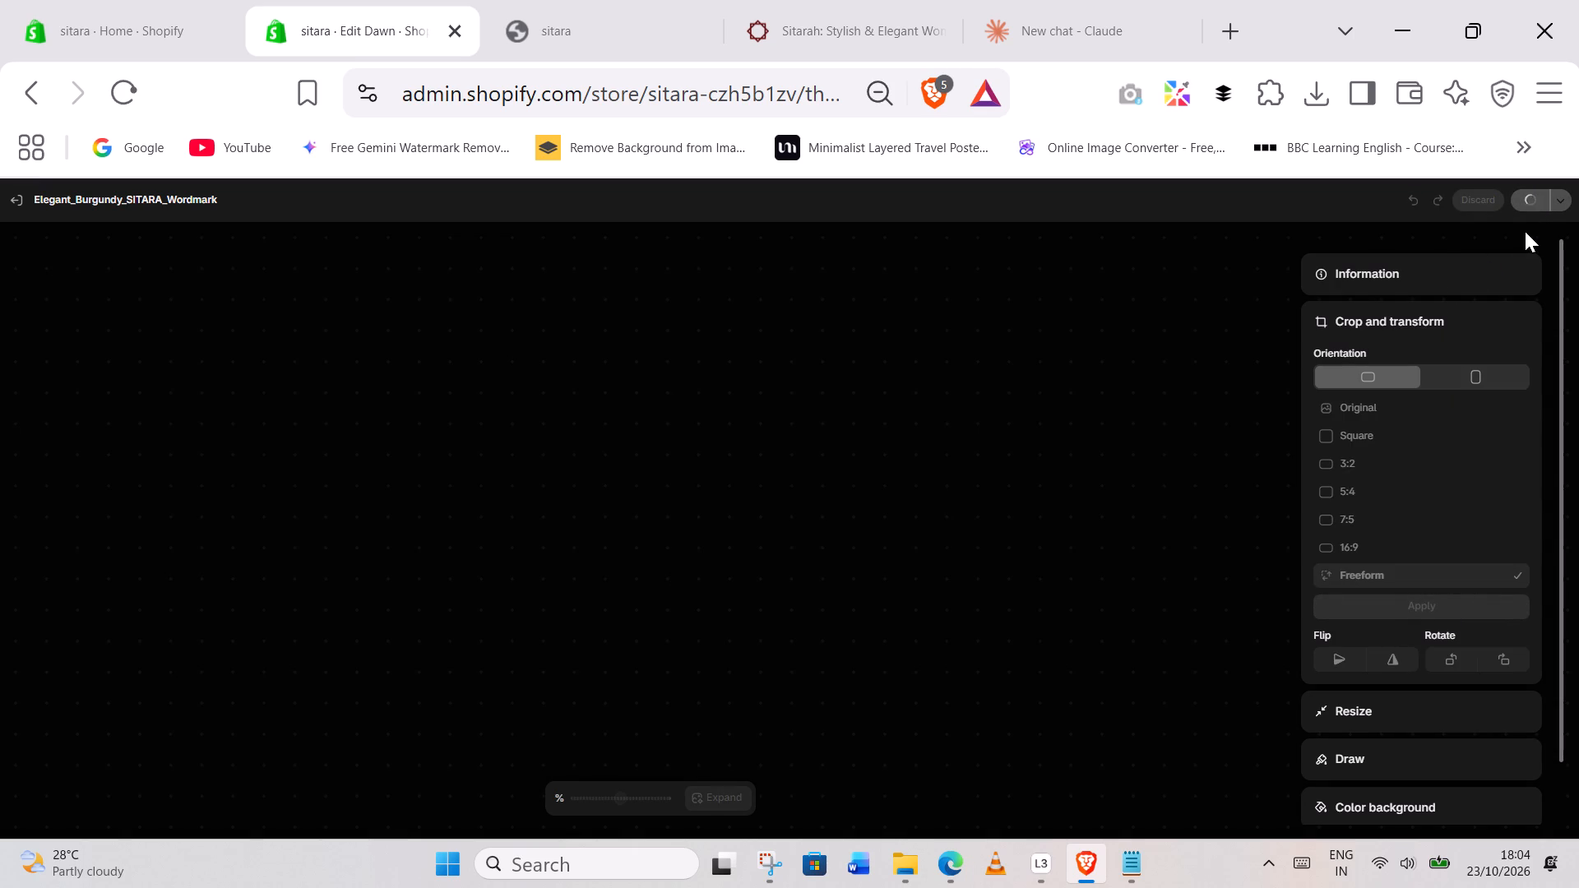
left_click(16, 201)
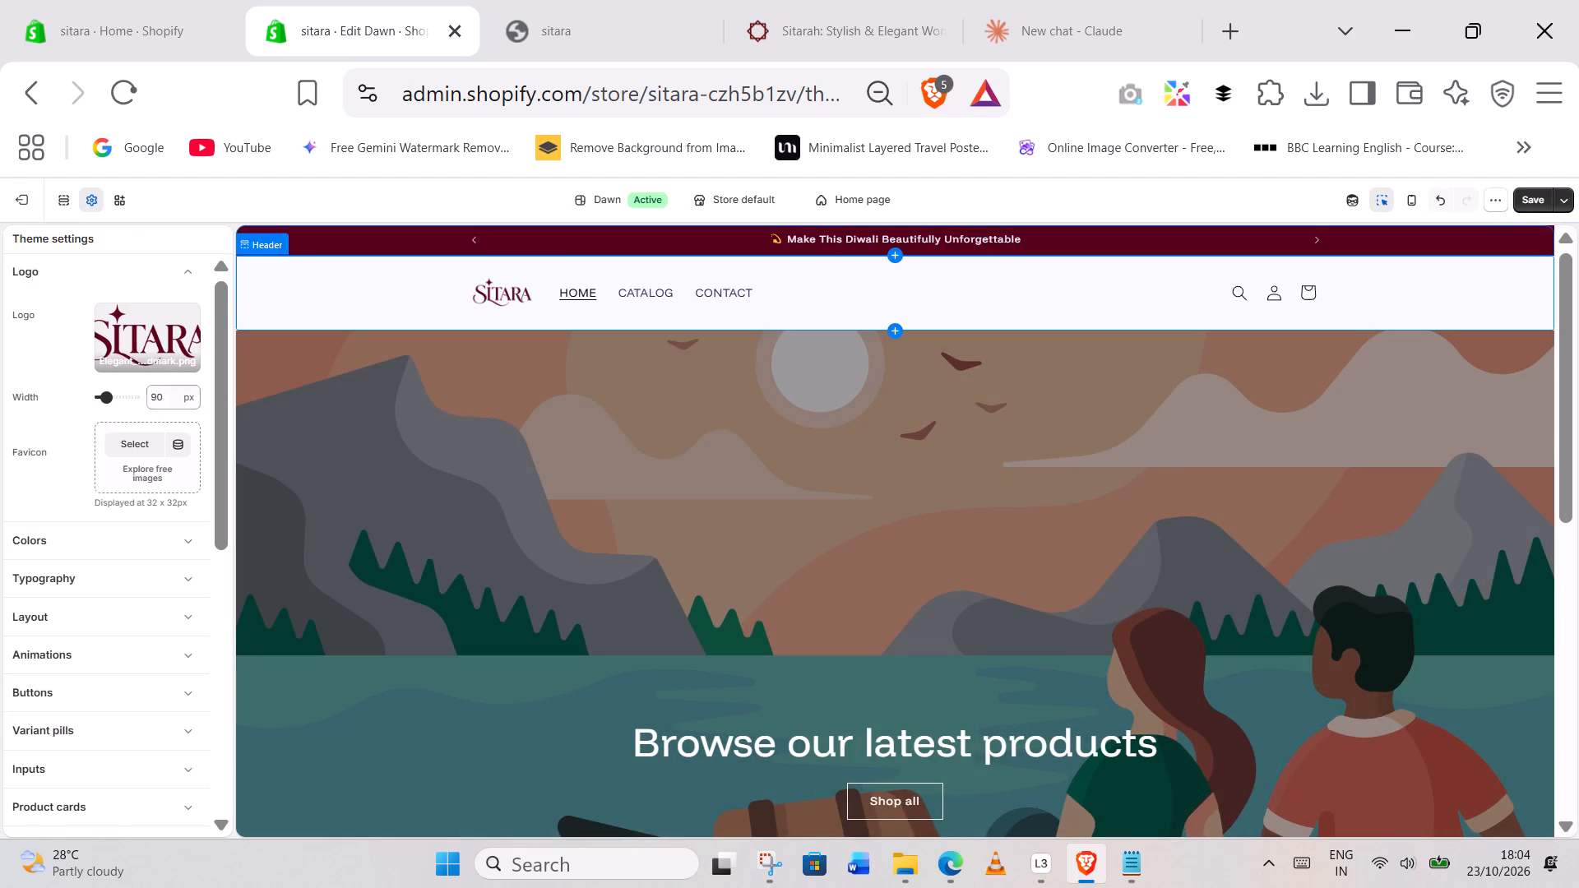
Increase the logo width in the theme's Logo settings to 120 px.
left_click_drag(99, 401, 108, 399)
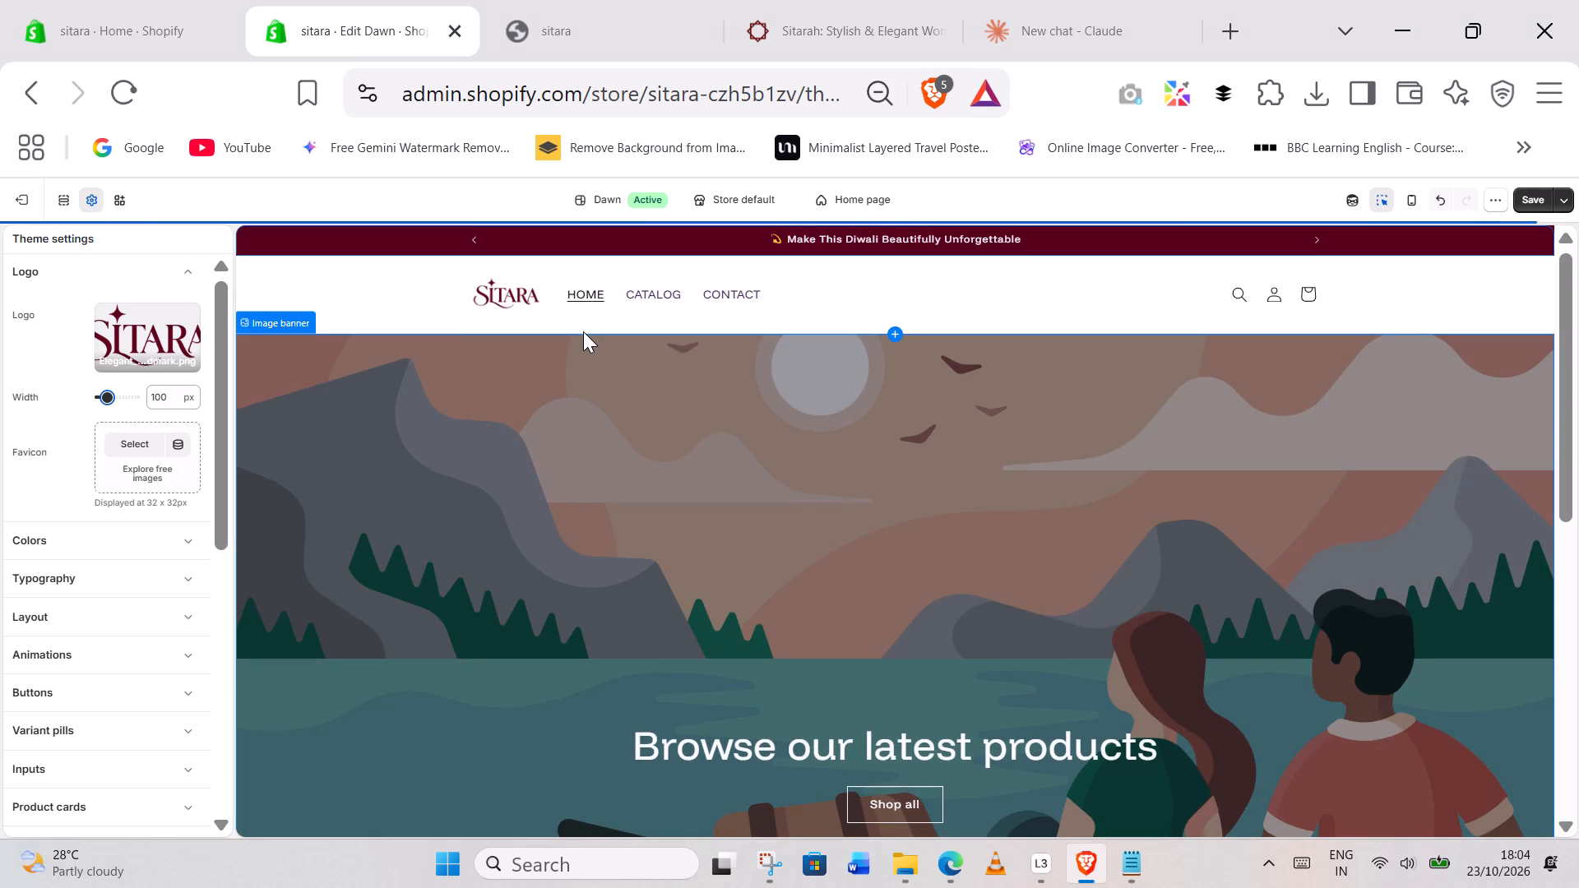
left_click(104, 396)
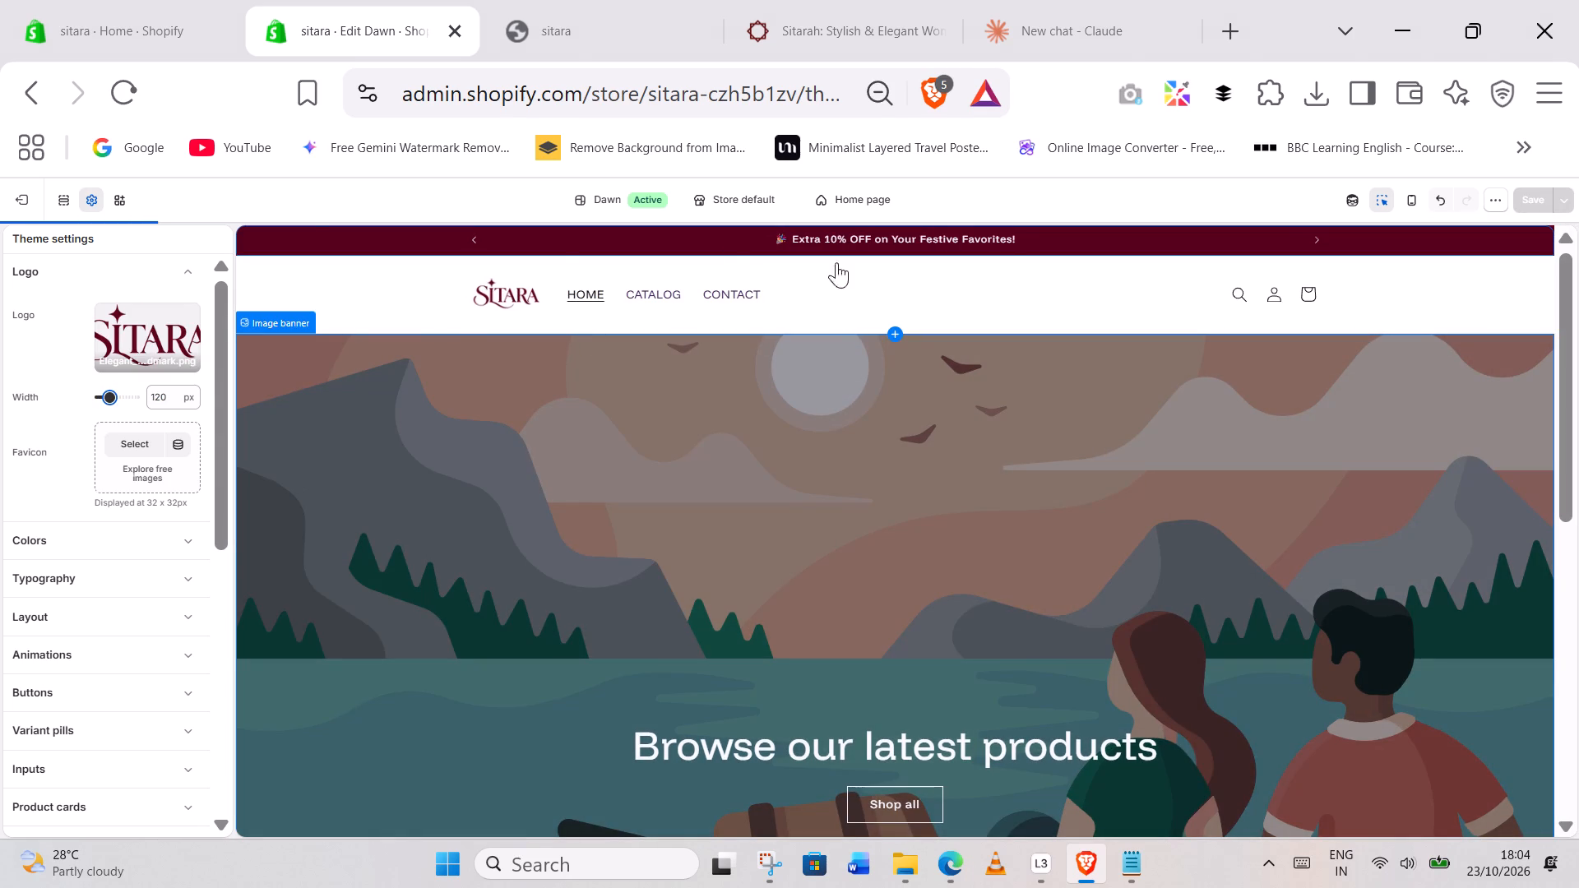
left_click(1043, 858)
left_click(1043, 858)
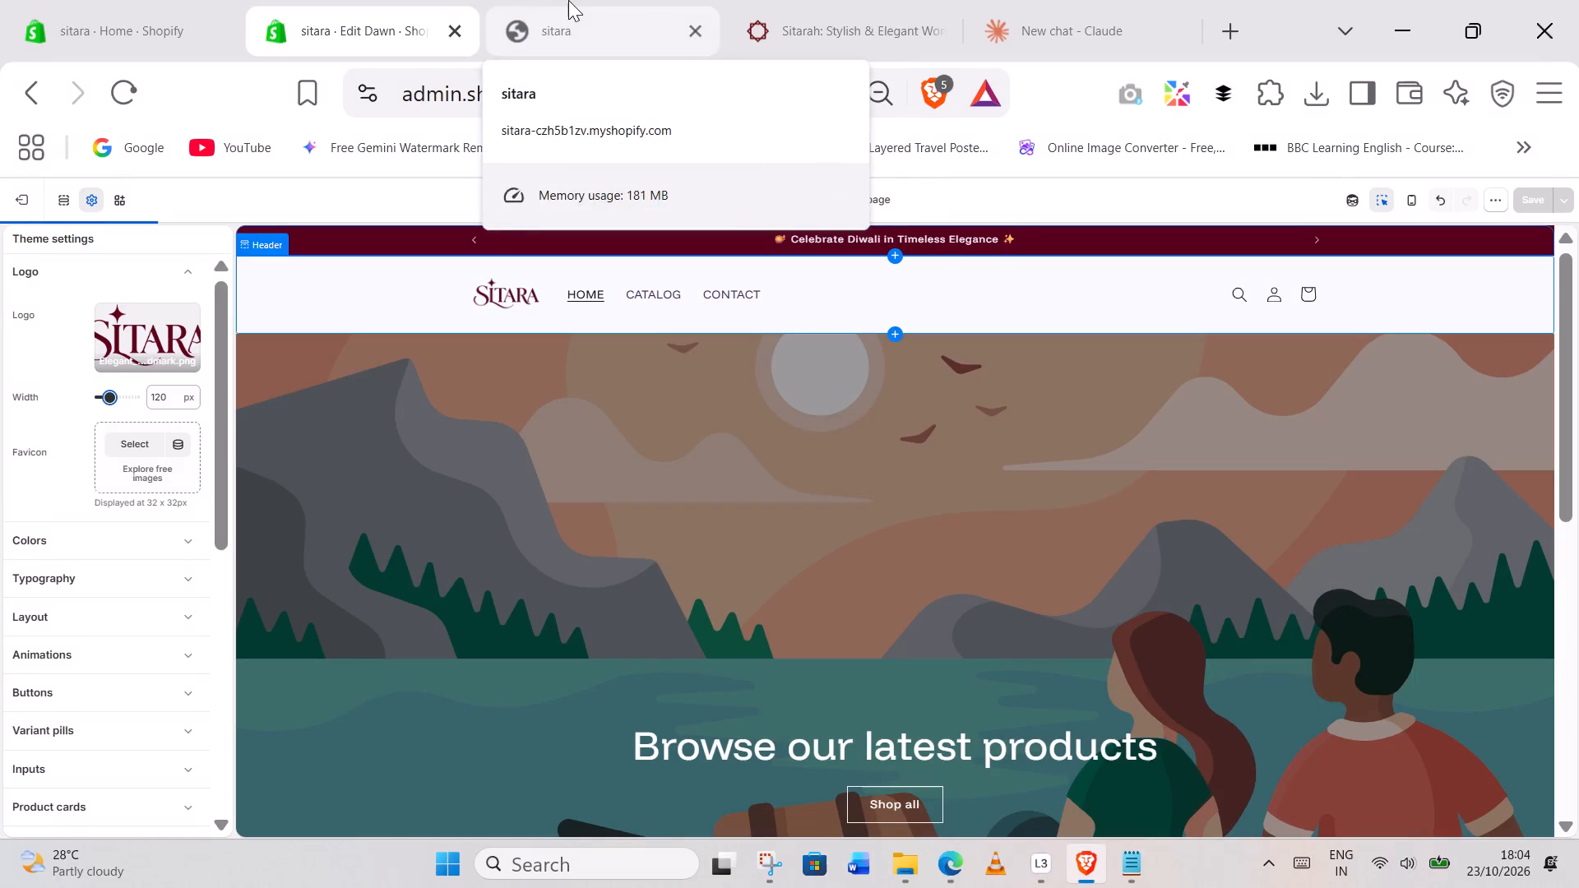
Compare the sitarah.in header with the reloaded sitara storefront preview, and return to the theme editor.
left_click(759, 0)
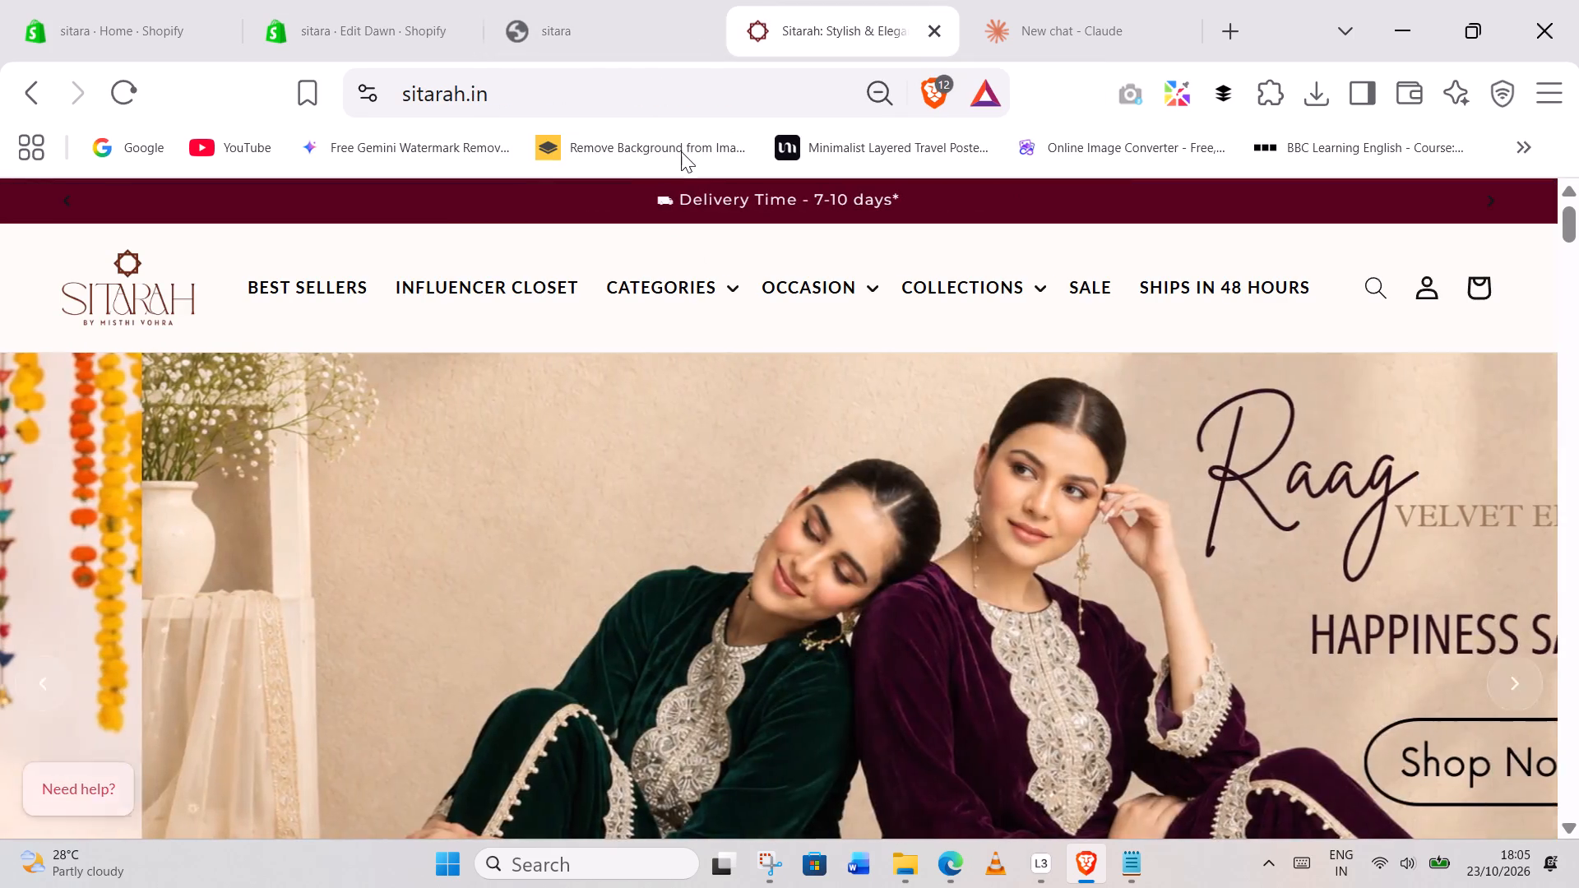
left_click(572, 0)
left_click(331, 0)
left_click(694, 0)
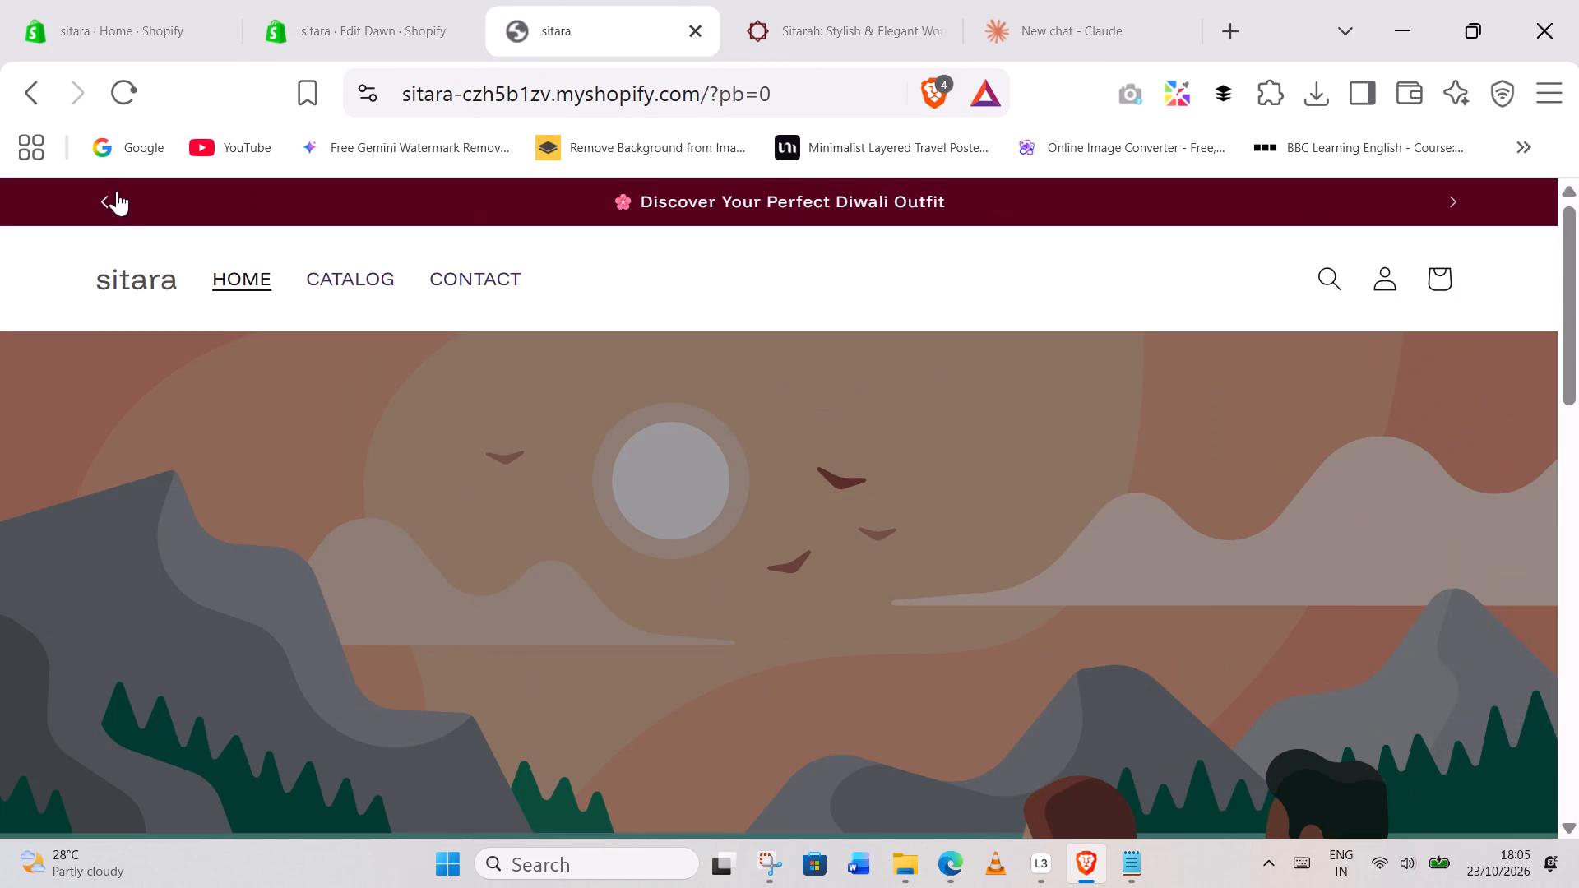
left_click(110, 85)
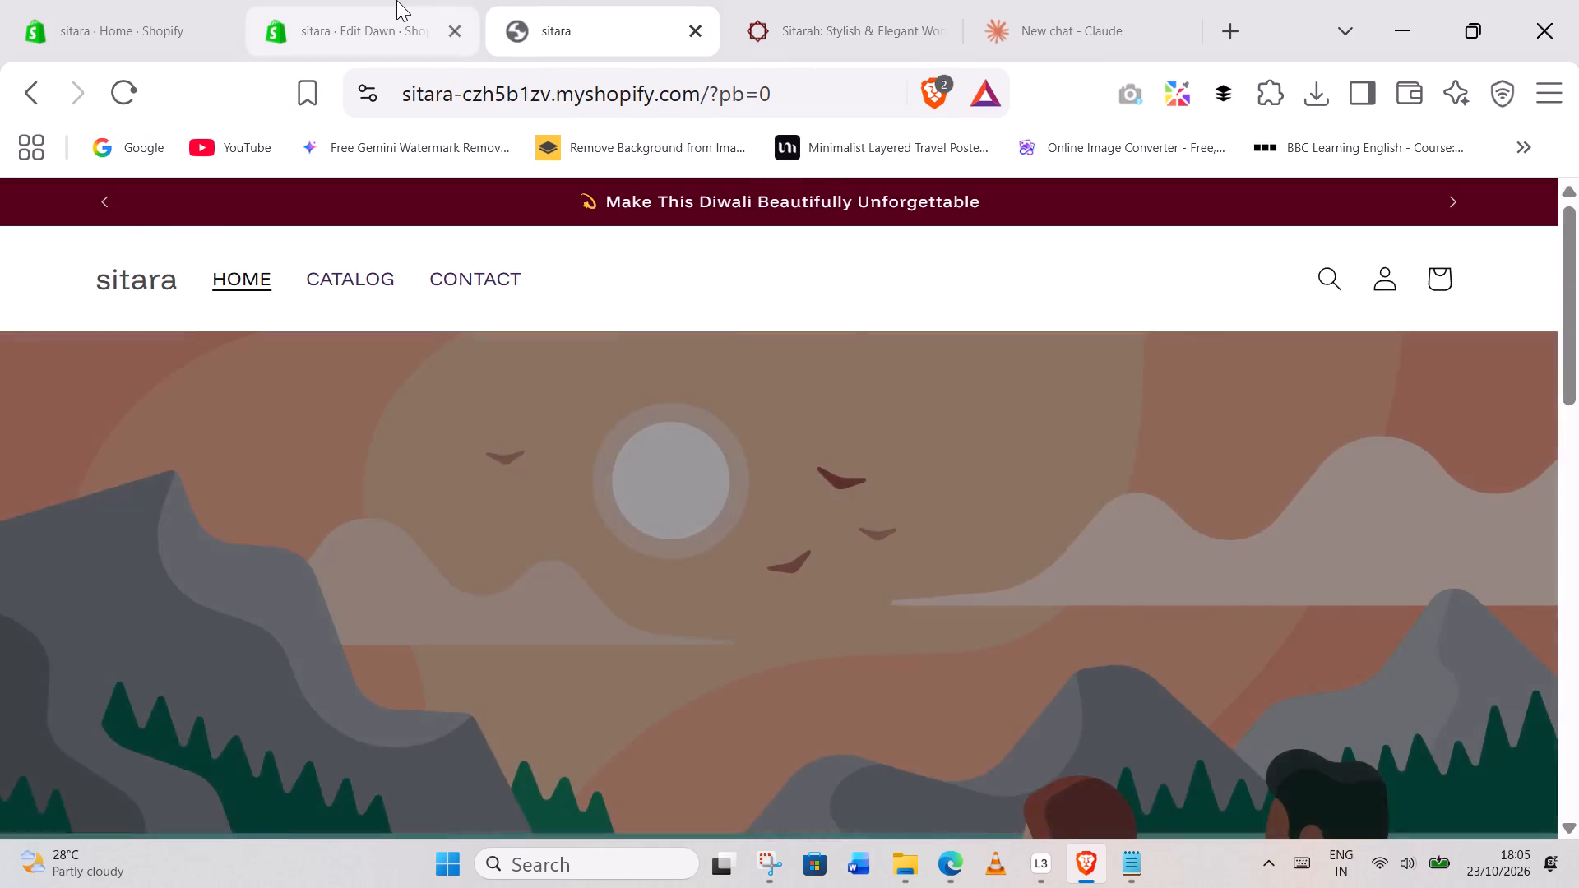
left_click(396, 0)
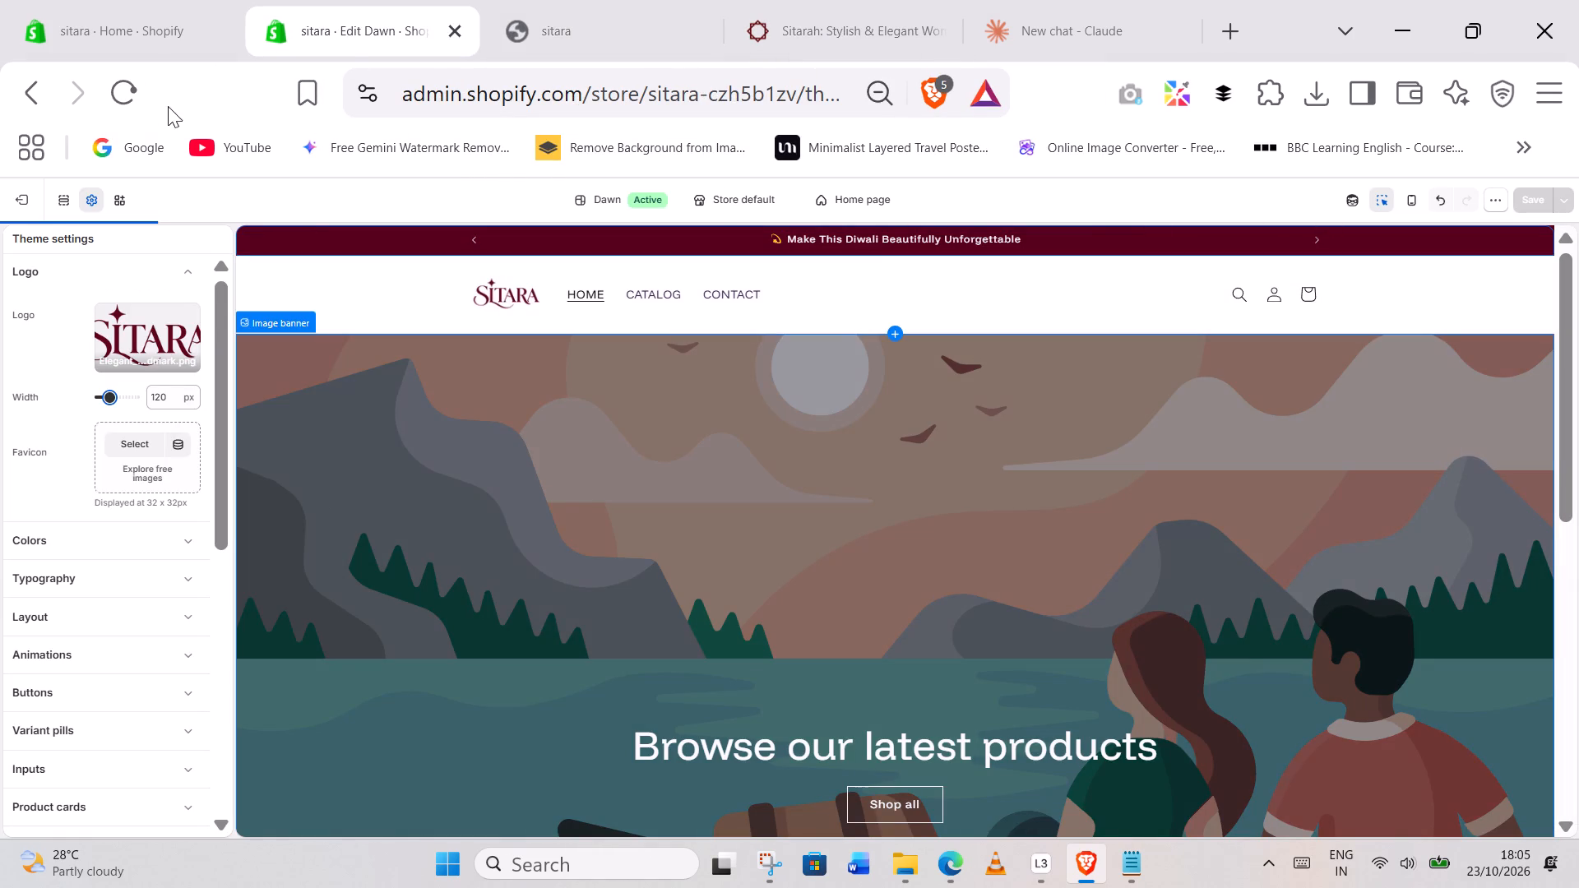
Reload the Shopify theme editor page.
left_click(127, 95)
left_click(942, 269)
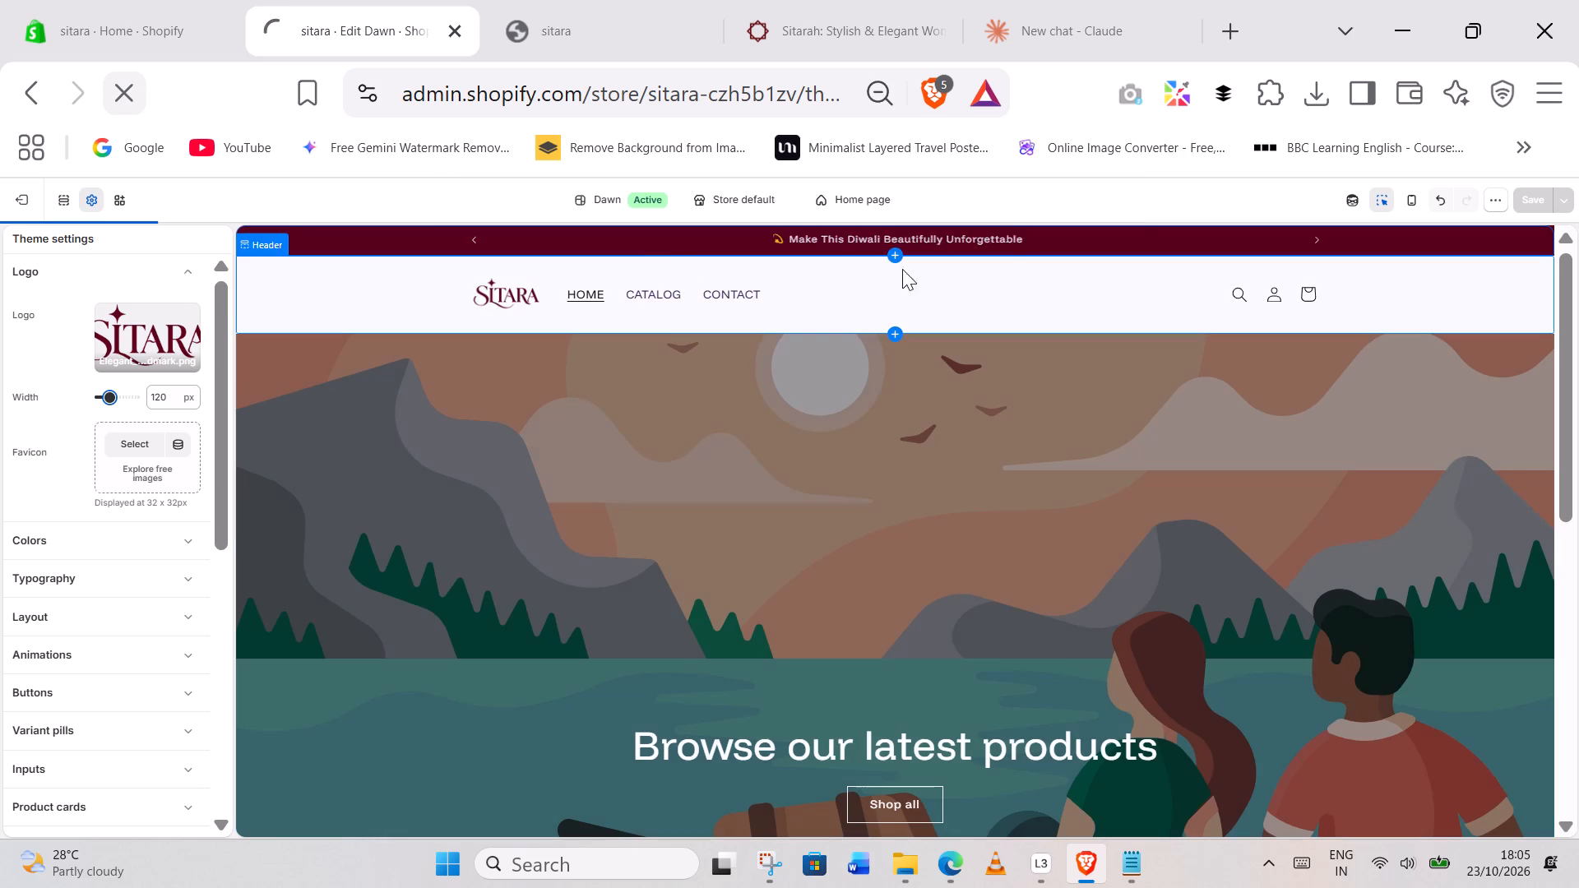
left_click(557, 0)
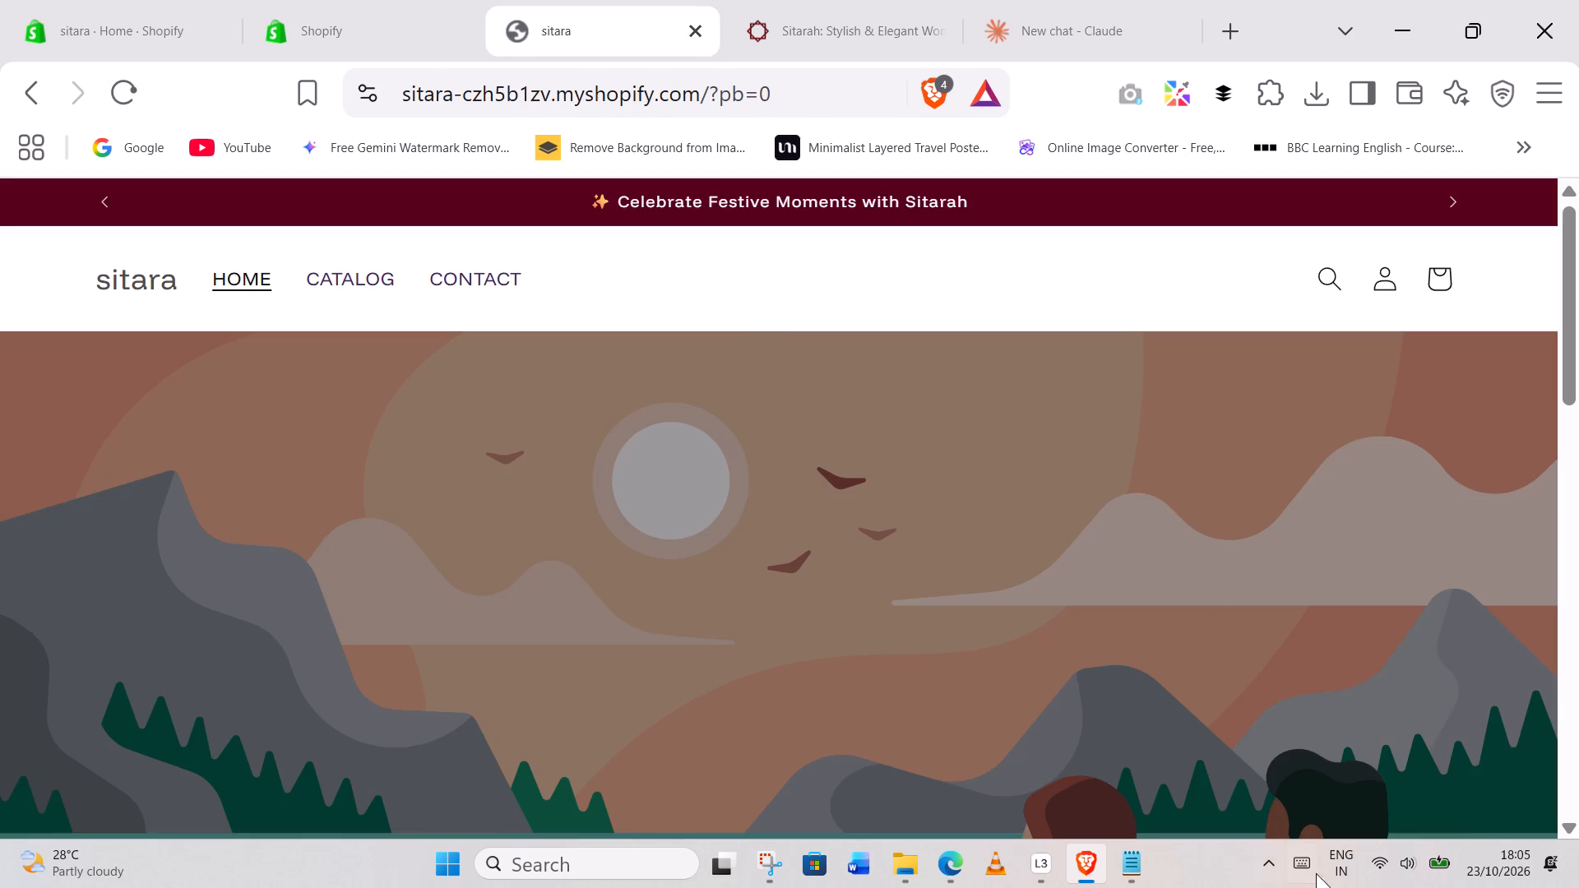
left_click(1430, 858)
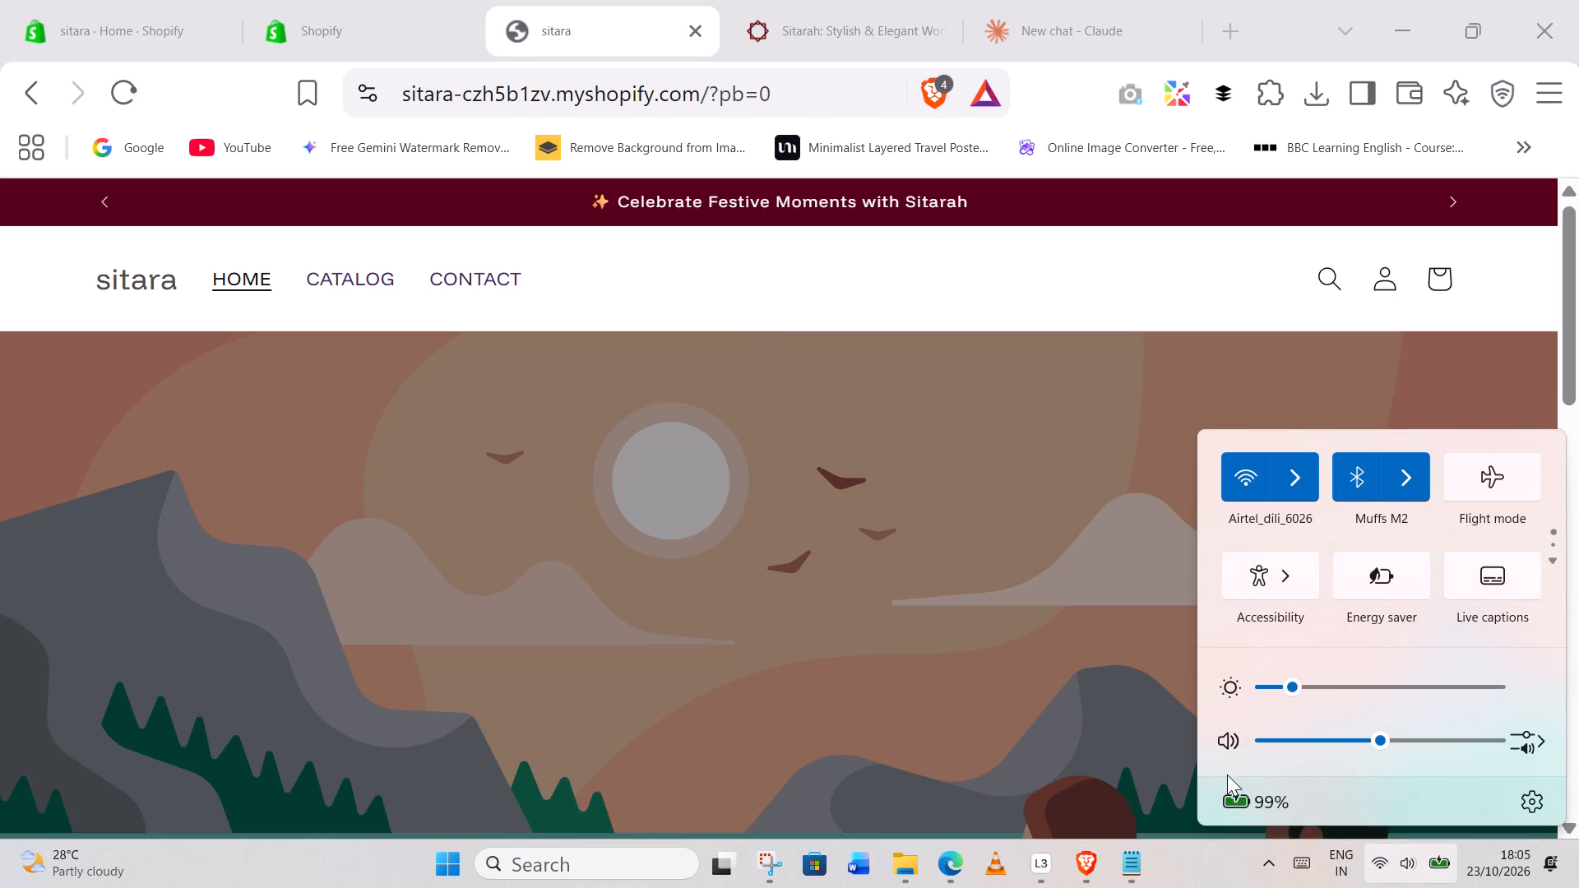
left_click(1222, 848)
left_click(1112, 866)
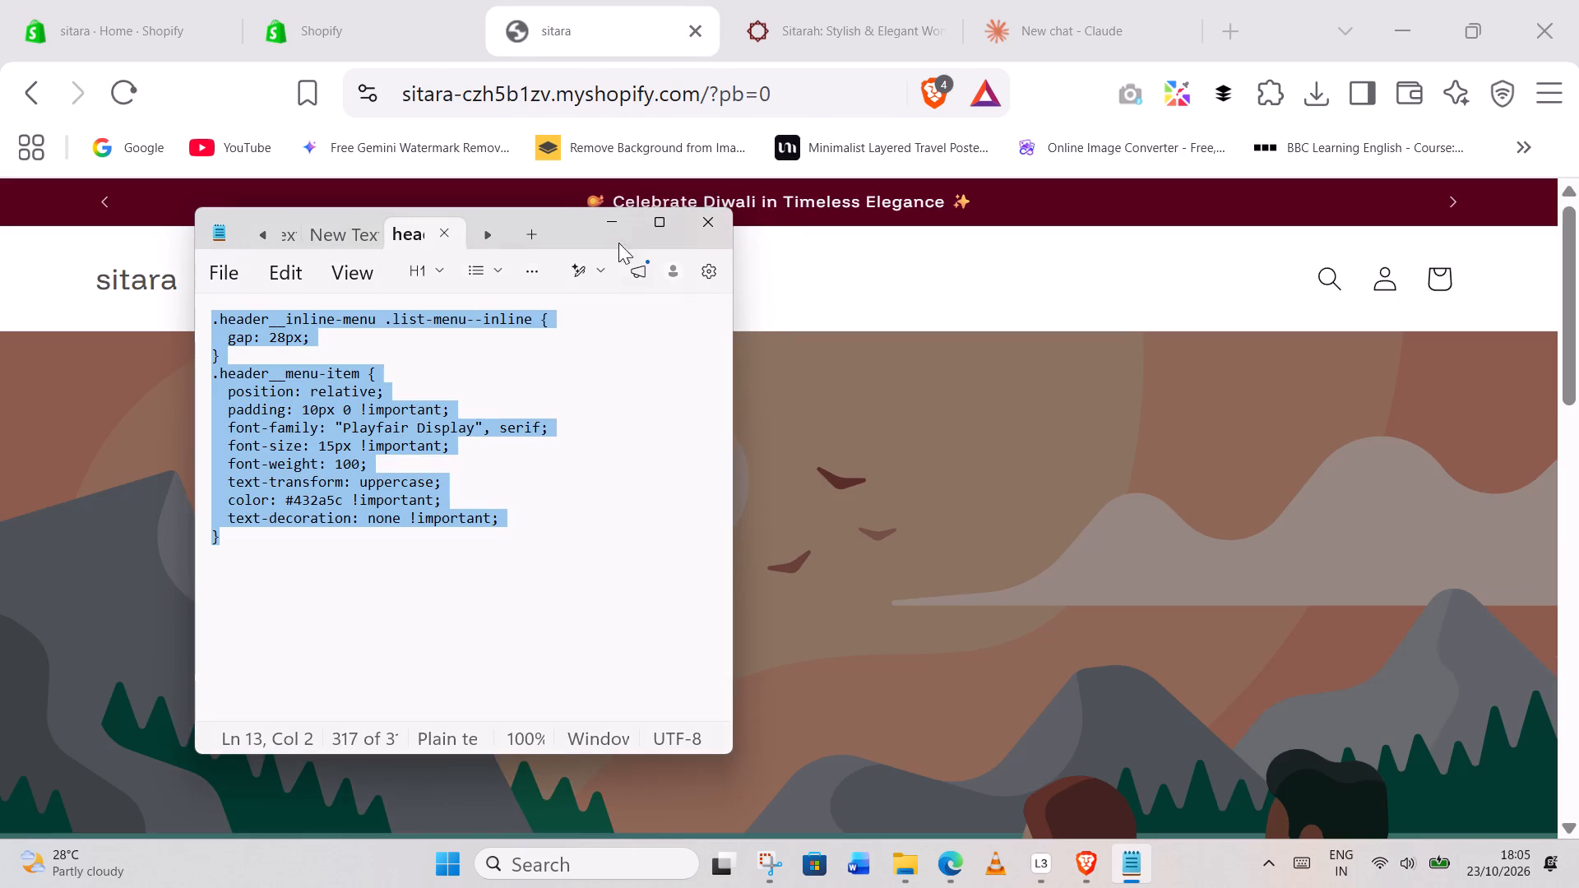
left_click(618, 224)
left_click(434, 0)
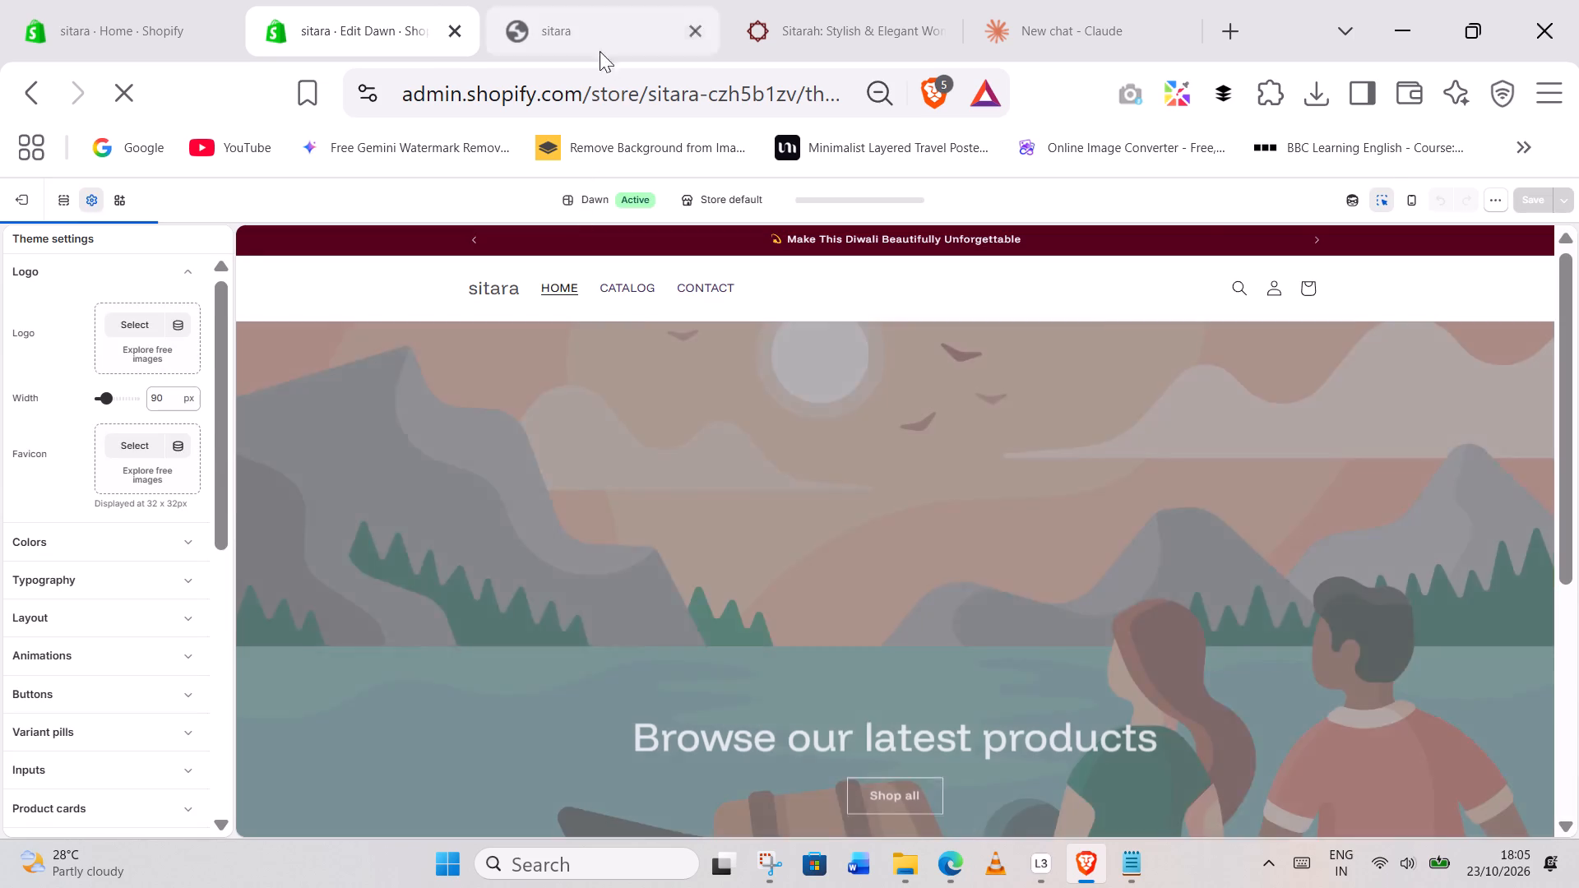
Choose the uploaded burgundy SITARA wordmark PNG as the logo in the theme's Logo settings.
left_click(119, 340)
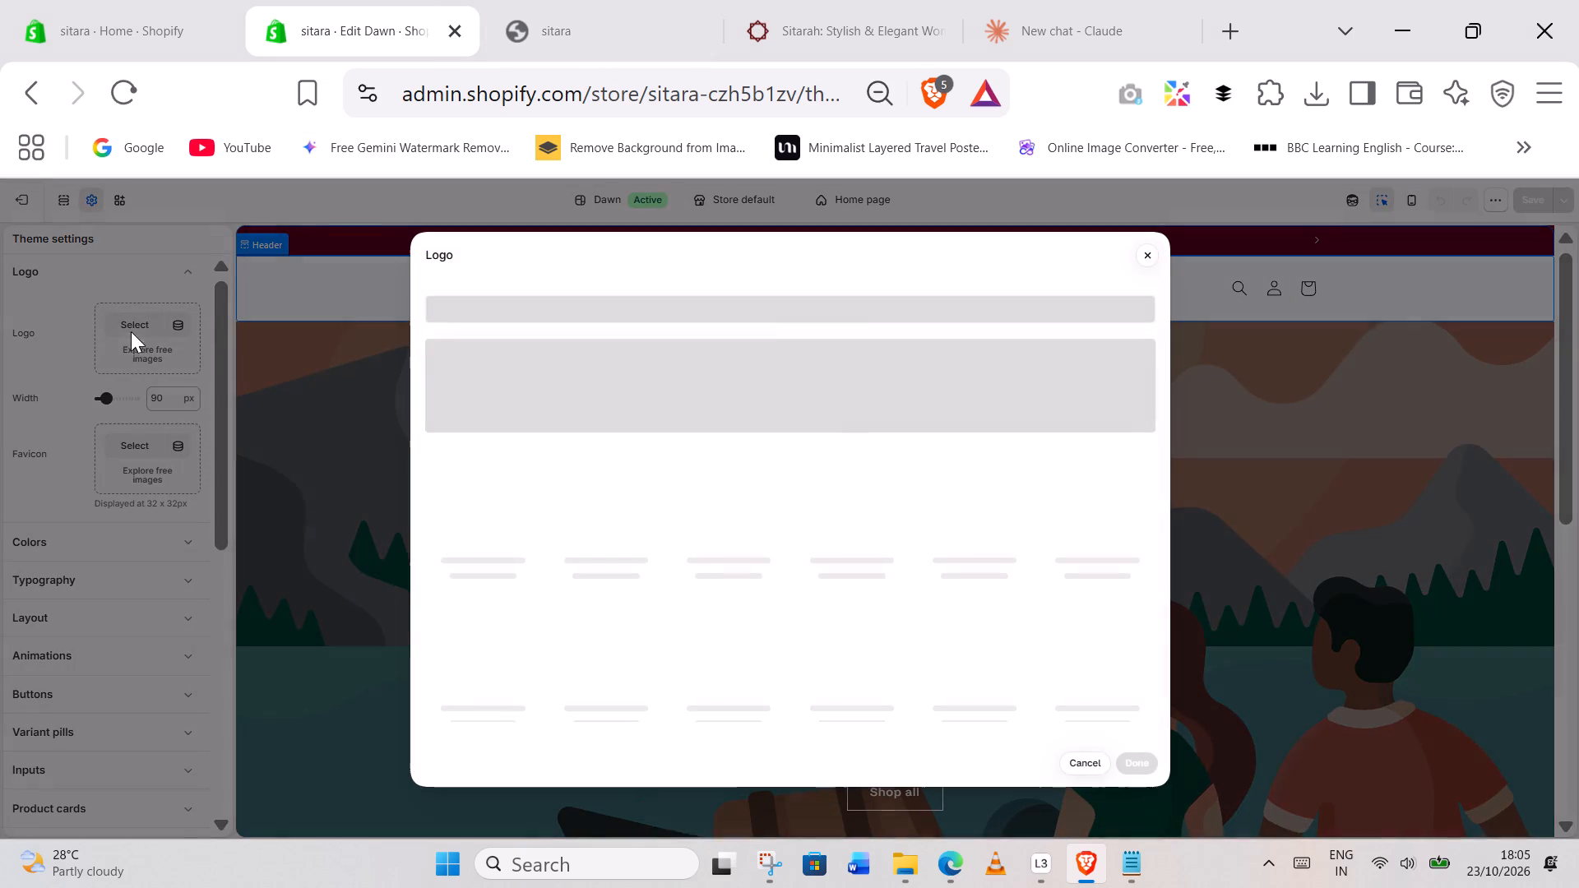
left_click(498, 525)
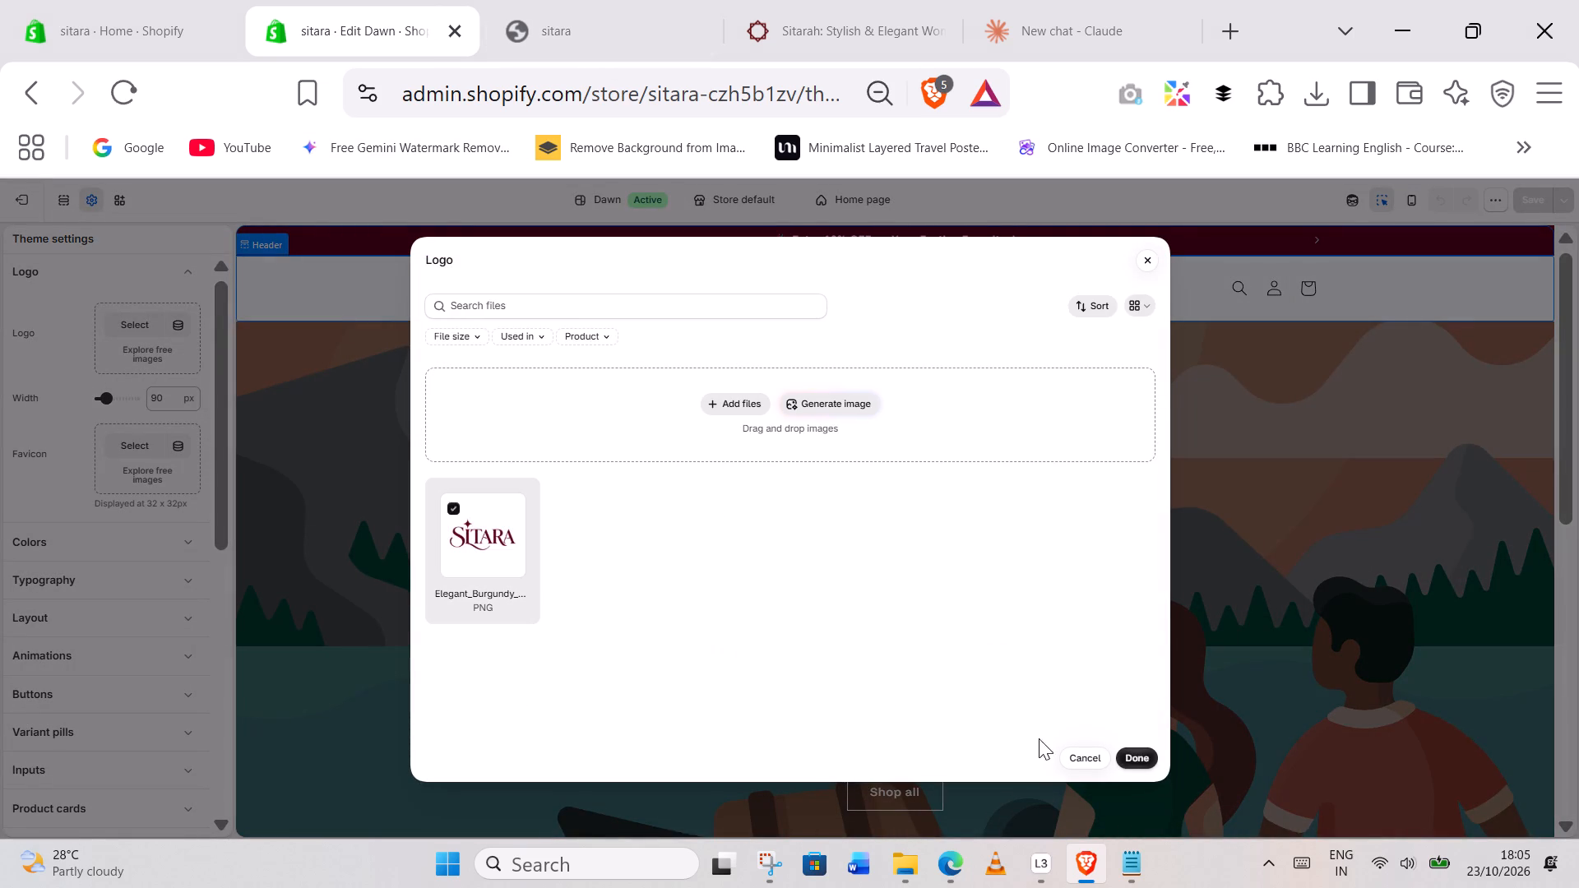
left_click(1129, 761)
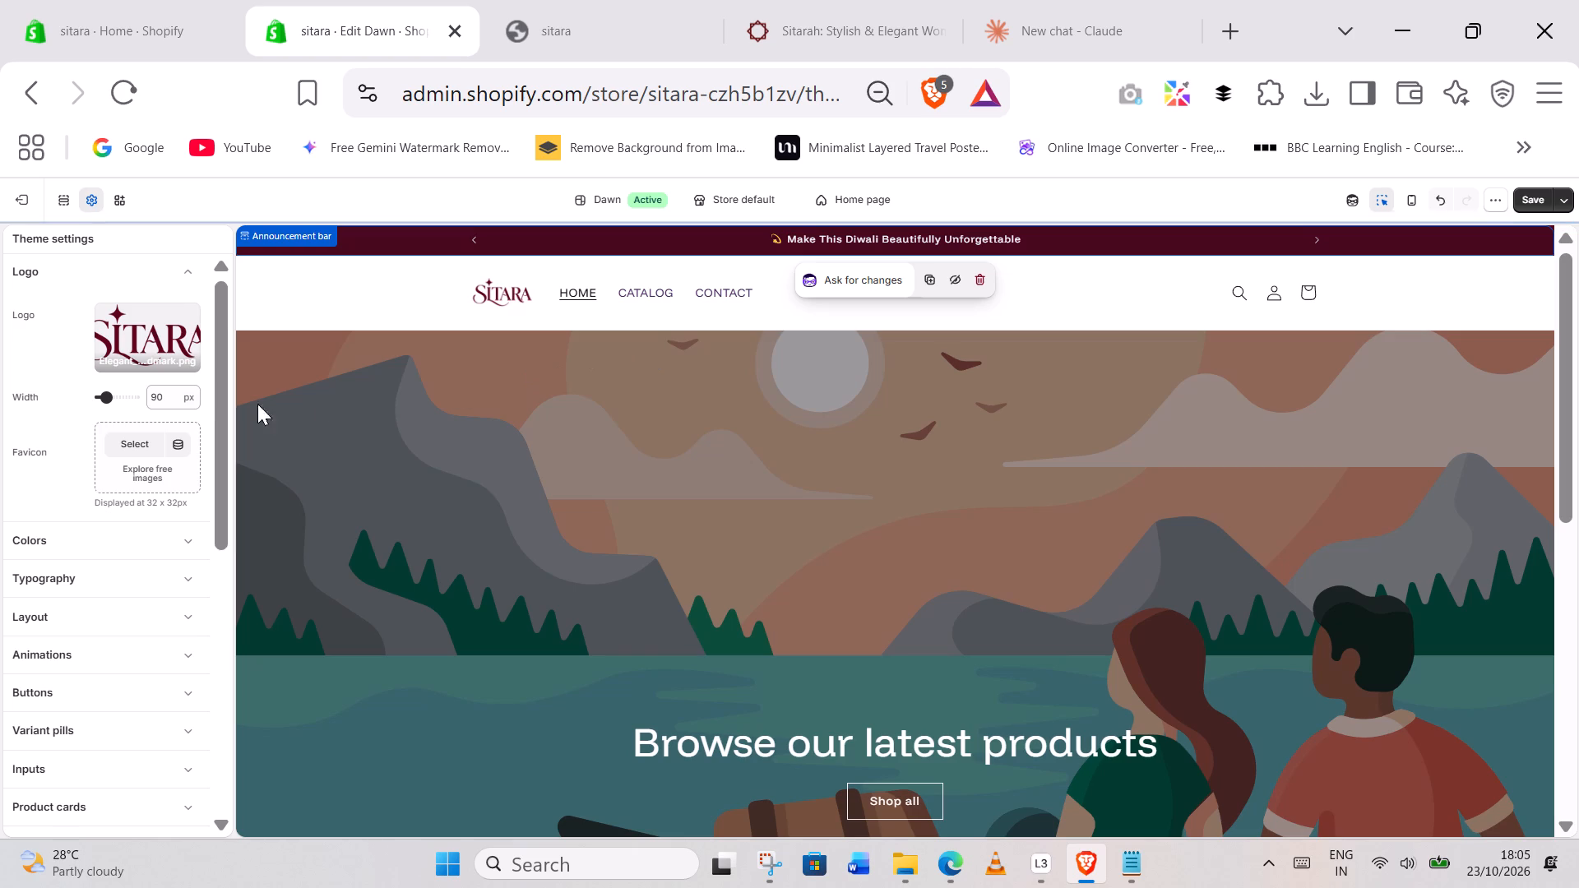
Set the theme's logo width to 180 px and save the theme.
left_click_drag(108, 407, 118, 403)
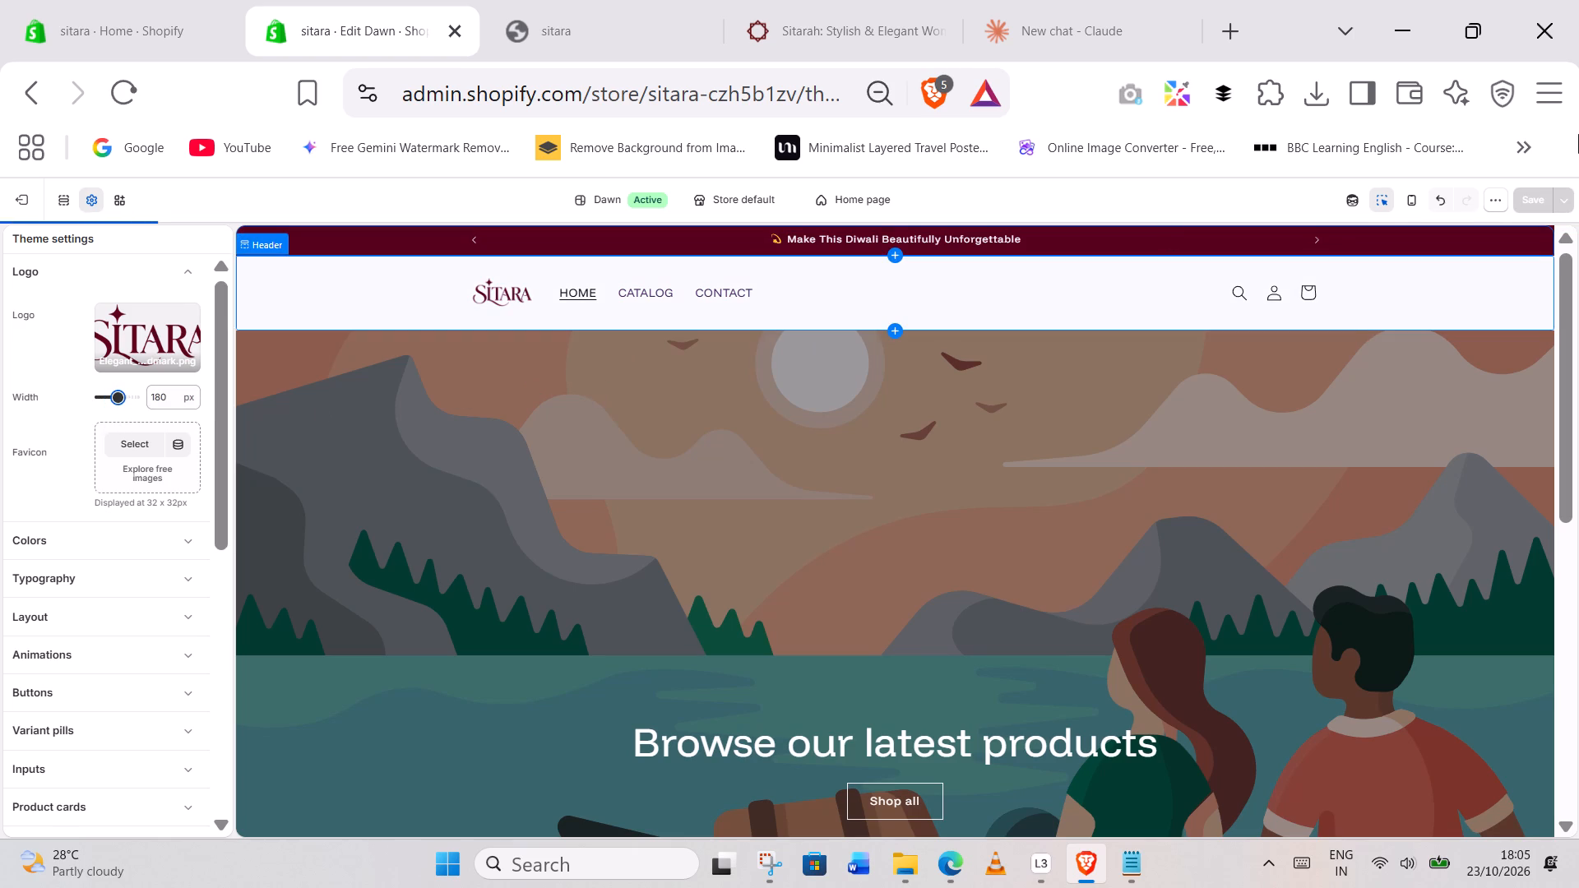
double_click(1520, 202)
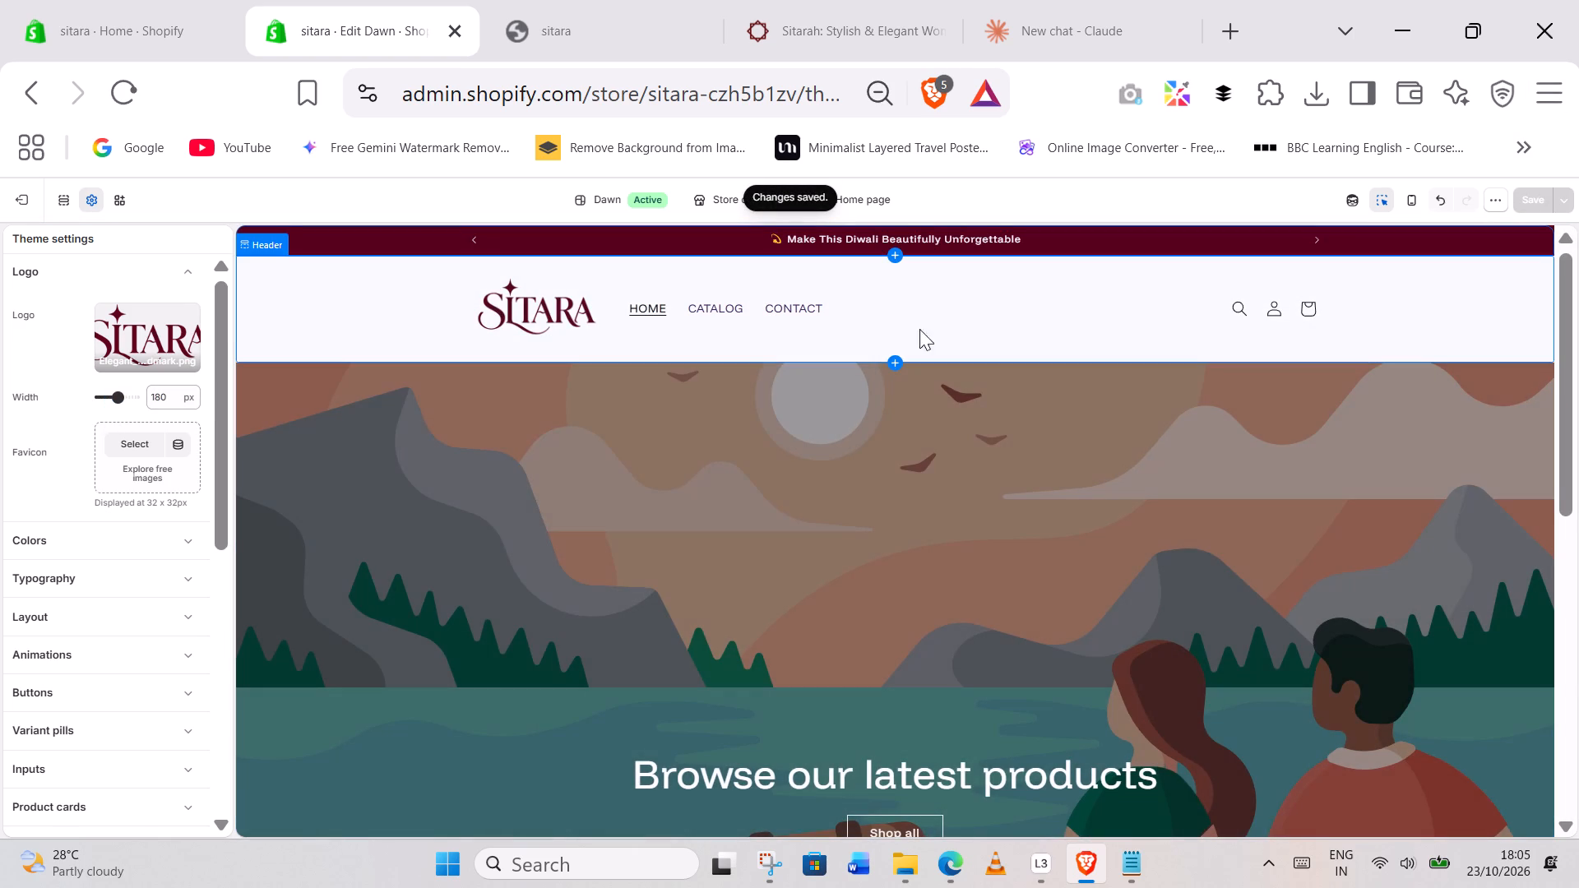
Check the logo and header on the sitarah.in reference site, and return to the theme editor.
left_click(879, 0)
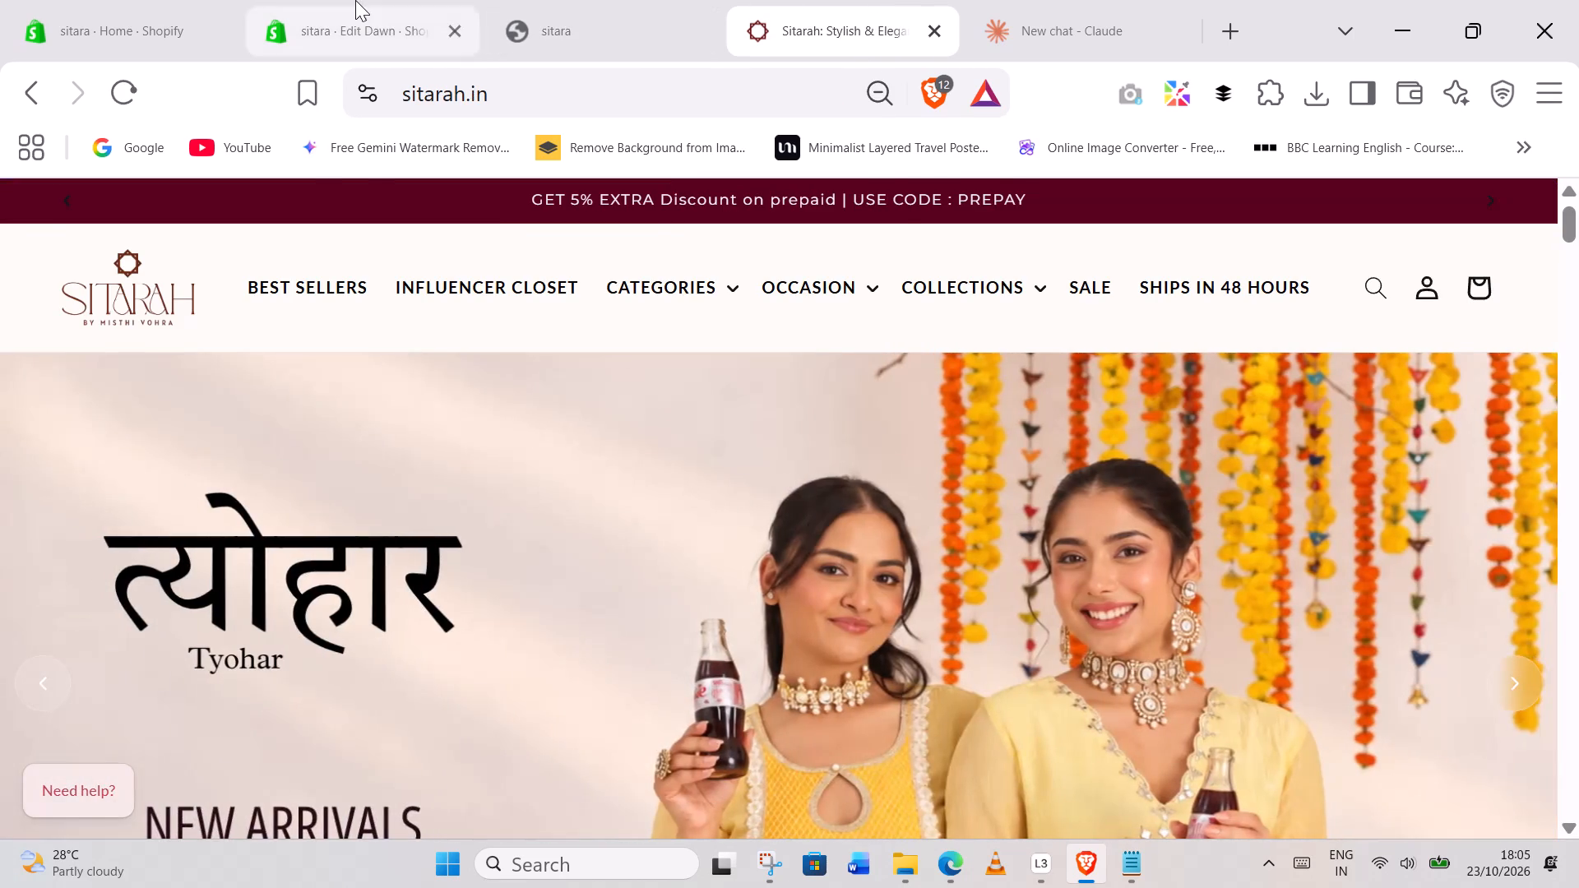
left_click(355, 0)
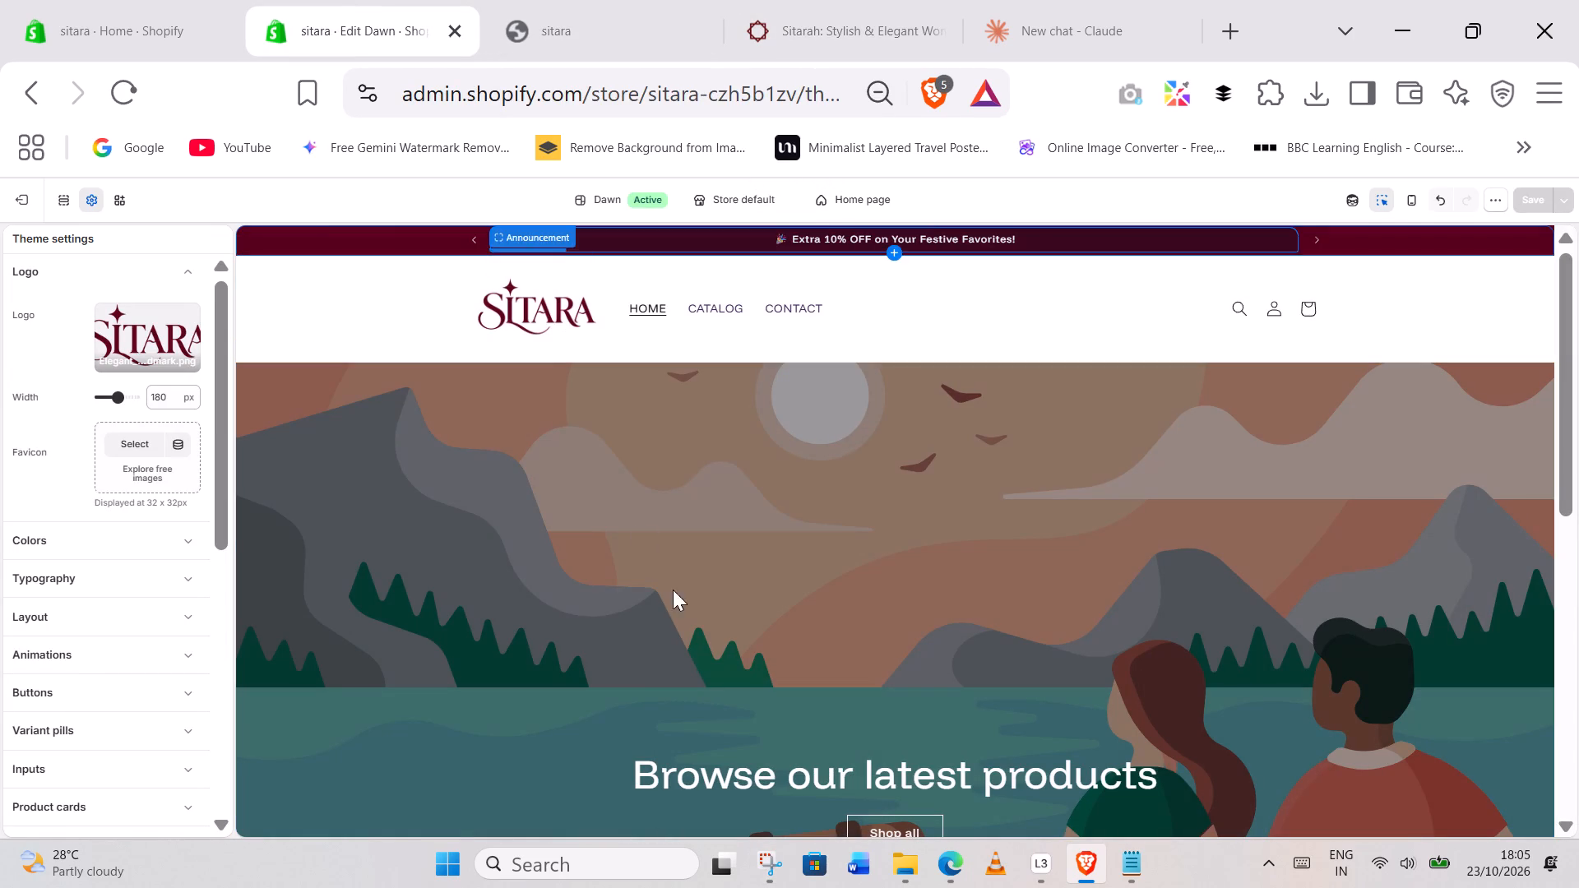
Open the Snipping Tool for a screen capture of the theme editor.
left_click(773, 867)
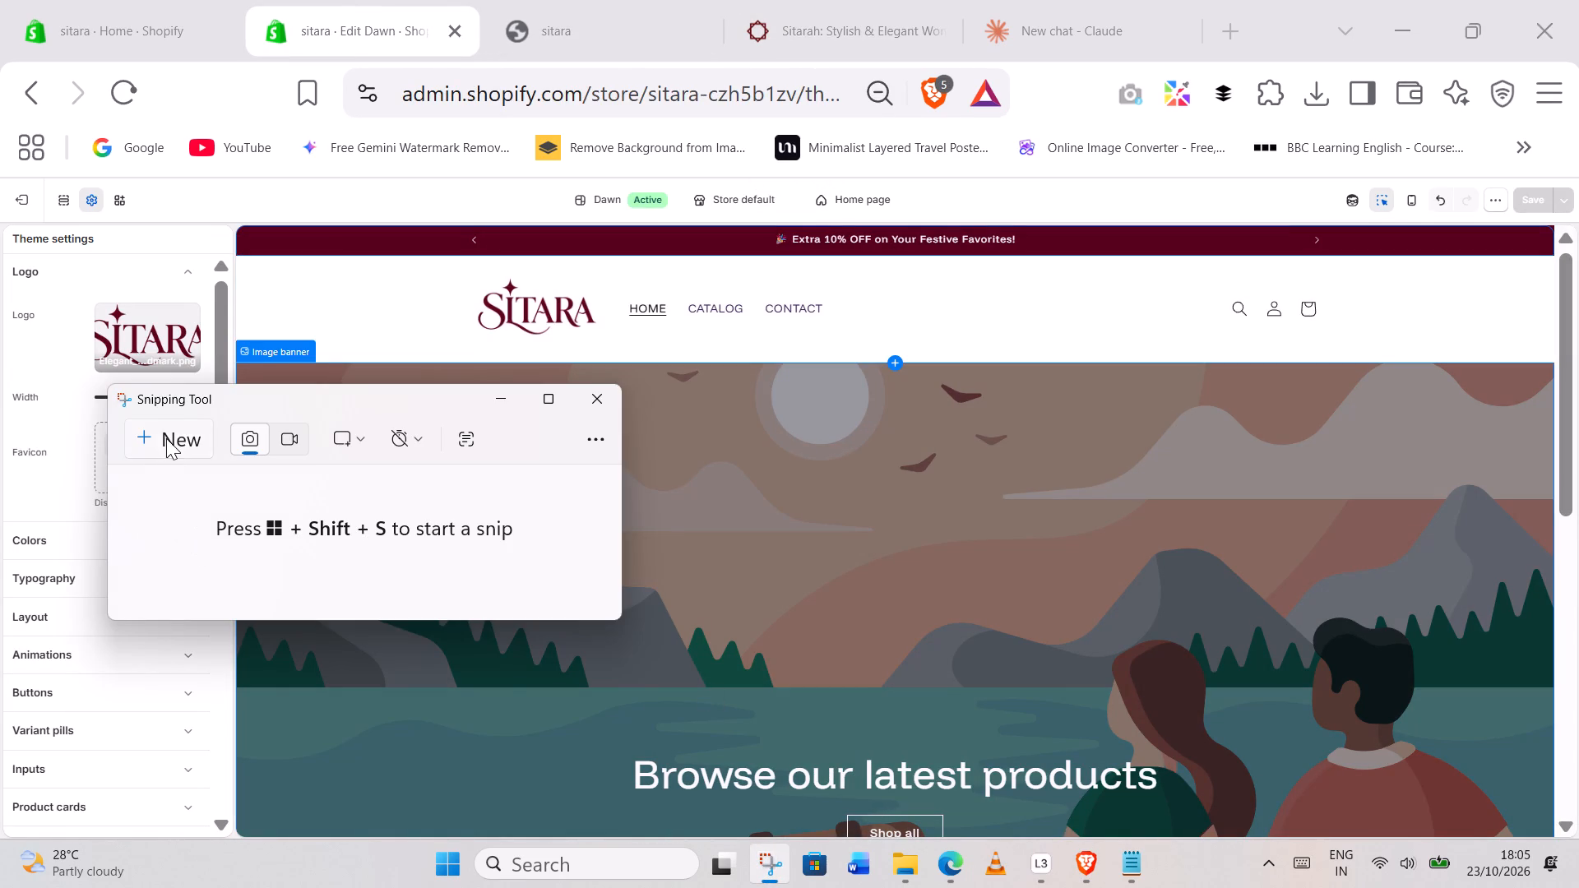
Capture a Snipping Tool screenshot of the header area with the SITARA logo in the theme preview.
left_click(166, 438)
left_click_drag(267, 245, 1546, 359)
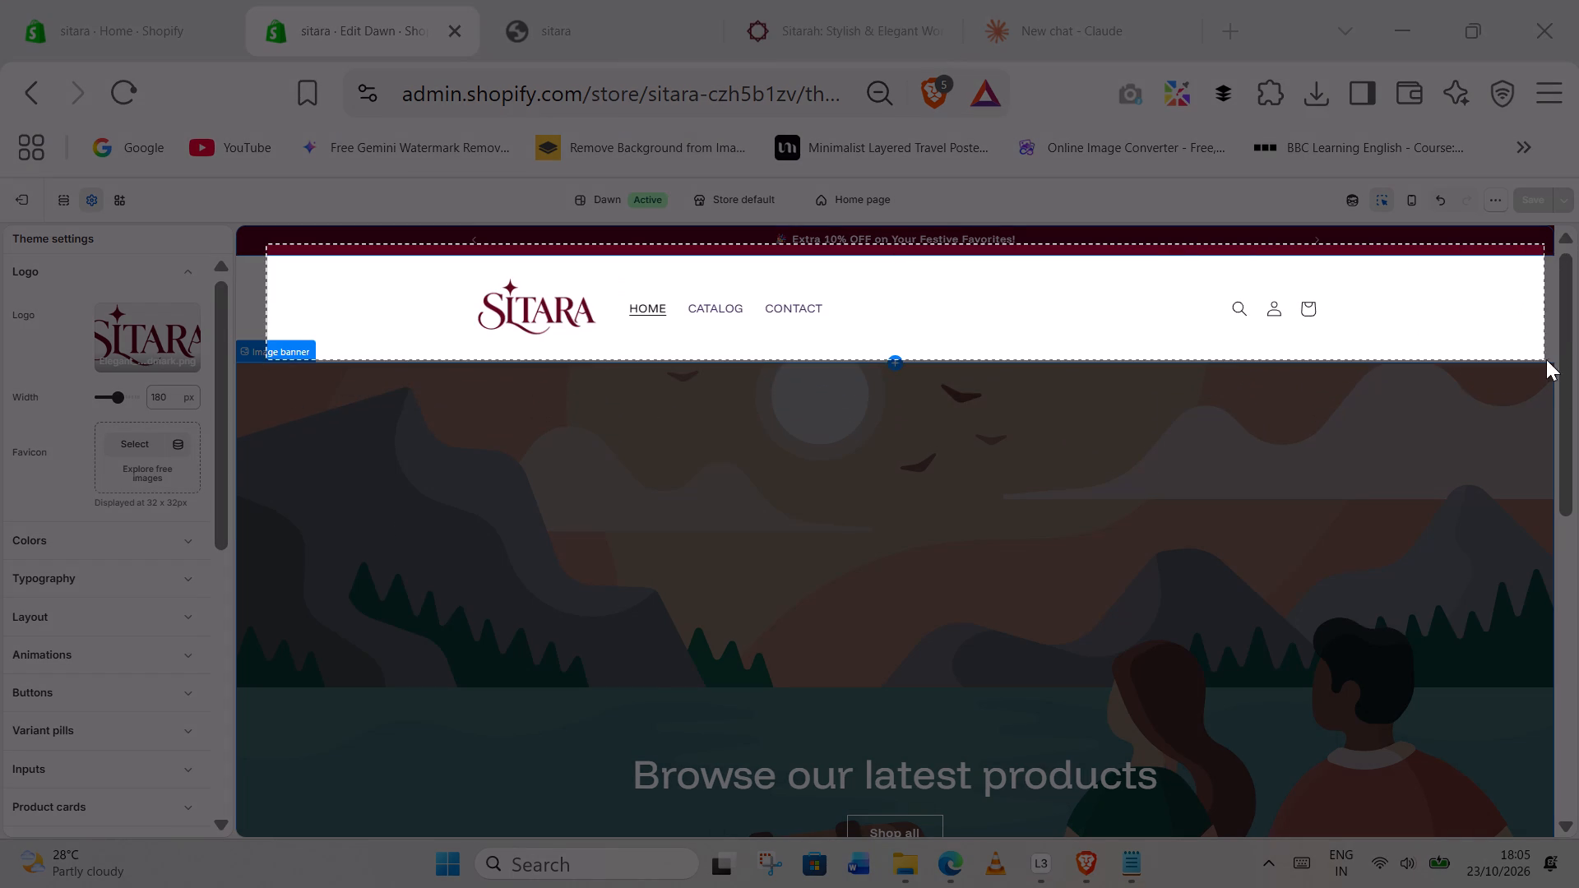
left_click_drag(1546, 359, 1564, 359)
Look at the sitarah.in header and the sitara storefront preview again, and return to the theme editor.
left_click(859, 0)
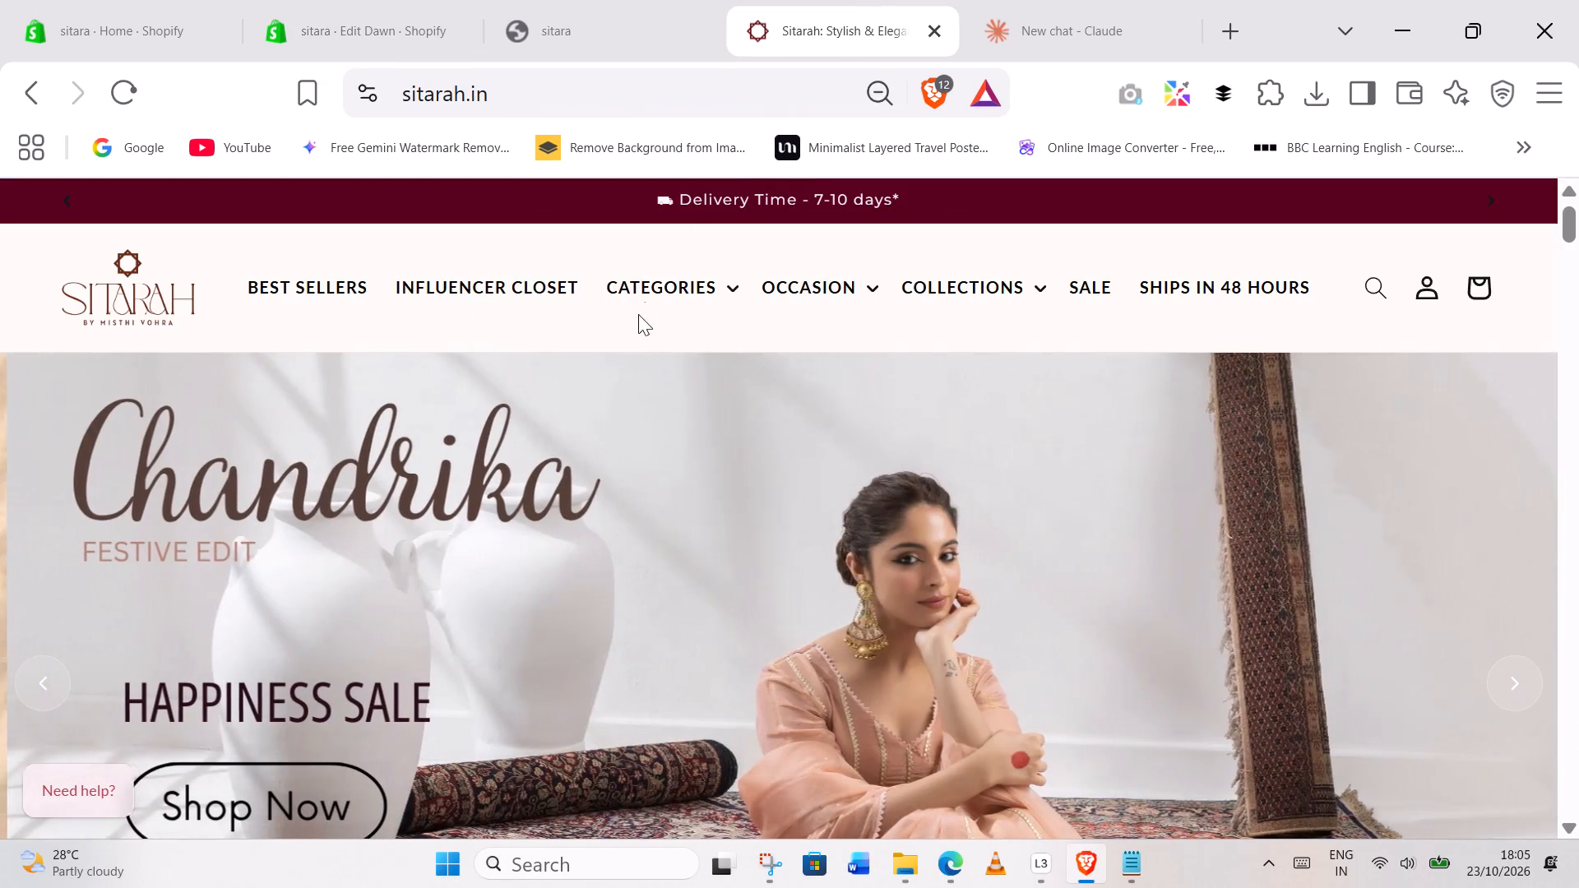
left_click(561, 4)
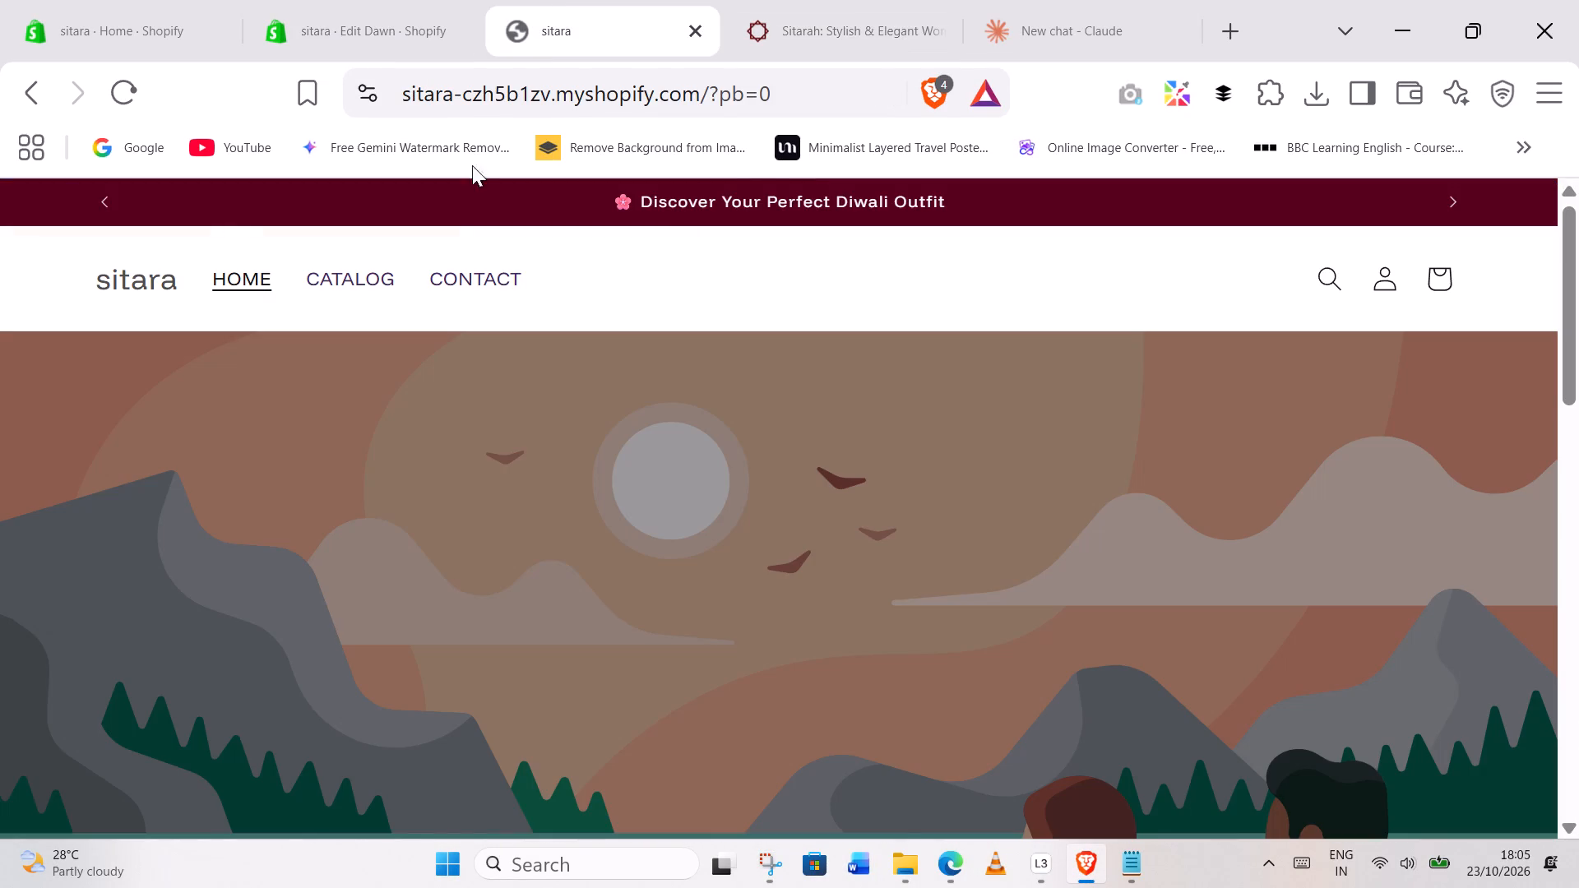
left_click(365, 0)
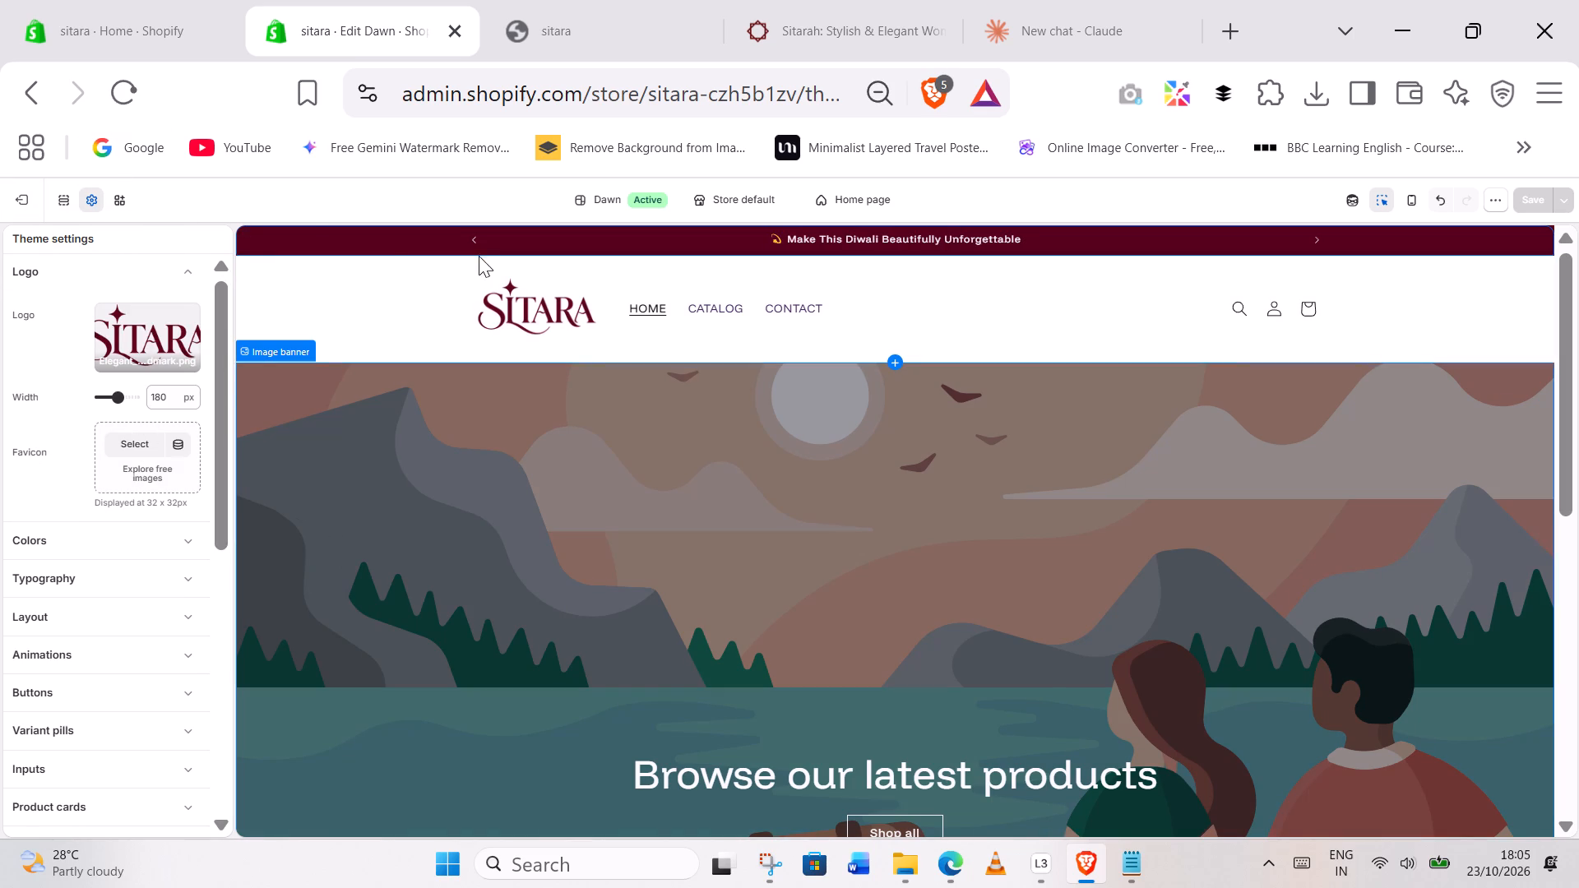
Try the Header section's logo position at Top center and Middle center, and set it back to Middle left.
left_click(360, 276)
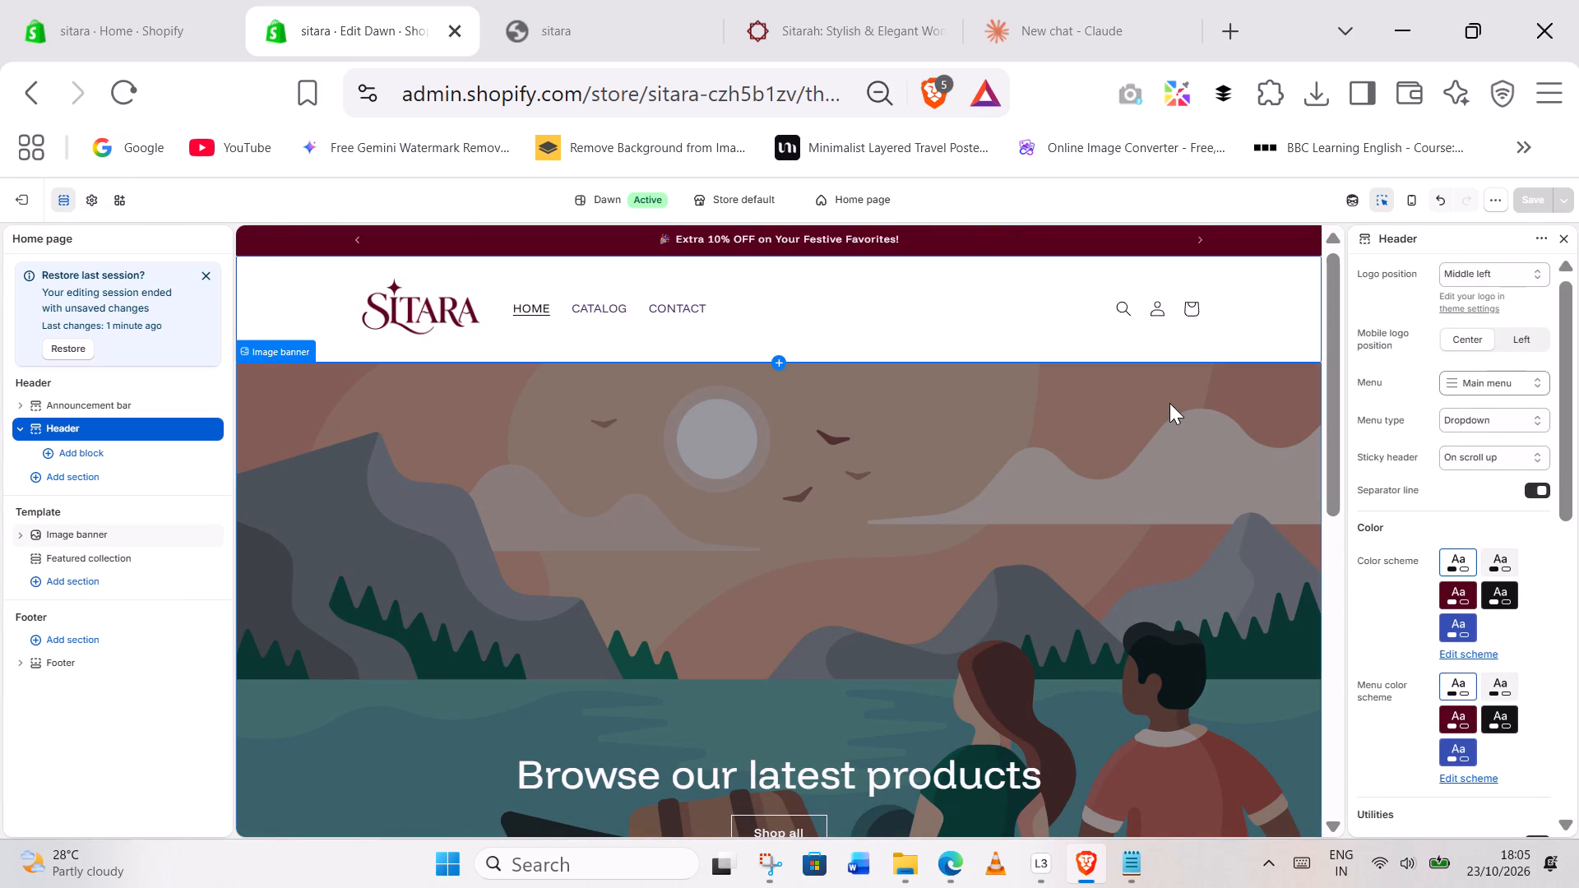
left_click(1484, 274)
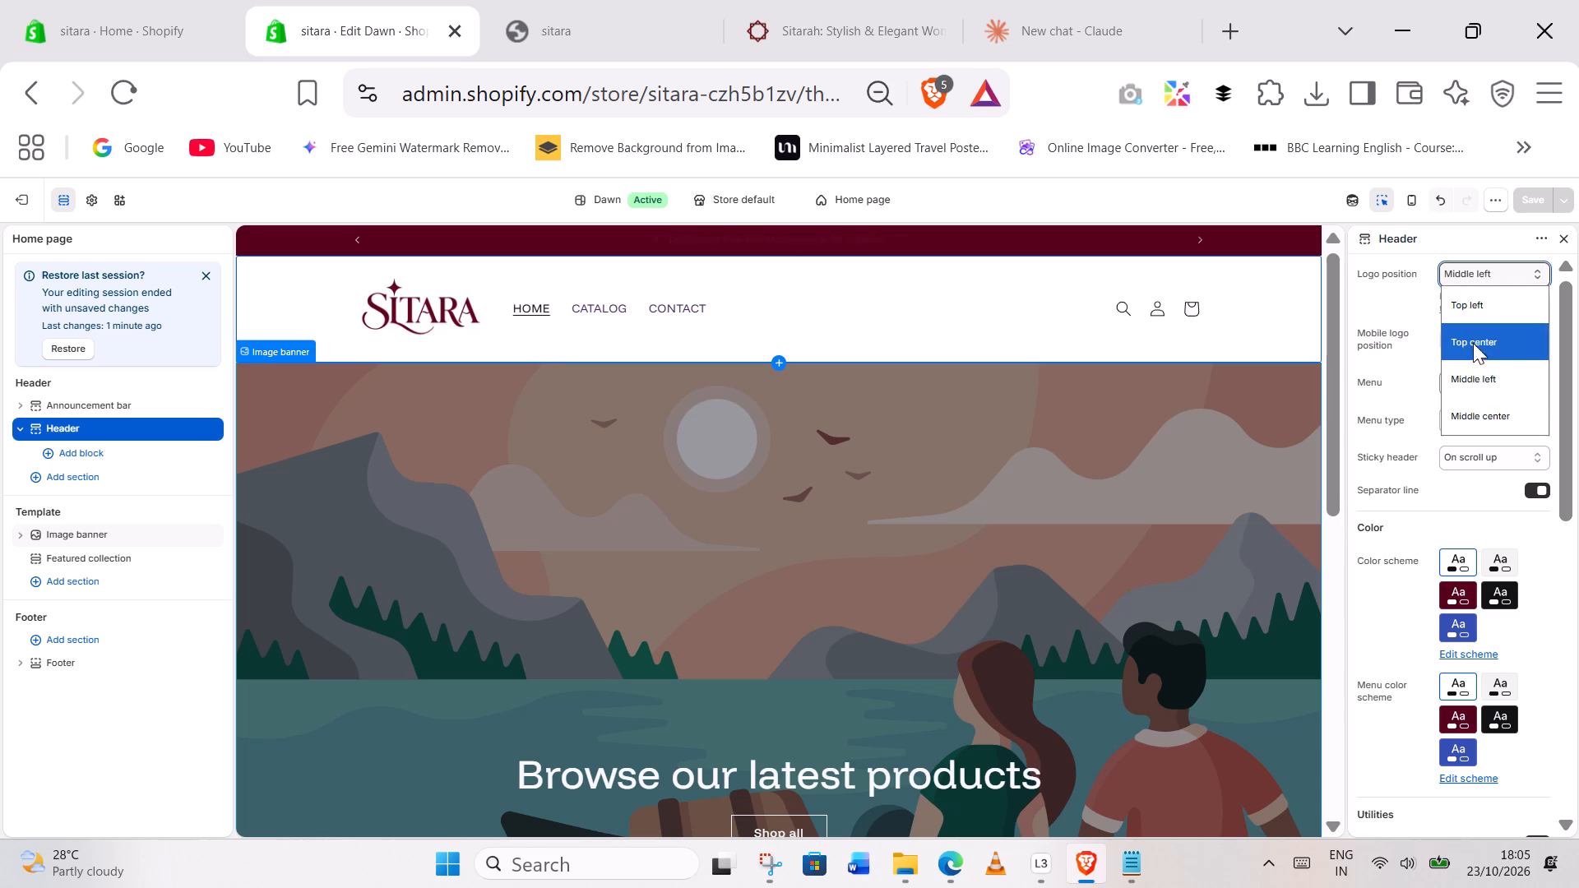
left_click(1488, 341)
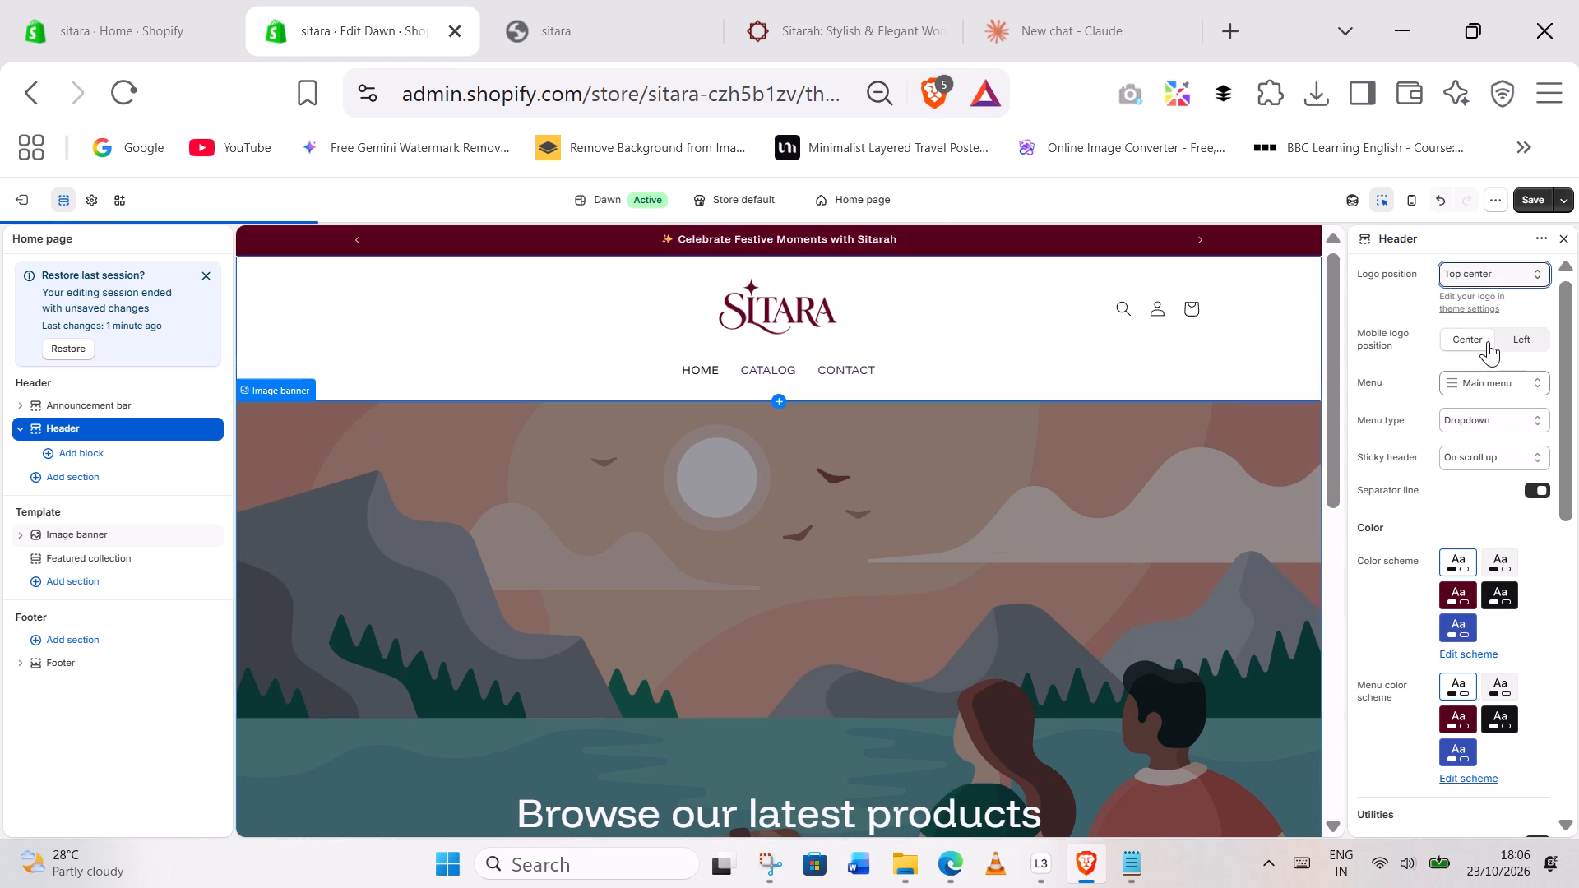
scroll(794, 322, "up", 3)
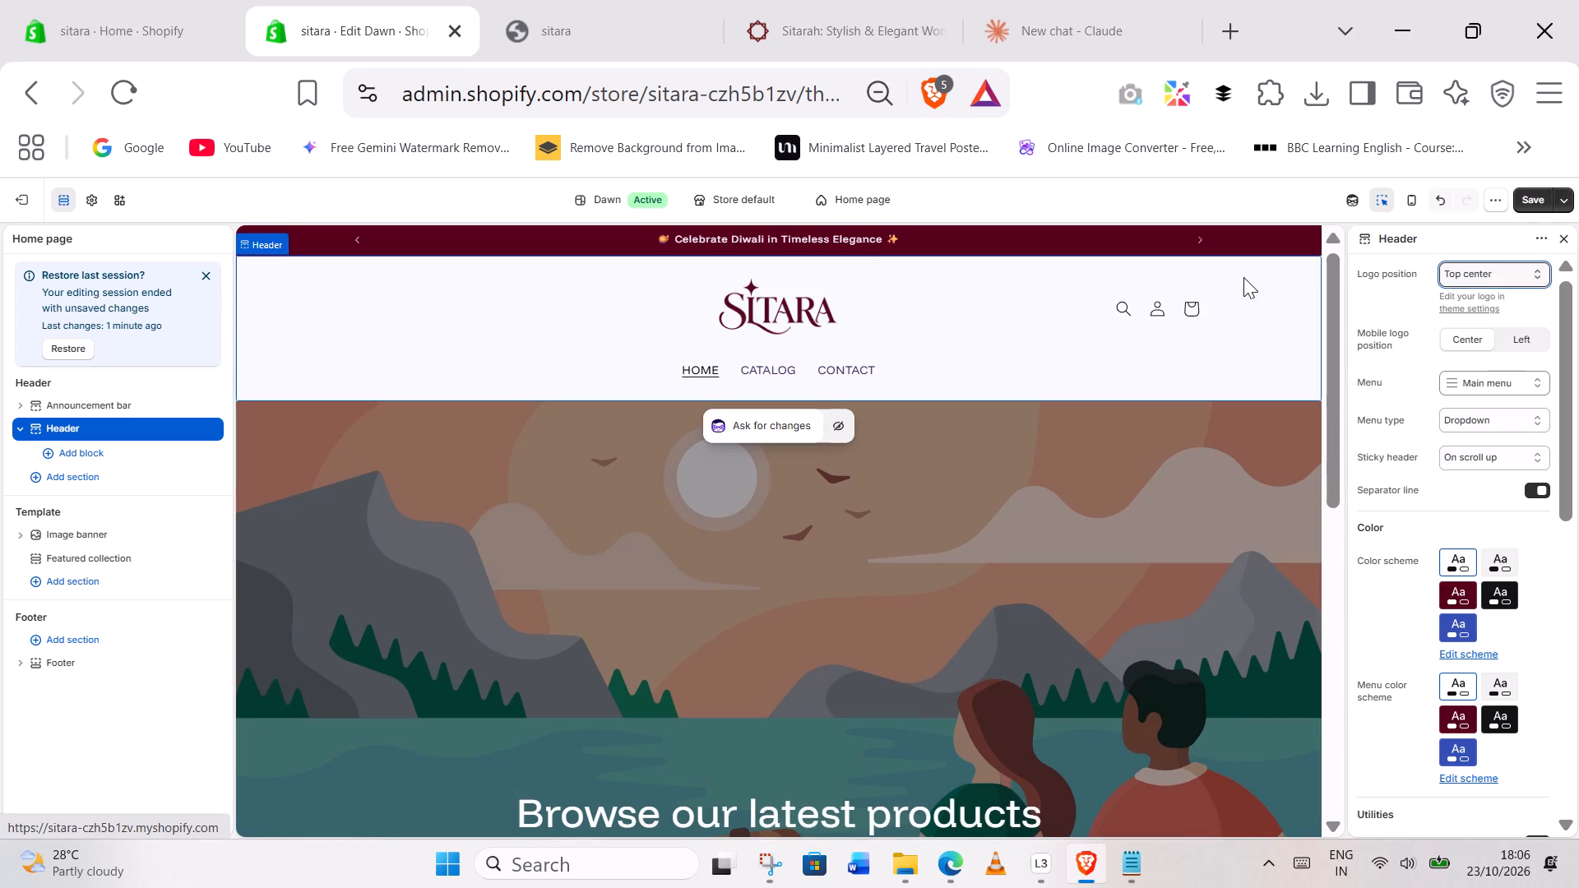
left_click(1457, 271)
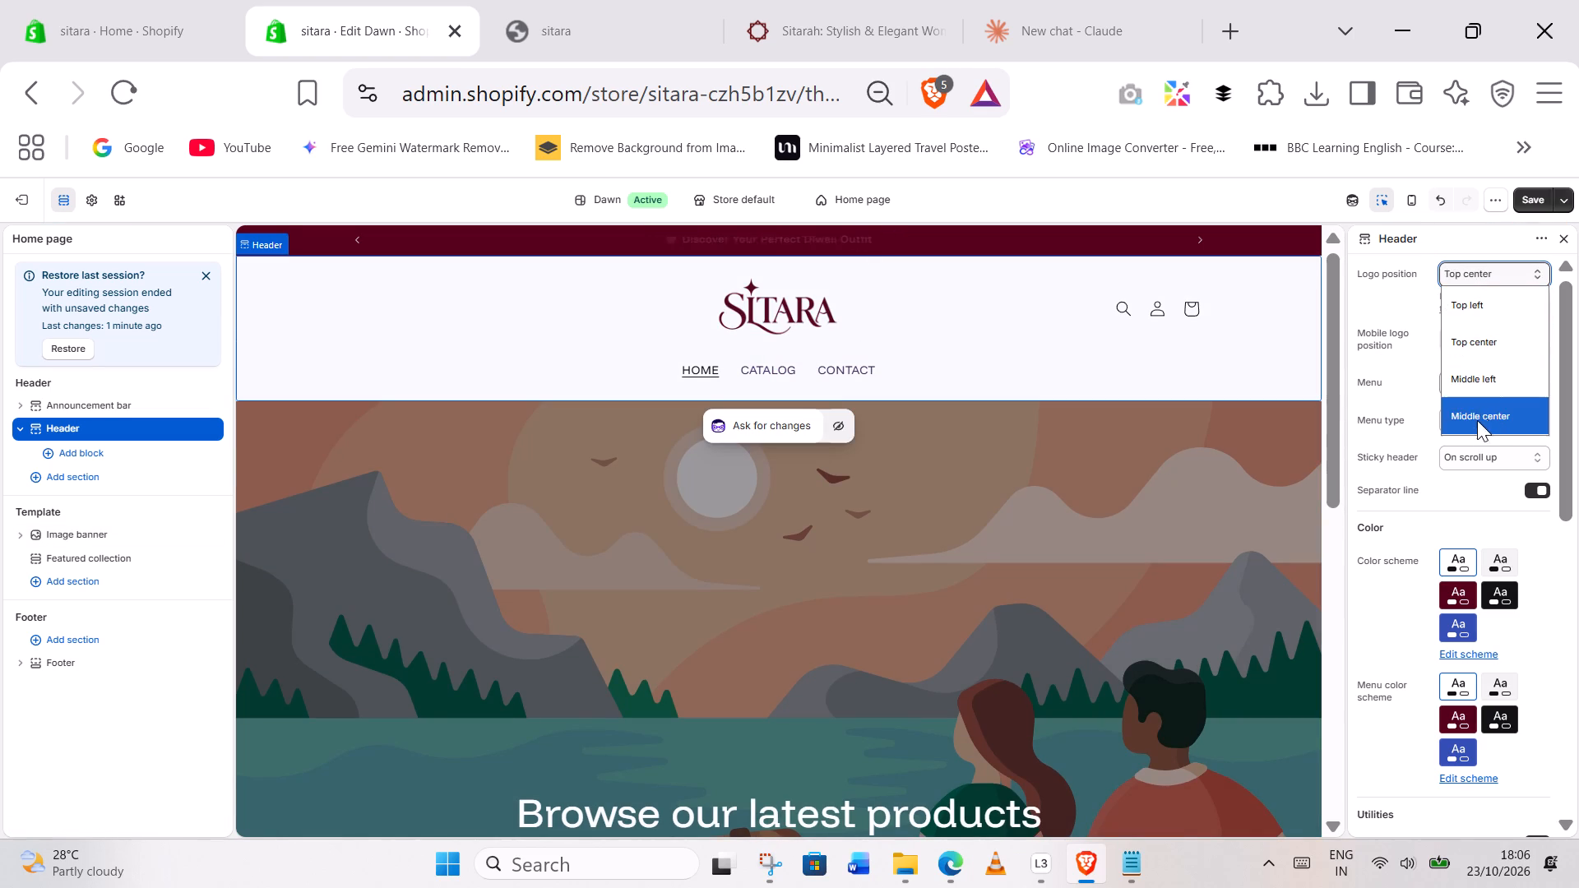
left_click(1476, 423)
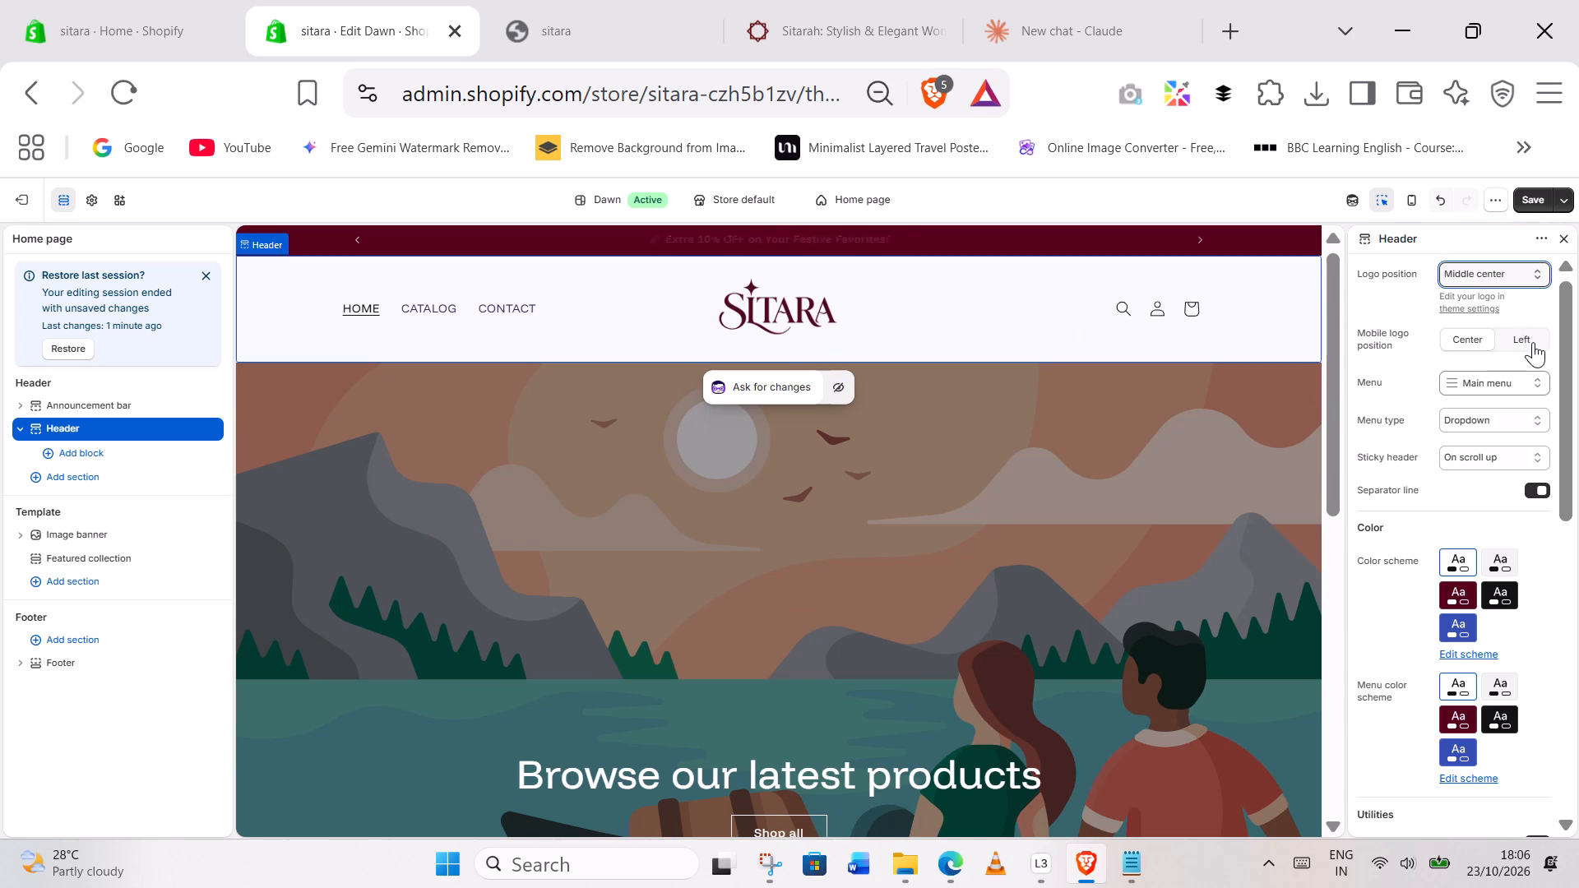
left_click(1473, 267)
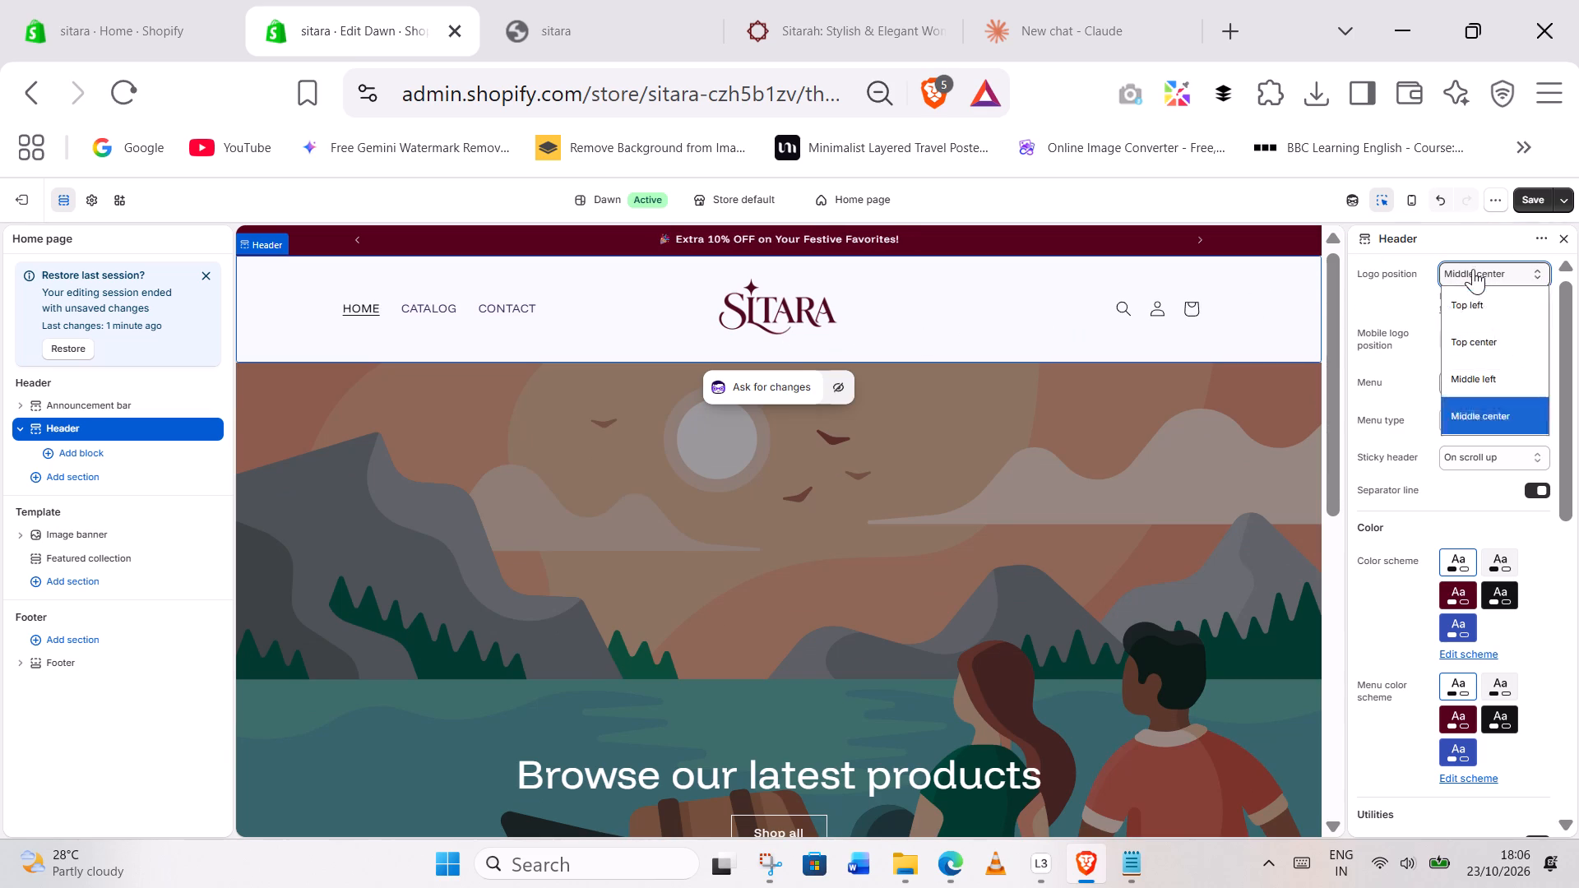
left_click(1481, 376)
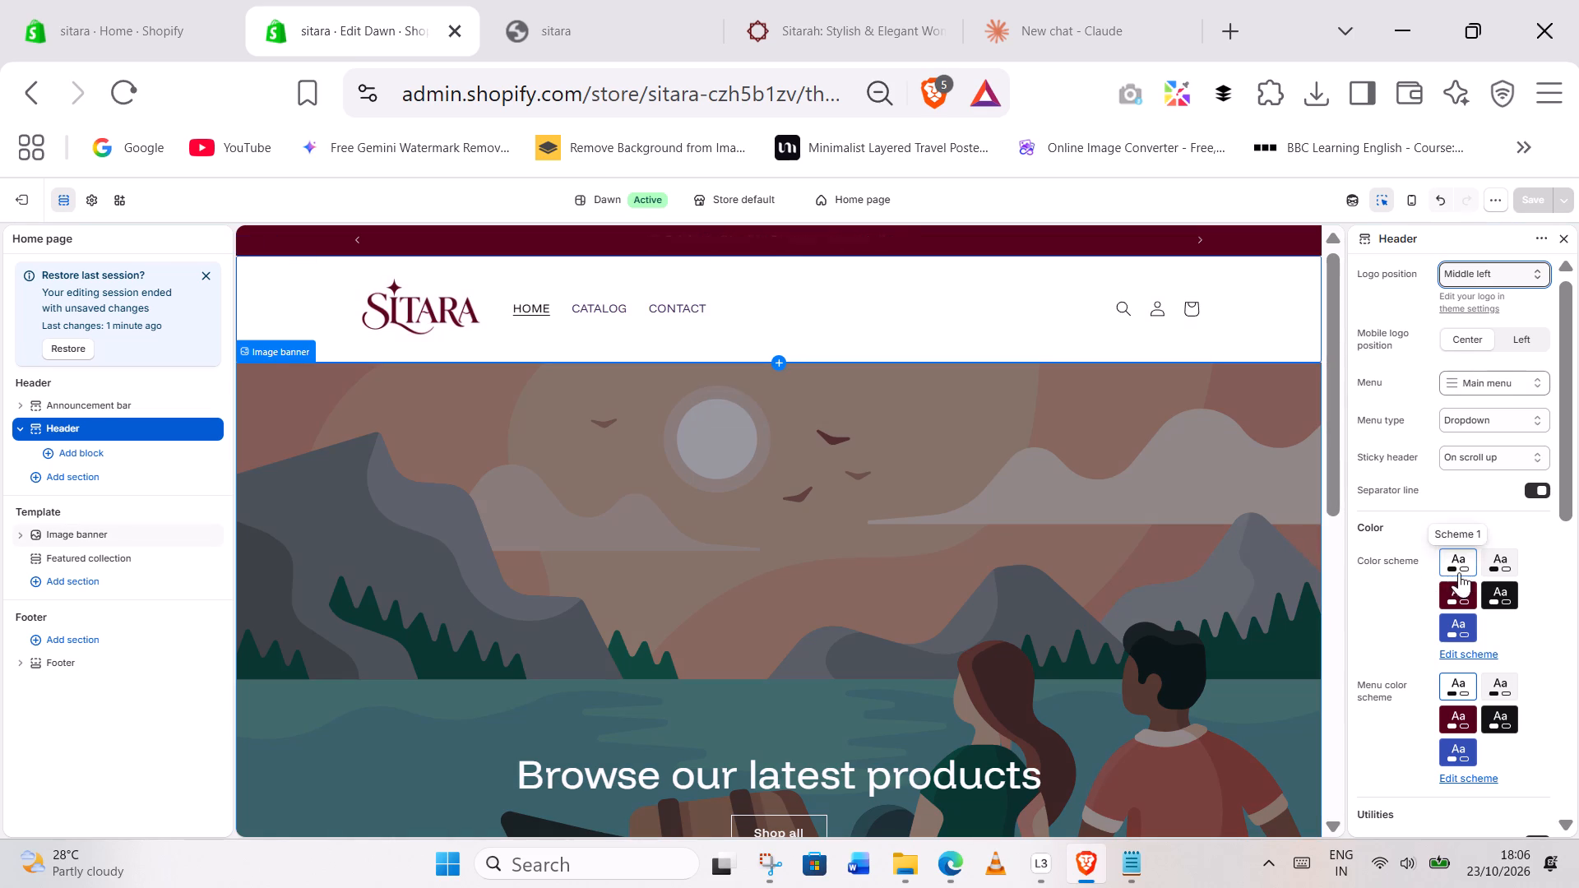
scroll(1460, 572, "down", 2)
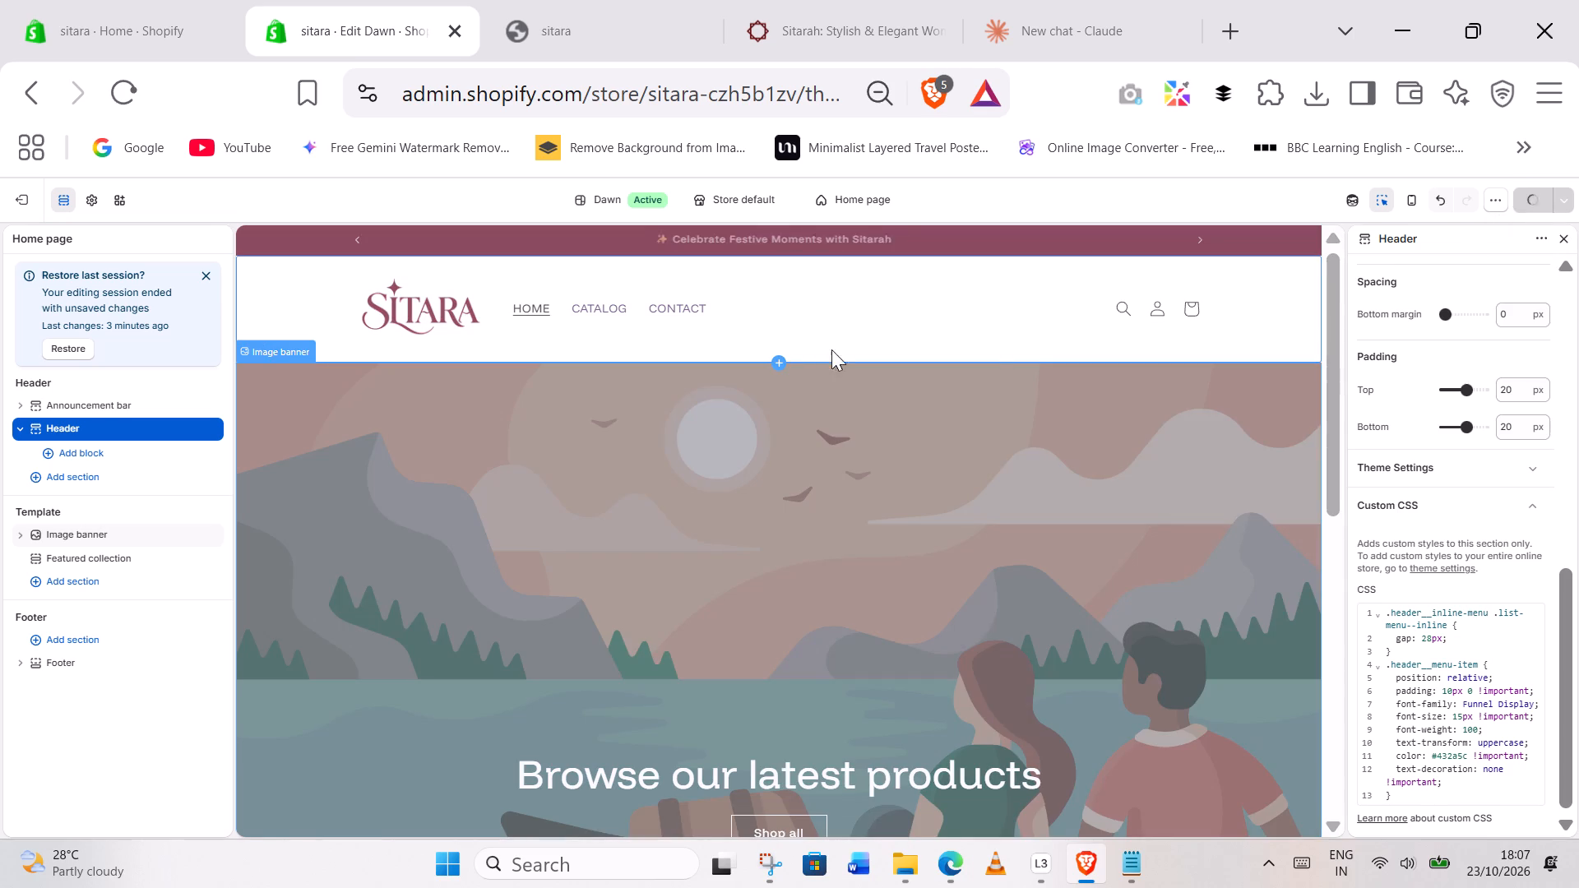
Reload the live sitara storefront to check the saved header.
left_click(562, 0)
left_click(138, 94)
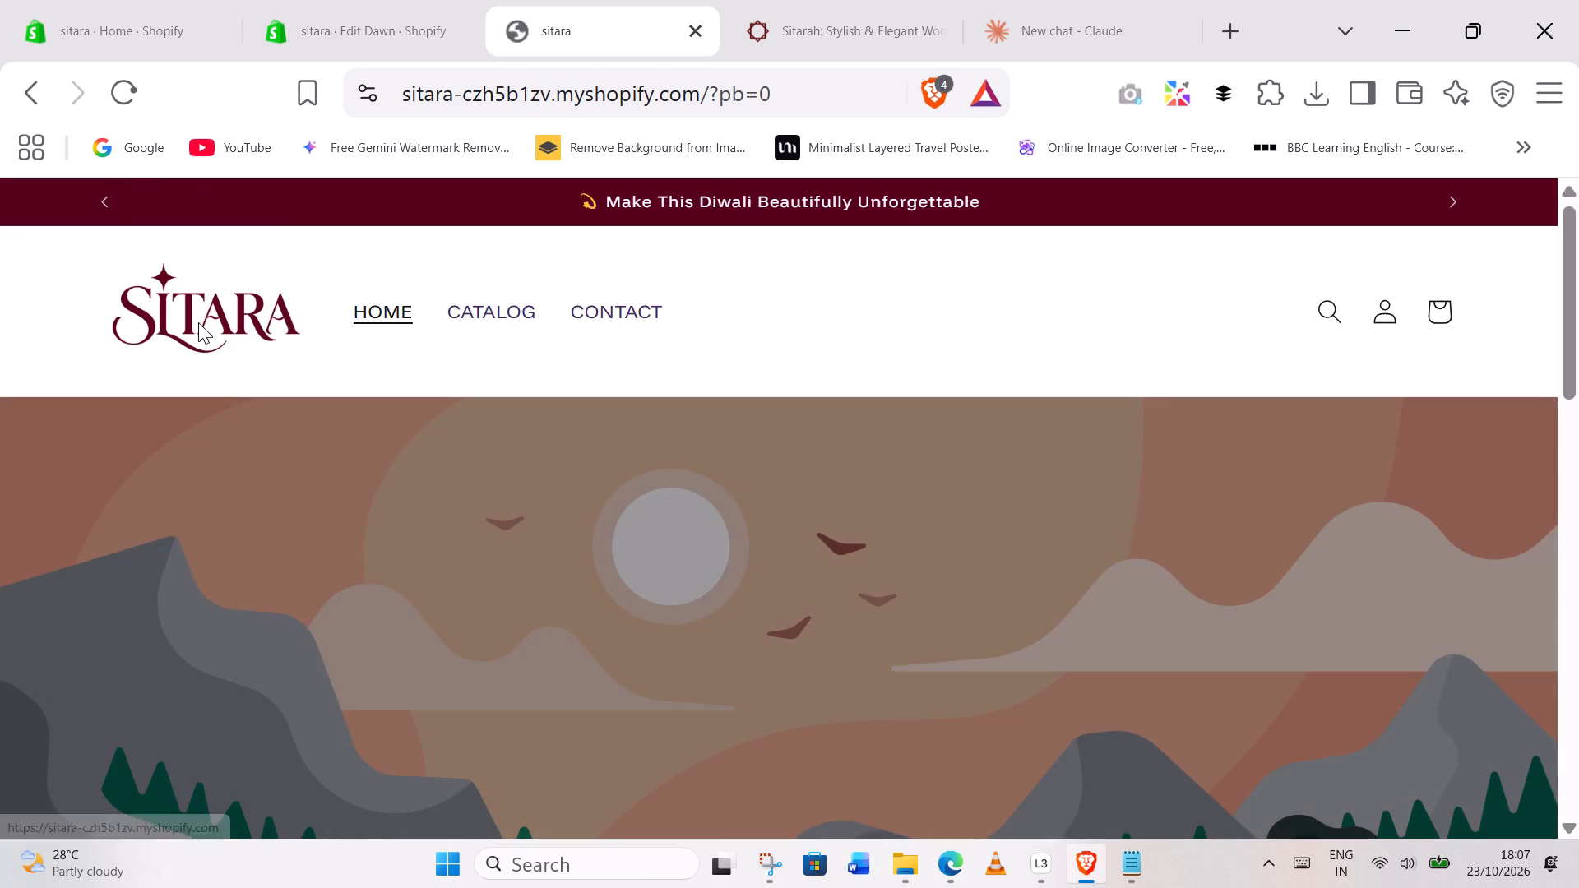
Return to the theme editor and set the logo width to 100 px in the theme settings.
left_click(400, 0)
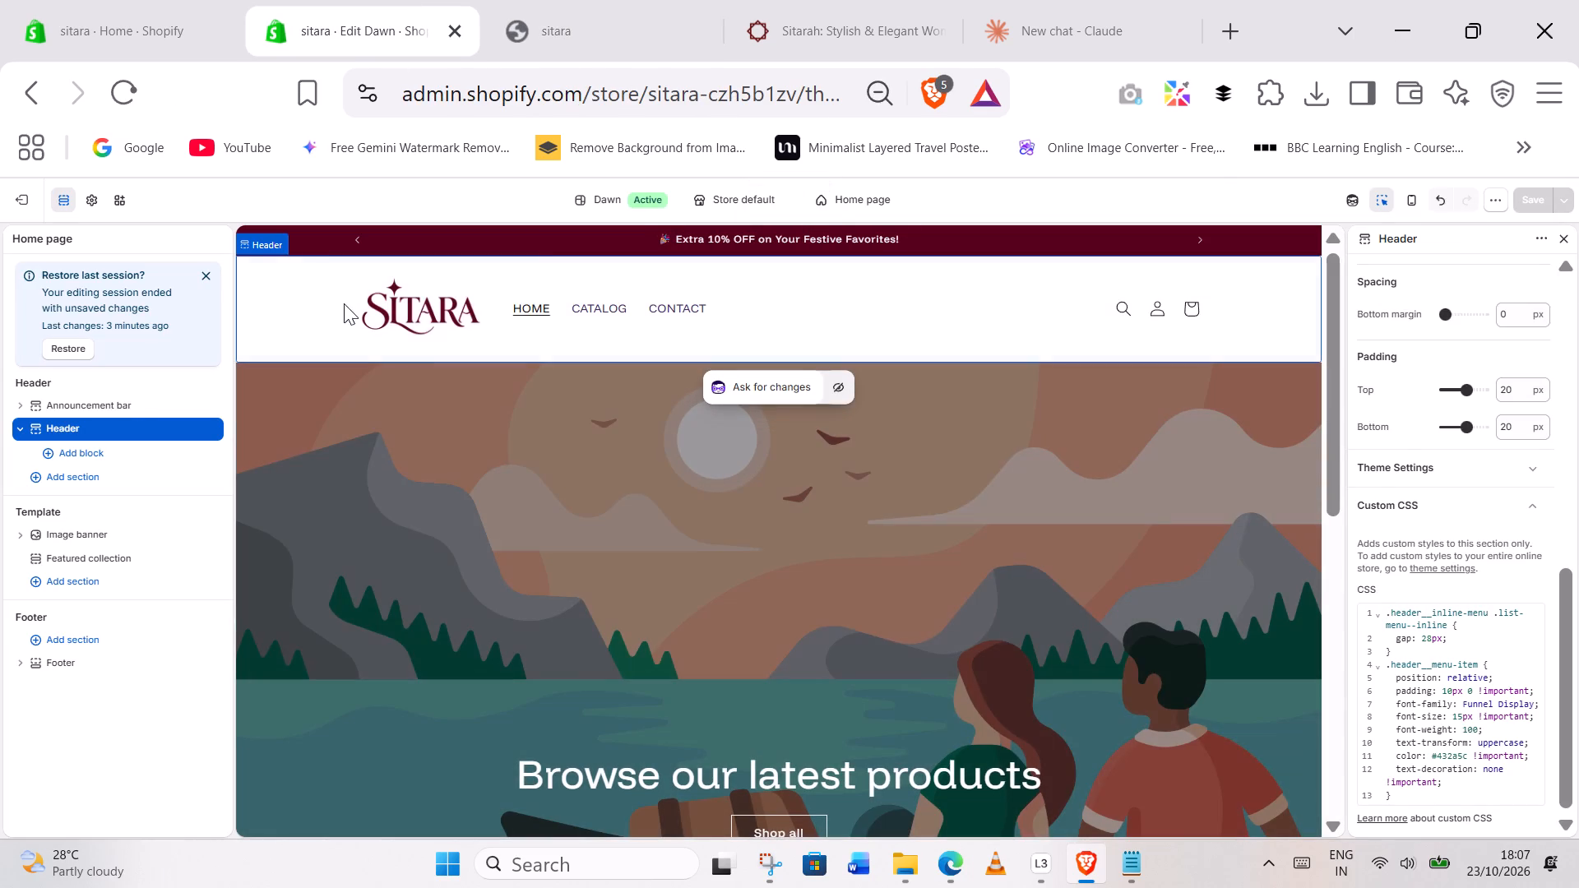
left_click(344, 303)
left_click(101, 206)
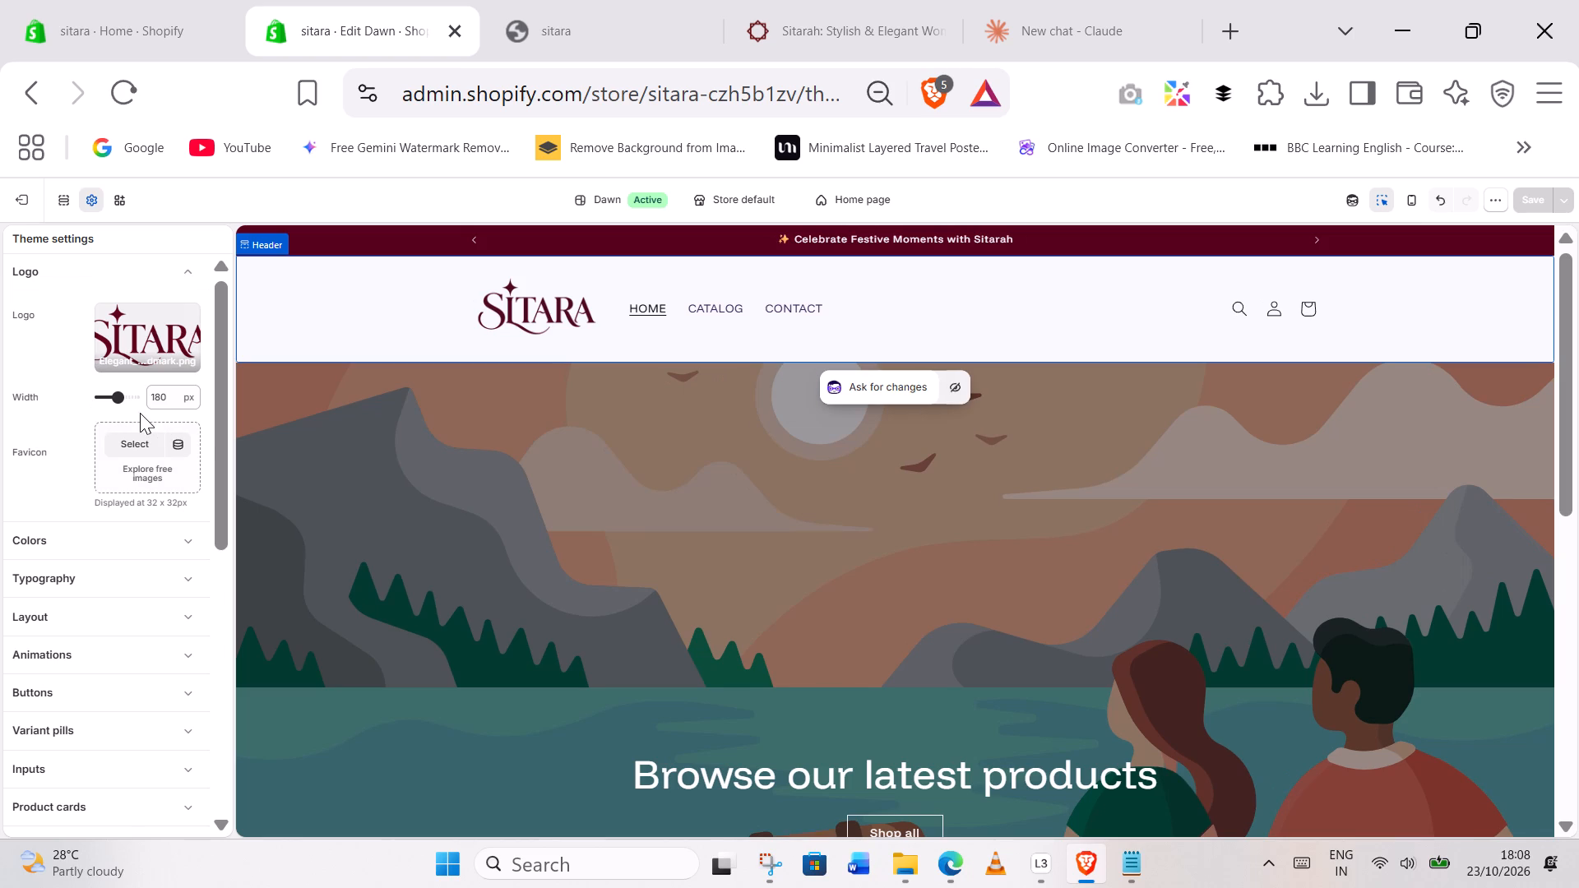
left_click(110, 395)
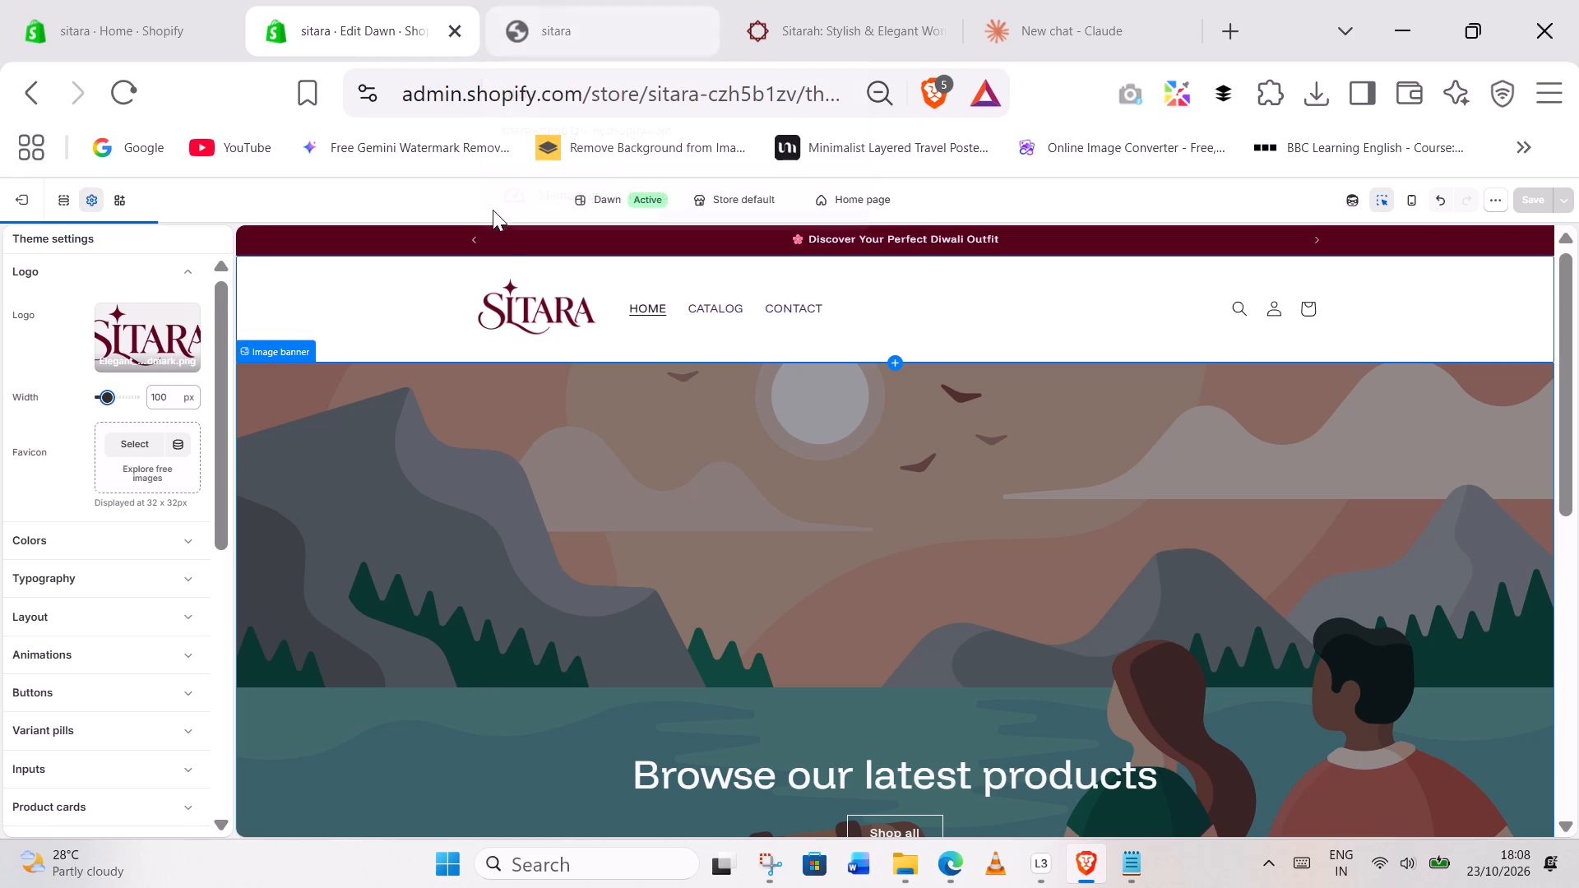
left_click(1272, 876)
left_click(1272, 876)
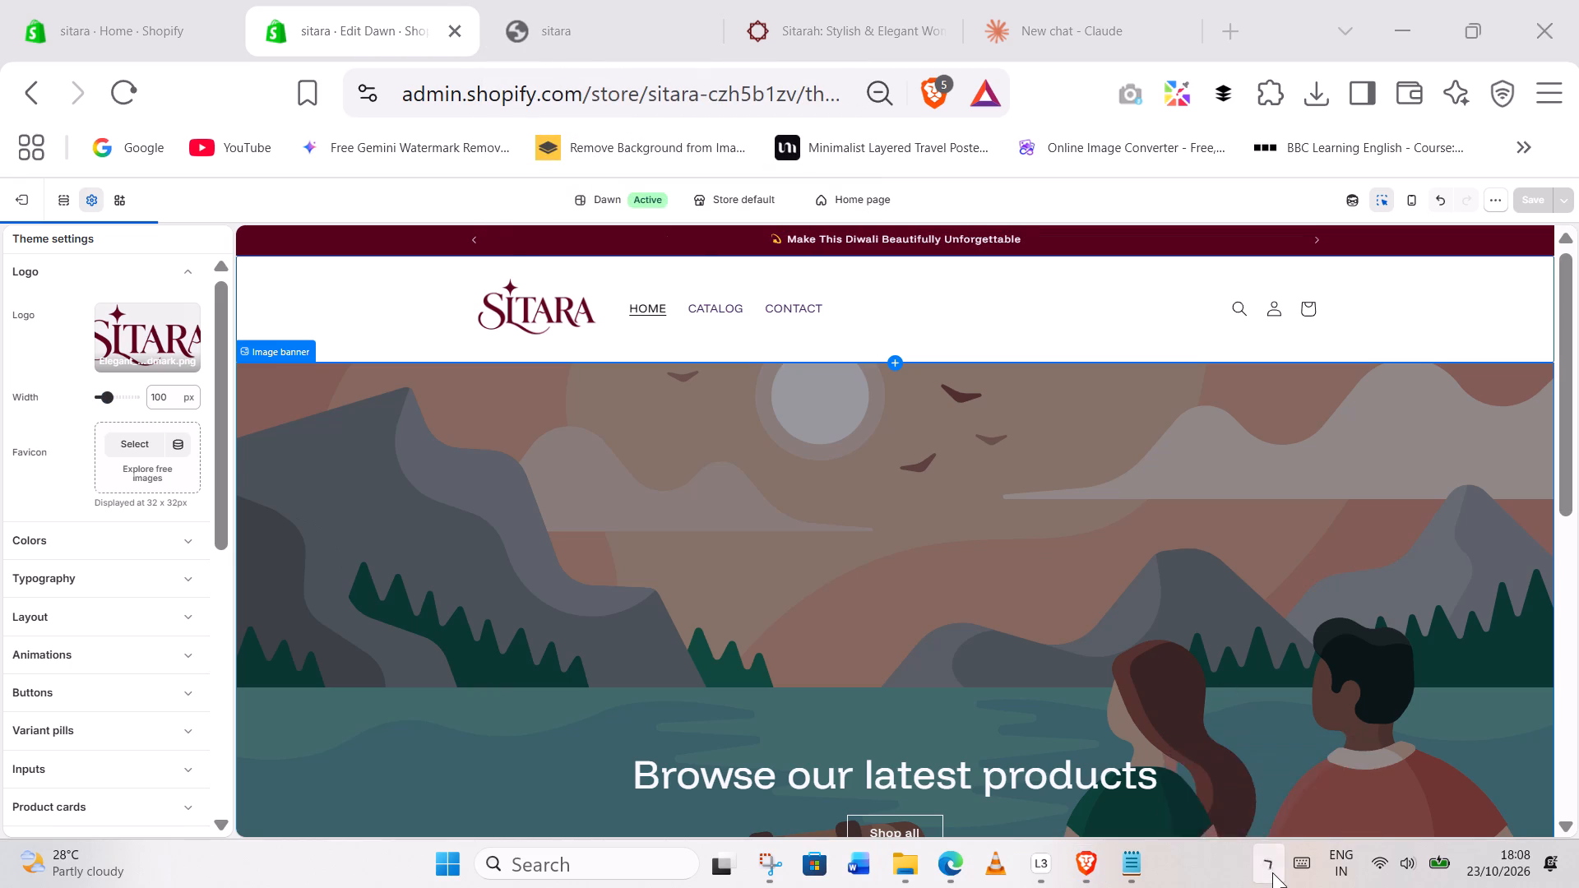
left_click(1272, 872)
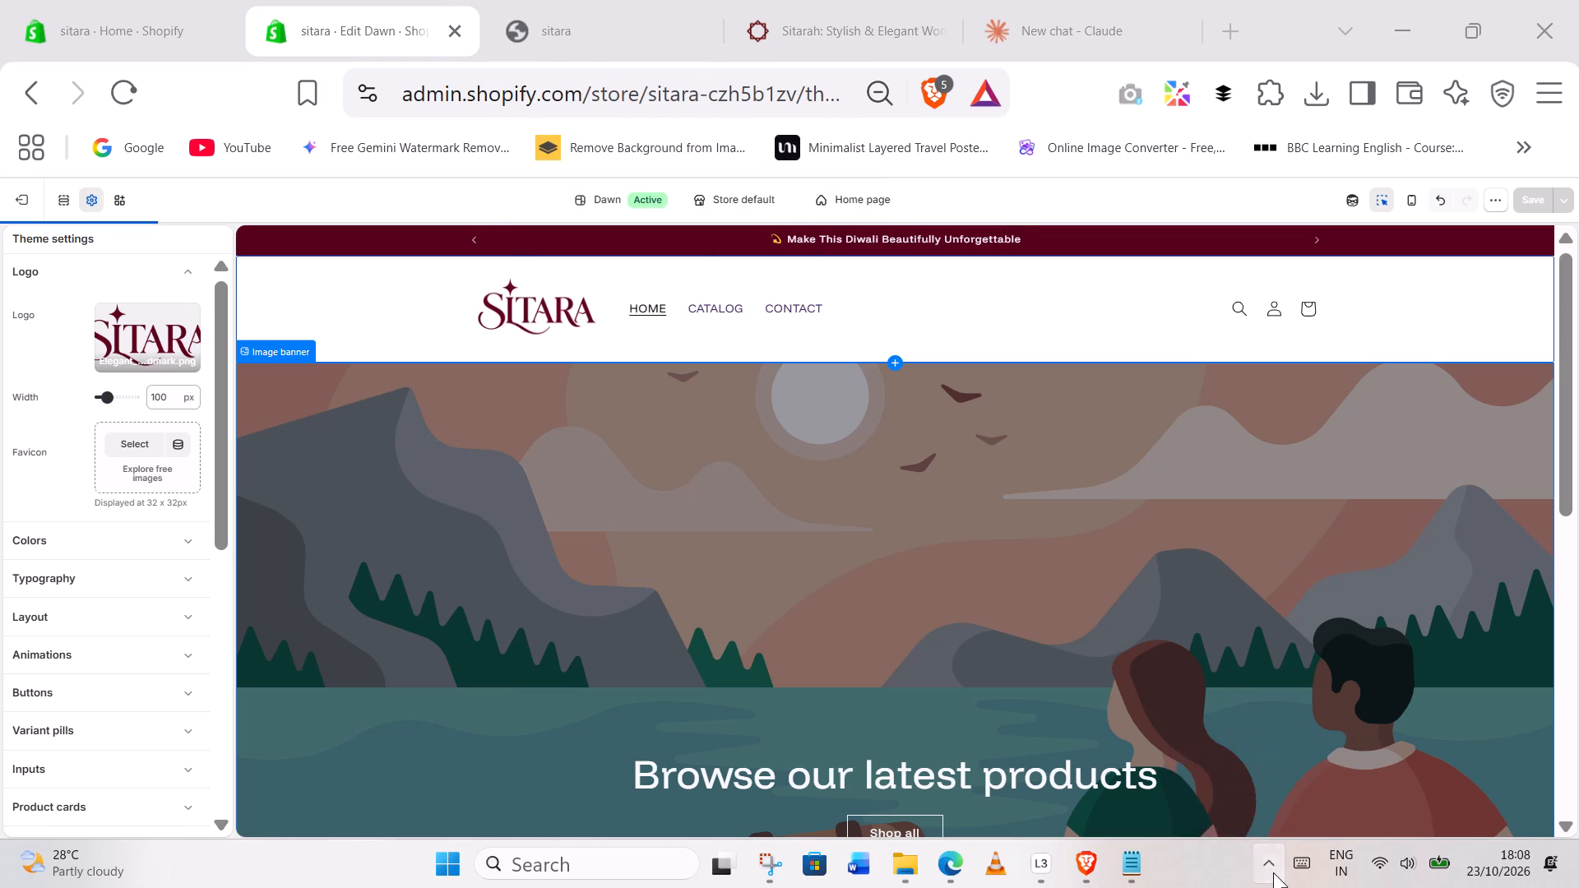
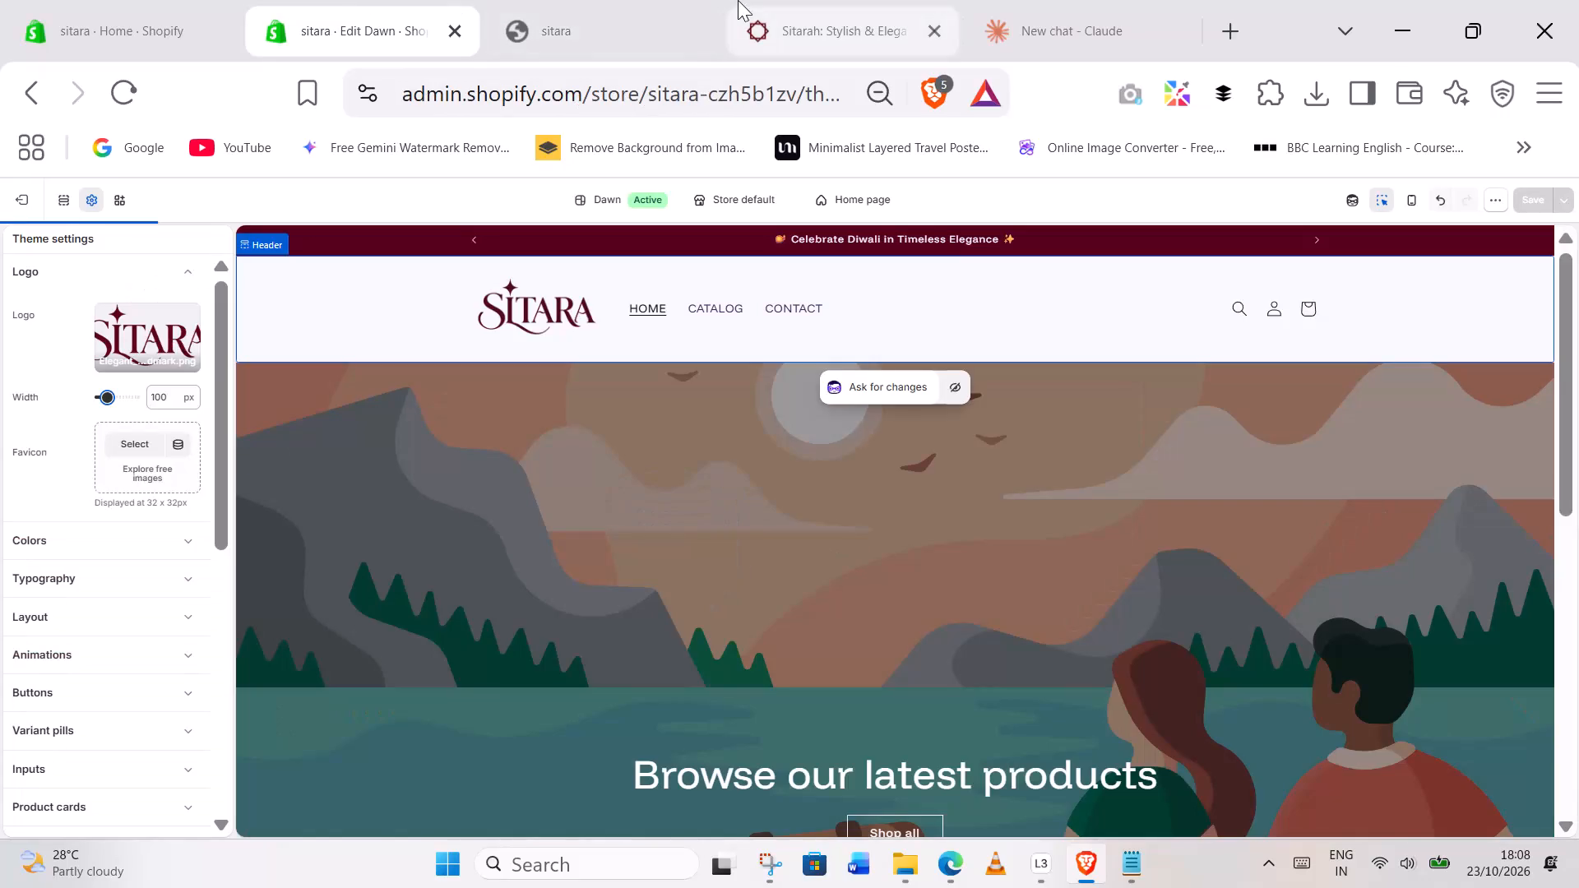
Switch to the sitarah.in reference site and look through its homepage banner slideshow below the header.
left_click(784, 0)
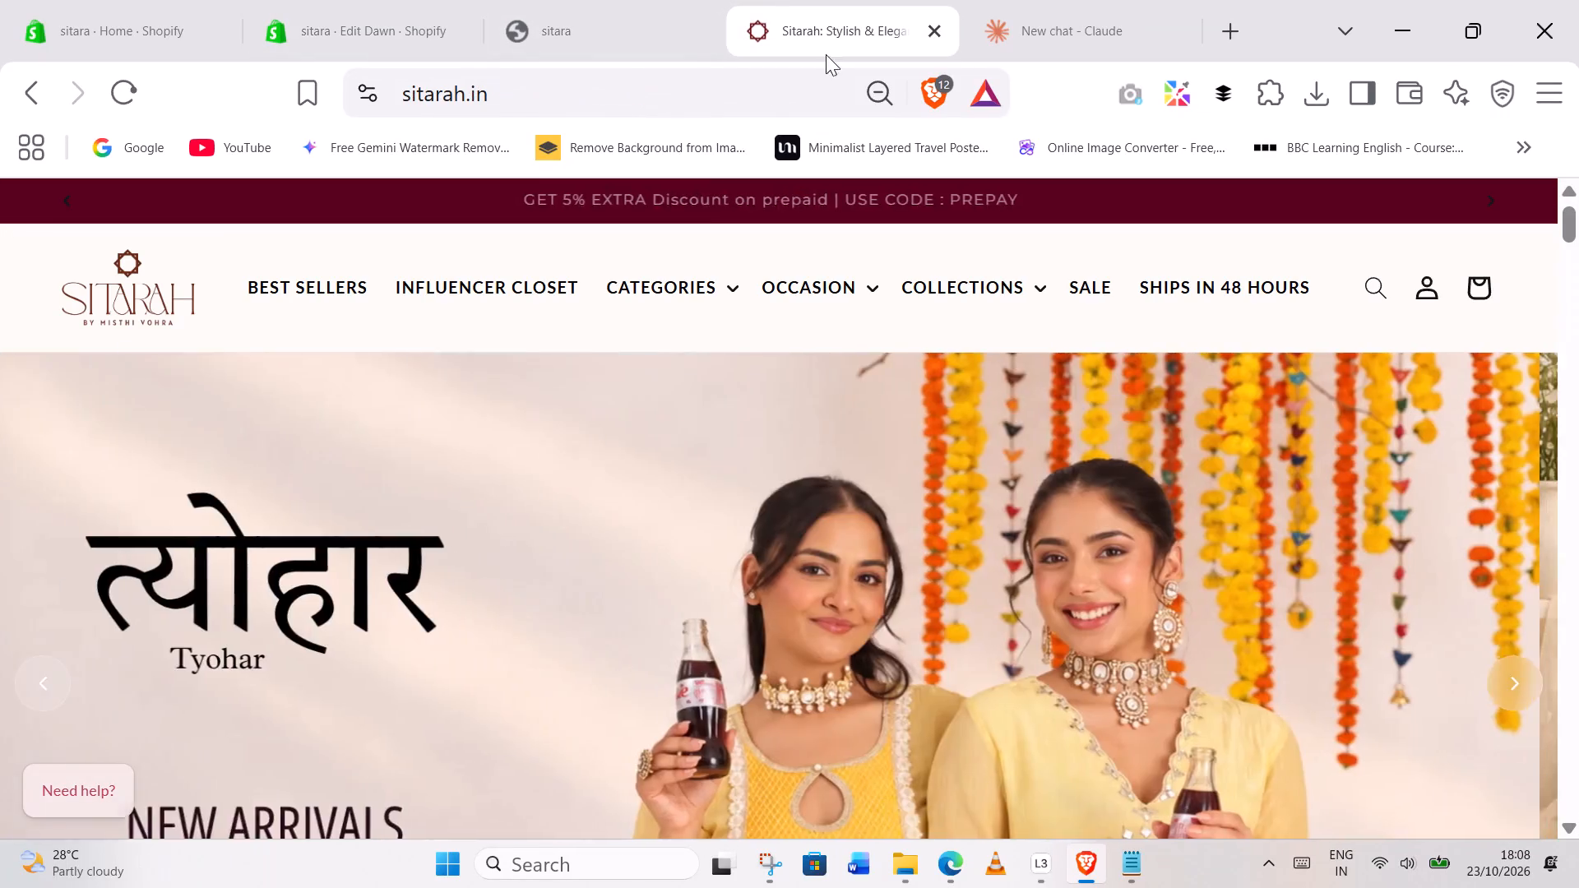
scroll(1223, 432, "down", 3)
scroll(1223, 432, "up", 1)
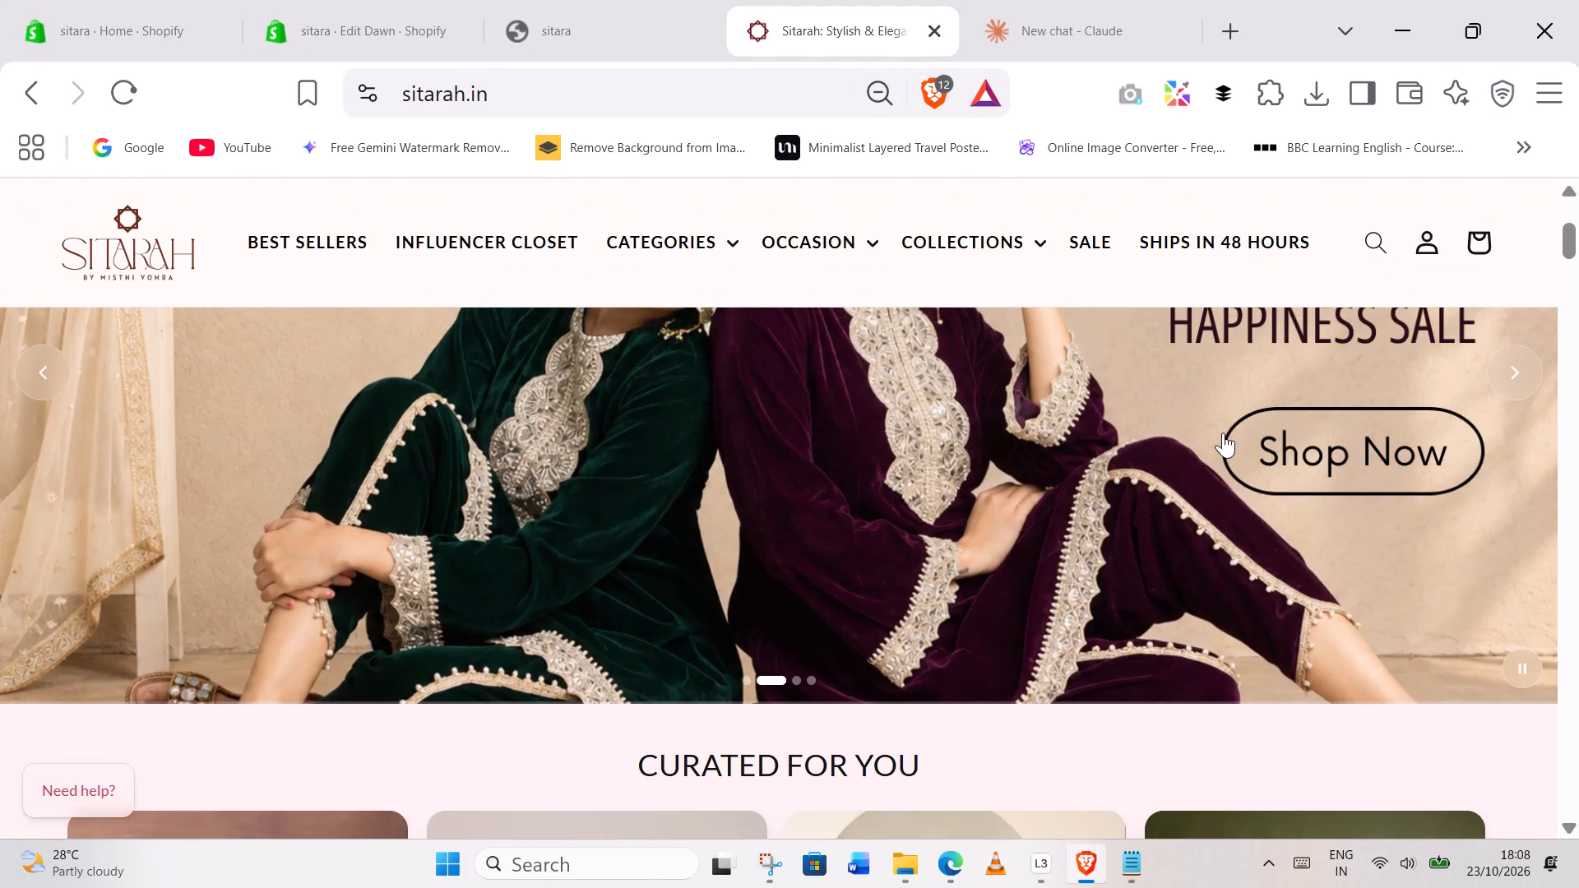
left_click(1521, 675)
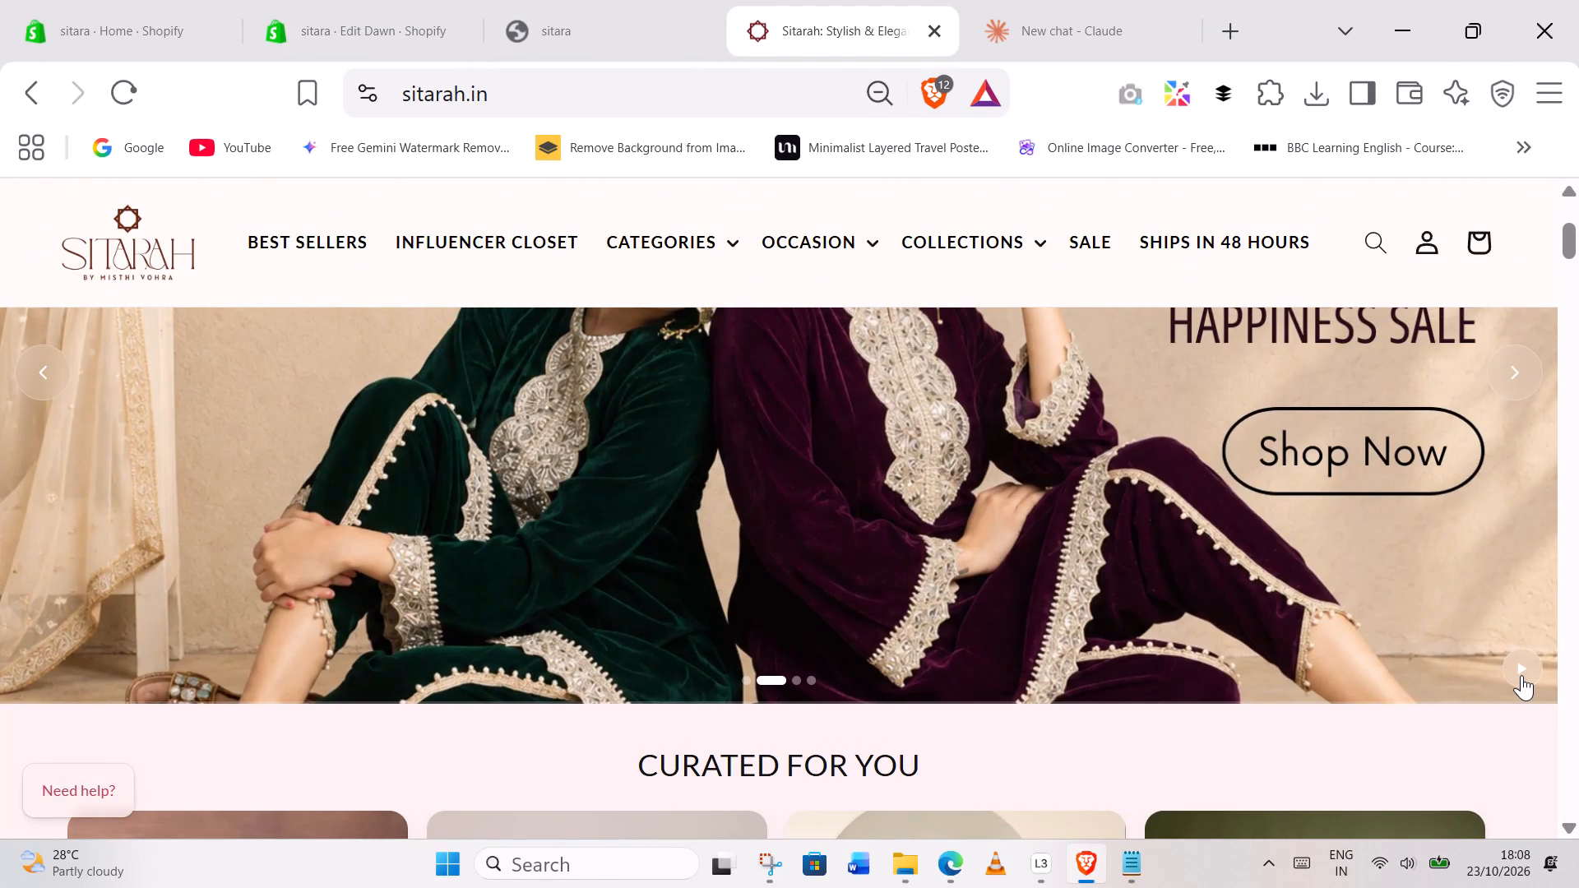
left_click(1521, 675)
left_click(1521, 360)
scroll(1522, 373, "up", 1)
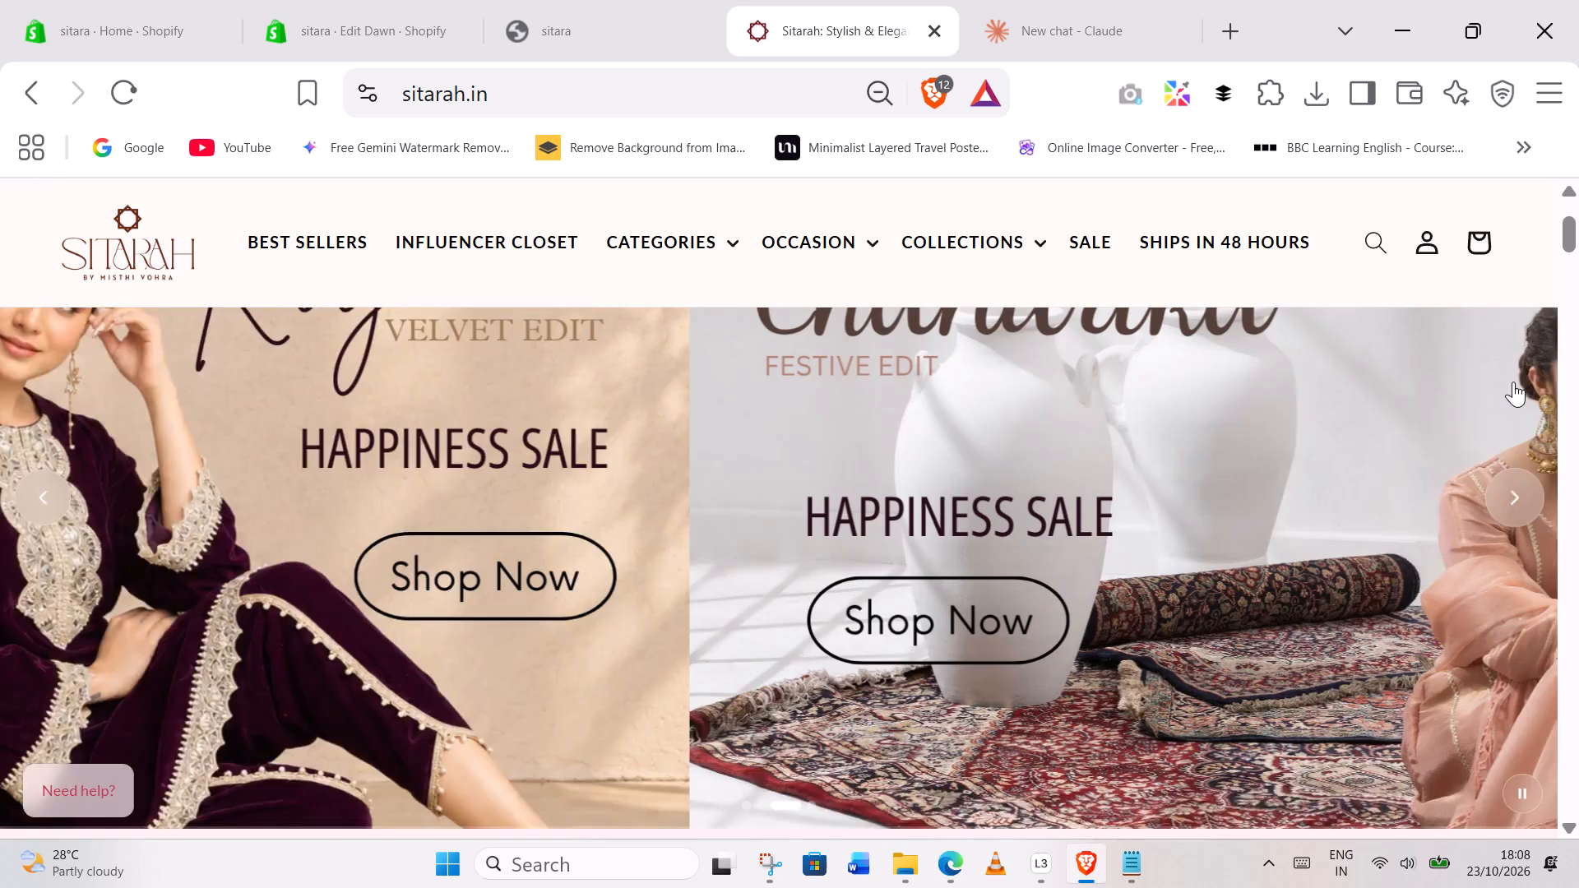
left_click(1518, 520)
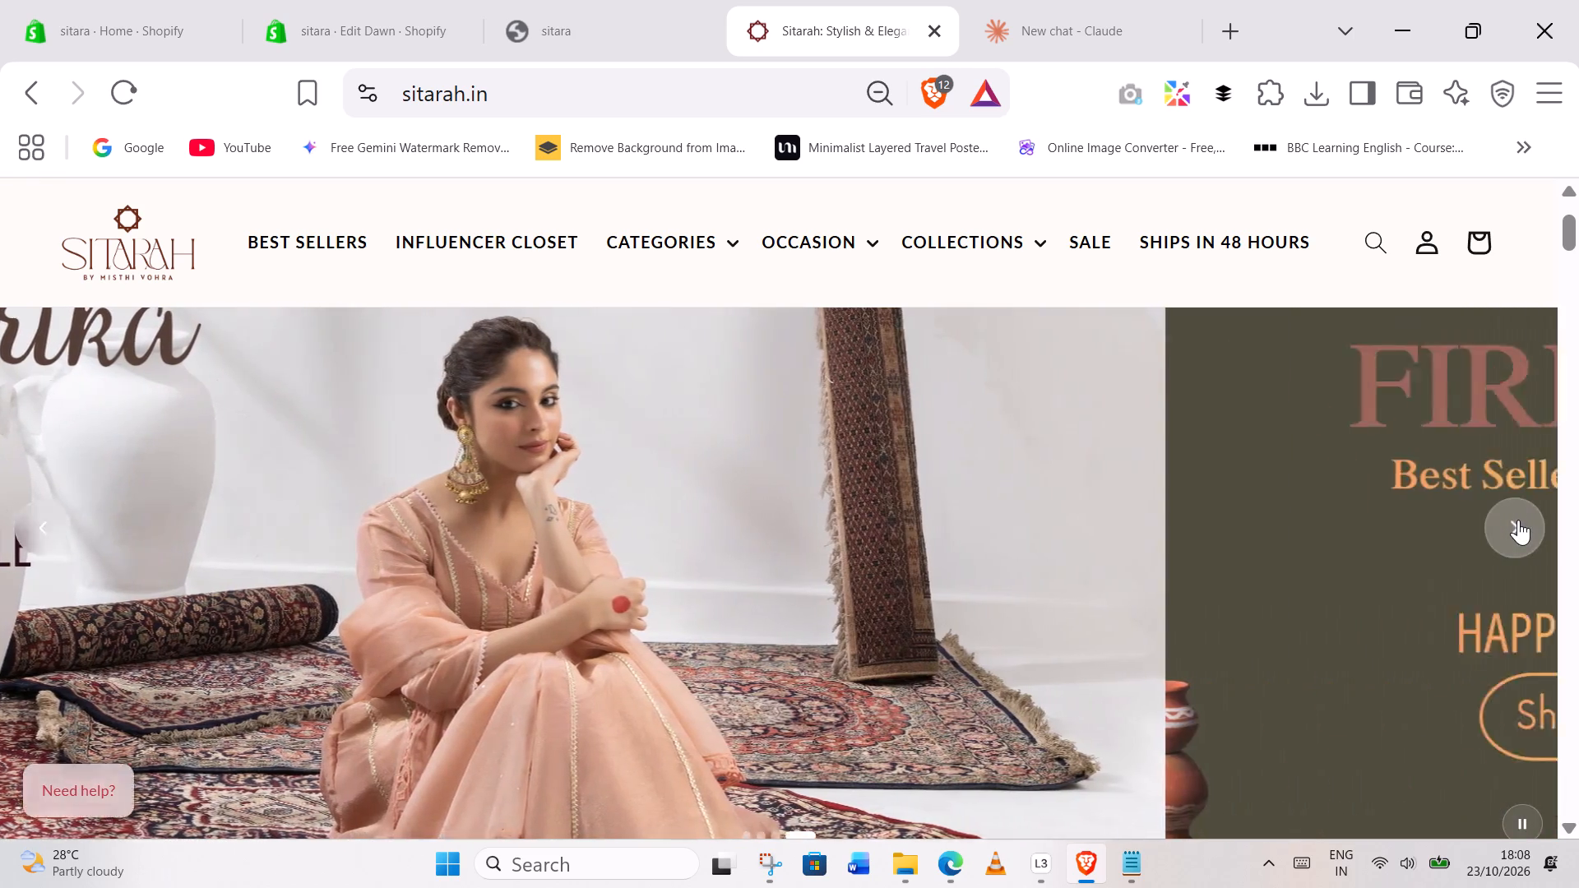
left_click(1518, 520)
left_click(1518, 520)
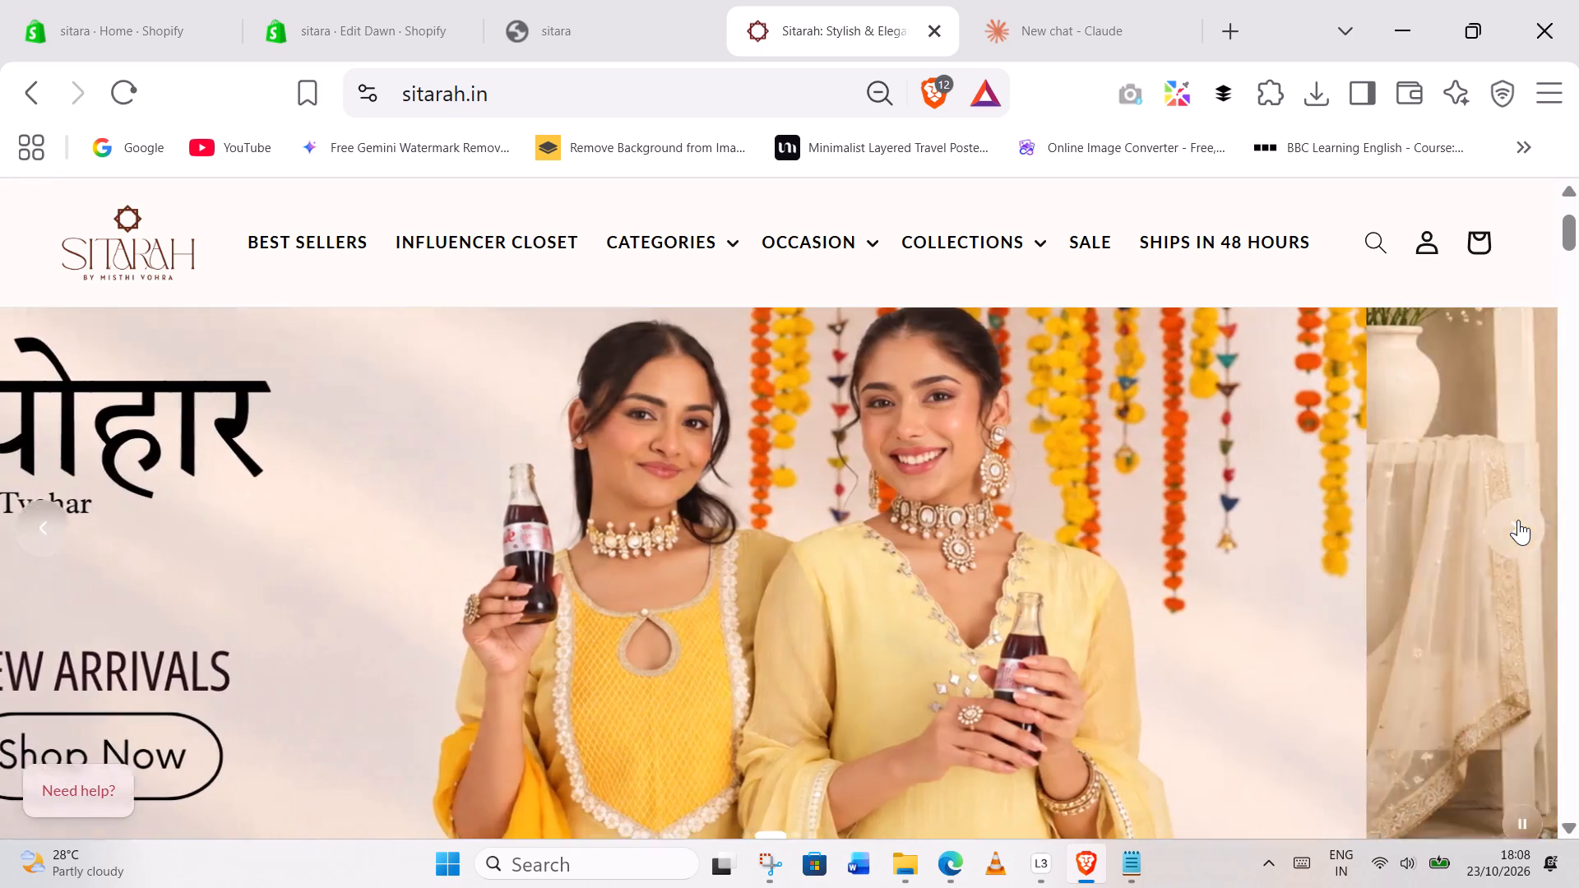
left_click(1518, 520)
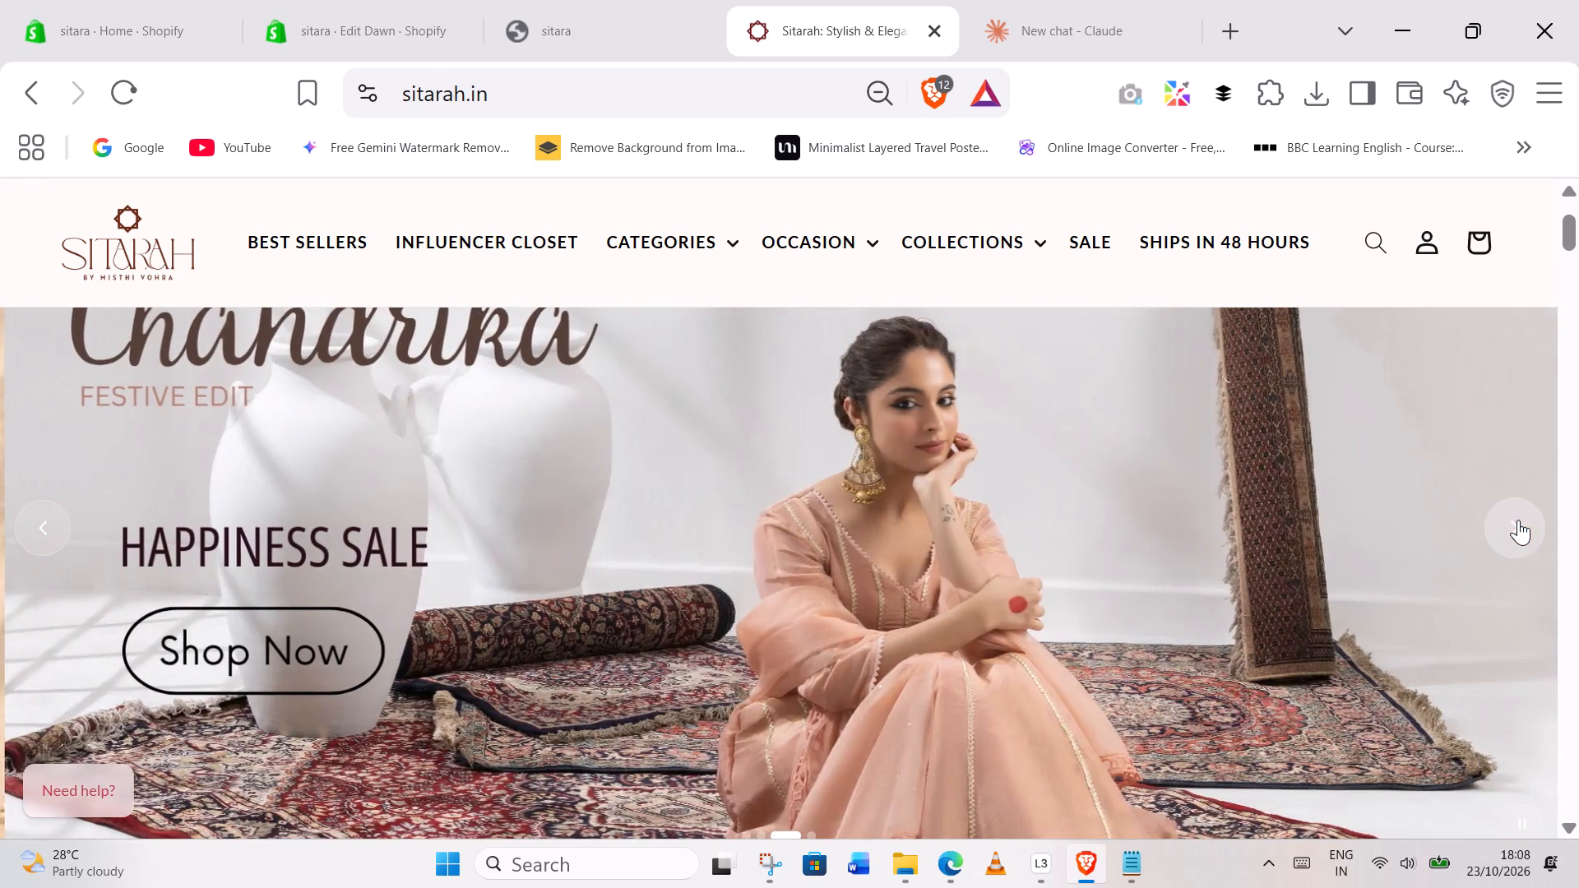
Return to the Dawn theme editor and reload it without saving the logo width change.
left_click(331, 0)
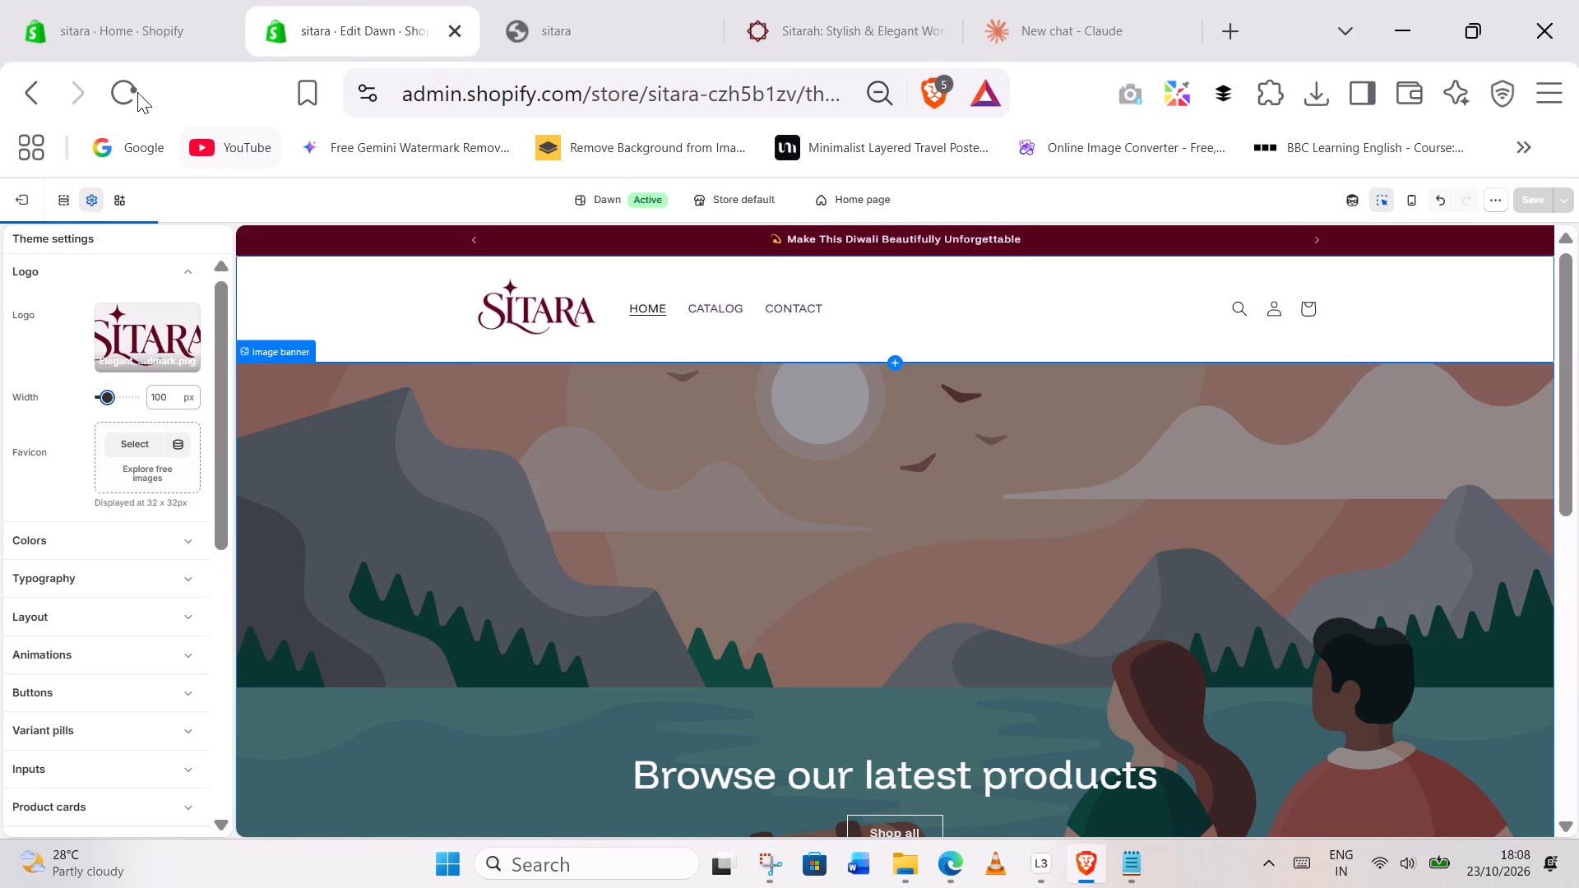
left_click(123, 78)
left_click(942, 287)
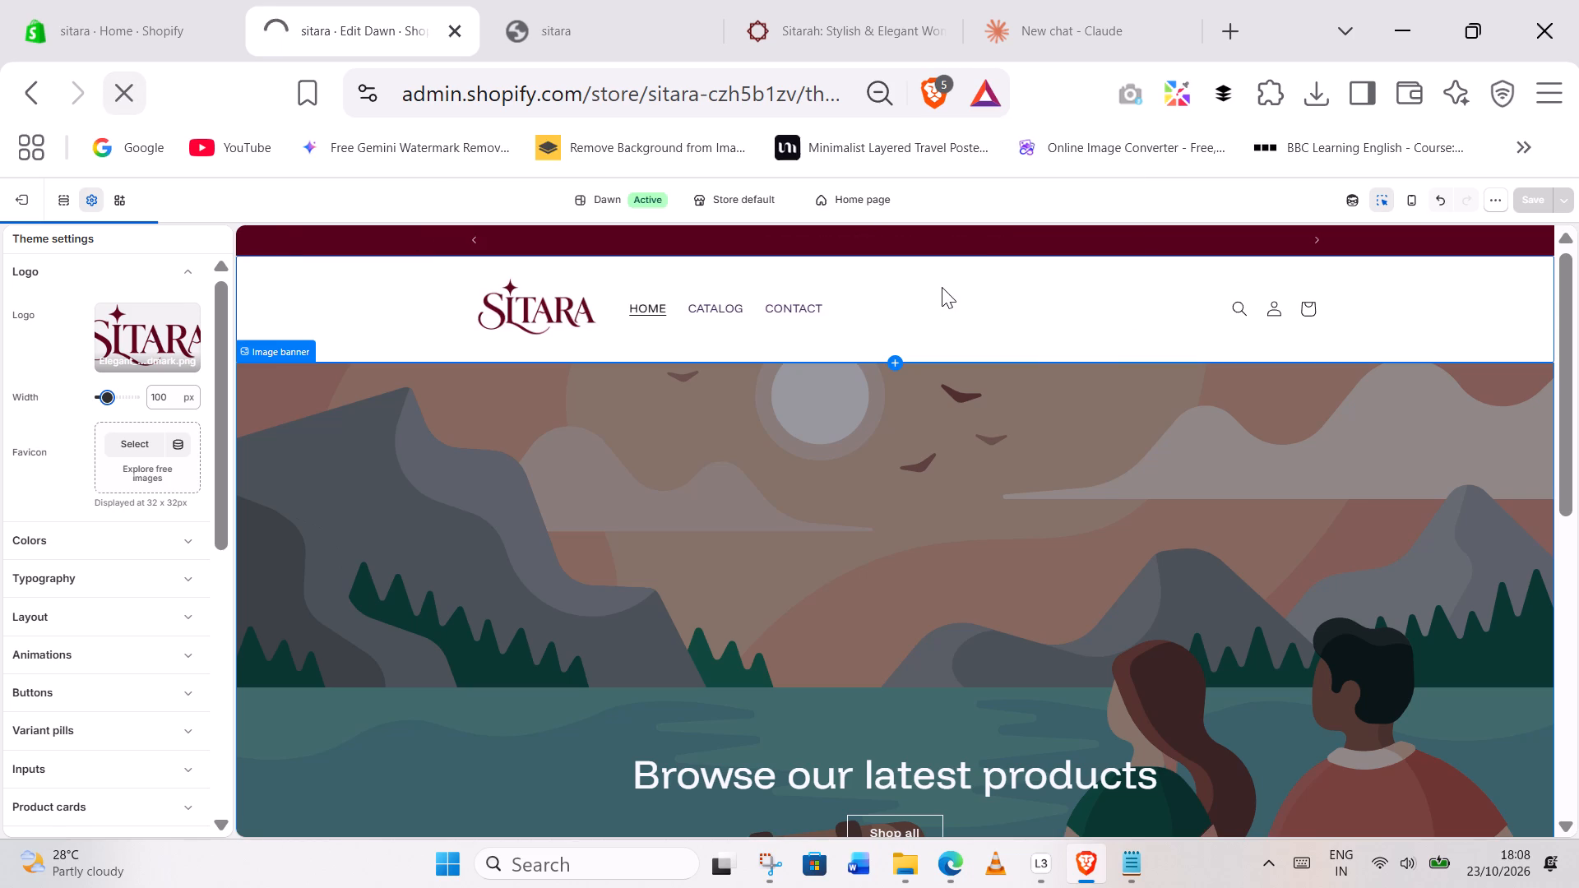
left_click(1411, 879)
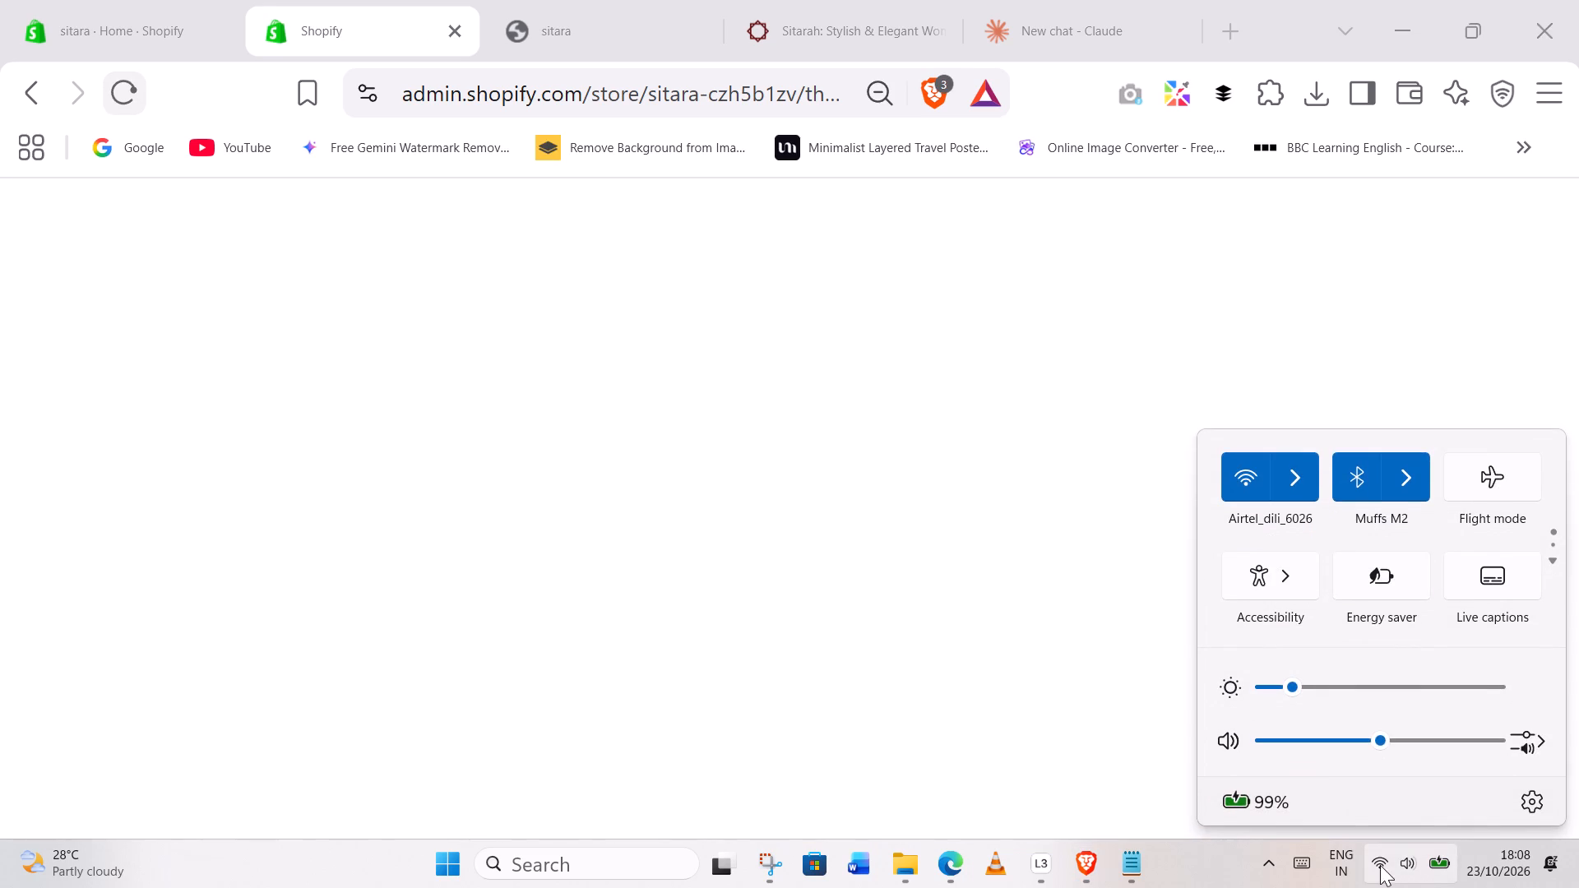
left_click(577, 0)
left_click(382, 0)
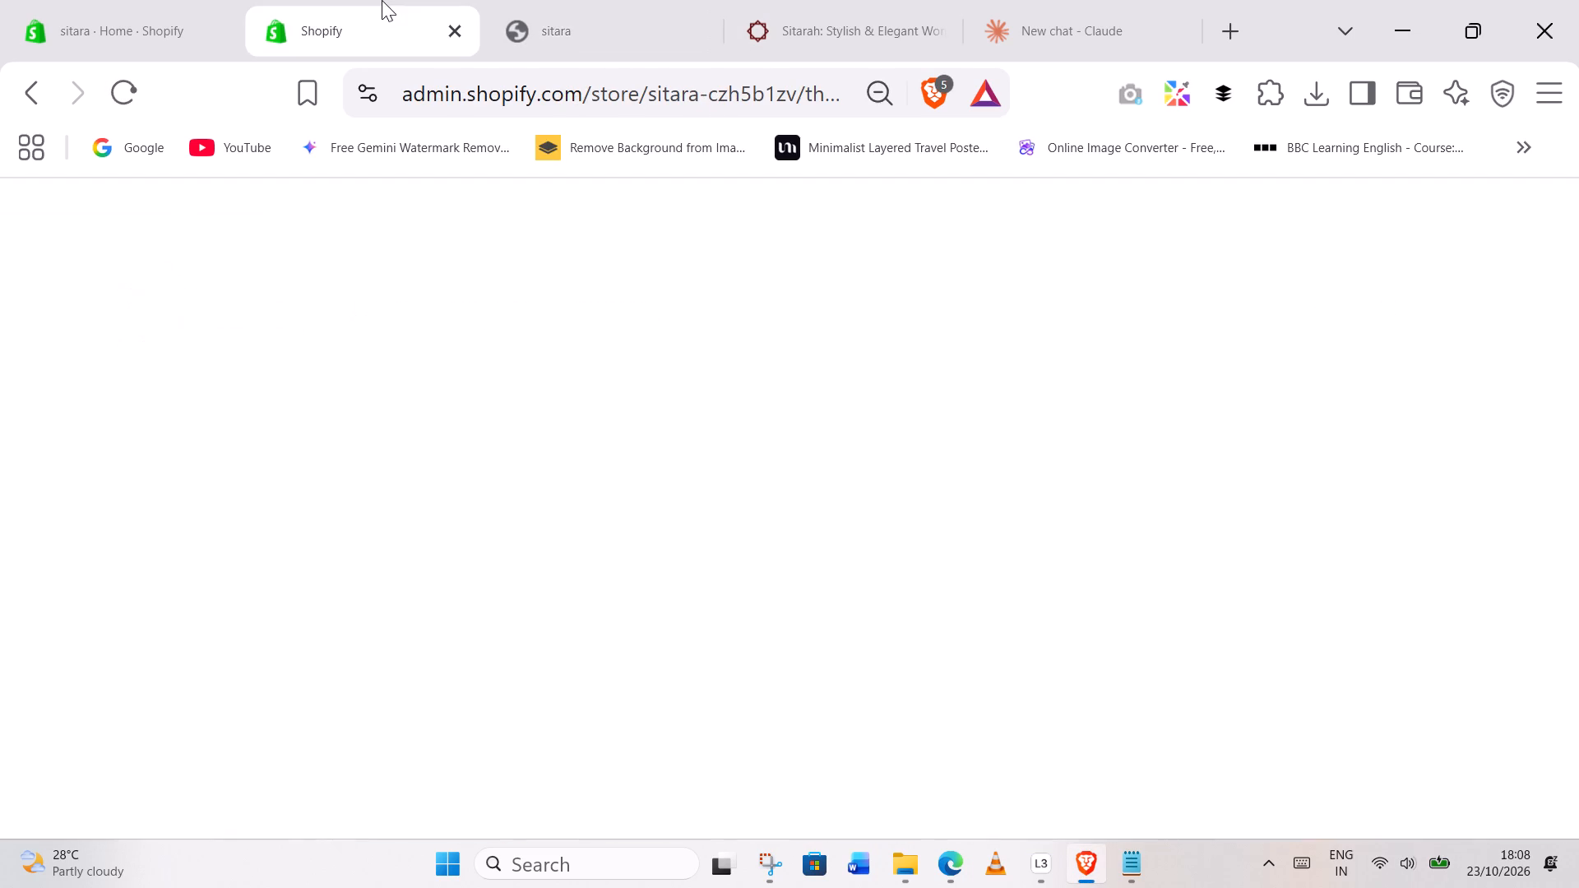
left_click(617, 0)
left_click(367, 0)
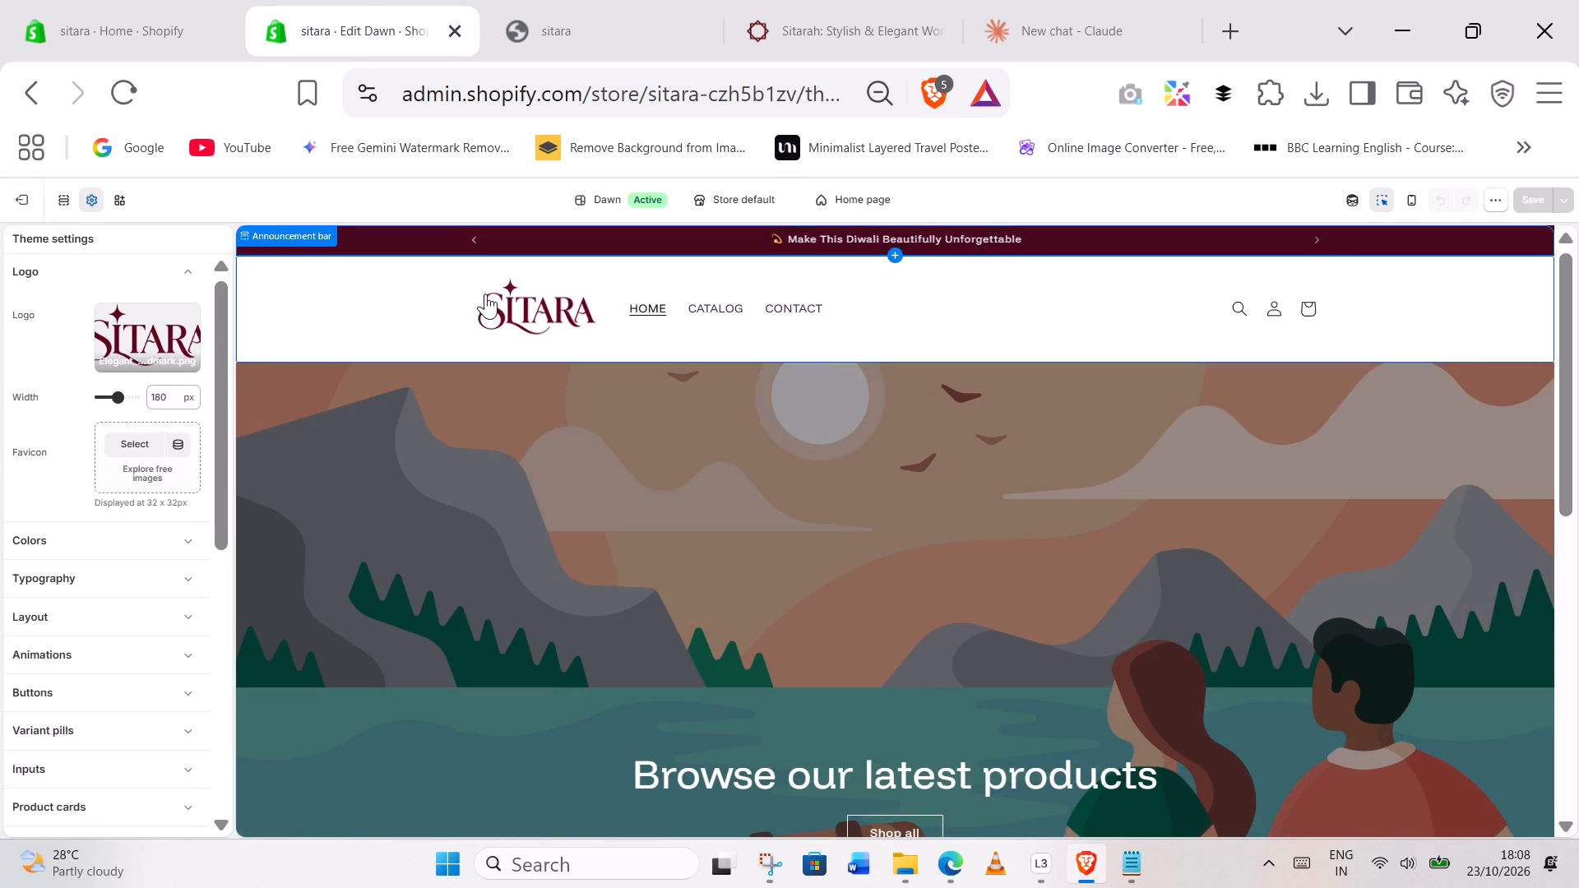
Reload the live sitara storefront to check its header, and return to the theme editor.
left_click(600, 0)
left_click(131, 74)
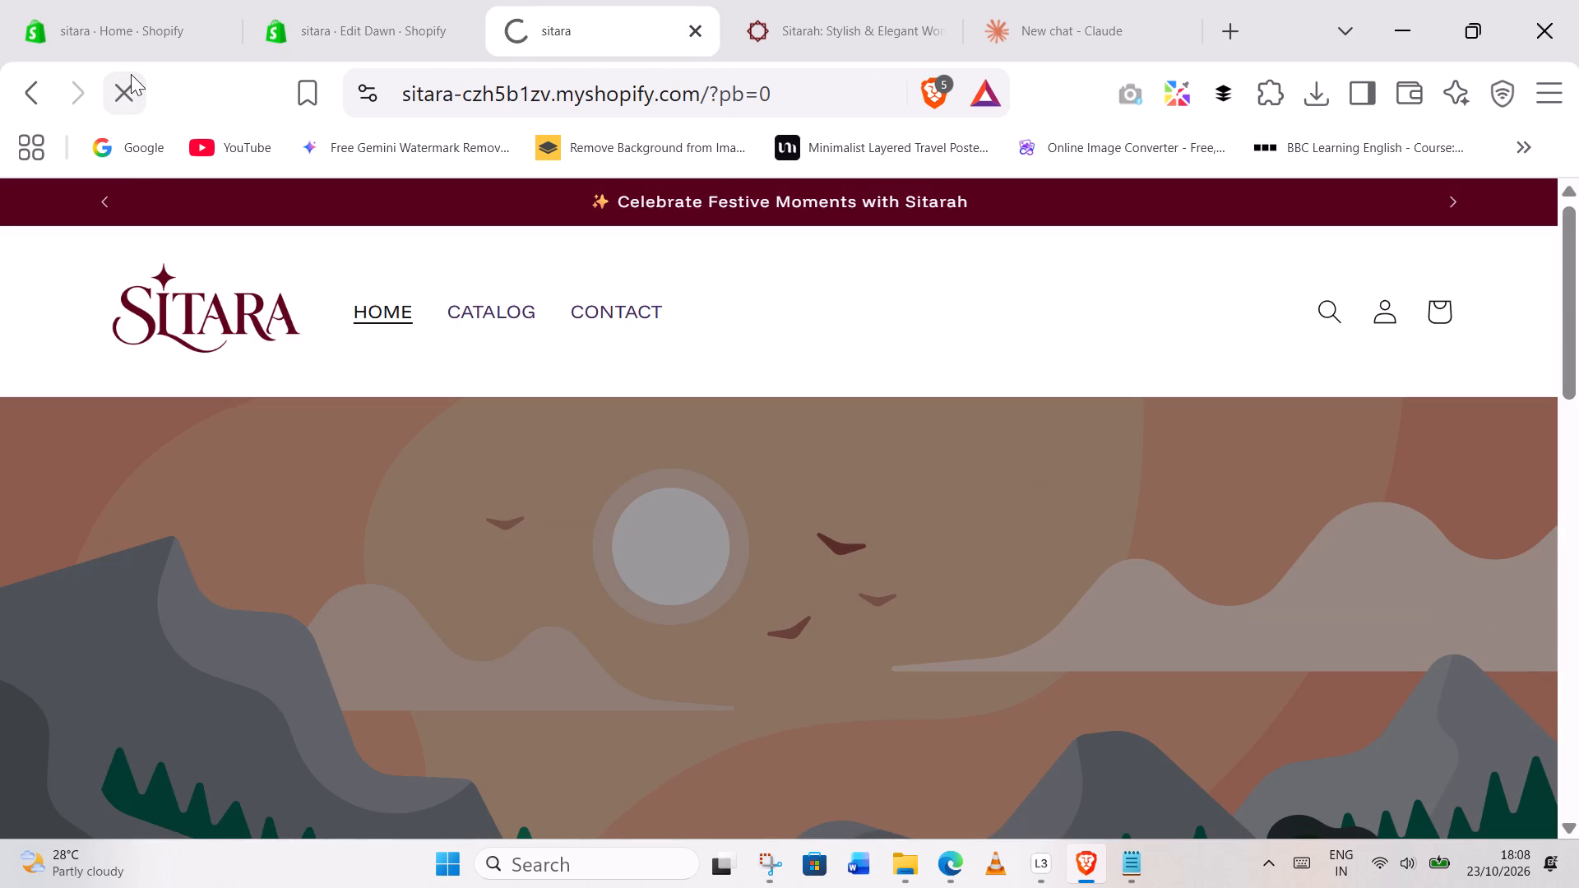
left_click(348, 0)
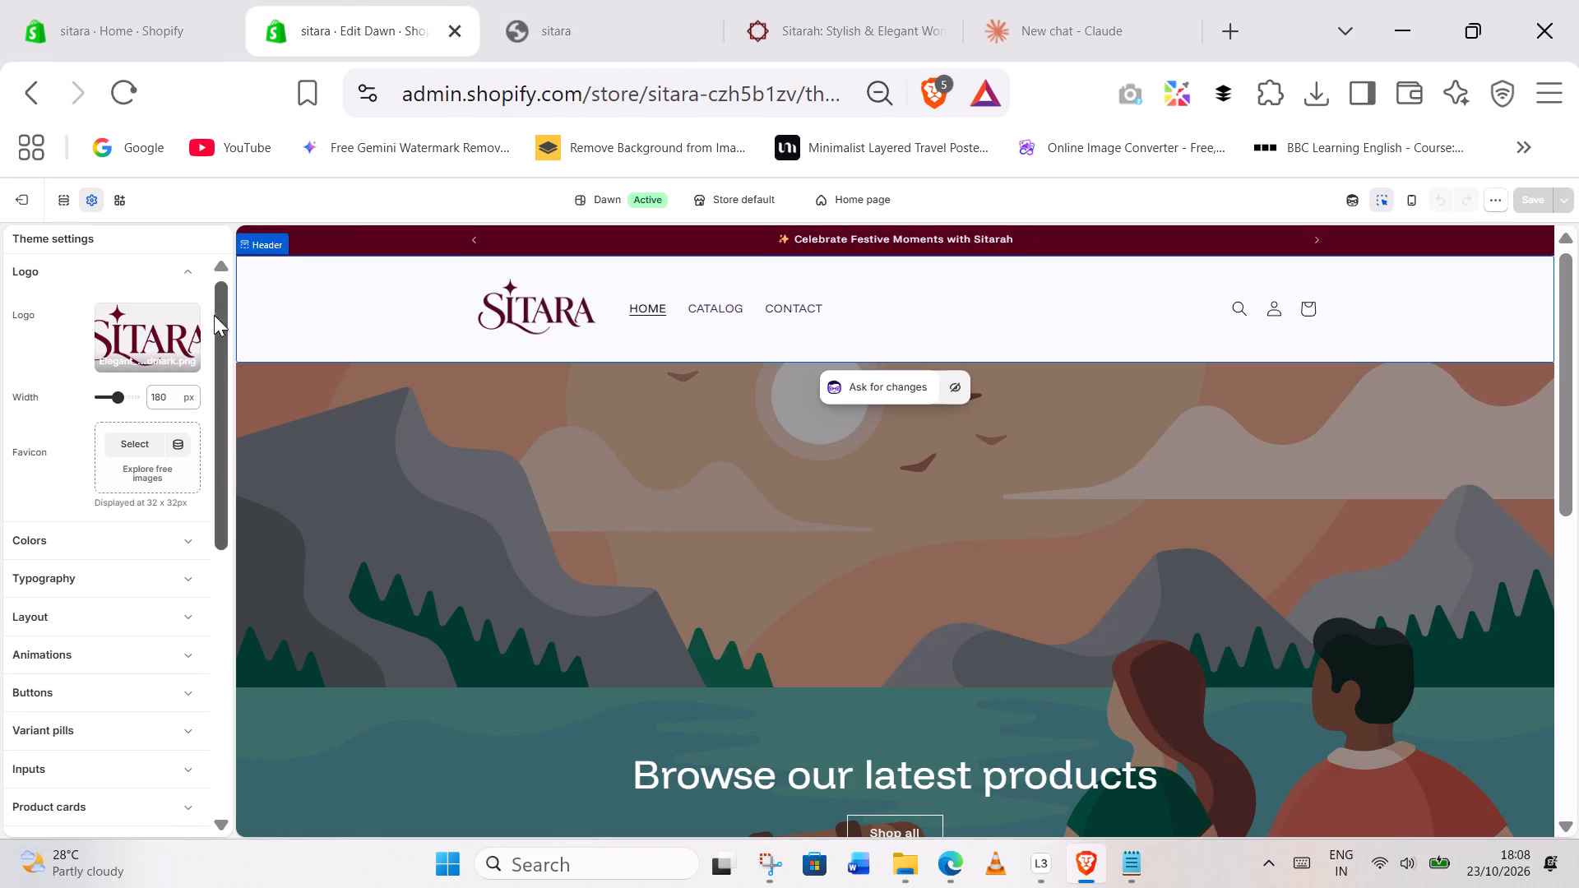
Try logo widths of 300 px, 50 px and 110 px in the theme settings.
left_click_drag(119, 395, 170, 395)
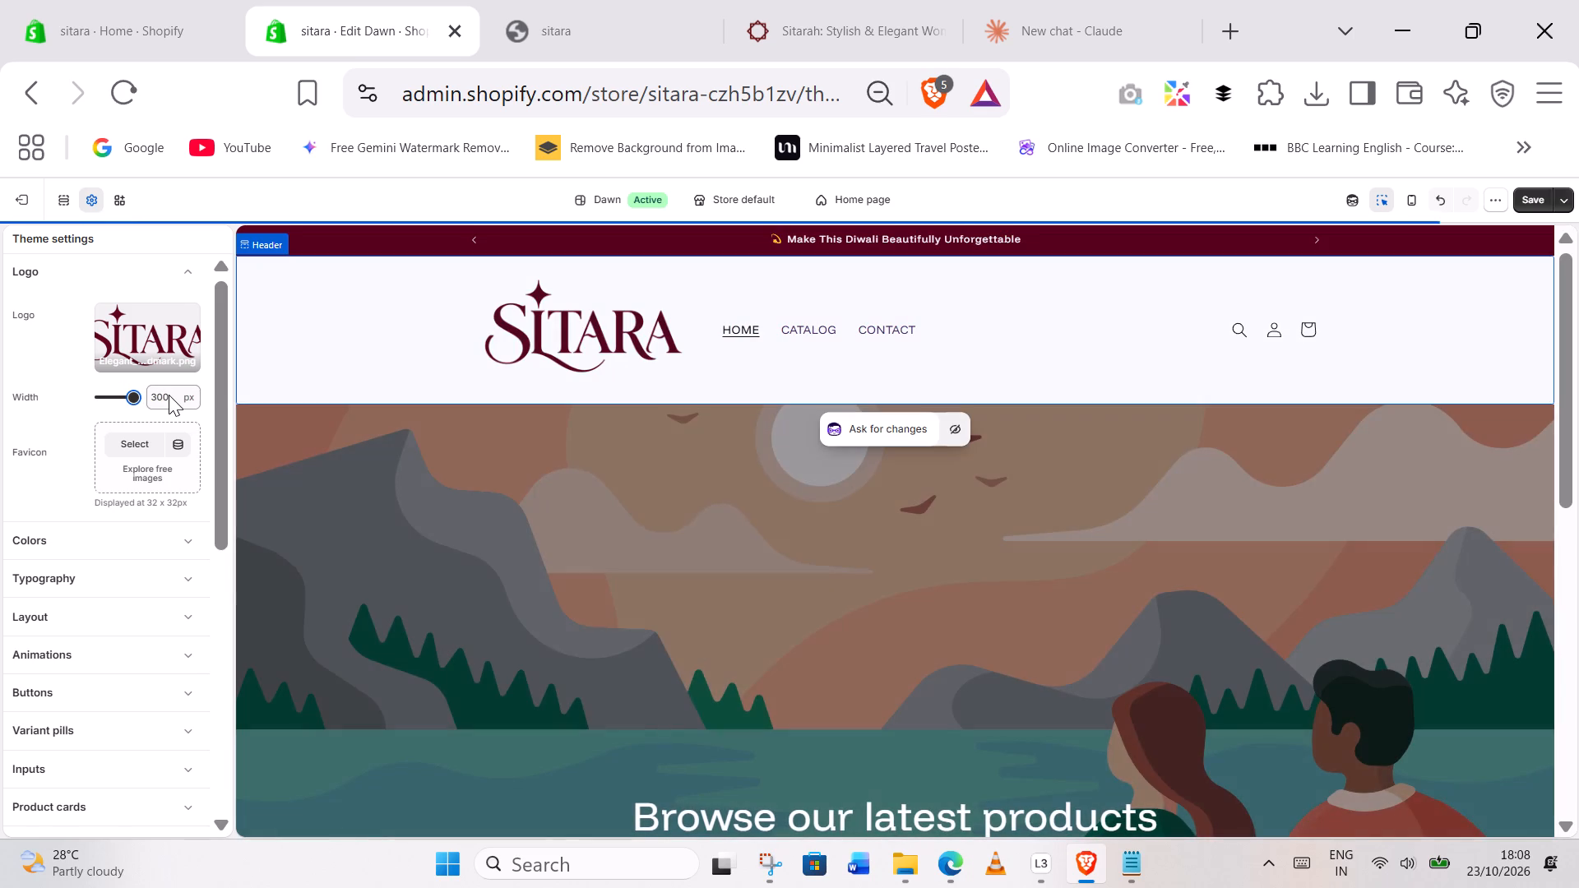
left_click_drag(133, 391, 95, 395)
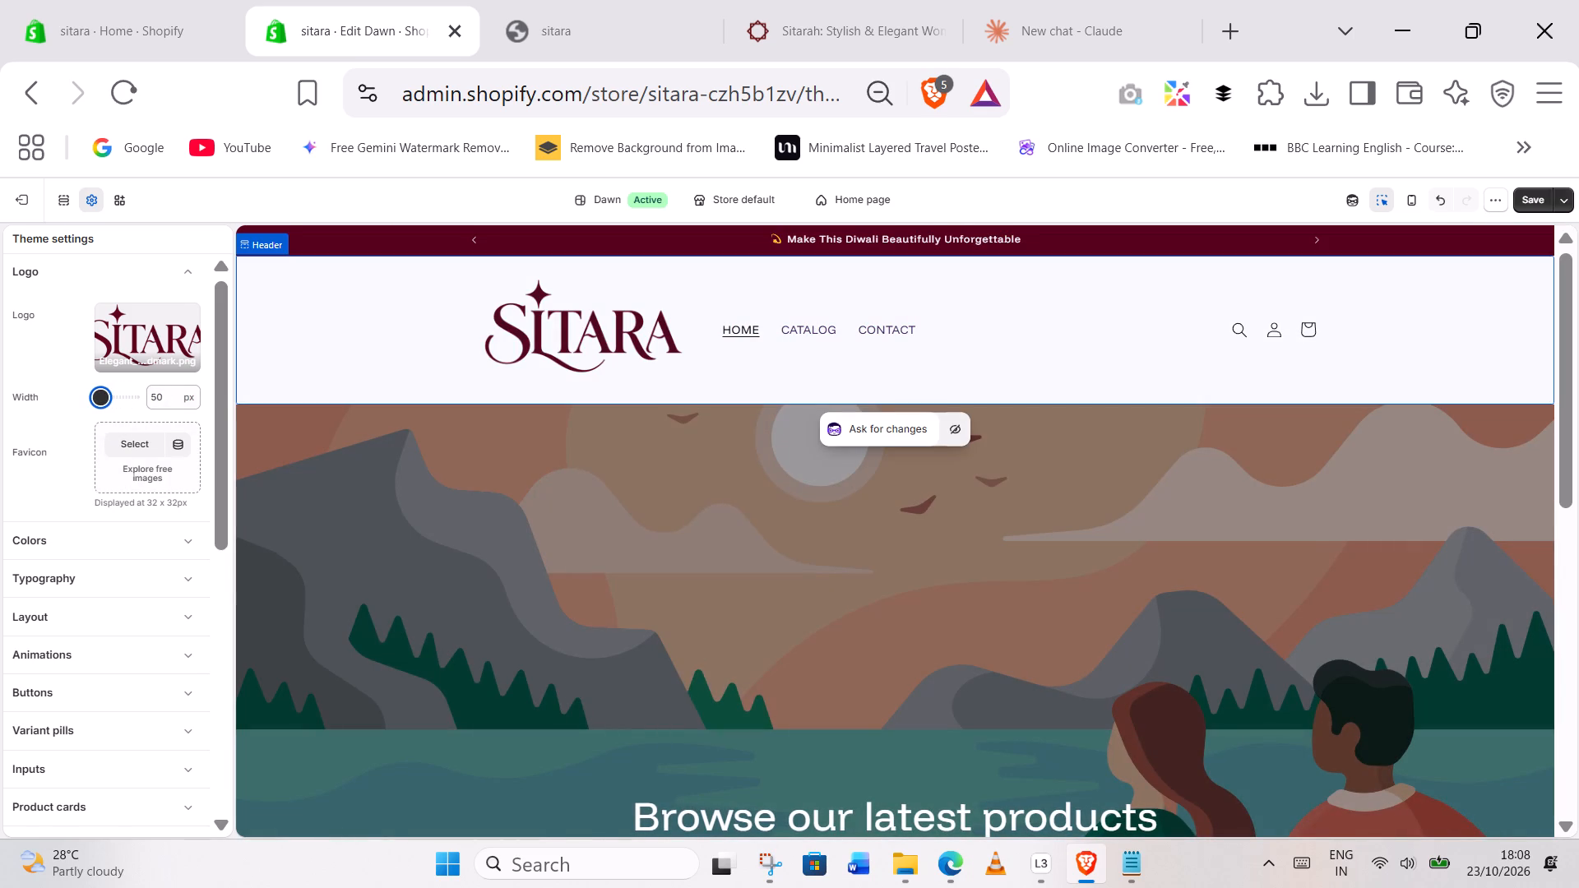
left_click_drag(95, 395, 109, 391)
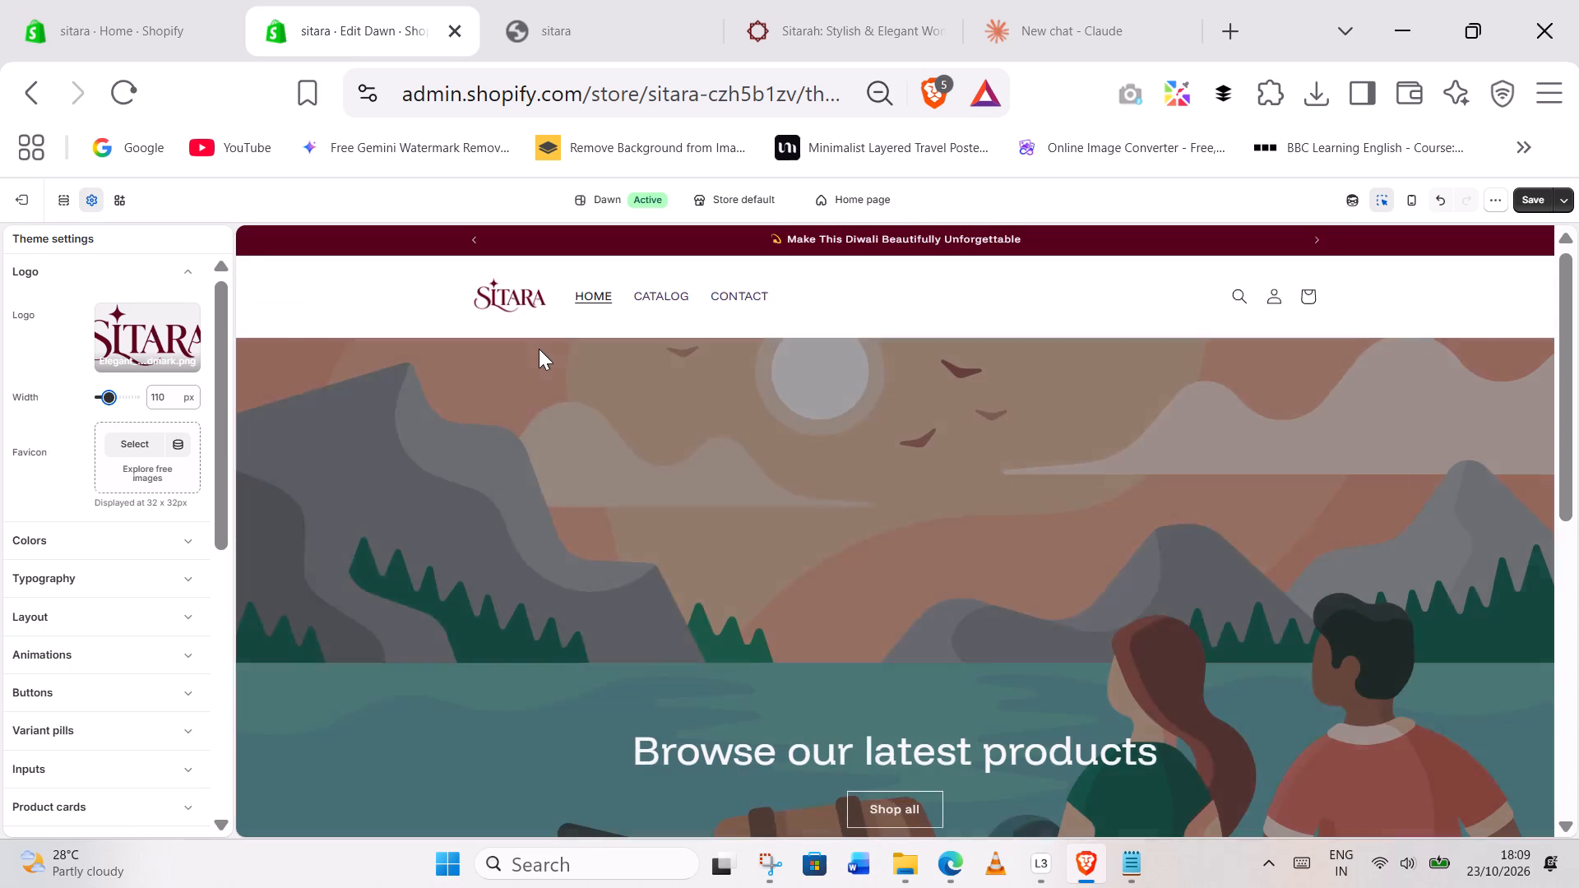
Set the logo width to 150 px in the theme settings and save the theme.
double_click(145, 394)
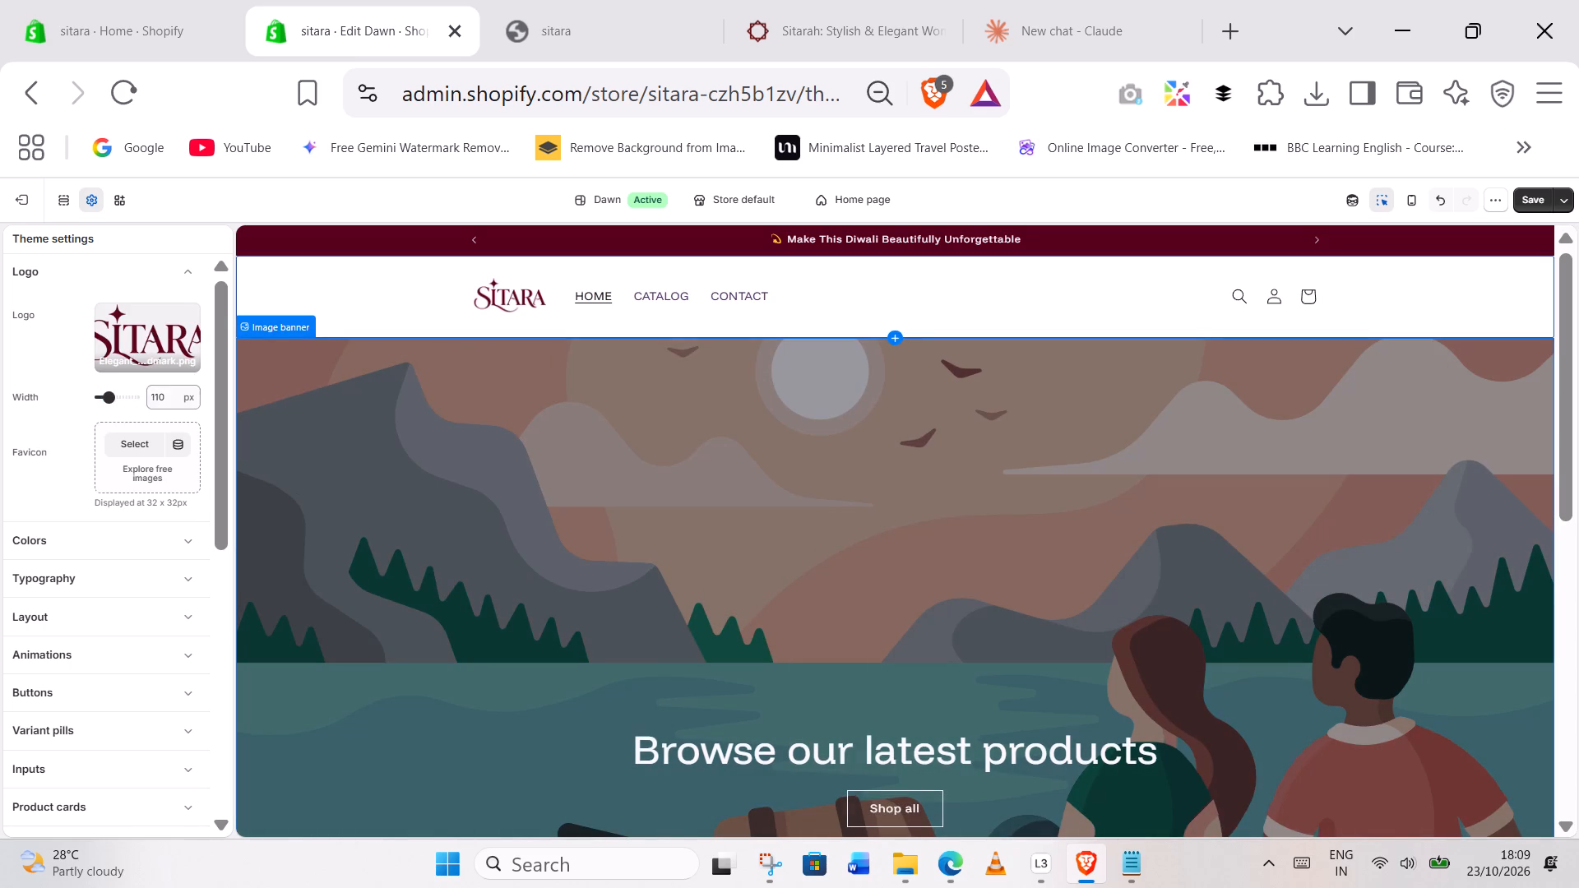
double_click(160, 395)
type("150")
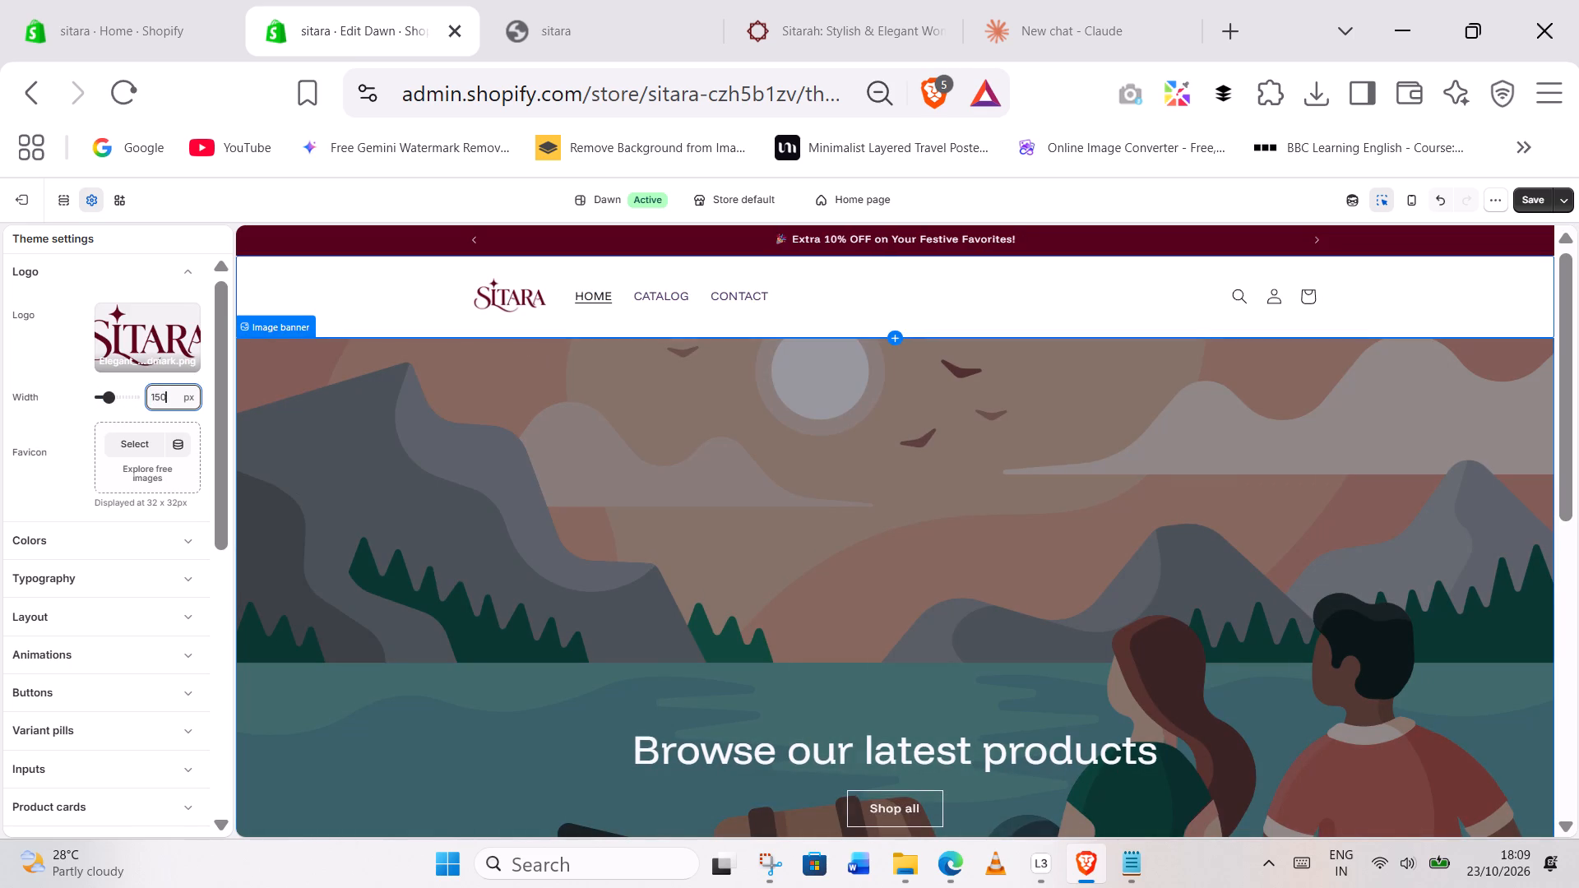
key("Return")
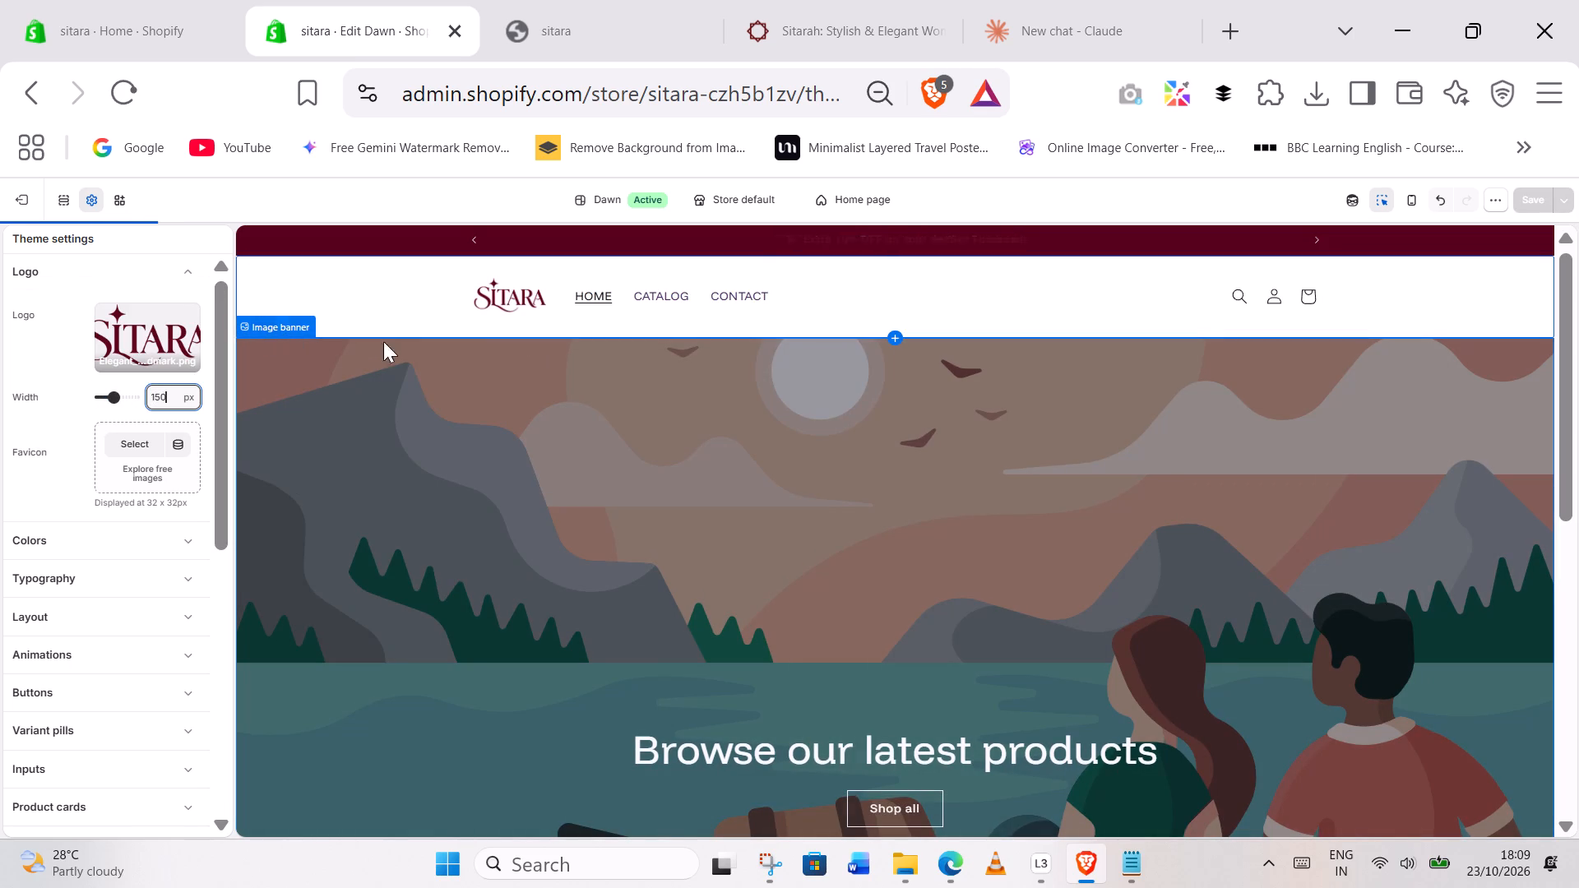
left_click(626, 0)
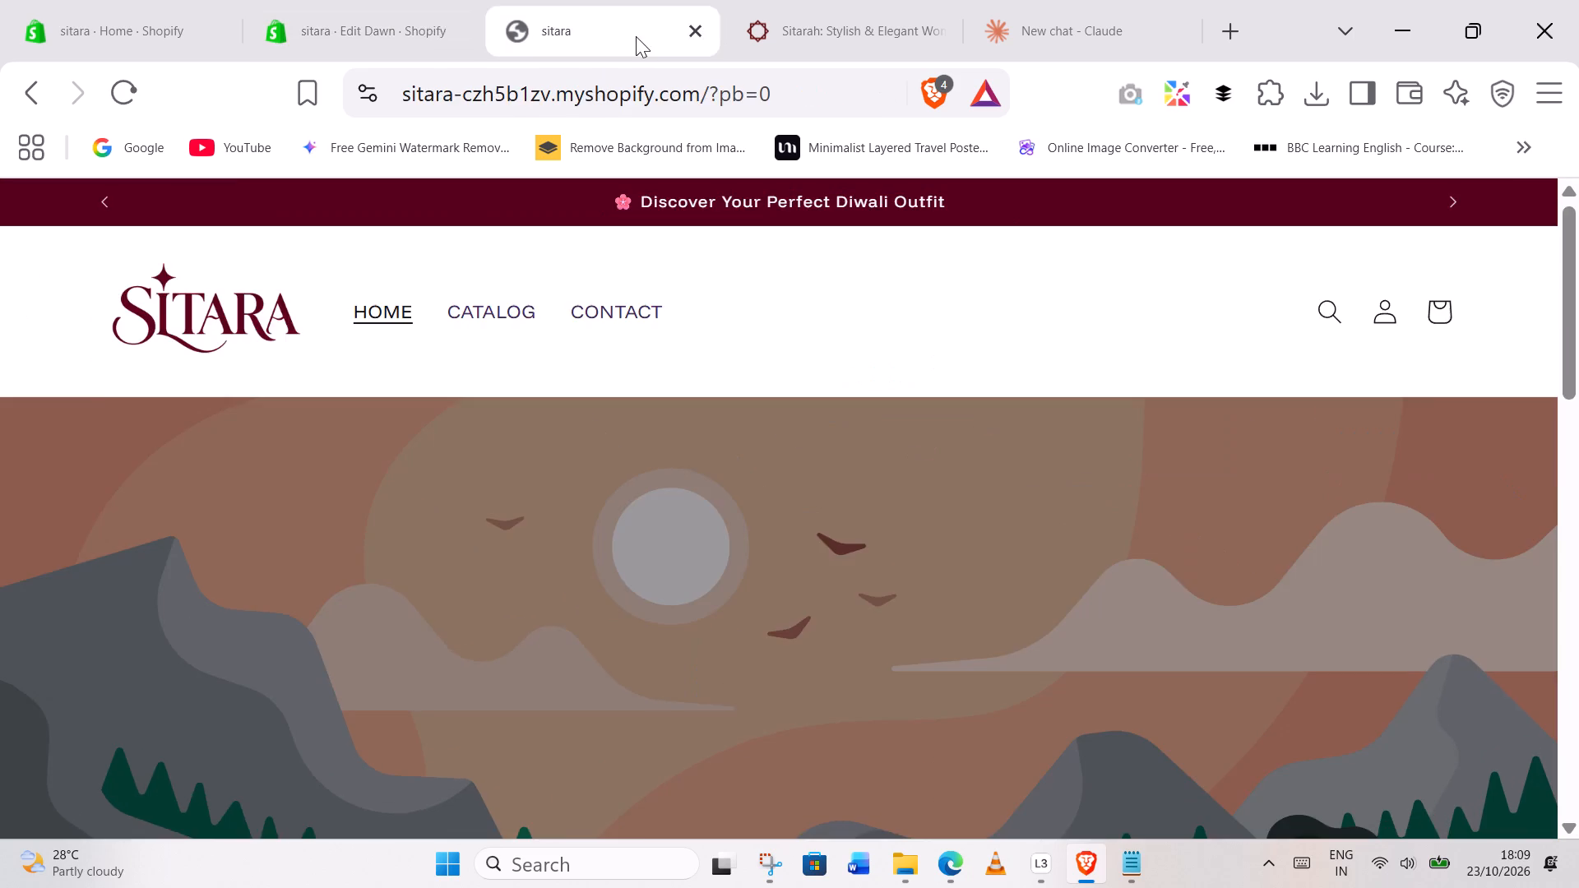
left_click(430, 0)
left_click(1552, 196)
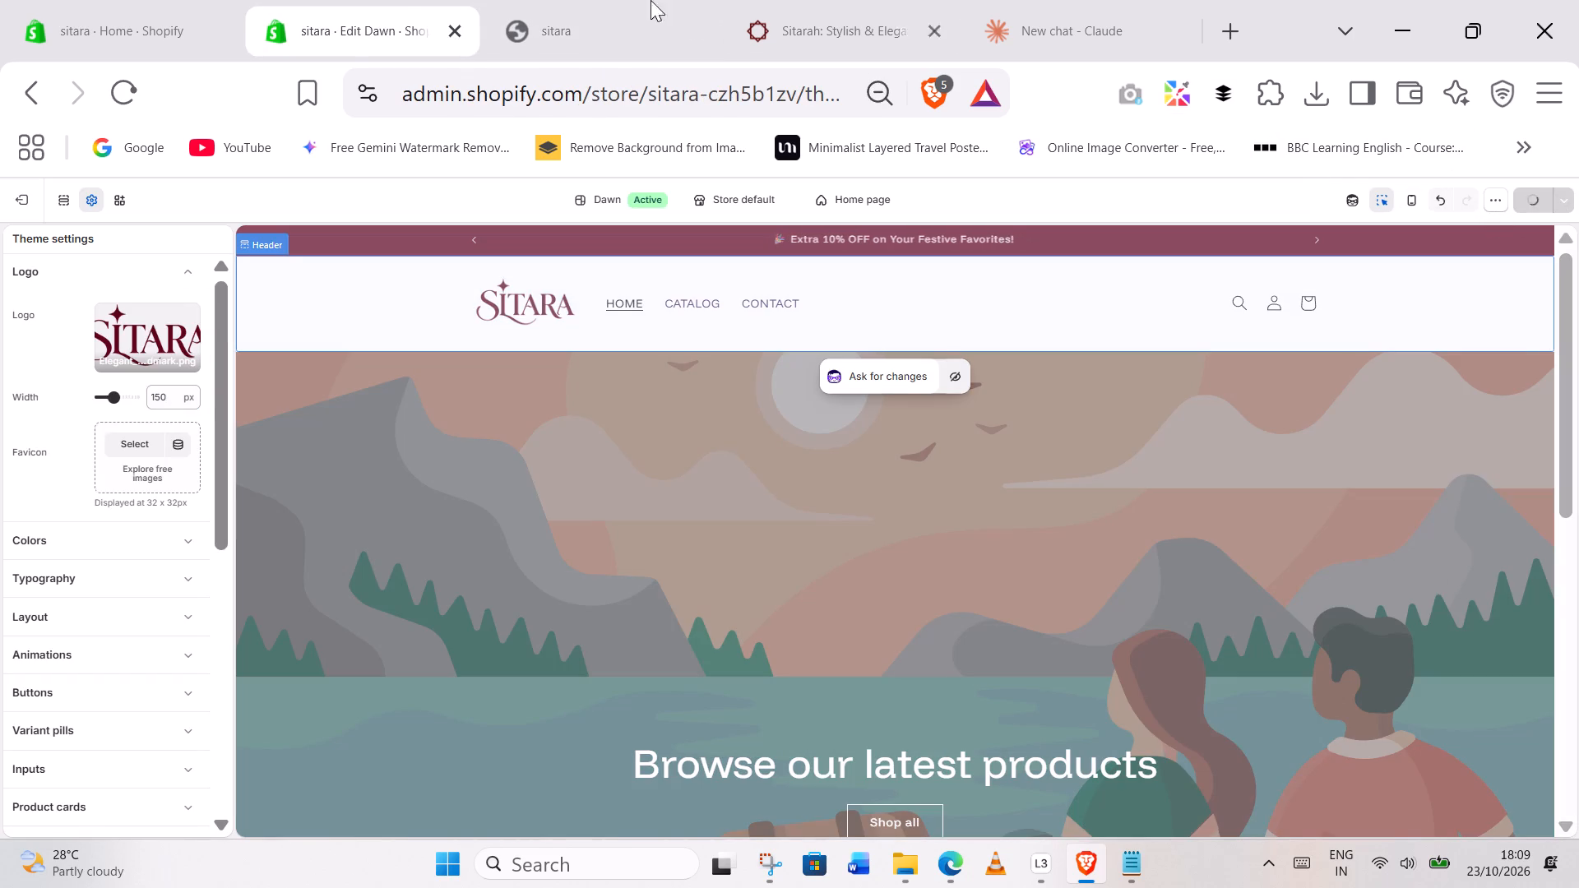
Reload the live sitara storefront and check the logo size in the header.
left_click(521, 0)
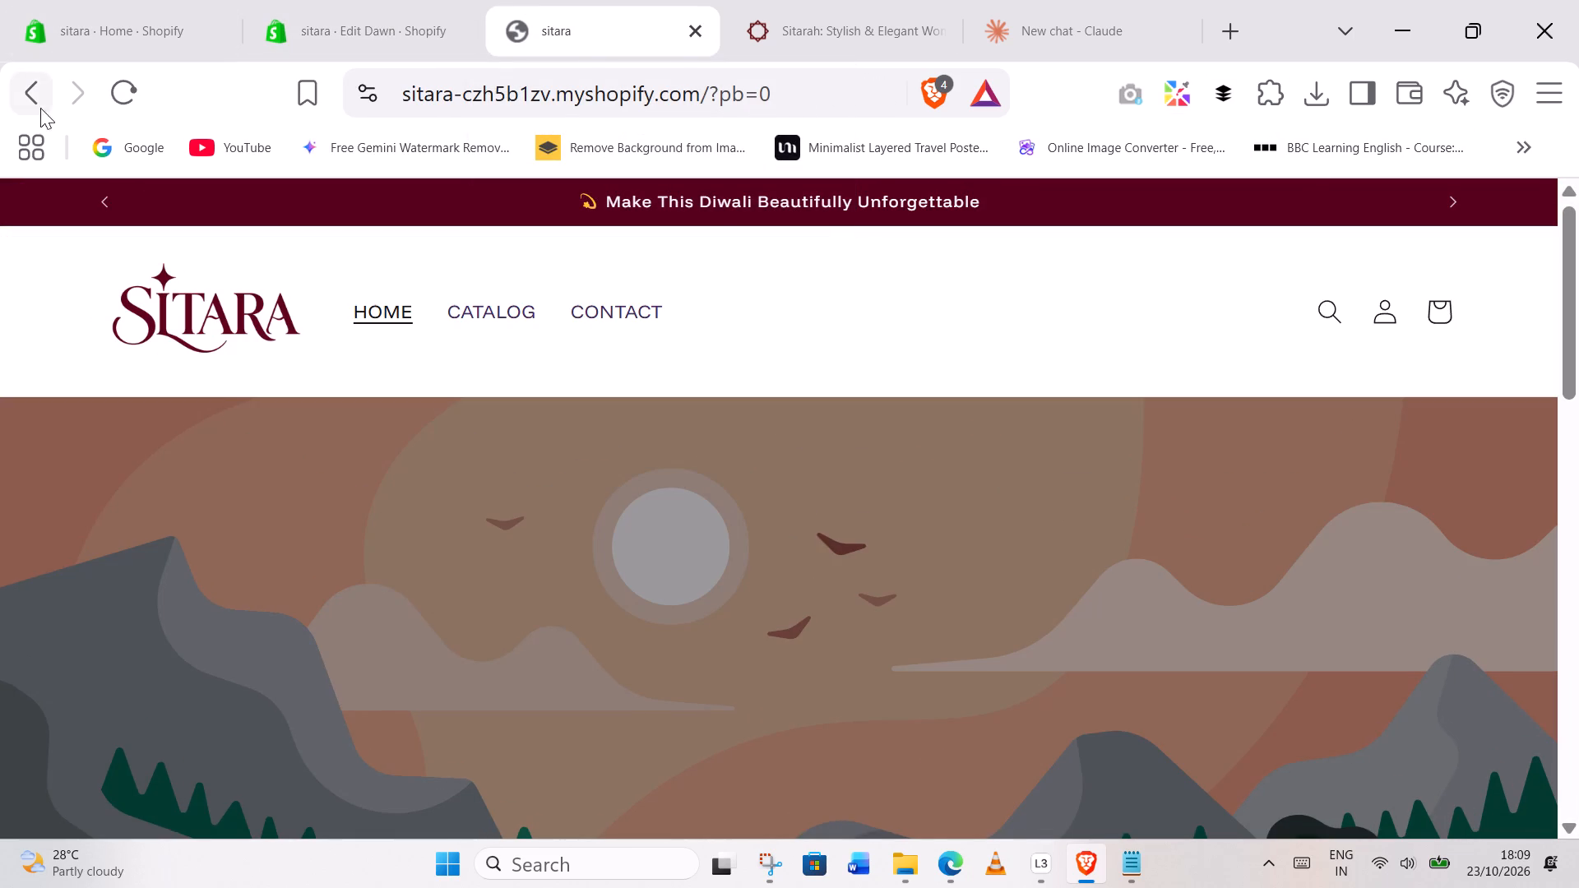
left_click(138, 97)
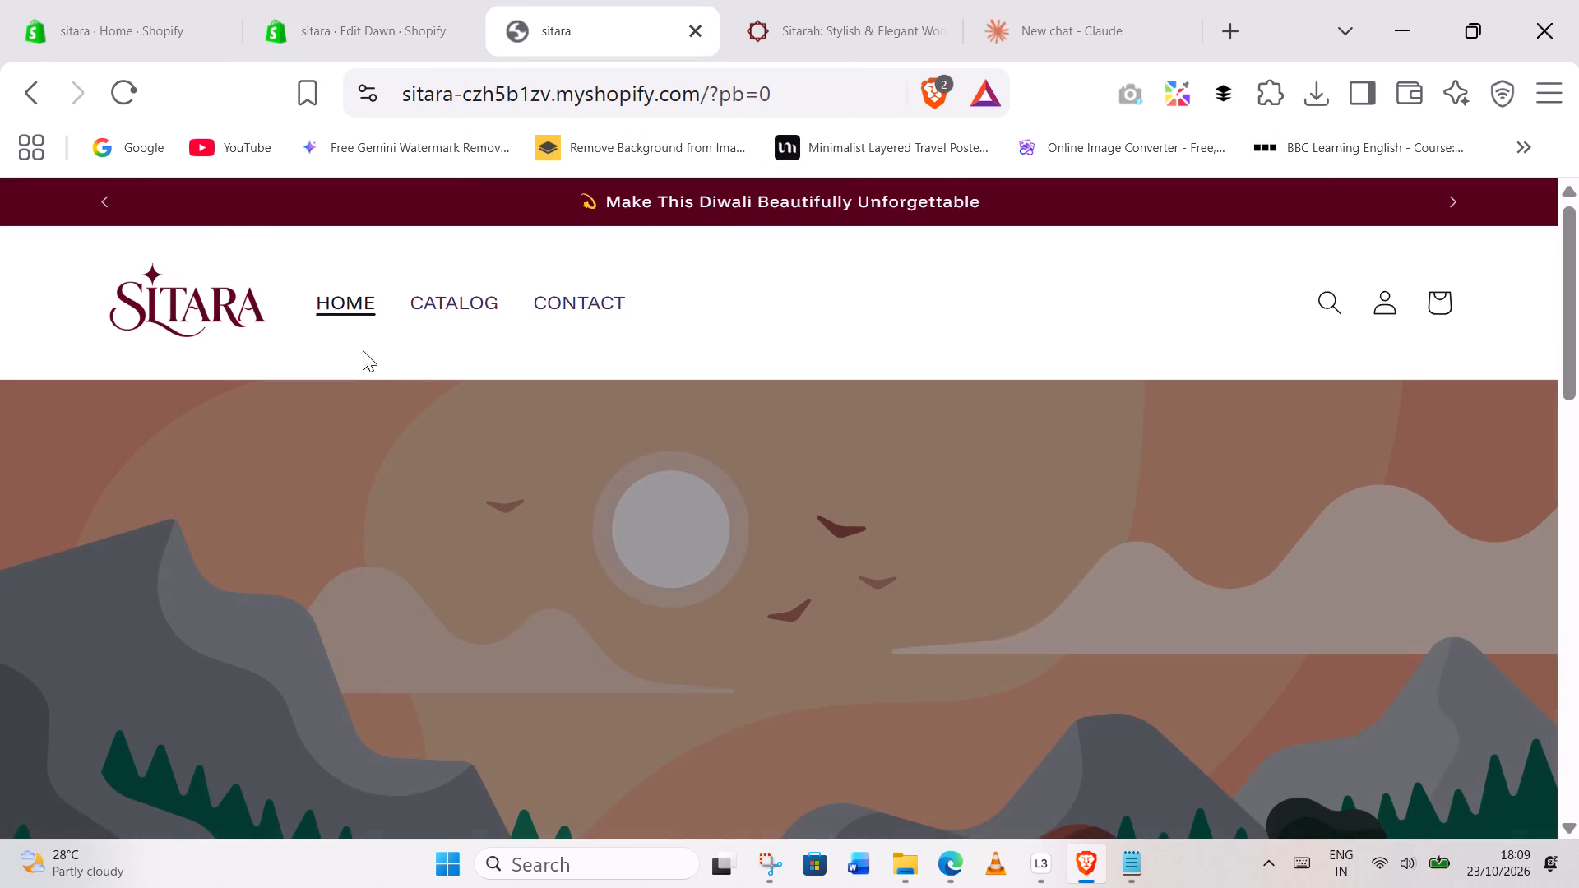
scroll(558, 312, "down", 1)
scroll(574, 299, "up", 5)
In the theme editor, set the Header section's sticky header to "Always, reduce logo size" and save the theme.
left_click(434, 0)
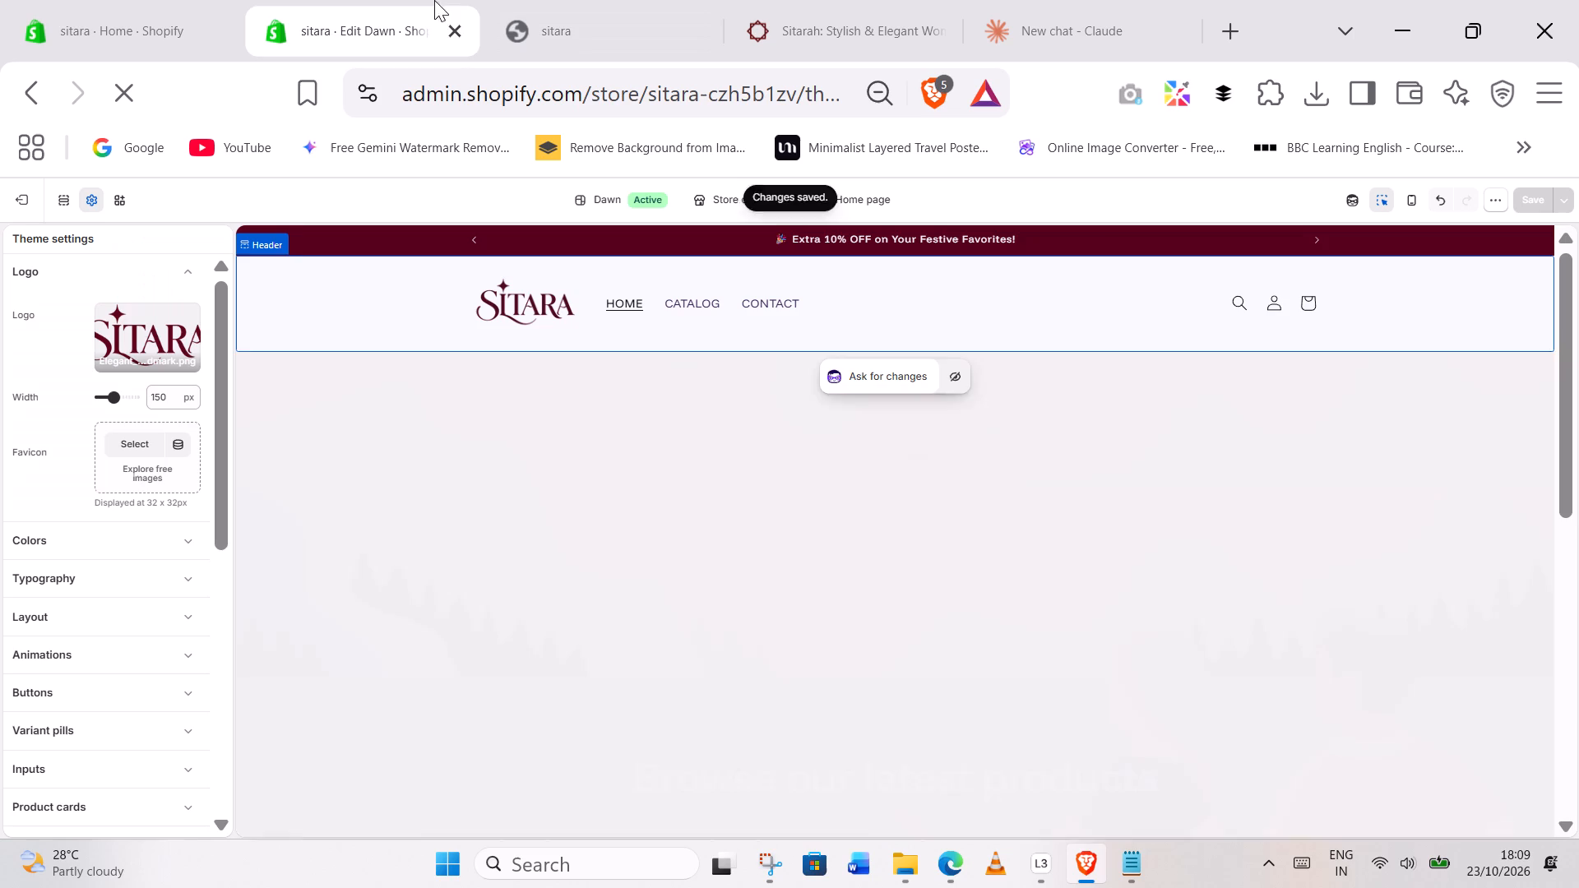
left_click(1048, 326)
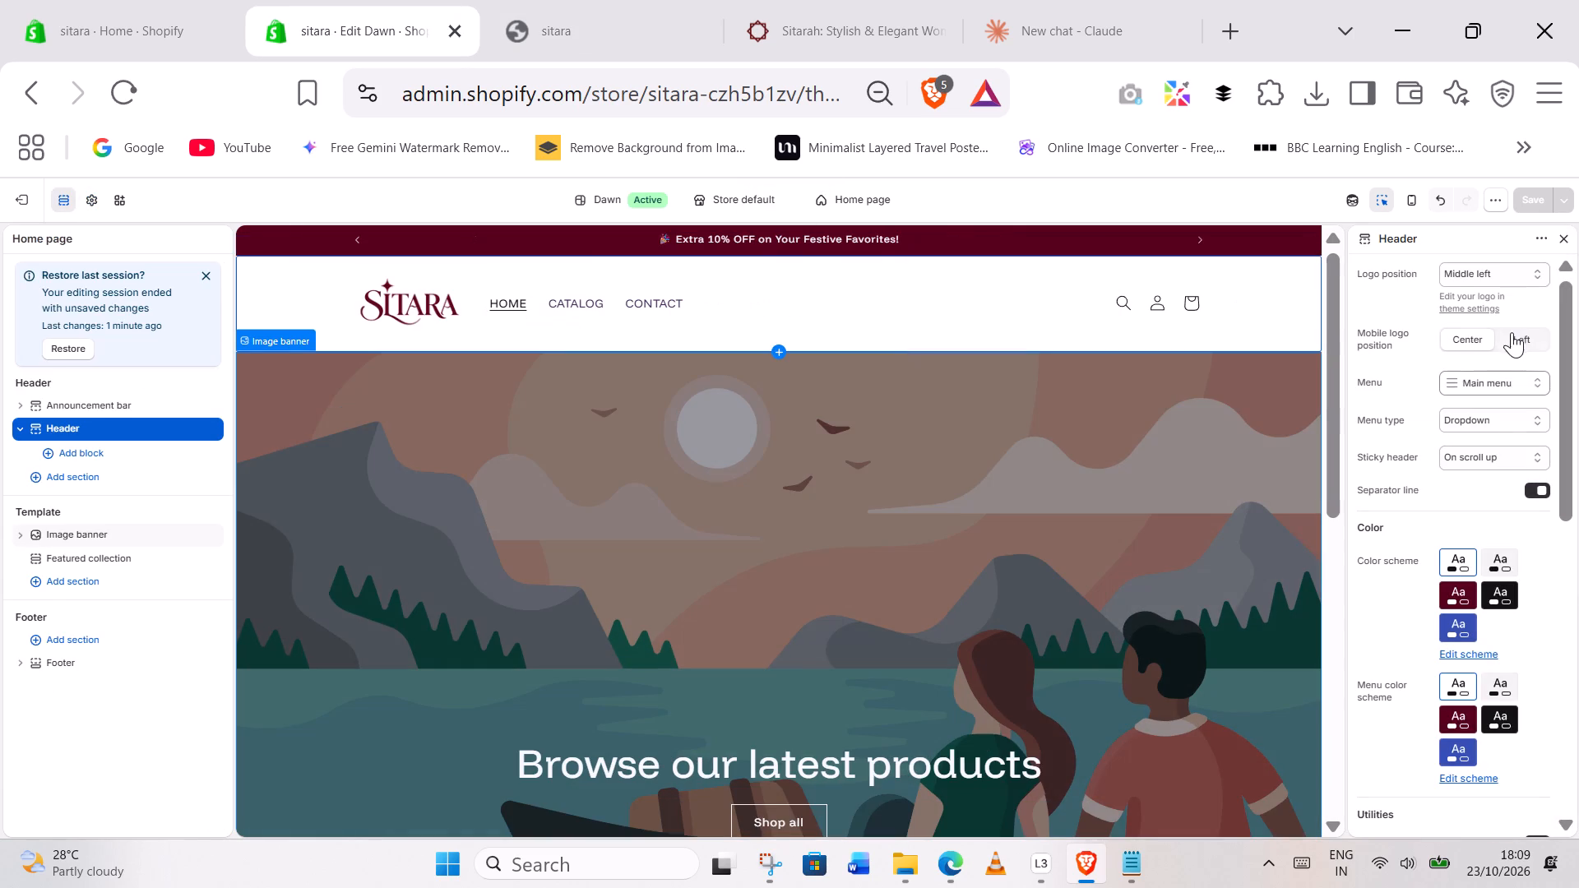
left_click(1489, 413)
left_click(1489, 413)
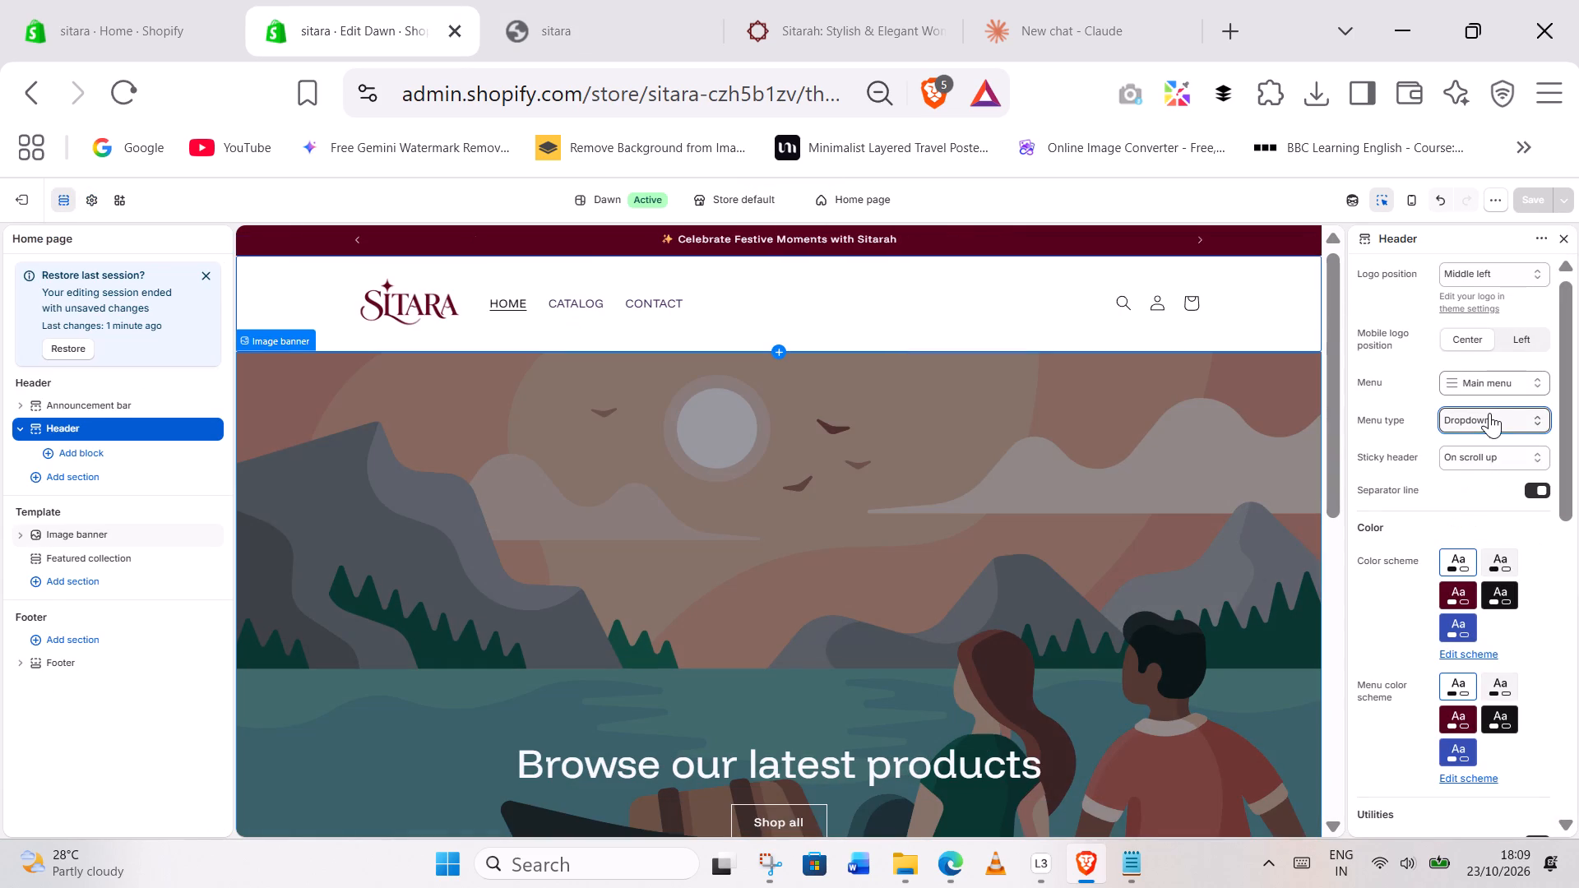
left_click(1482, 461)
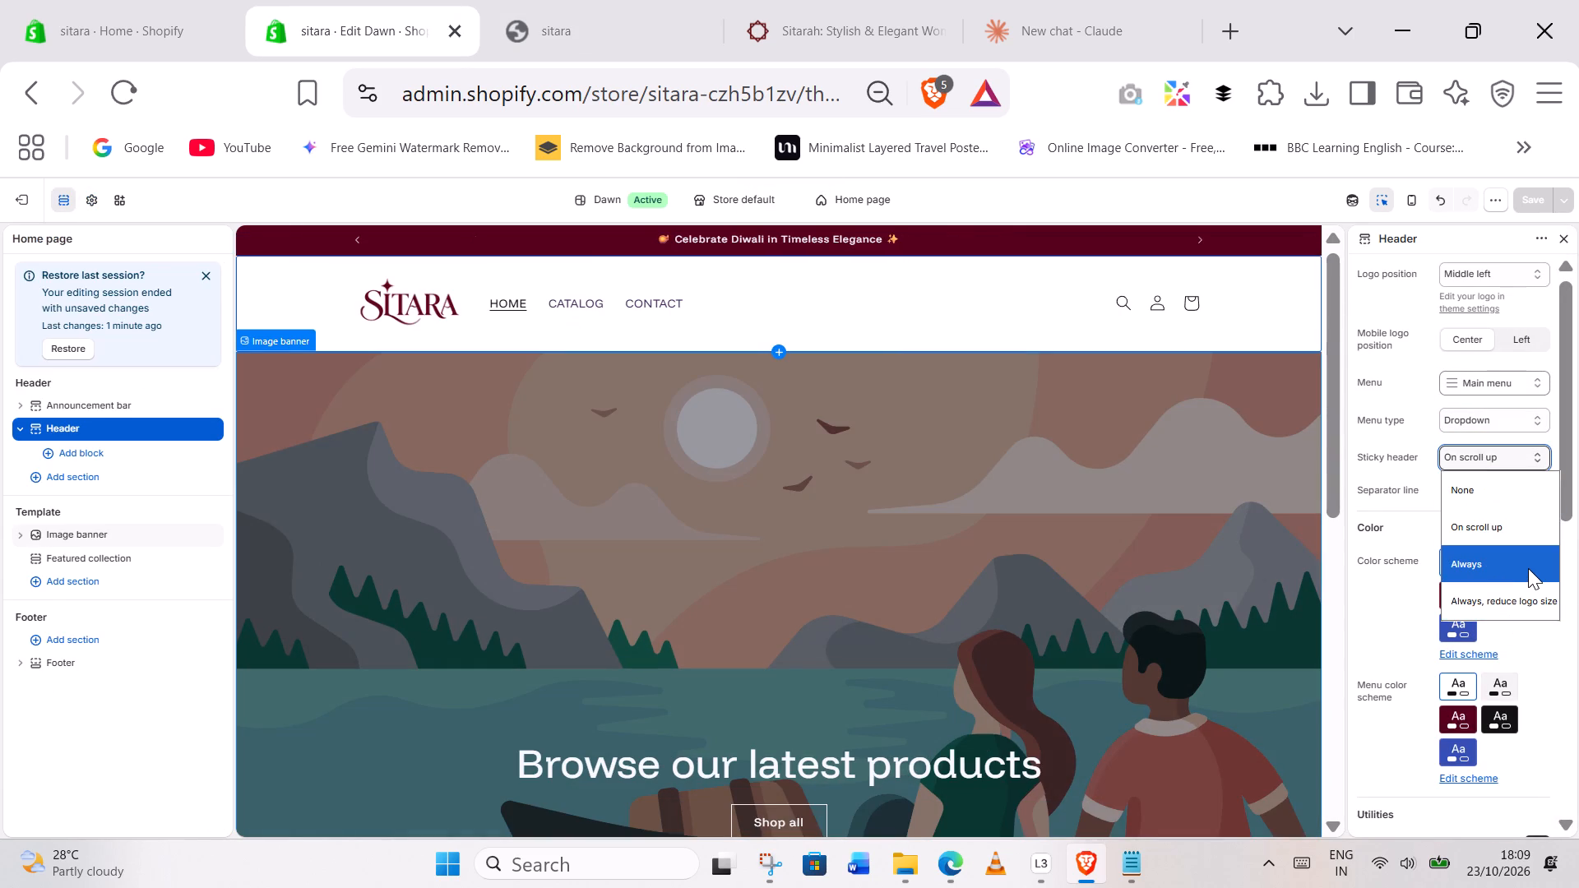
left_click(1502, 606)
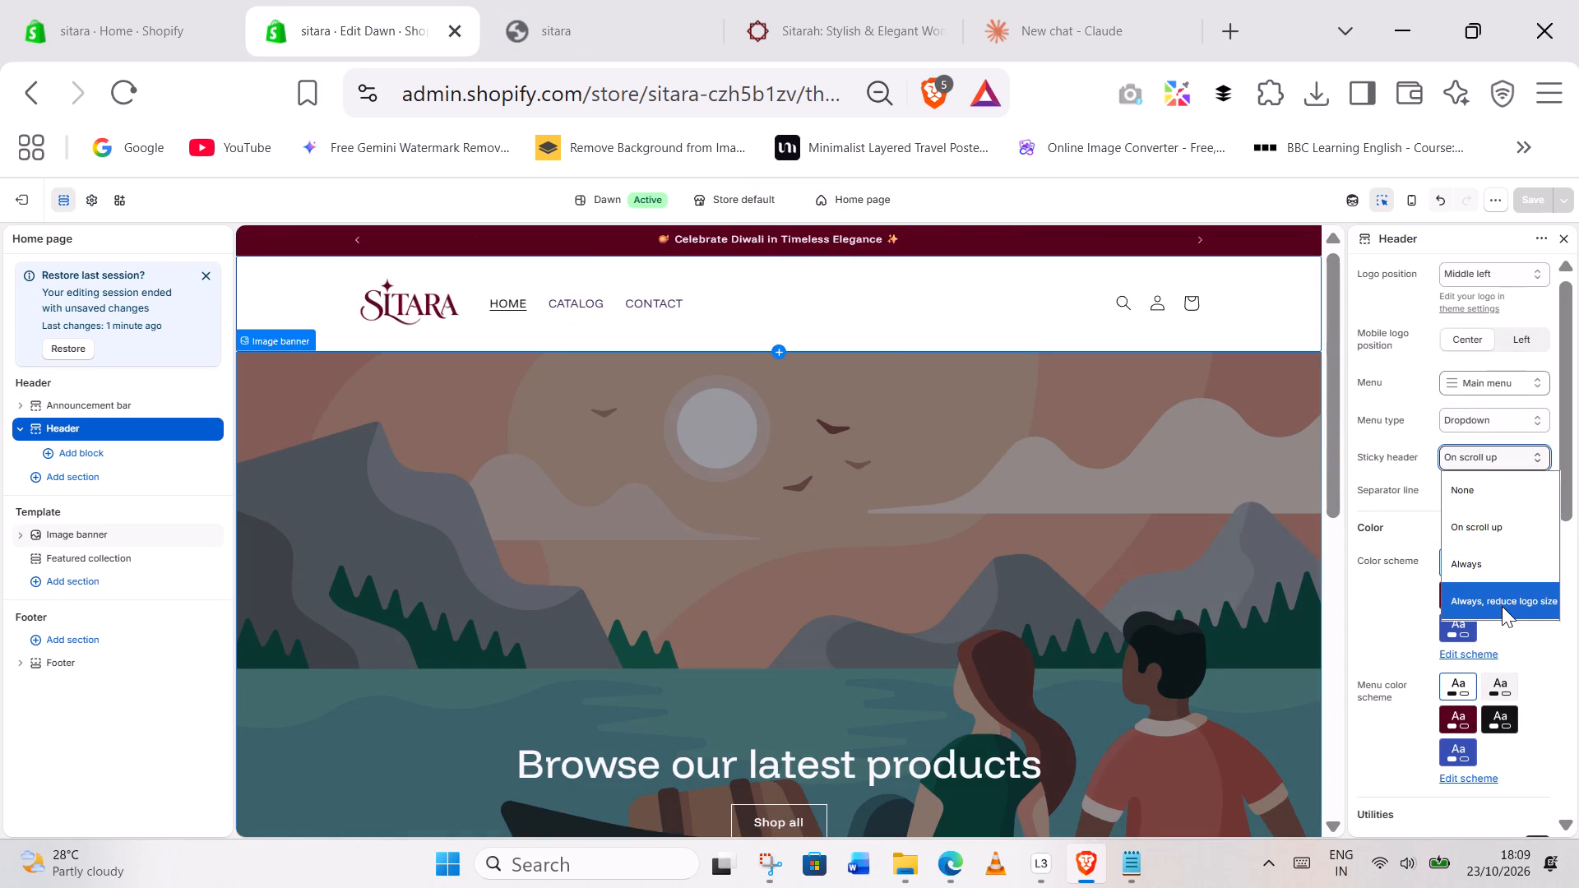
left_click(1525, 205)
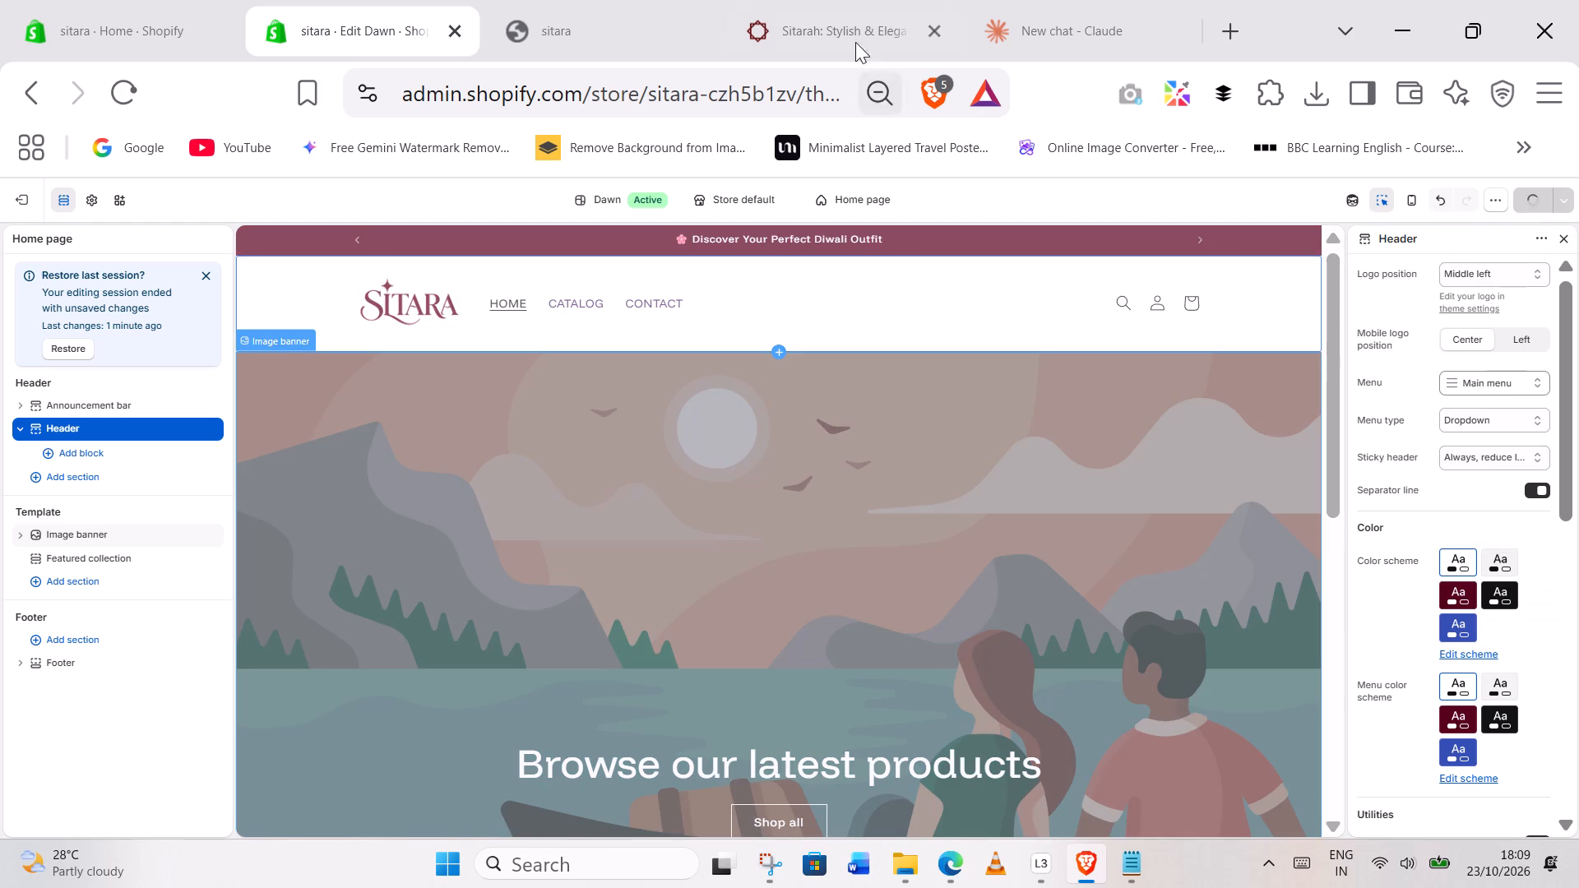
Reload the live sitara storefront and check how the sticky header behaves down the page.
left_click(567, 0)
left_click(309, 0)
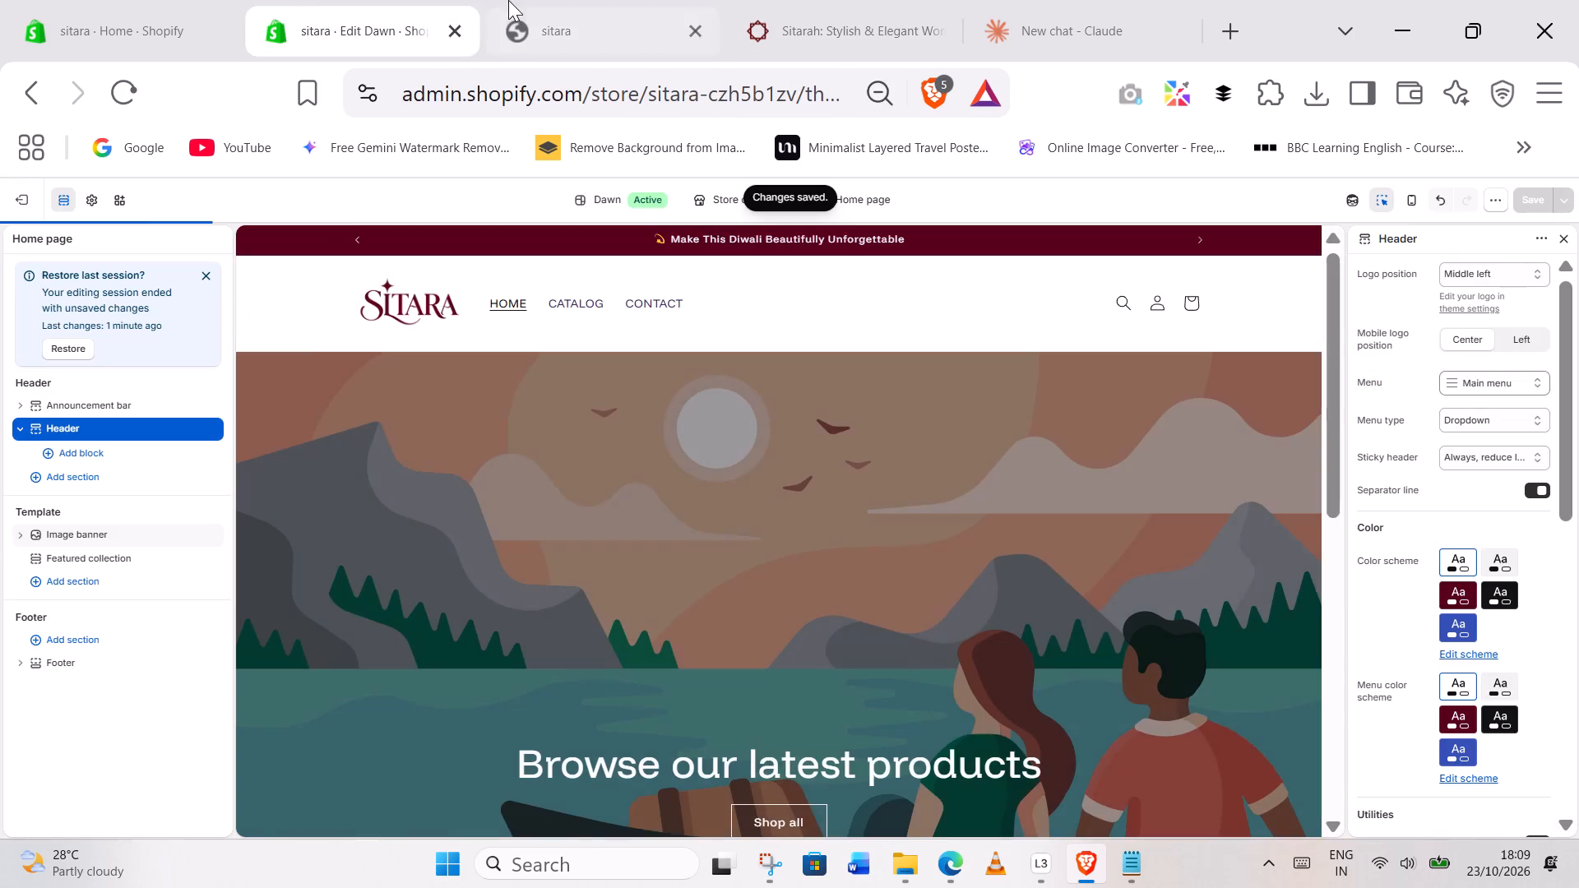
left_click(545, 0)
left_click(125, 92)
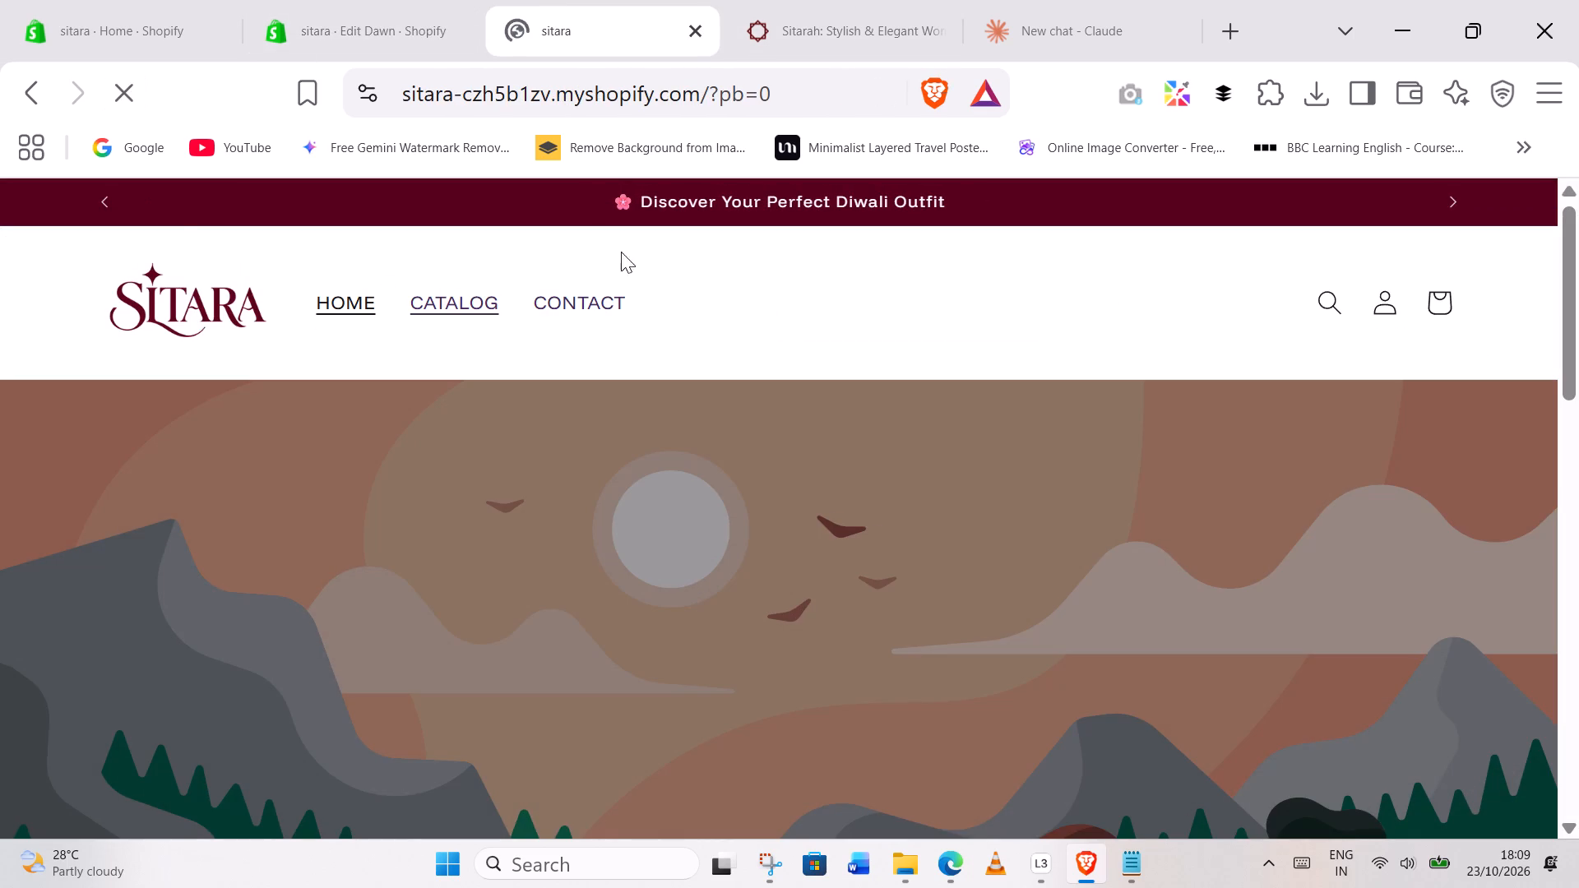
scroll(762, 206, "down", 6)
scroll(721, 333, "down", 6)
scroll(561, 522, "down", 2)
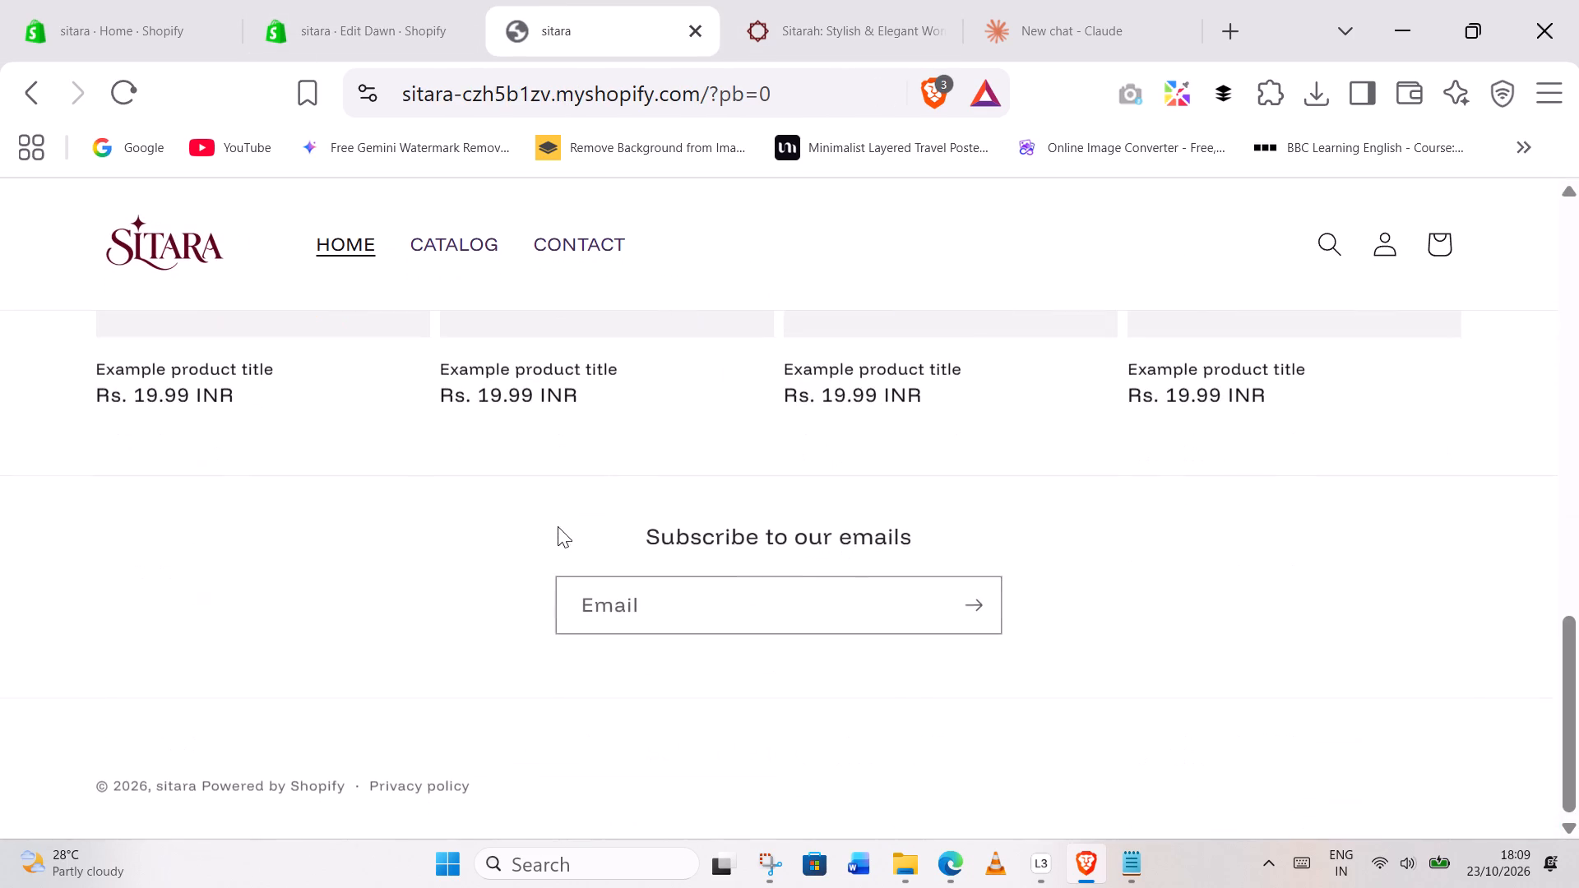
scroll(558, 526, "down", 3)
scroll(564, 510, "up", 13)
Examine the sitarah.in homepage's sections and sticky header, and compare them with the live sitara storefront.
left_click(868, 0)
scroll(673, 442, "down", 4)
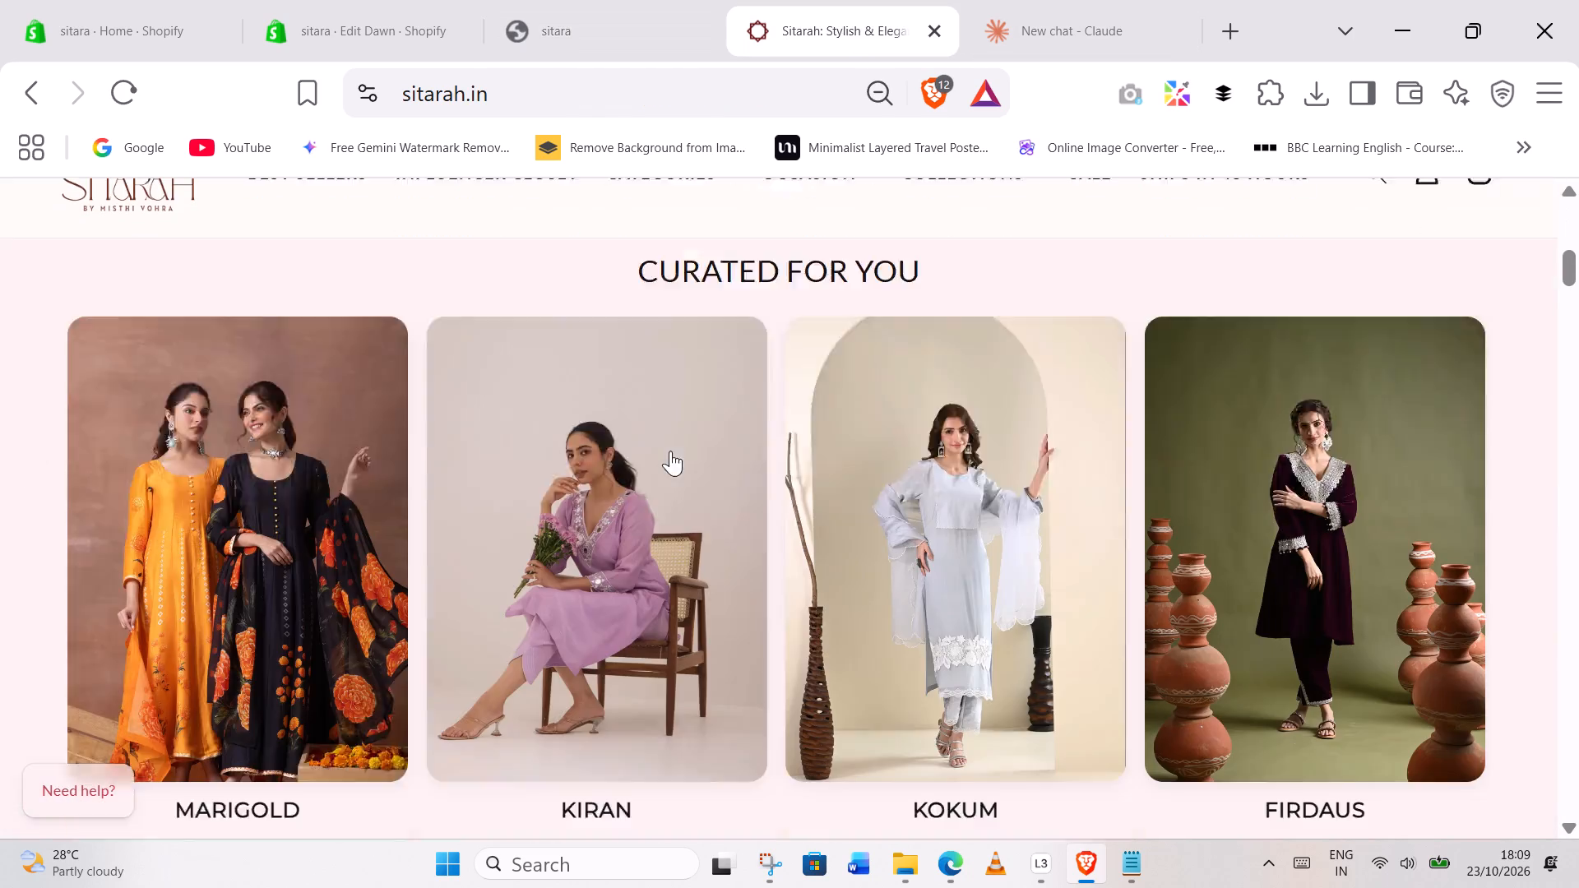
scroll(670, 451, "down", 13)
scroll(410, 650, "up", 13)
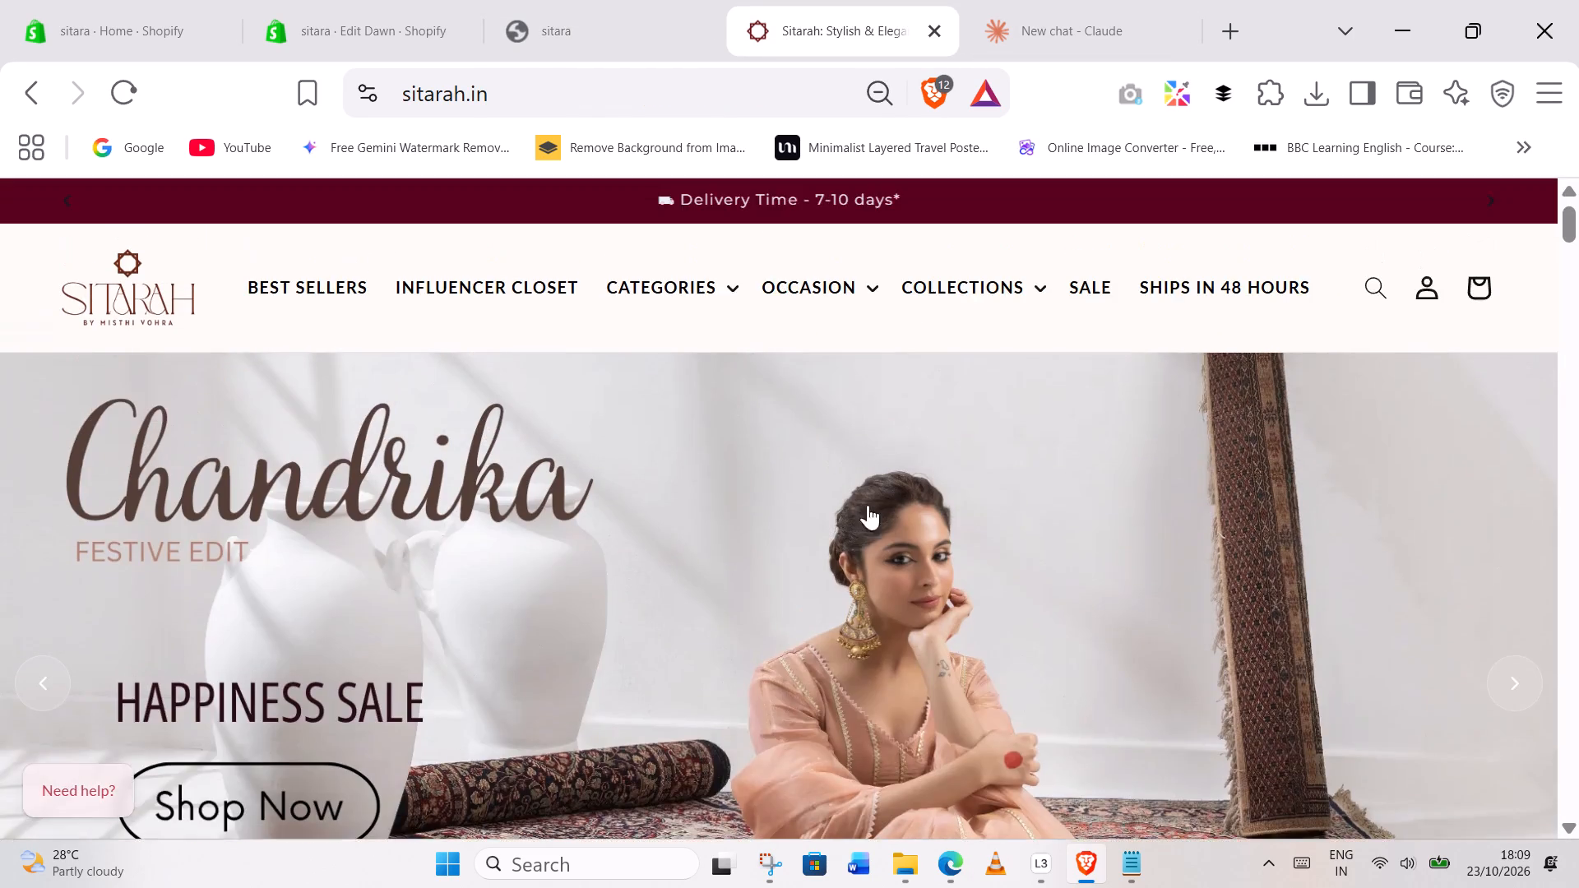
scroll(785, 434, "down", 19)
scroll(646, 439, "up", 1)
scroll(646, 439, "down", 12)
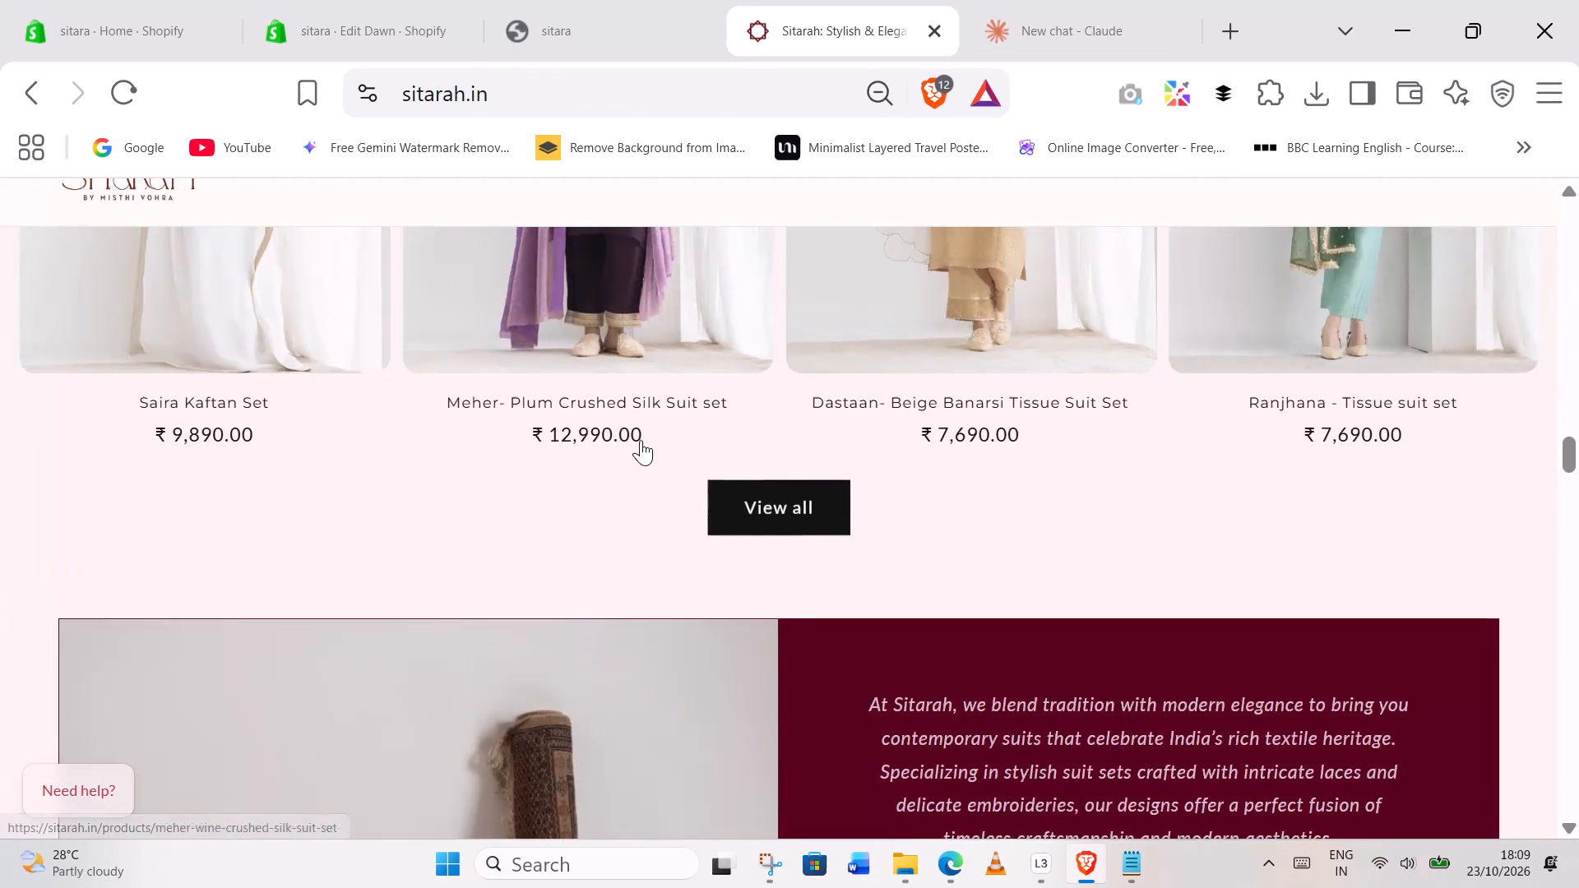
scroll(641, 440, "down", 10)
scroll(641, 440, "up", 2)
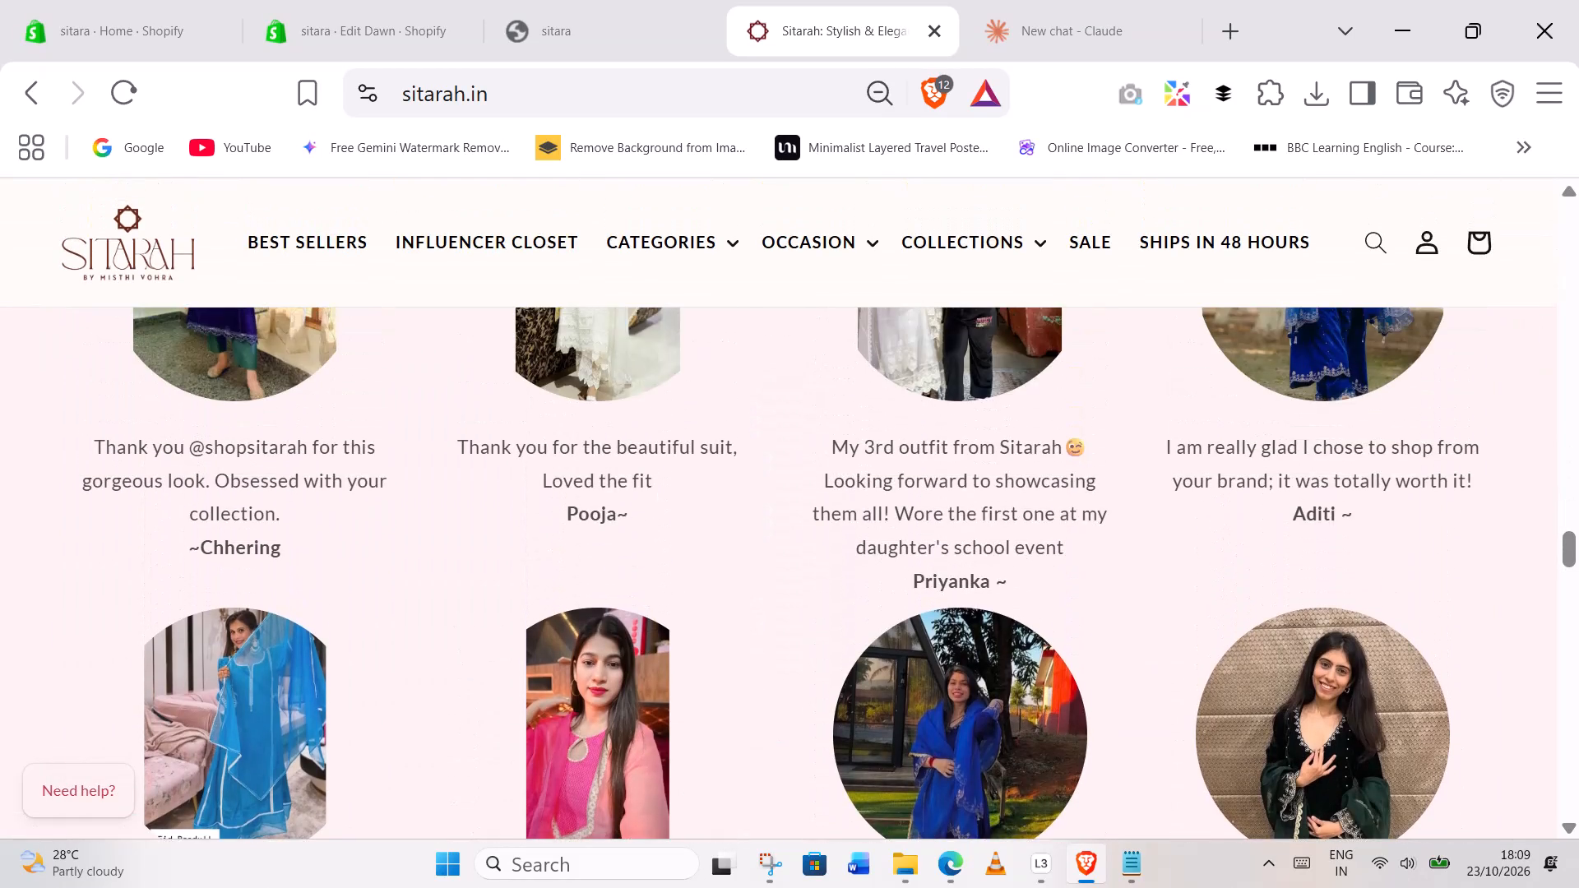
scroll(651, 418, "up", 3)
scroll(651, 418, "down", 4)
scroll(651, 418, "up", 6)
left_click(626, 0)
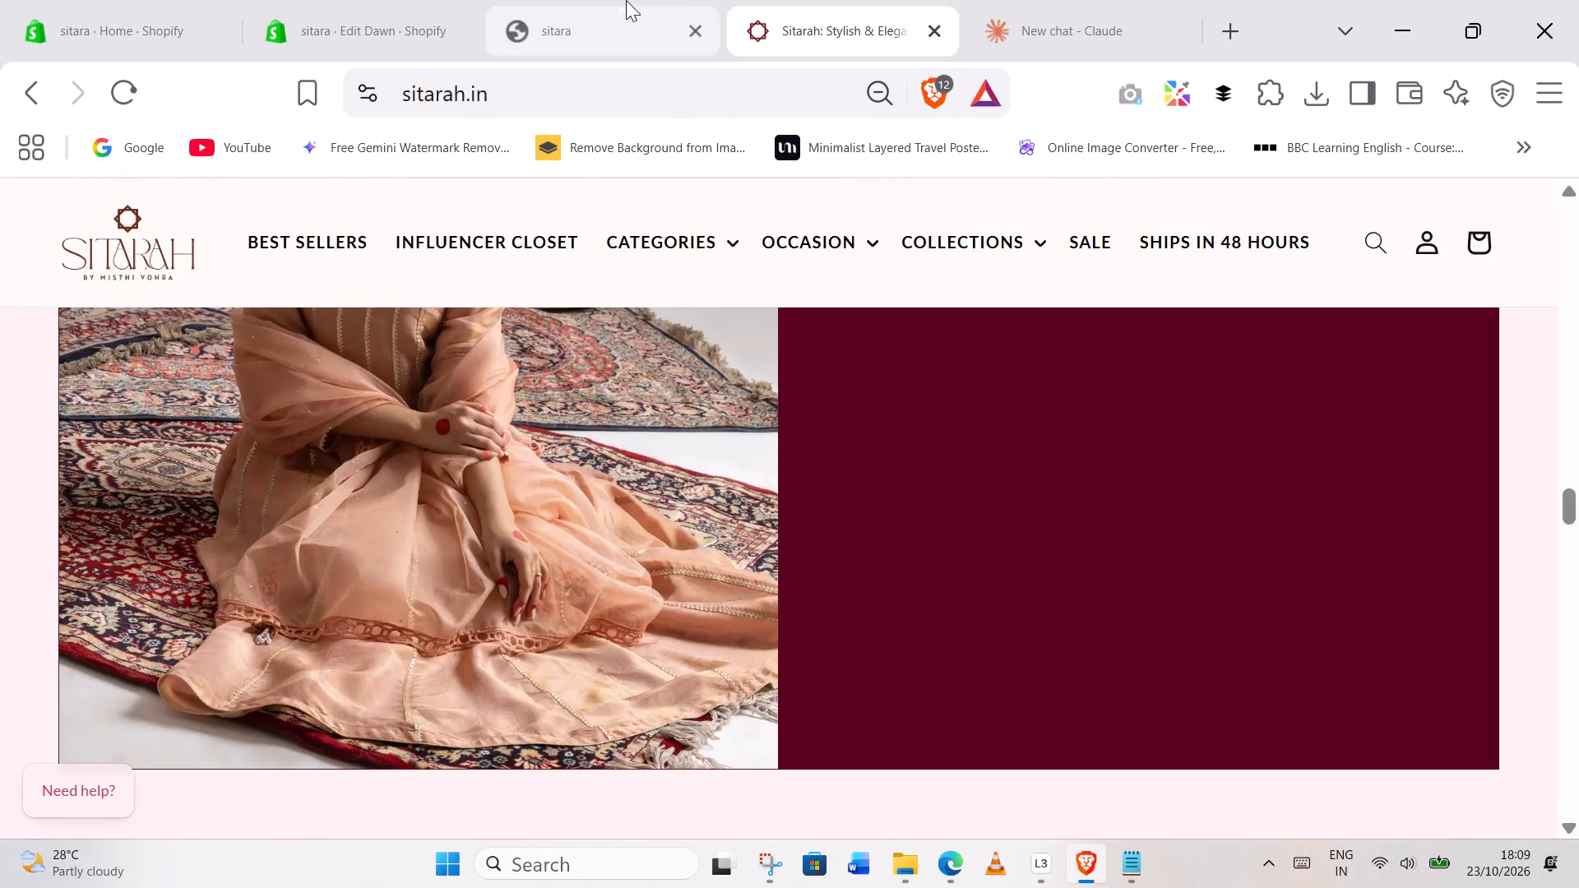
scroll(436, 546, "down", 13)
scroll(563, 480, "down", 6)
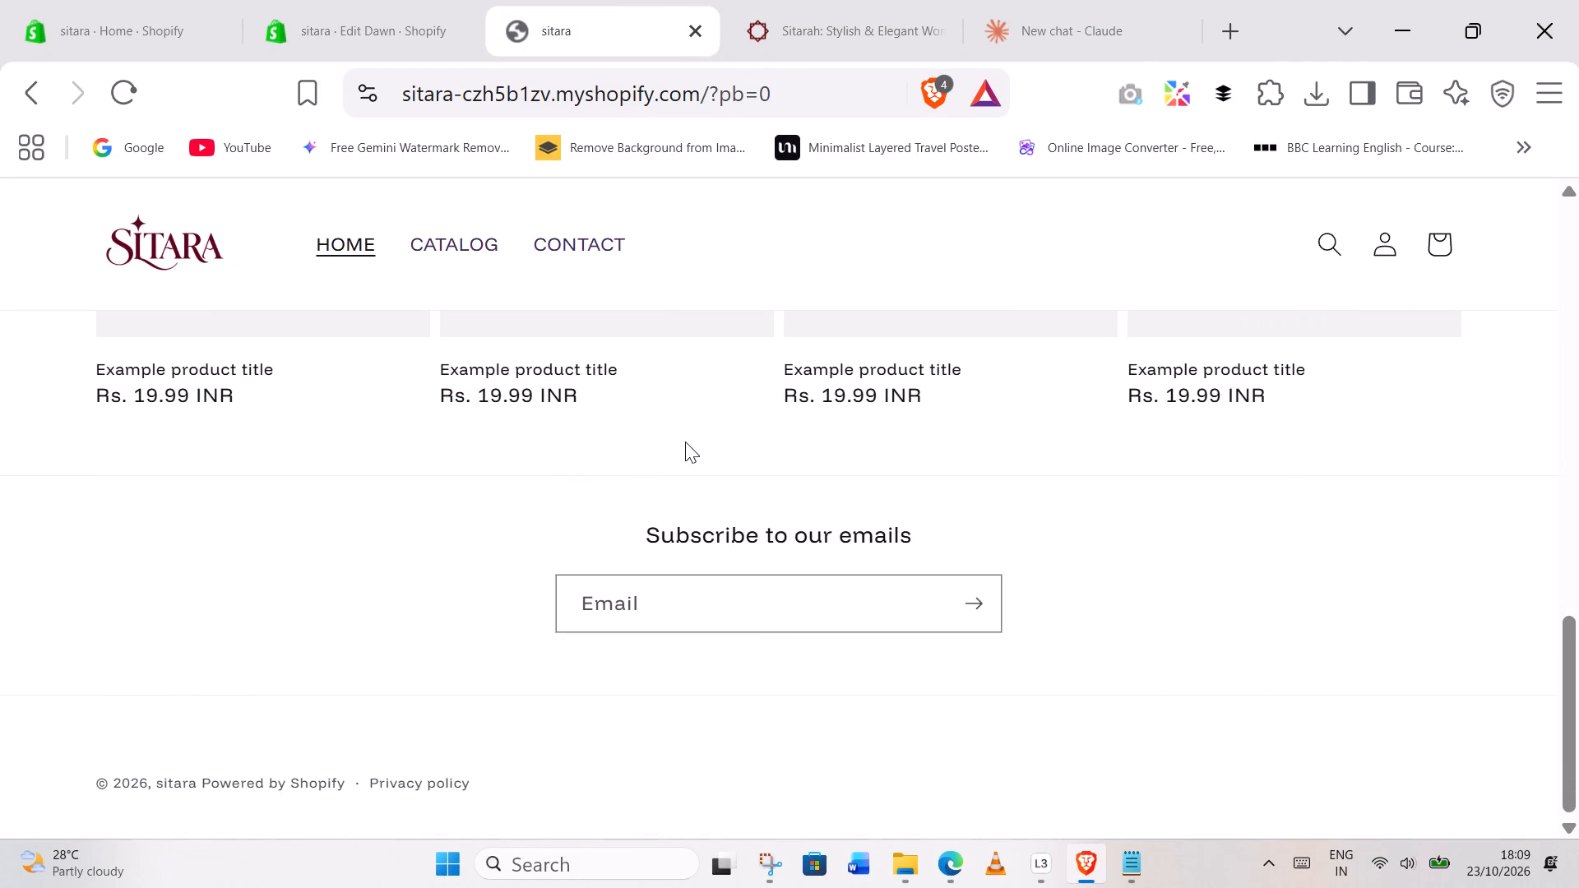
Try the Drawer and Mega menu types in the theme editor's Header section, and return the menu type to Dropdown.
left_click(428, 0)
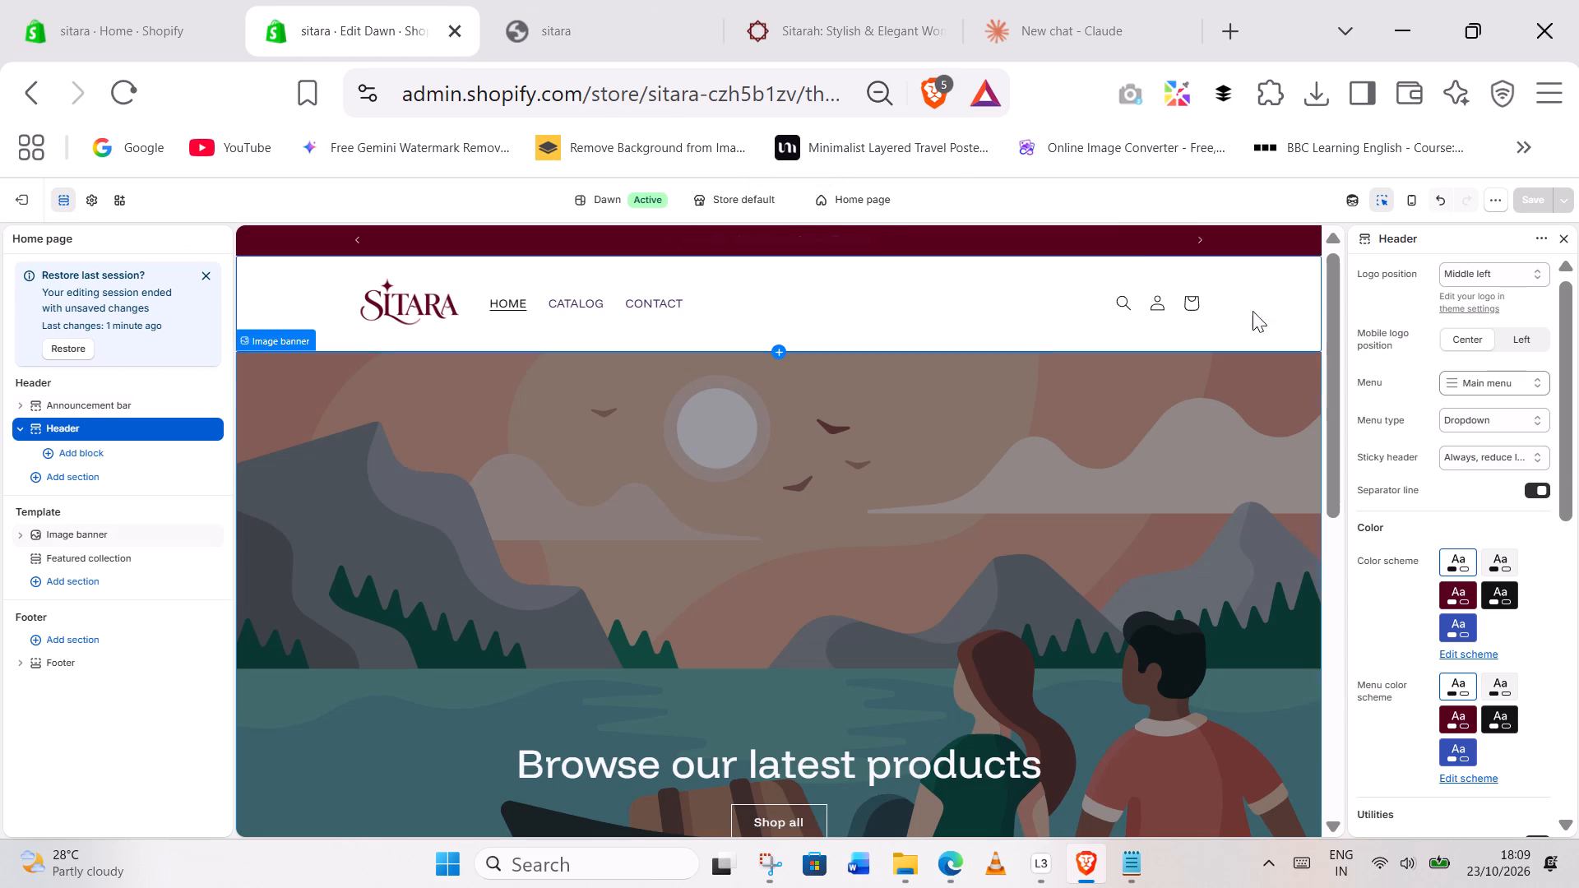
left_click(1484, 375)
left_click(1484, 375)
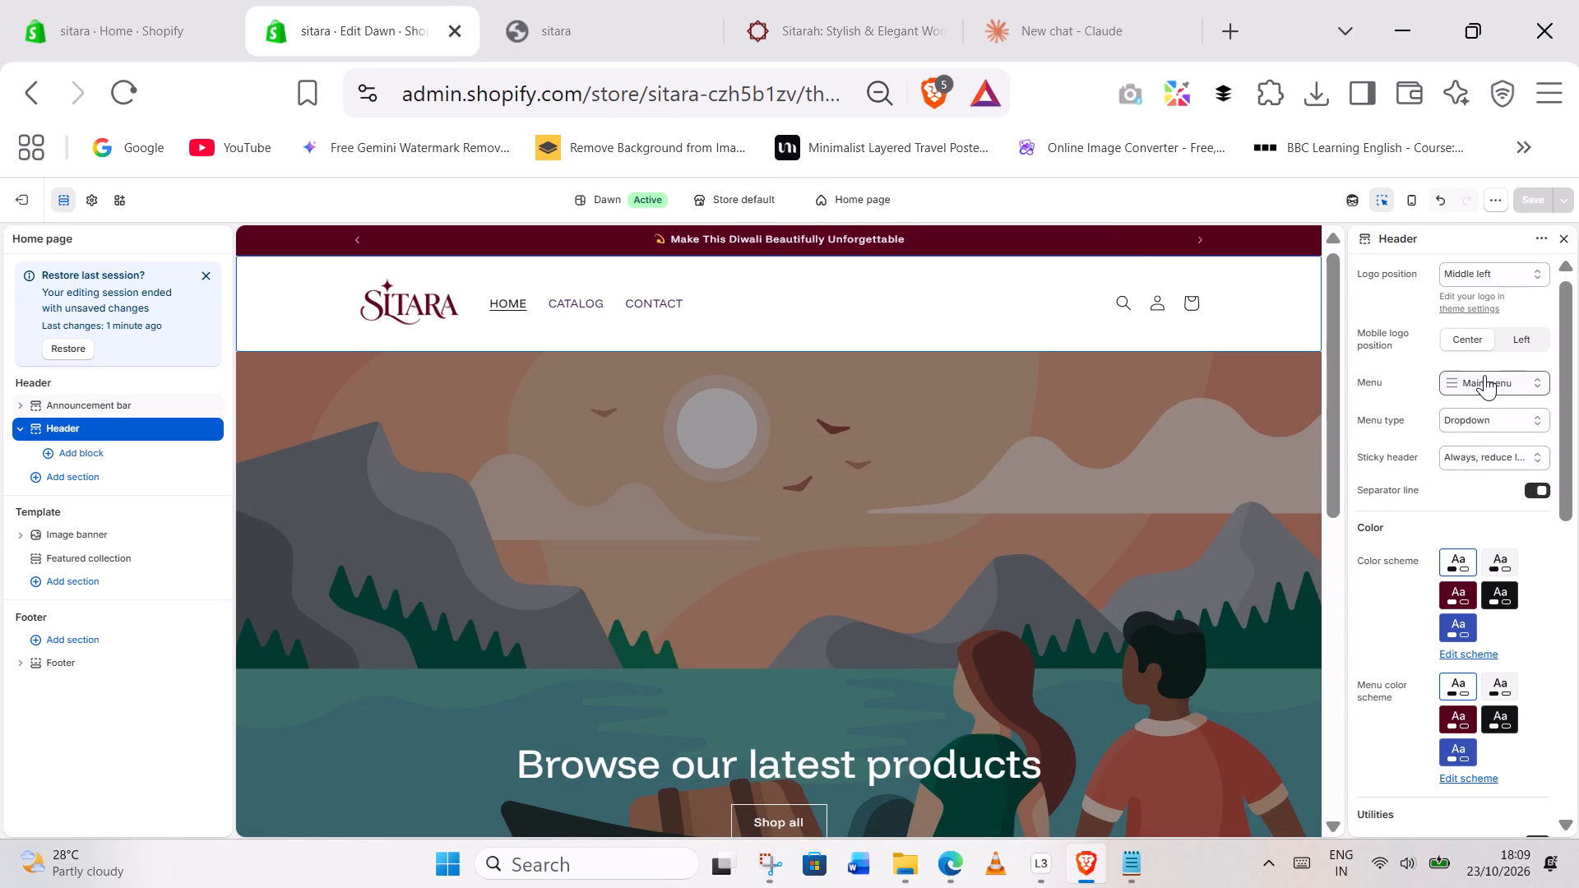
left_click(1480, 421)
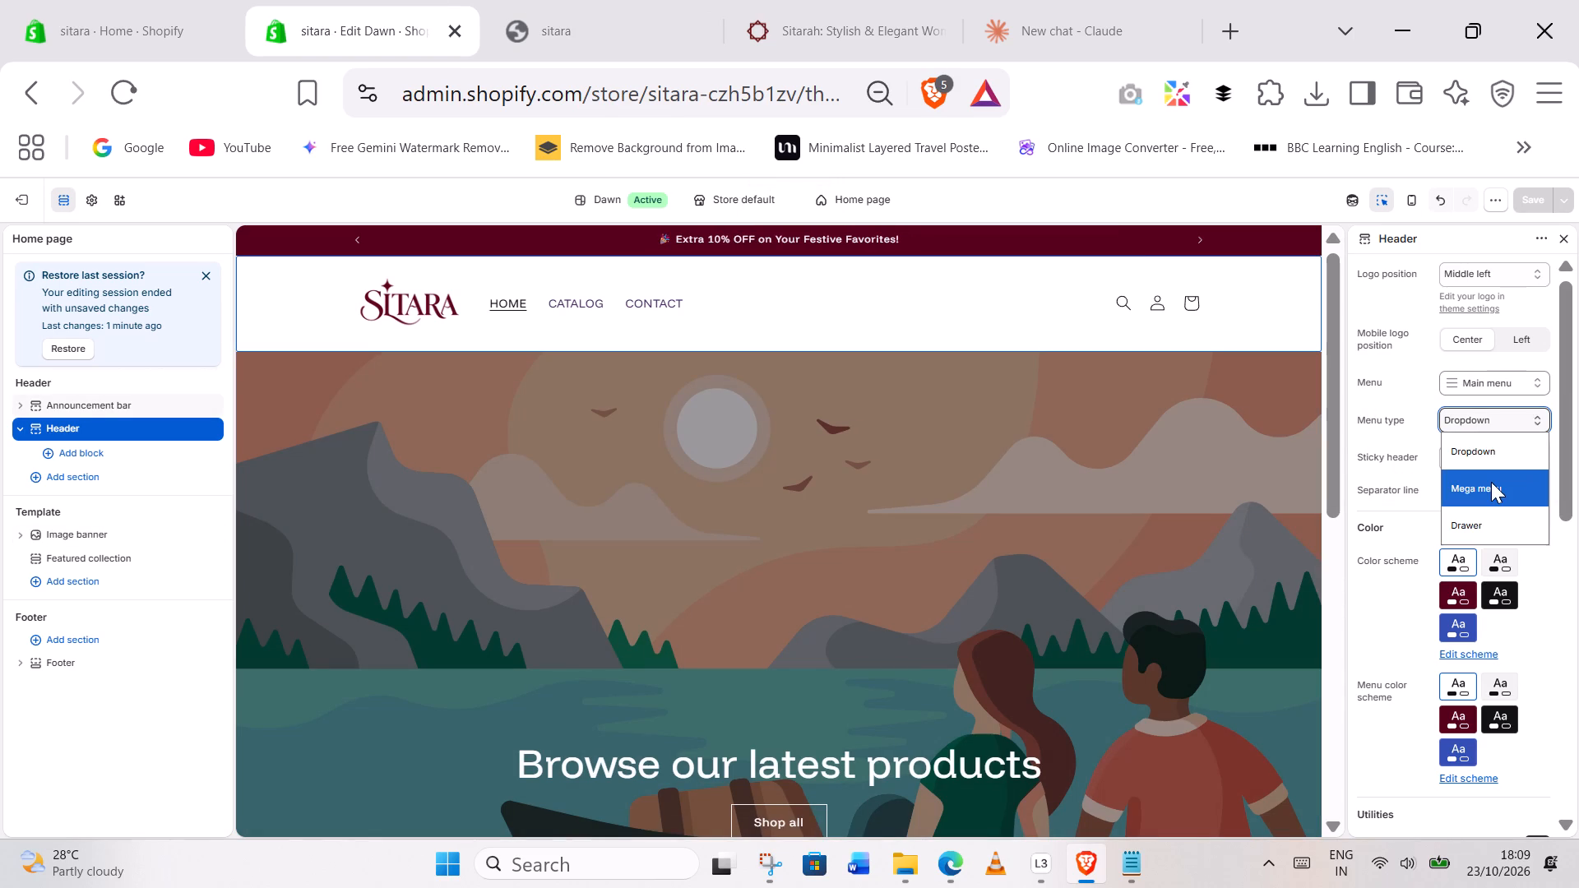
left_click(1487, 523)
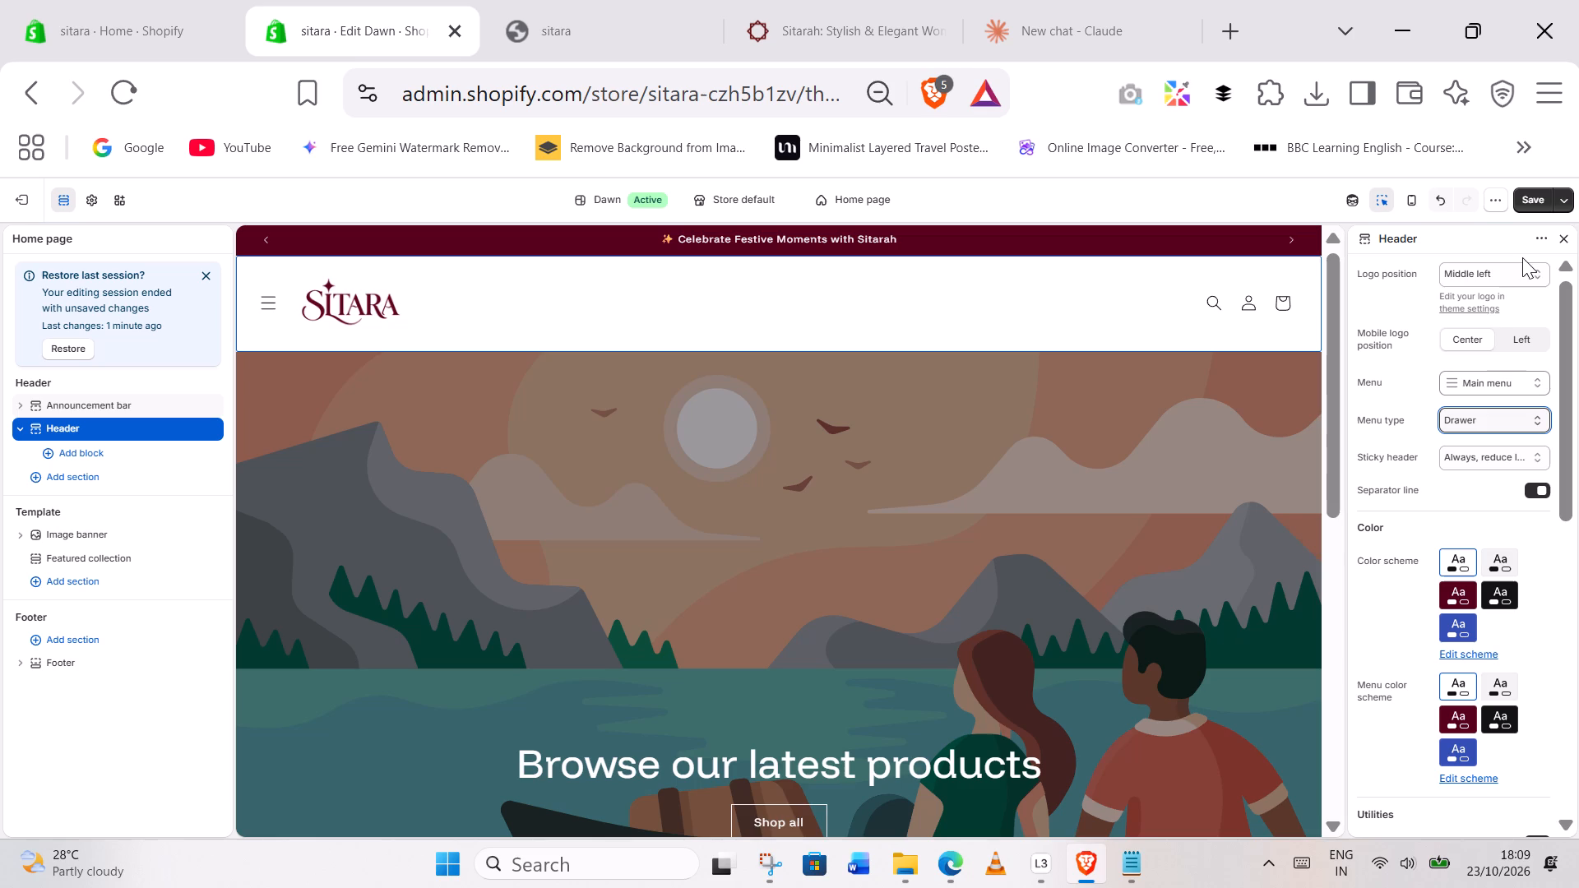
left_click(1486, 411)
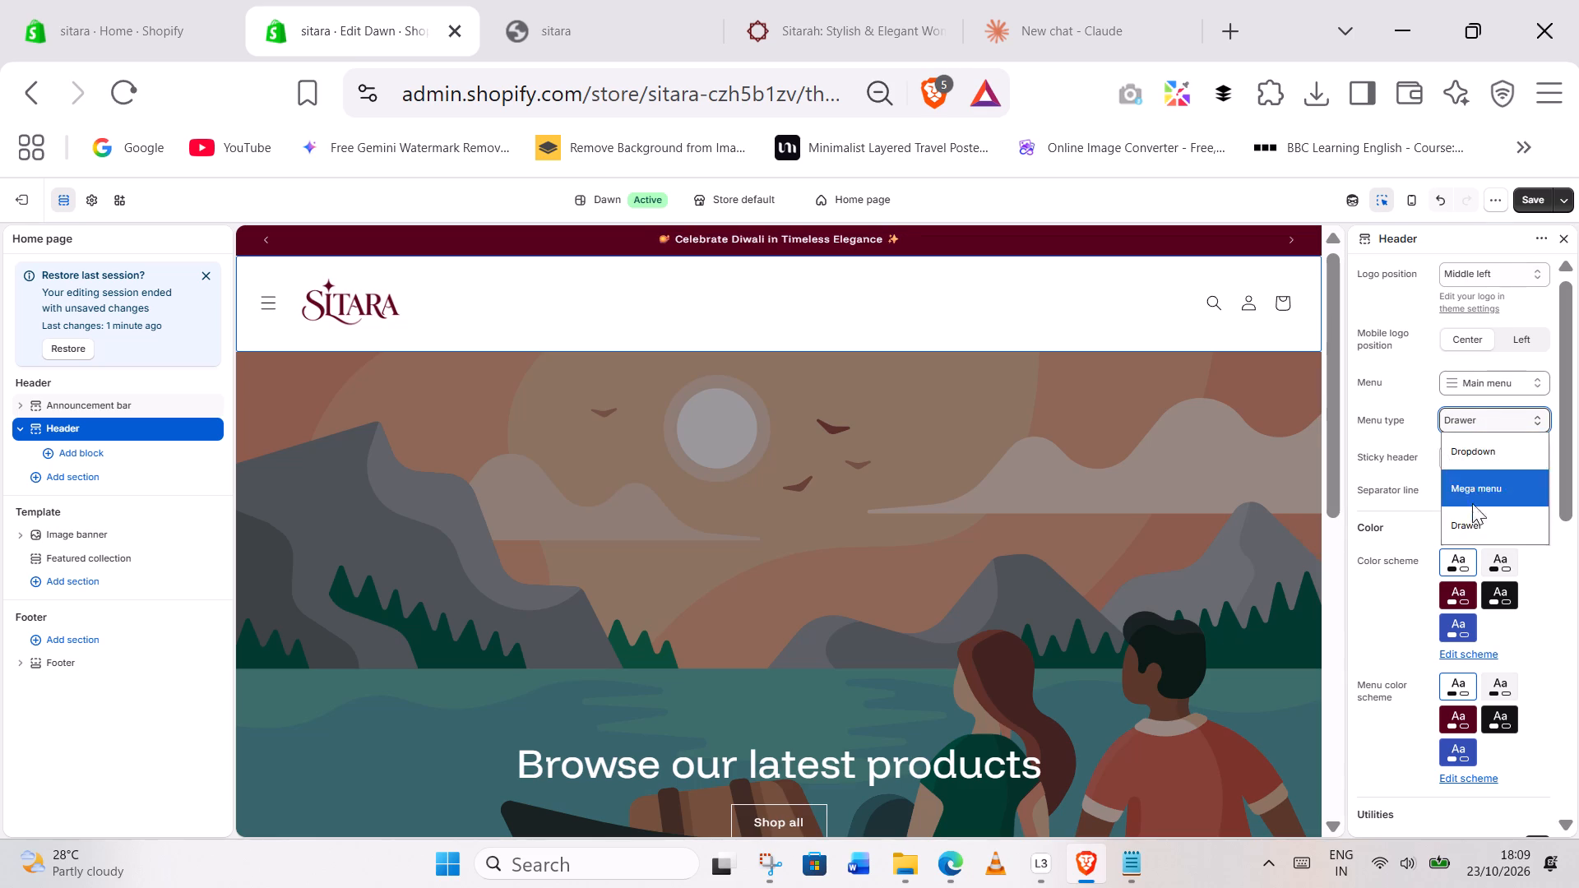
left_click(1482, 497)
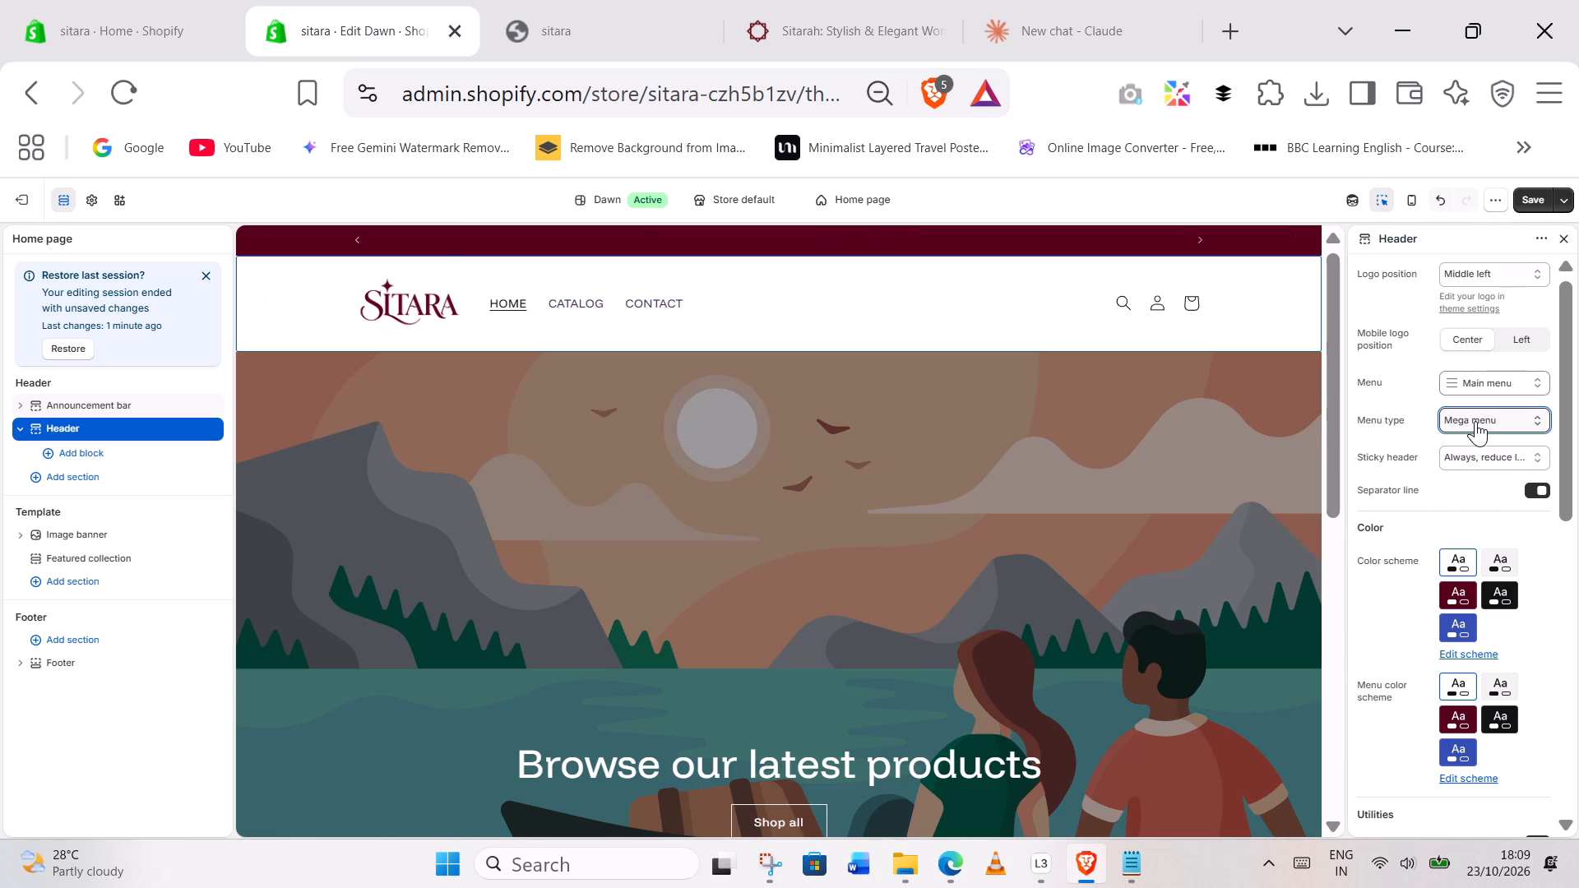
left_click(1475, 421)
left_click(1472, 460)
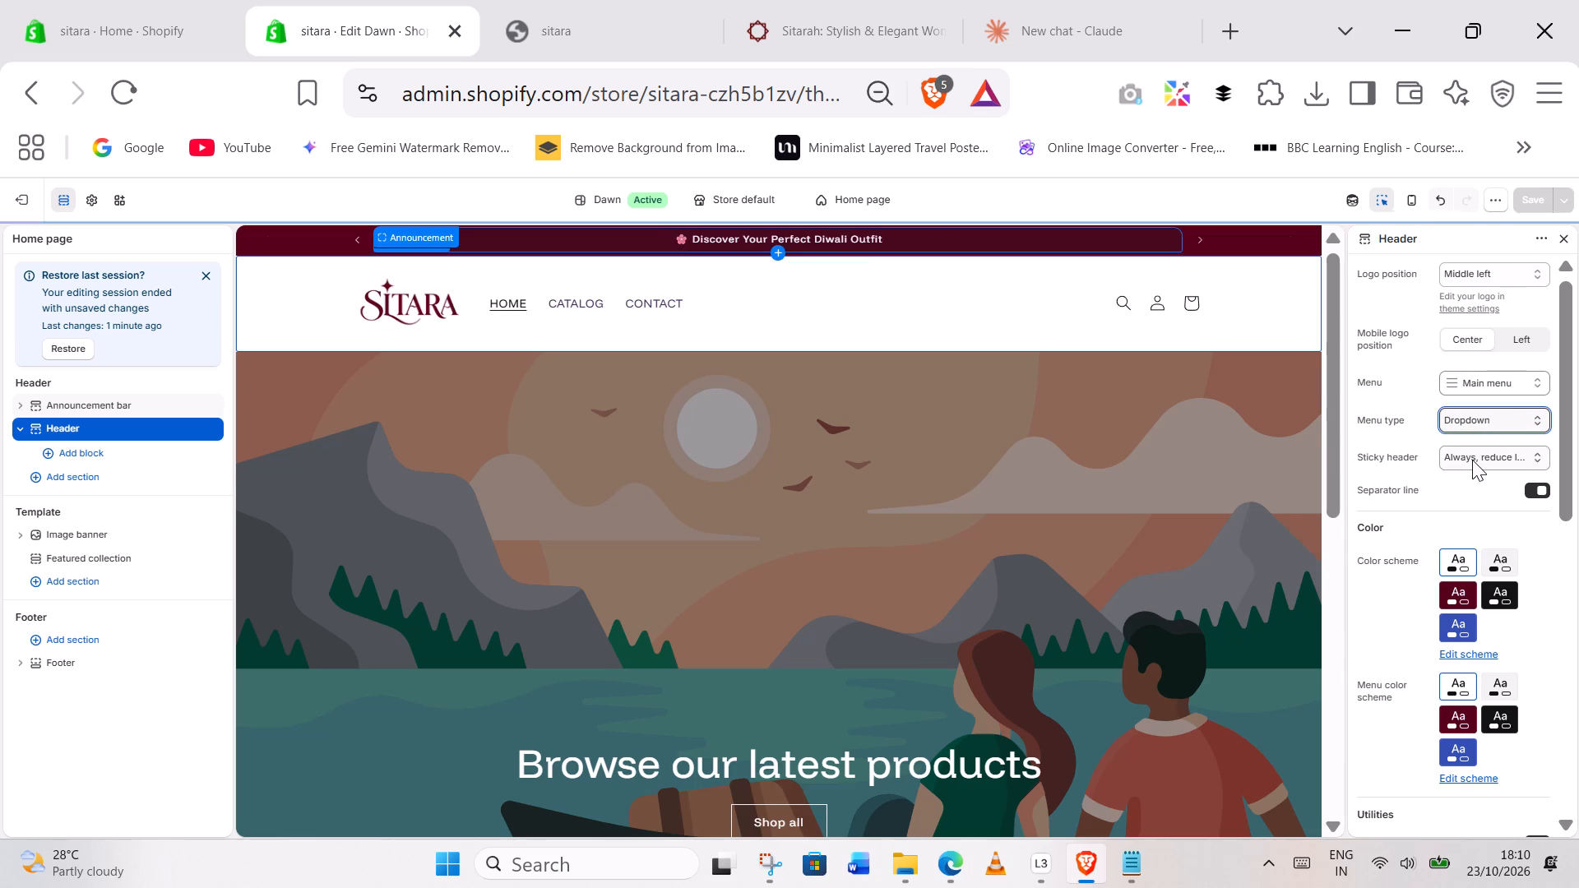
Check the sticky header along the page in the editor preview and on the live storefront, and return to the theme editor.
scroll(985, 354, "down", 11)
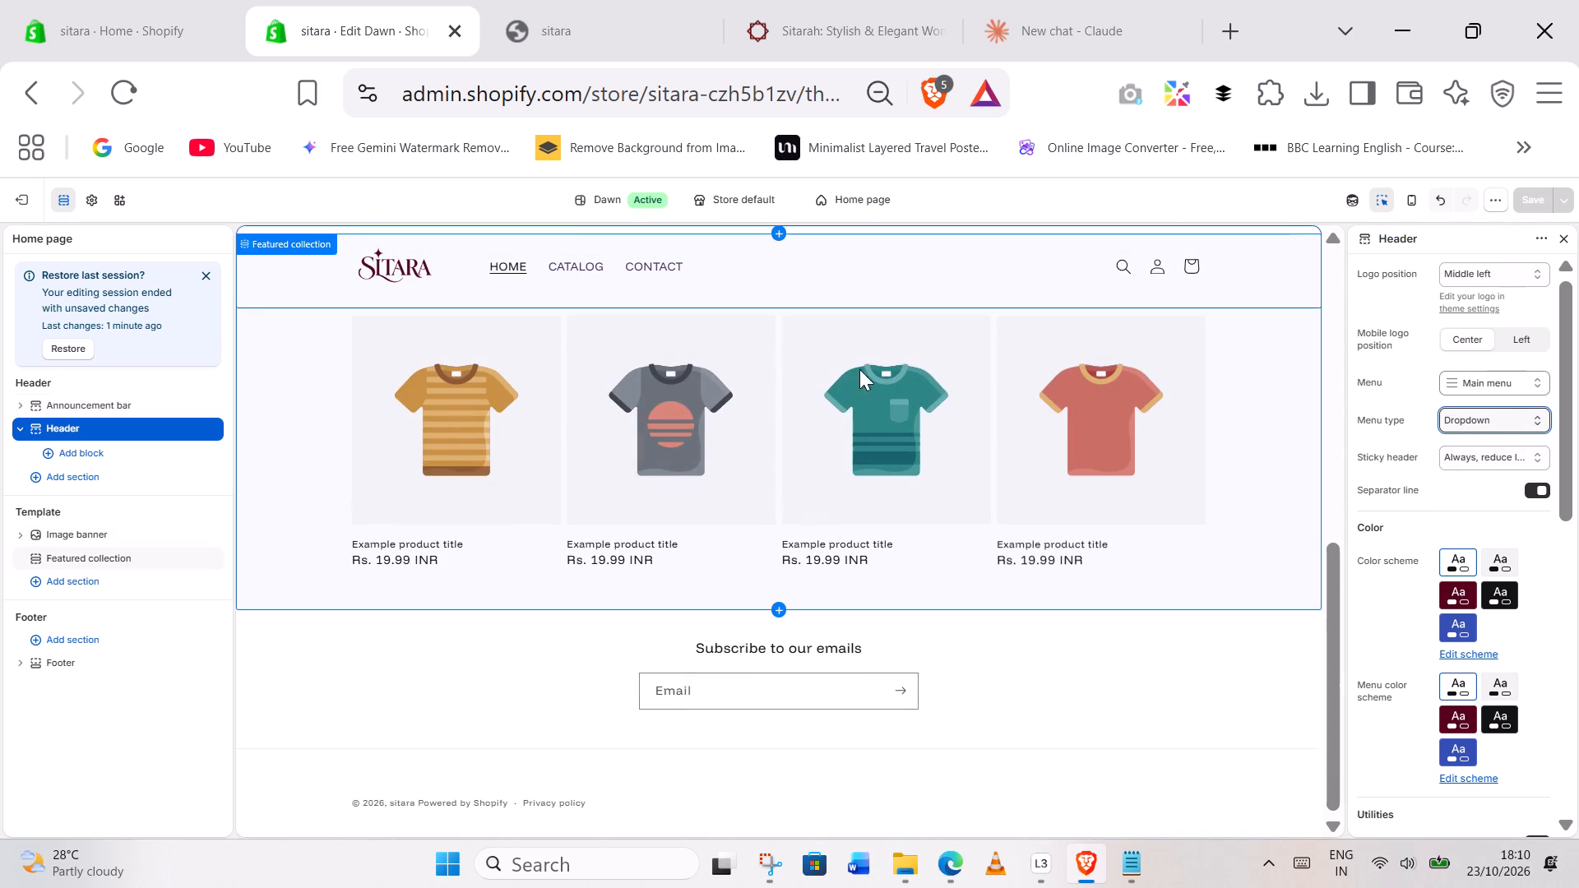
scroll(581, 304, "down", 1)
left_click(590, 0)
scroll(447, 326, "down", 4)
scroll(380, 574, "down", 4)
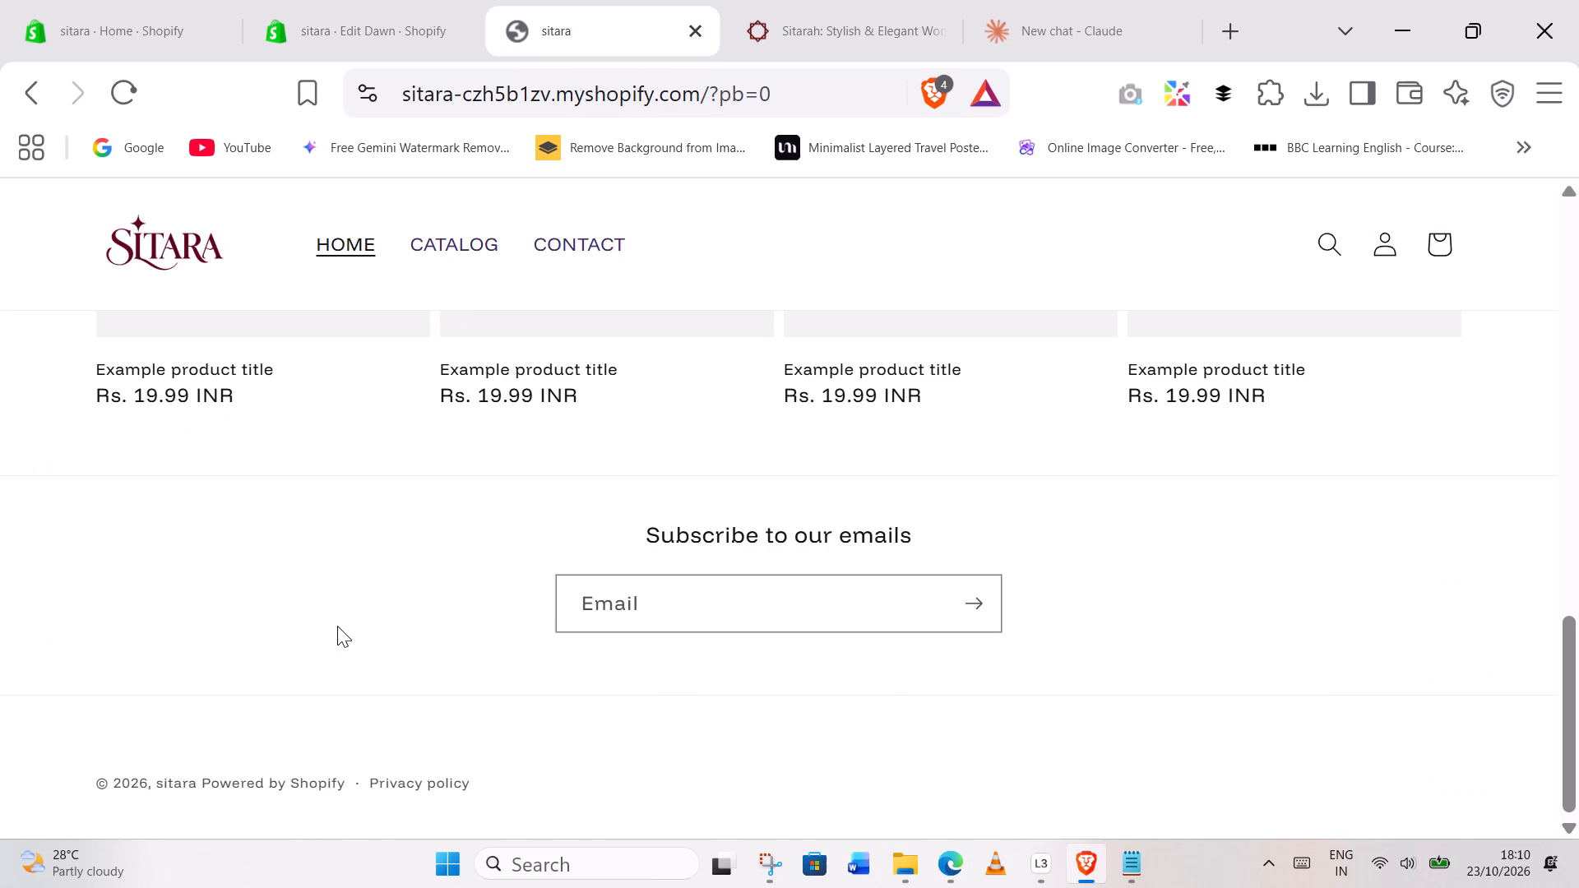
scroll(337, 626, "down", 2)
scroll(331, 631, "up", 8)
scroll(458, 505, "up", 8)
left_click(299, 0)
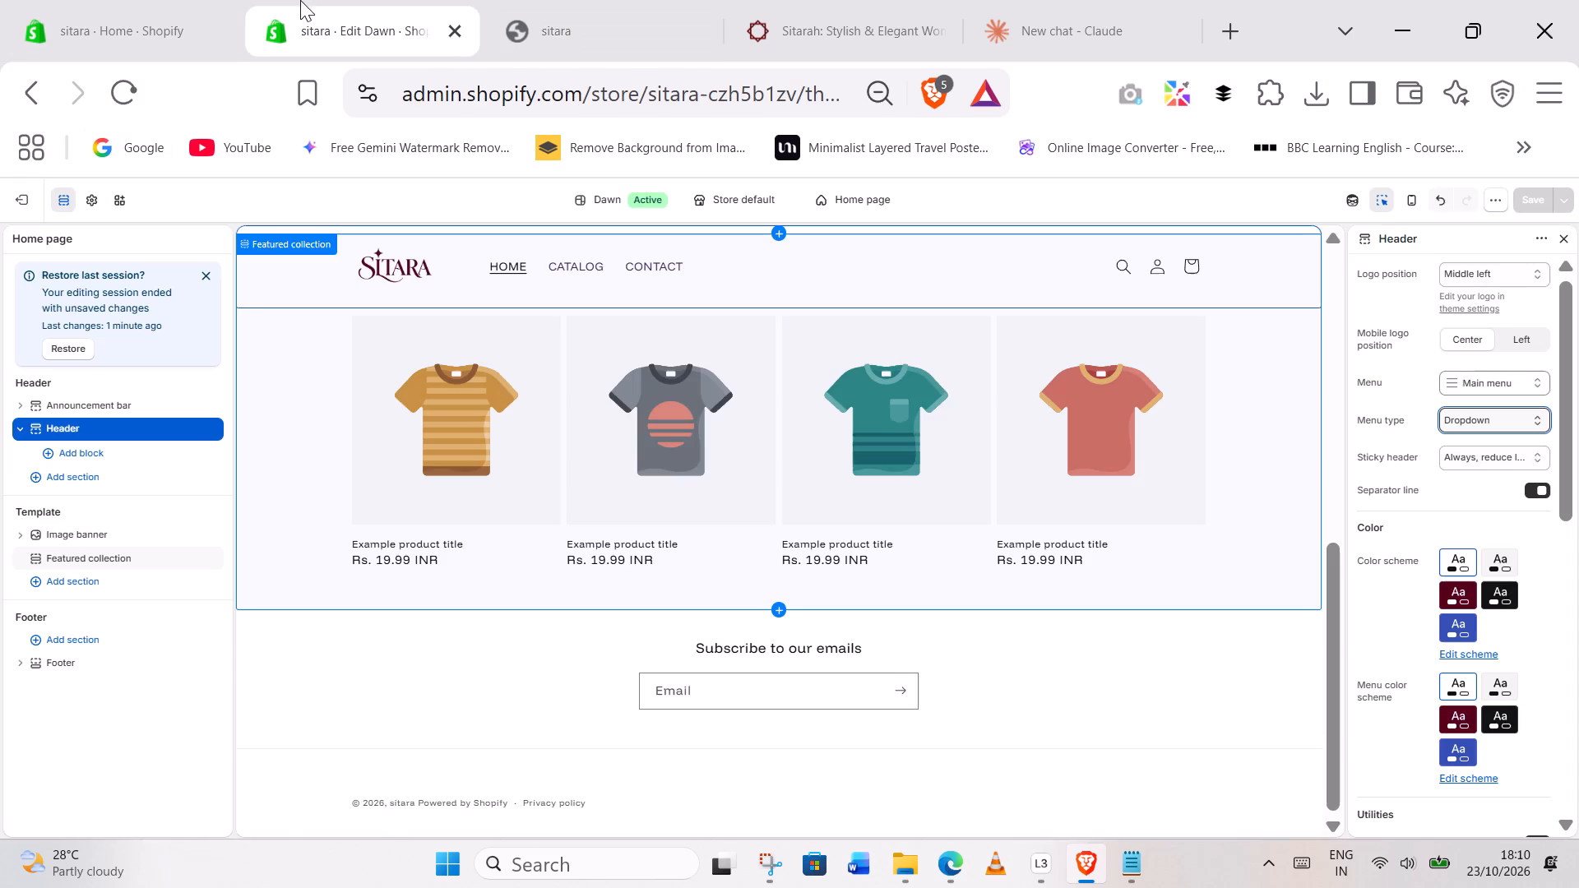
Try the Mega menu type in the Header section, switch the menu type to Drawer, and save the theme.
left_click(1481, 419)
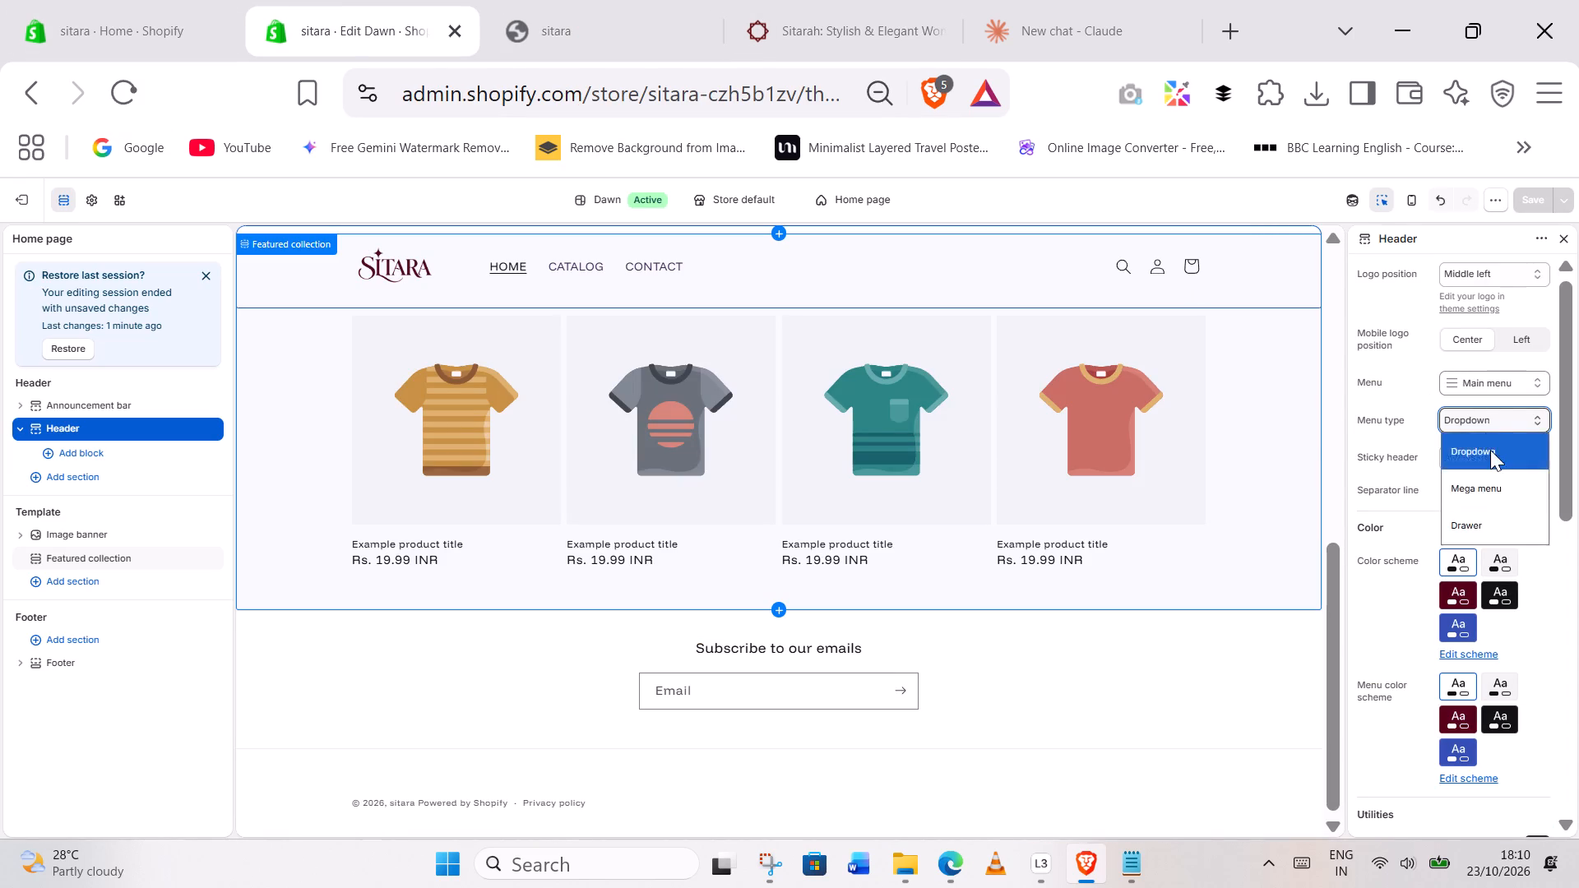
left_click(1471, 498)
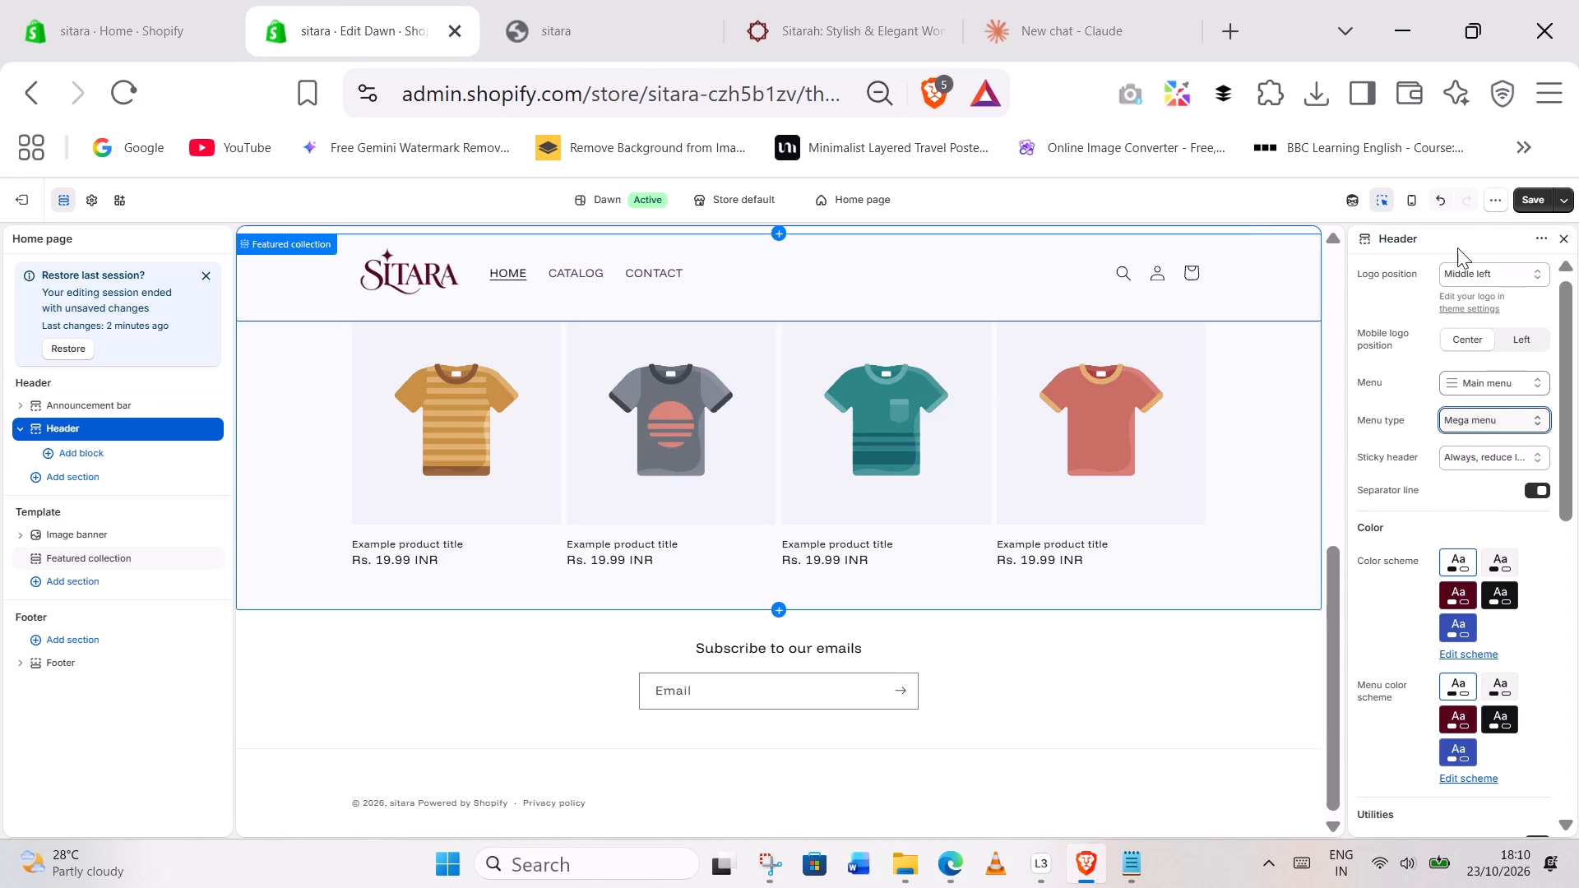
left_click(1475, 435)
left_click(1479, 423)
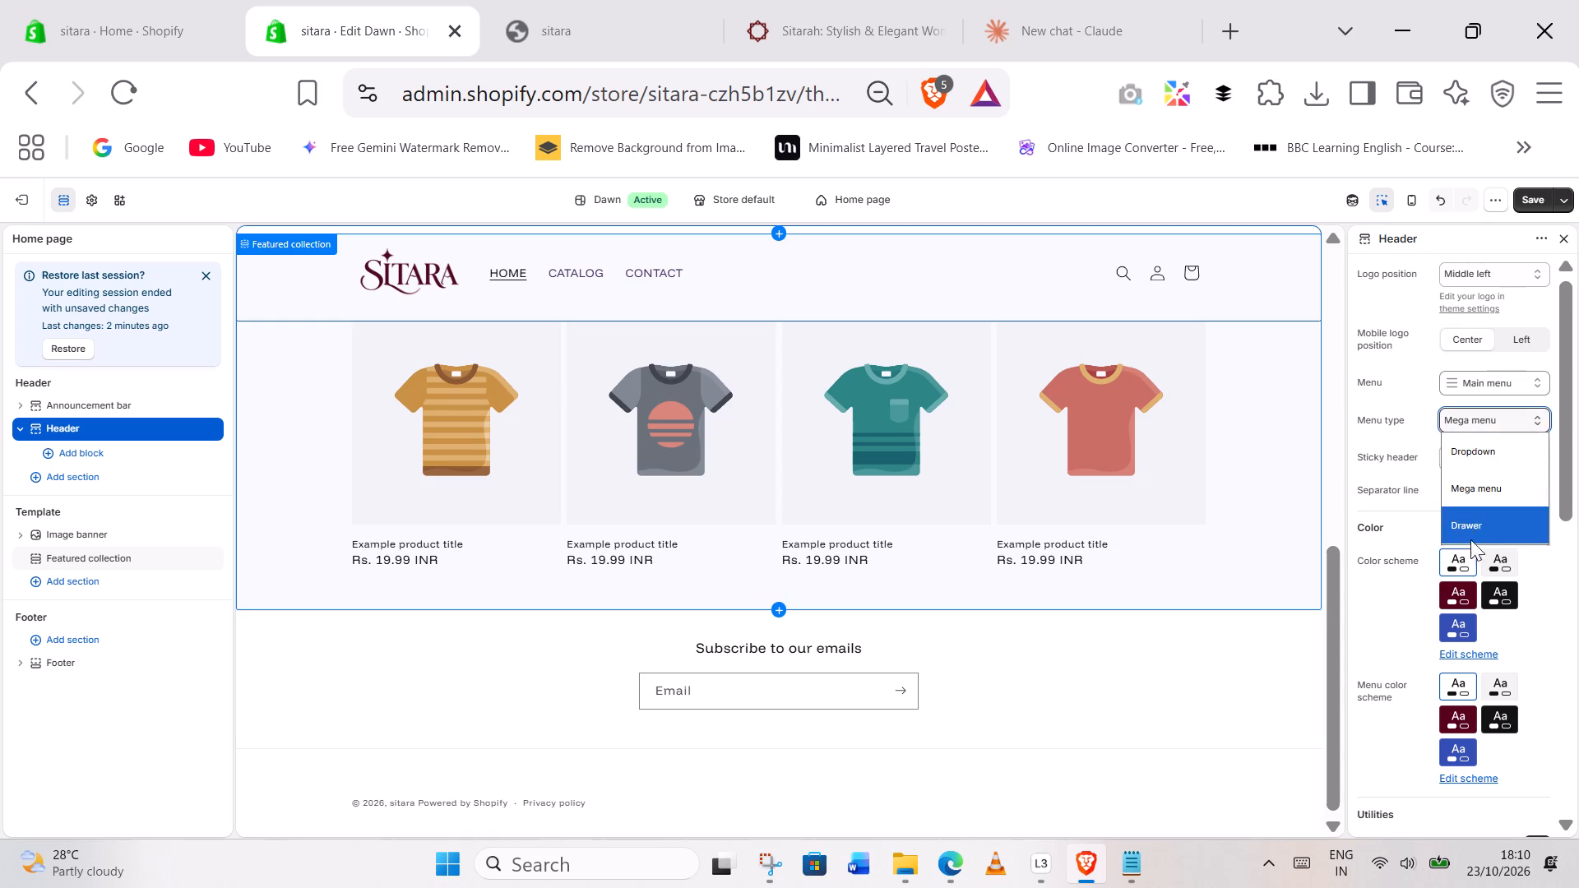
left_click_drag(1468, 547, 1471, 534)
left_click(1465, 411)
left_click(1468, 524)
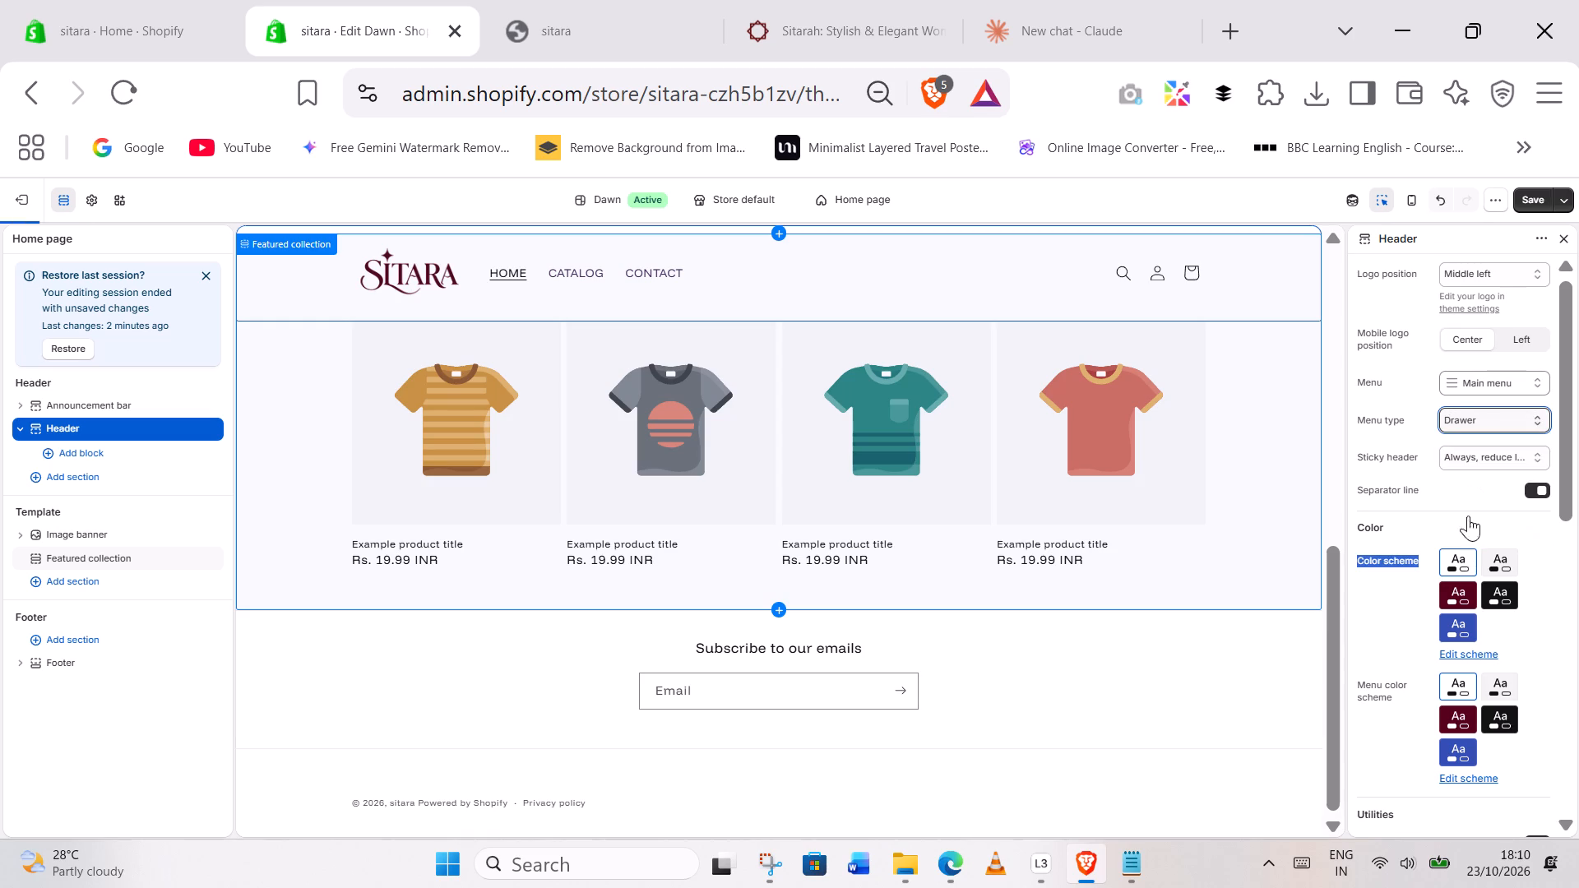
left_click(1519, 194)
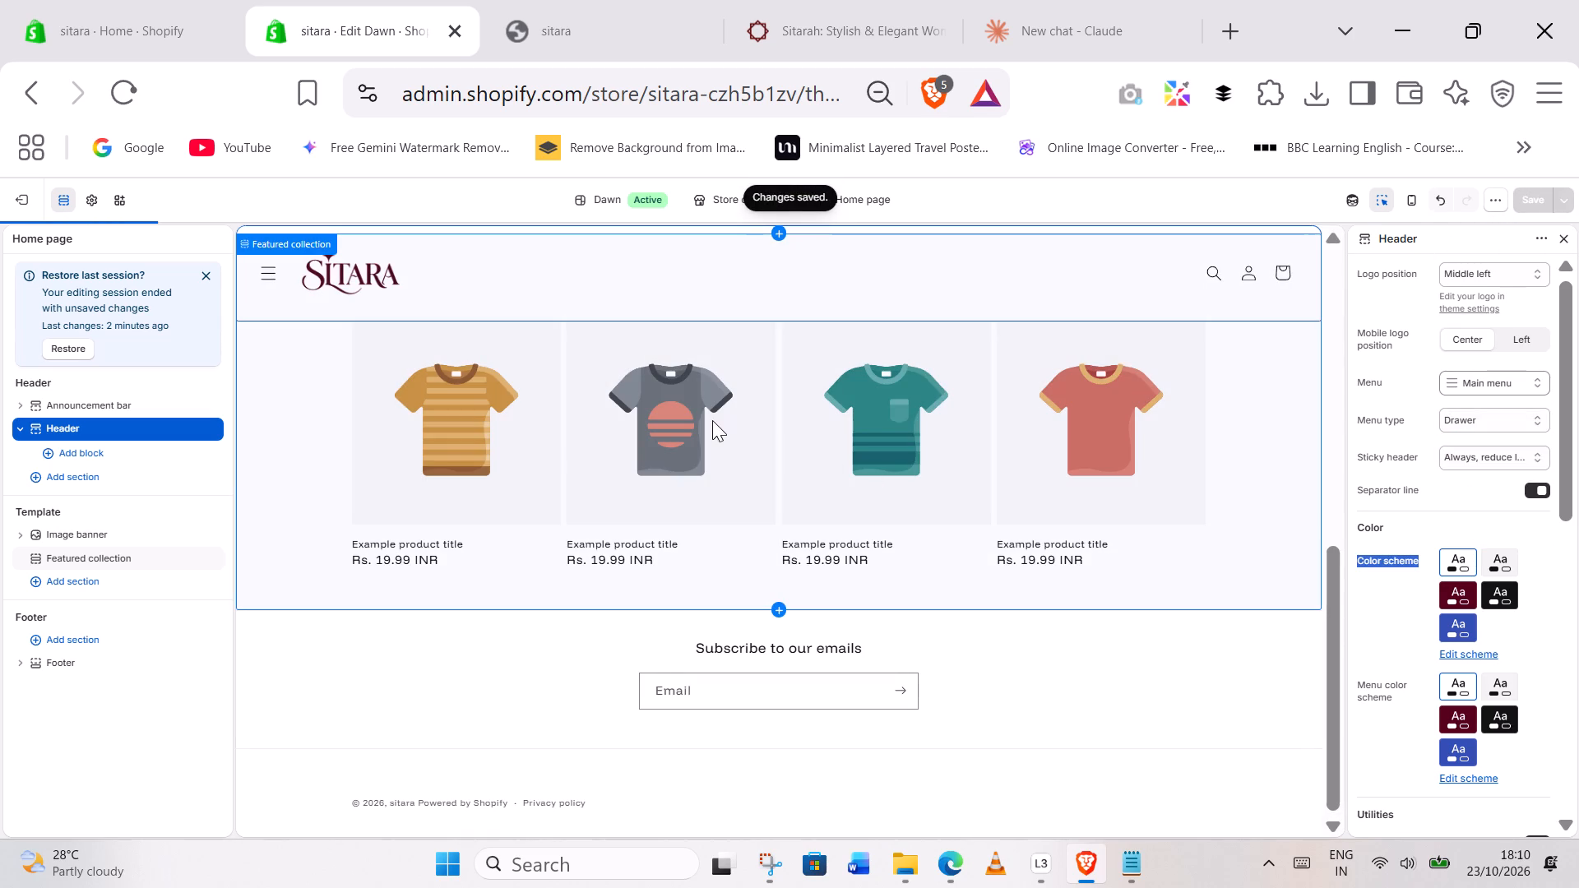
Reload the live sitara storefront and check how the header's drawer menu opens and closes.
scroll(712, 420, "up", 3)
left_click(790, 0)
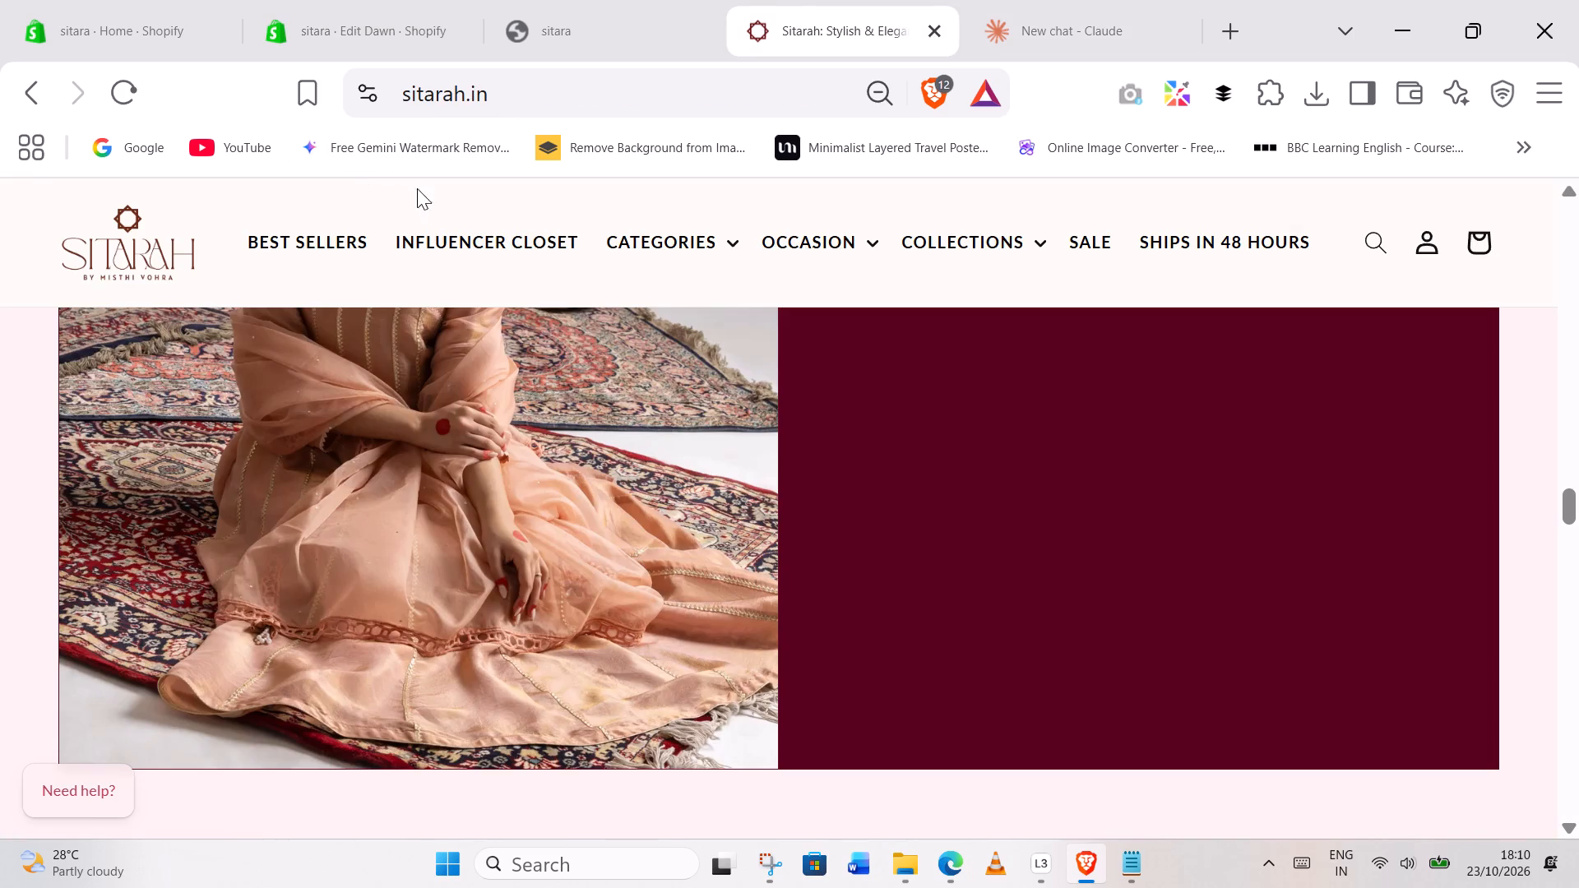
left_click(559, 0)
left_click(137, 89)
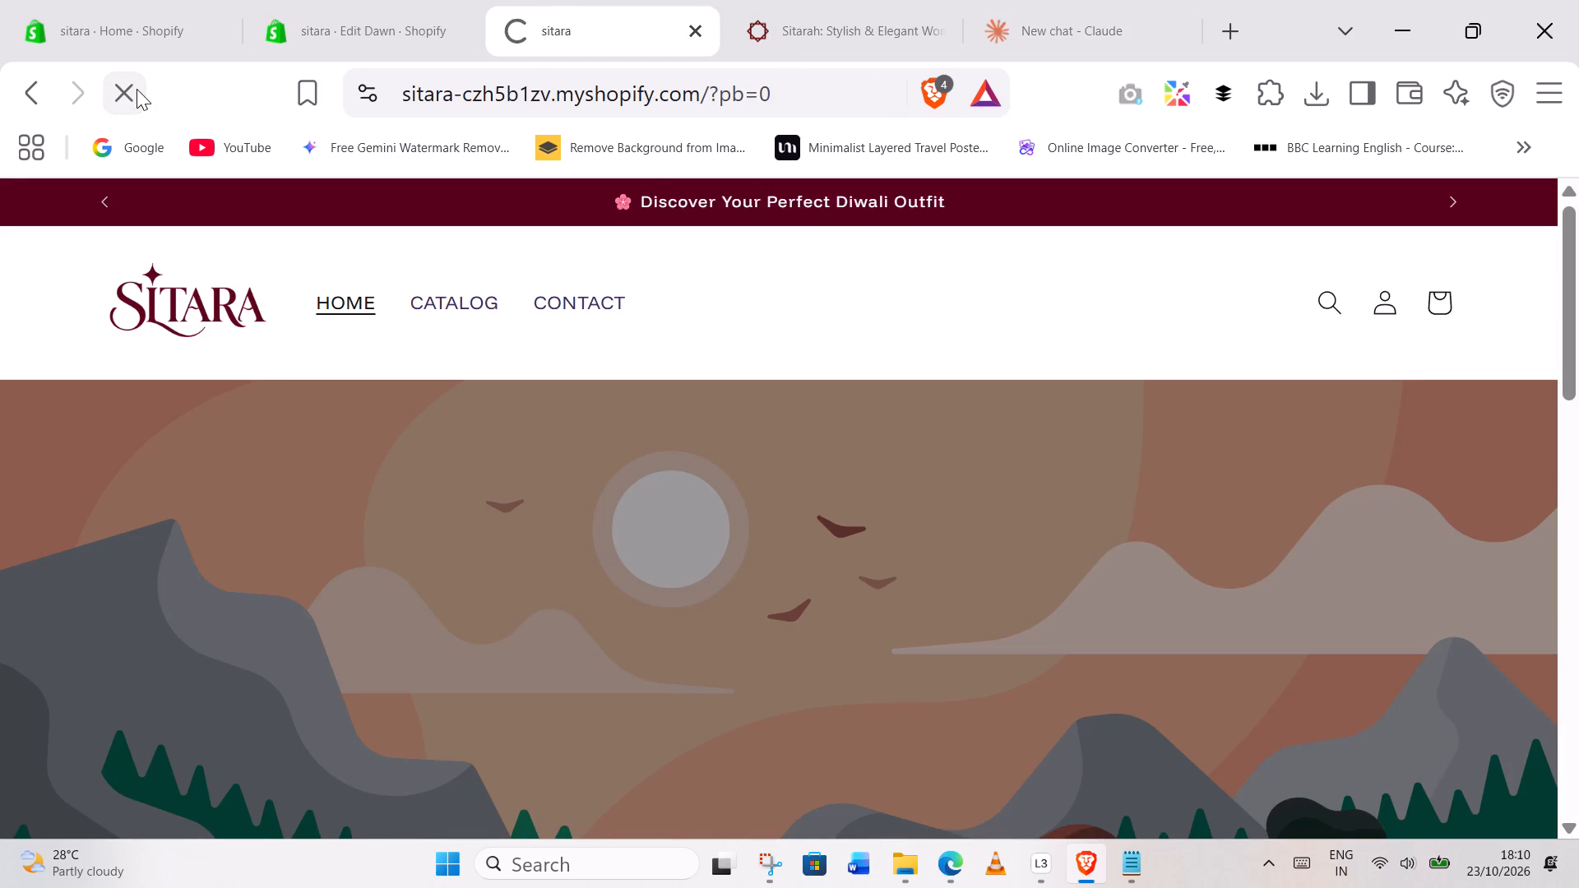
left_click(75, 294)
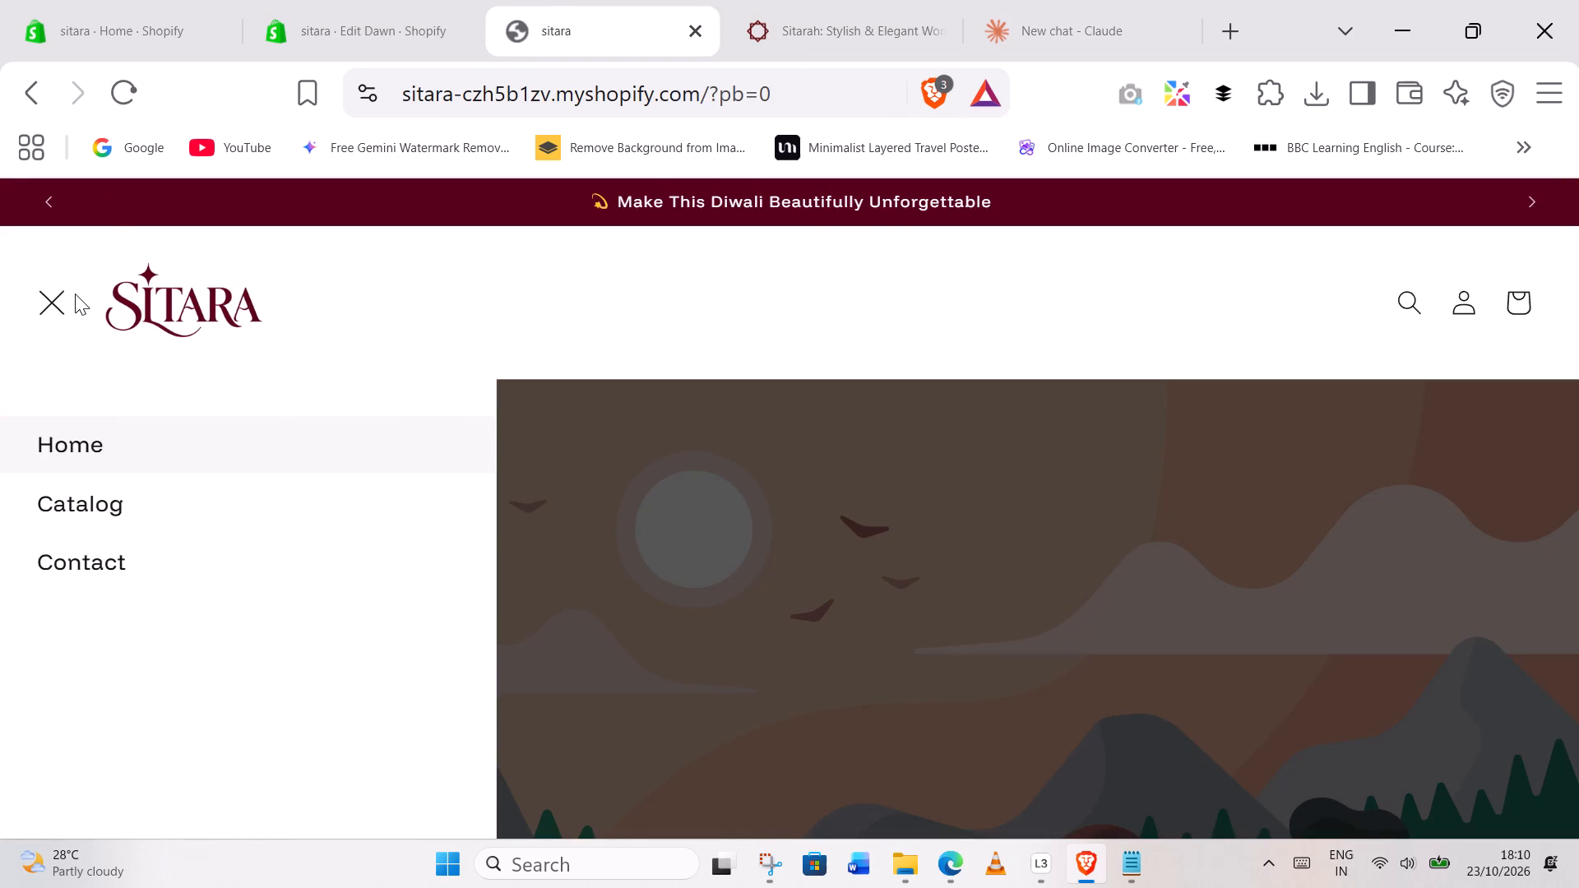
left_click(75, 294)
left_click(704, 283)
left_click_drag(948, 301, 978, 303)
left_click(990, 303)
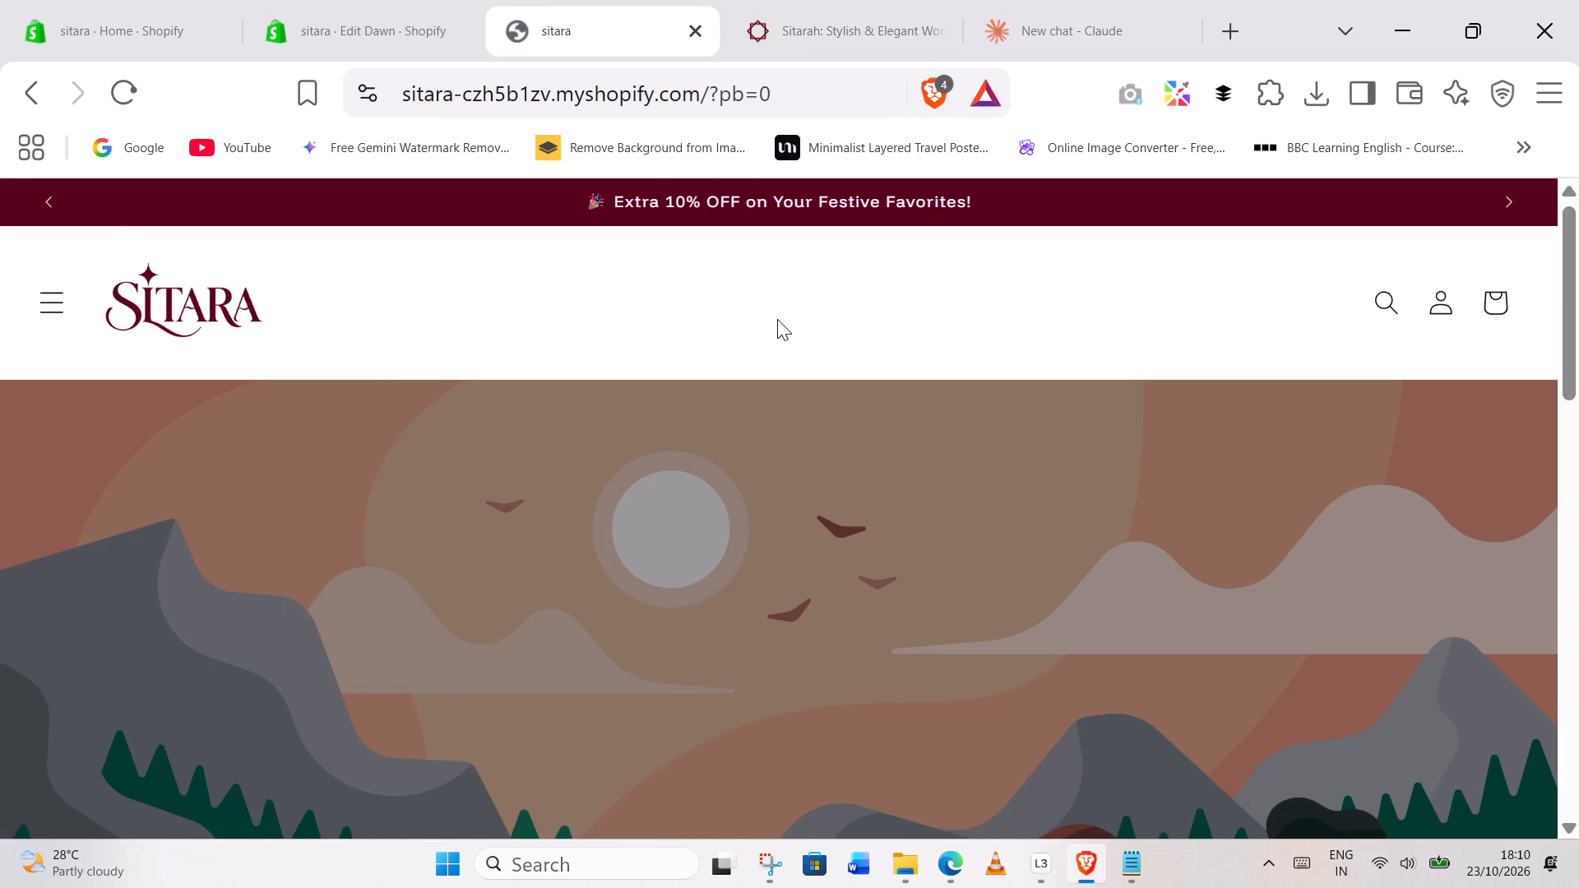
Set the header's menu type back to Dropdown in the theme editor and save.
left_click(343, 0)
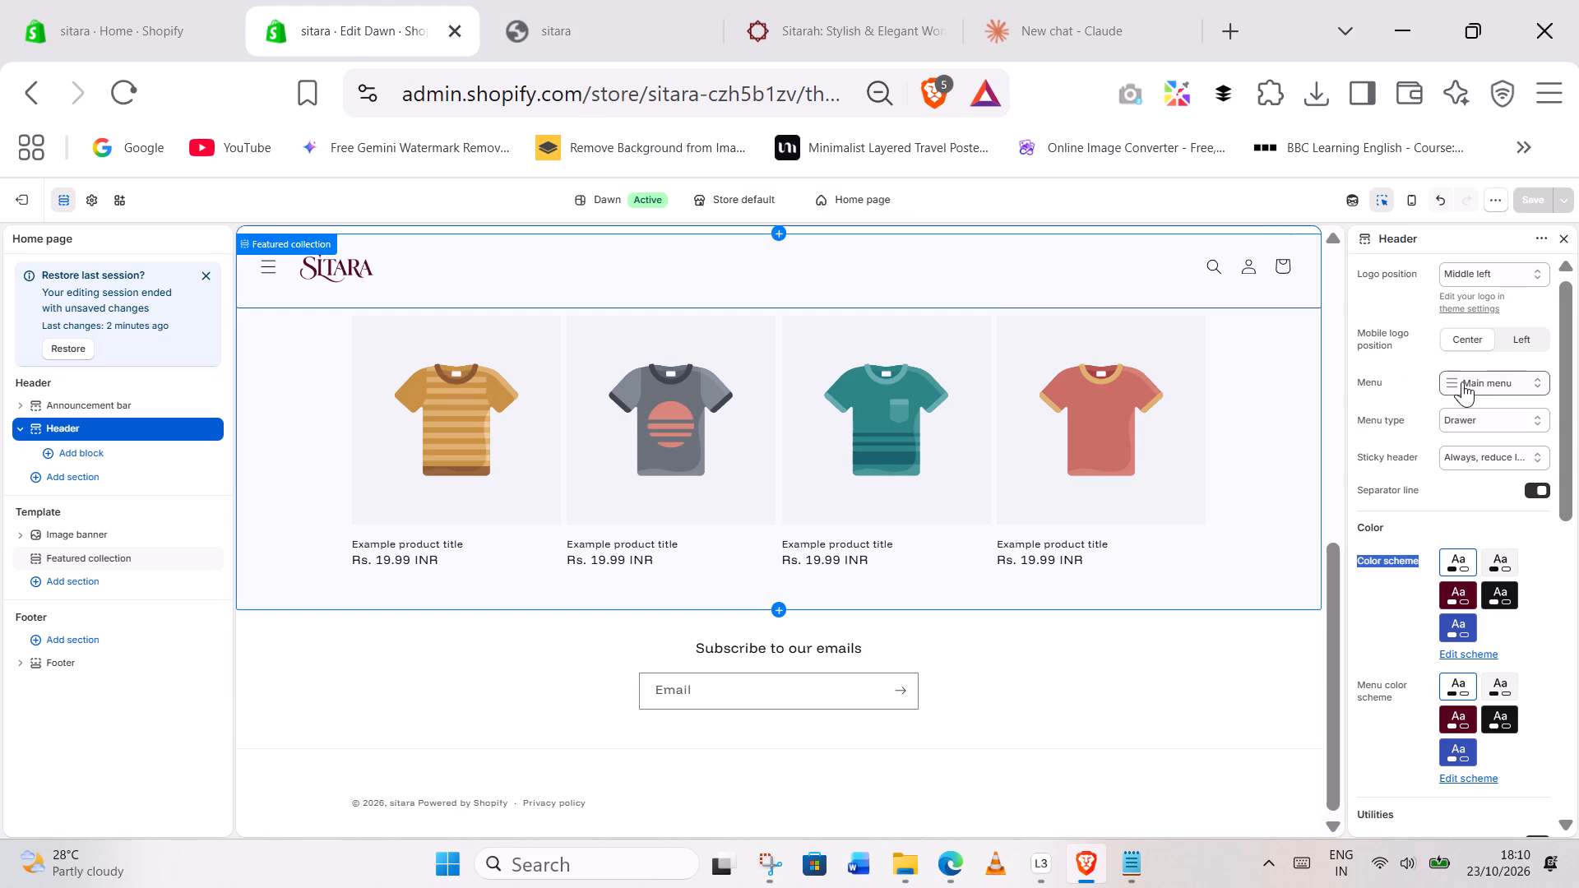
left_click(1482, 418)
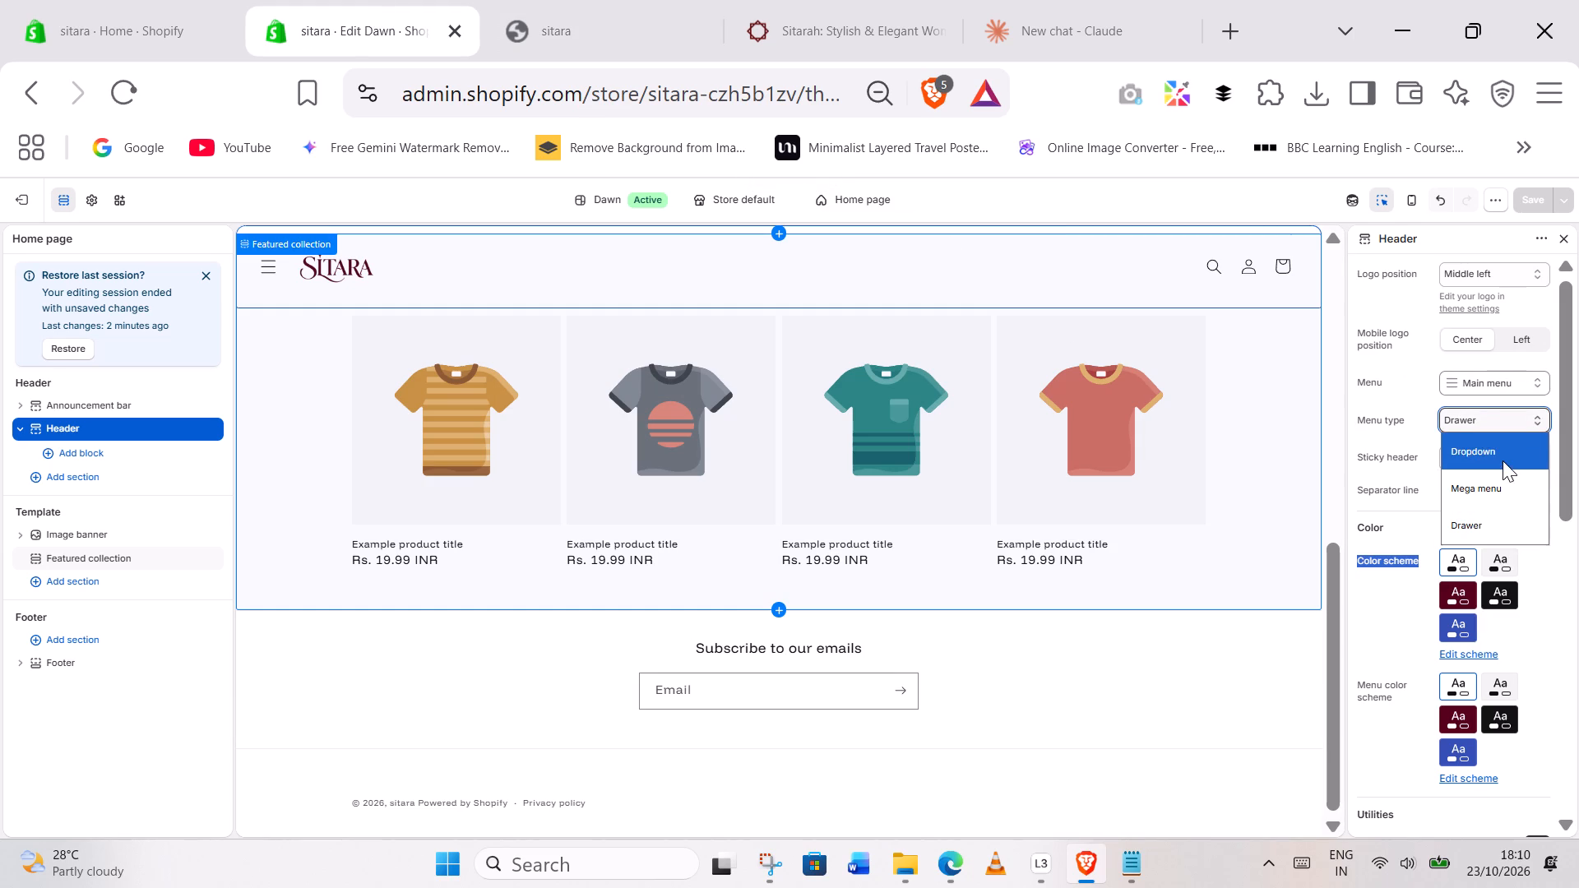
left_click(1503, 460)
left_click(1524, 197)
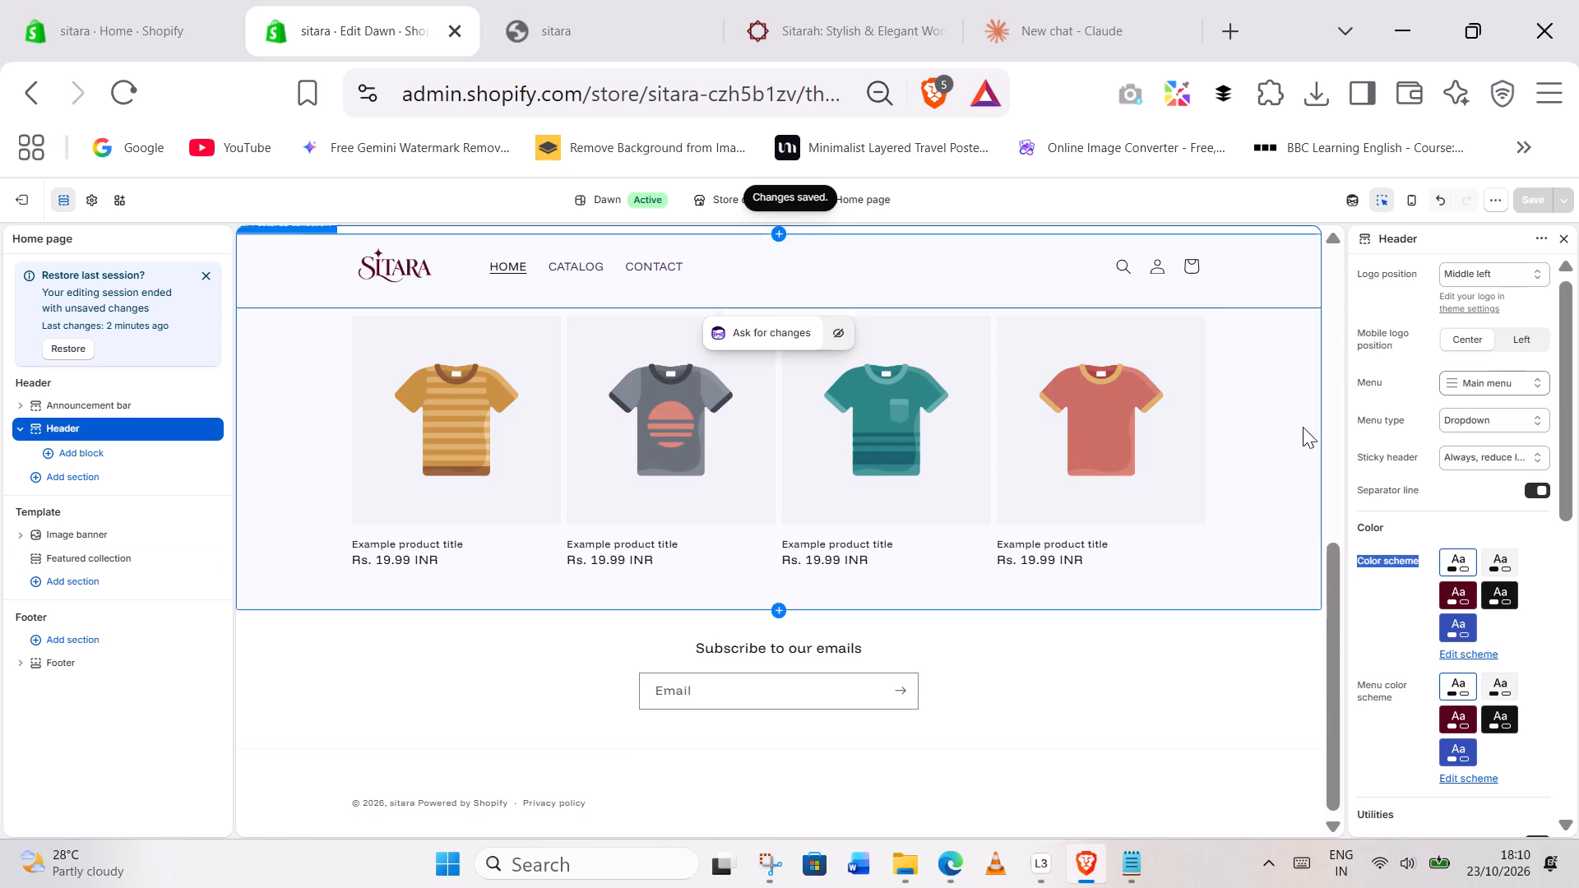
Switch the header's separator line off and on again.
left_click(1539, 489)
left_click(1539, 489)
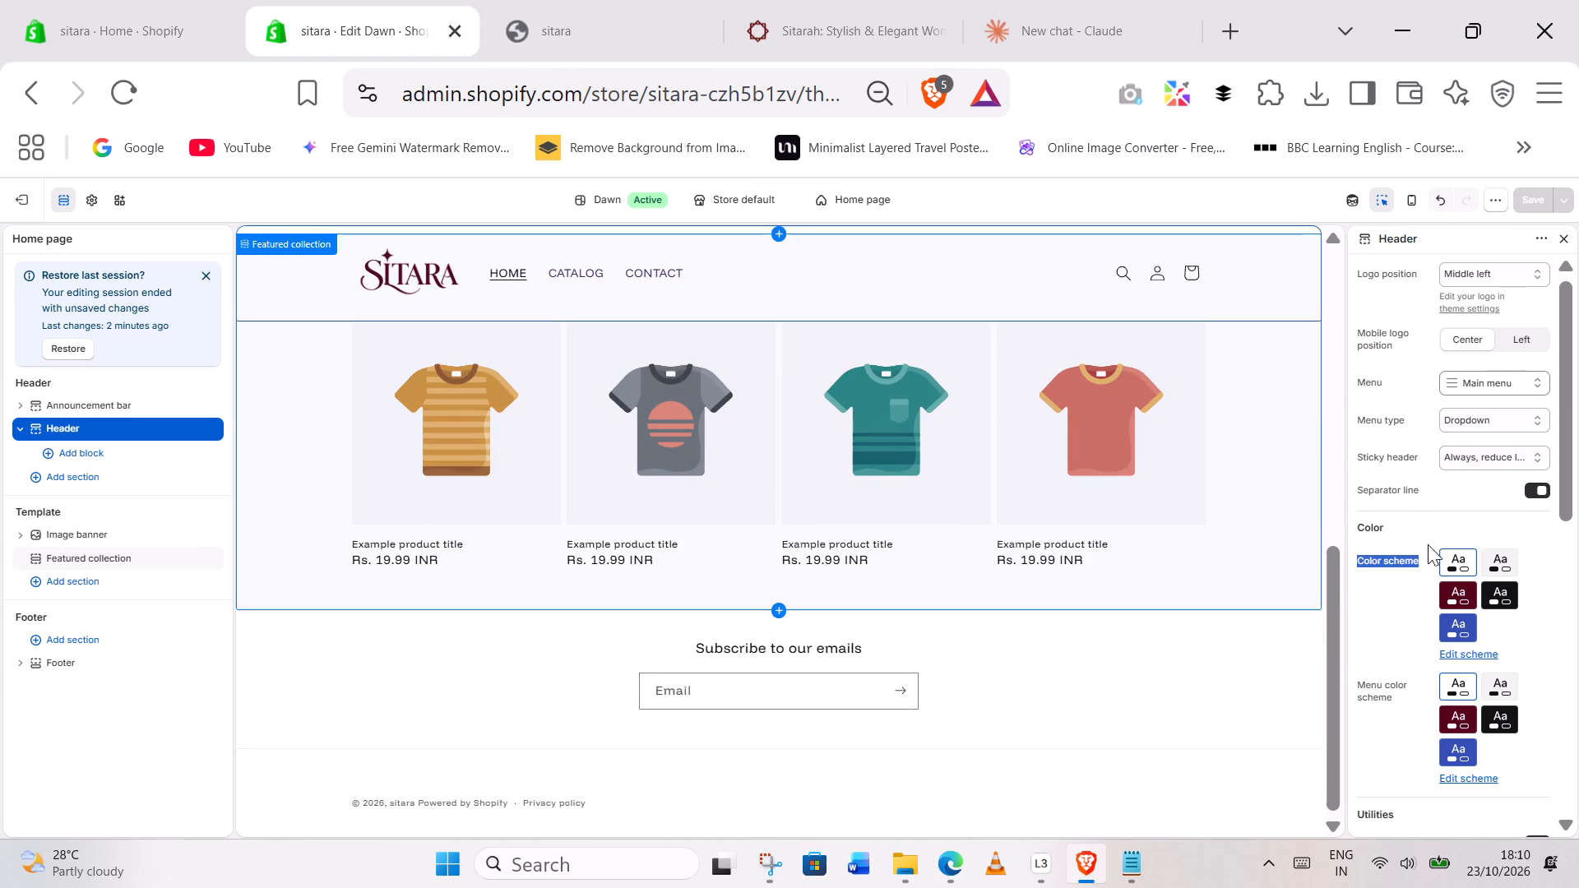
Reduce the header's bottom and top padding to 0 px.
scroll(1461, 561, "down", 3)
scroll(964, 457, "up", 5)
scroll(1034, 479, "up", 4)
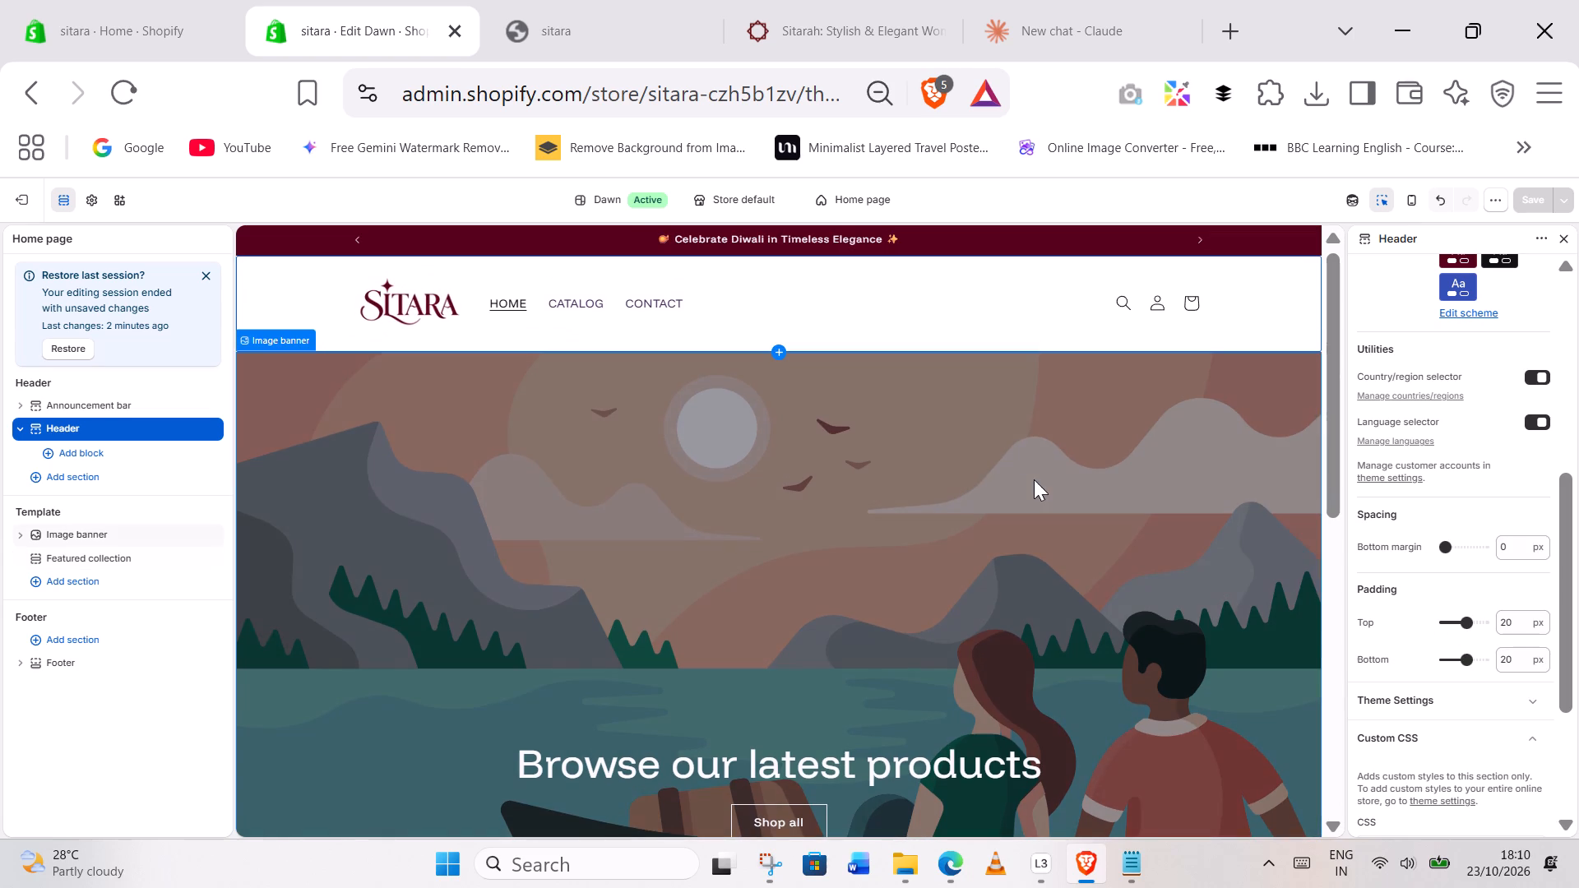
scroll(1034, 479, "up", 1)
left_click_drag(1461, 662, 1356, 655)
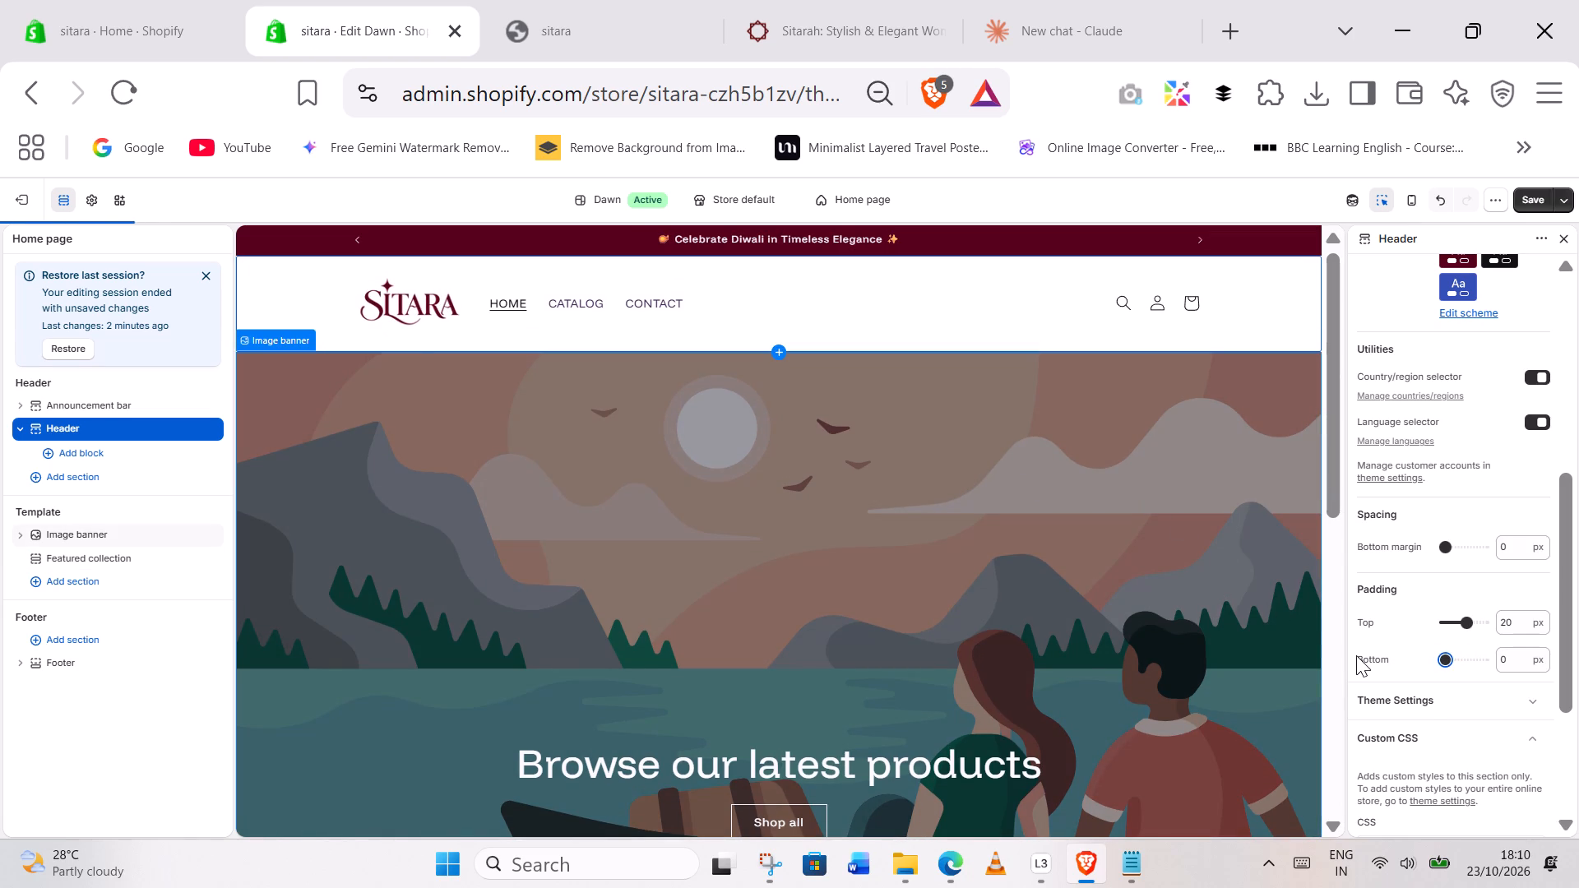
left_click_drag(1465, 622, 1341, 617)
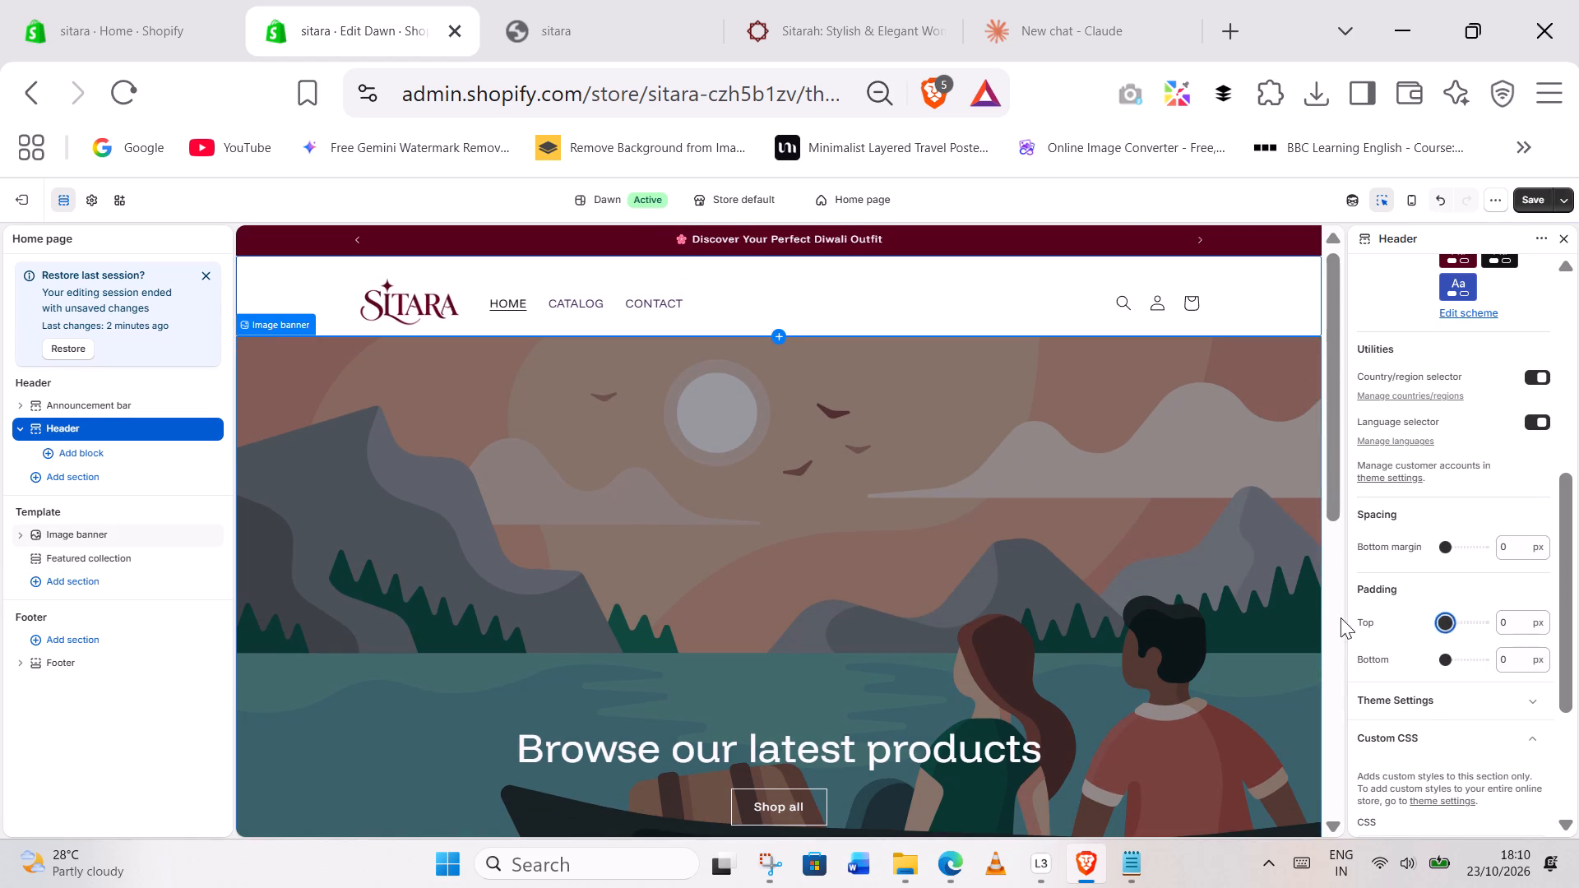
Examine the sitarah.in header's spacing and sticky behaviour, and compare it with the reloaded live sitara storefront.
left_click(894, 0)
scroll(722, 190, "up", 5)
scroll(716, 253, "up", 20)
scroll(716, 253, "up", 3)
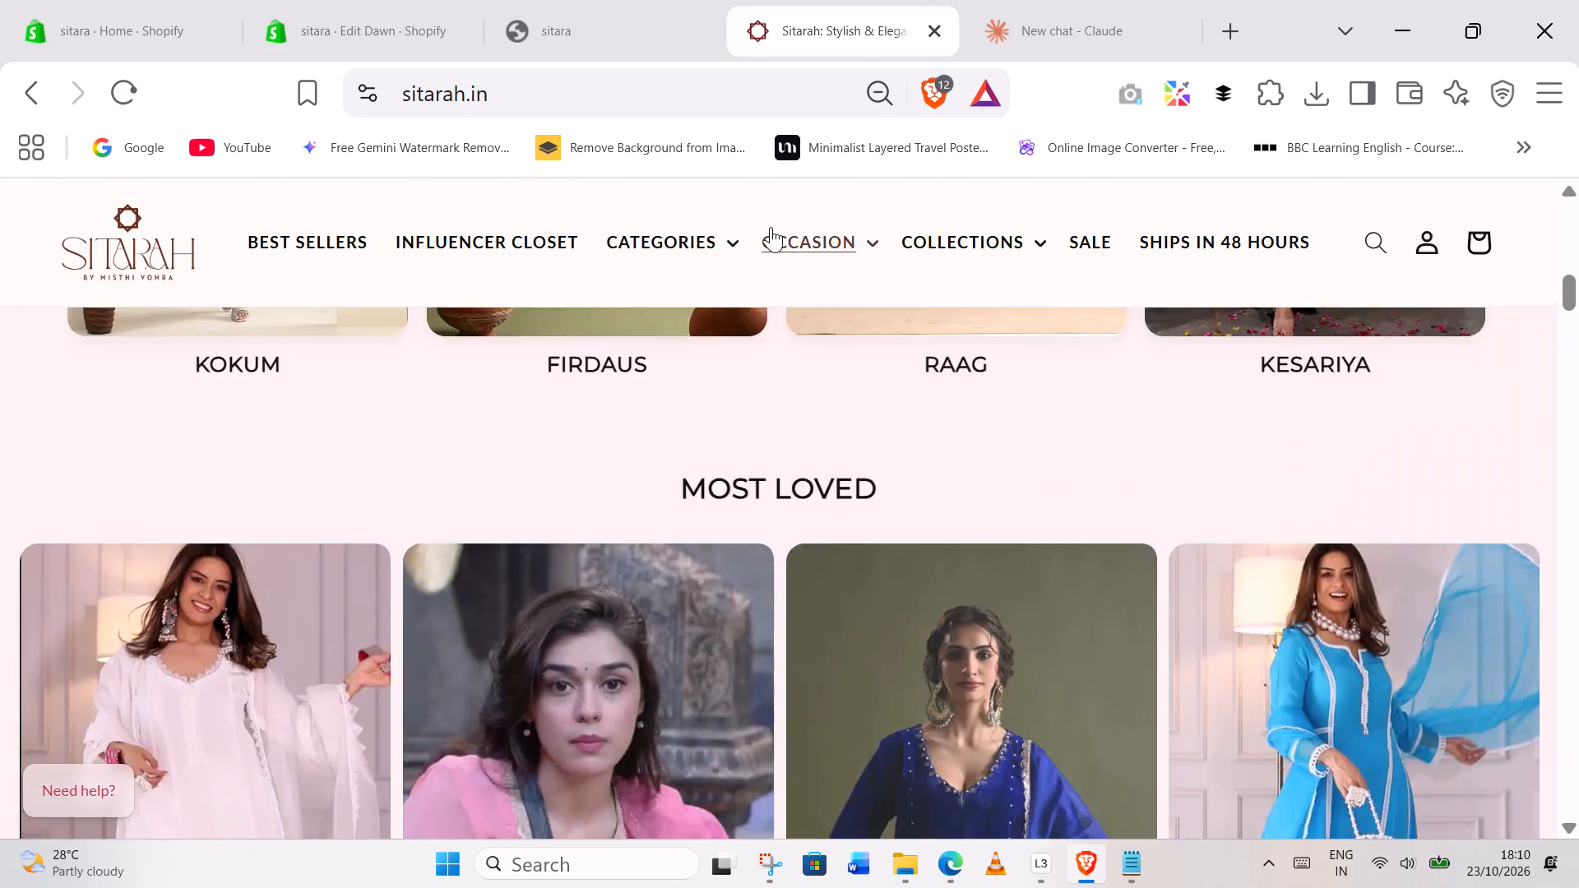
scroll(771, 227, "up", 20)
scroll(771, 227, "up", 1)
scroll(808, 206, "down", 1)
scroll(808, 206, "up", 2)
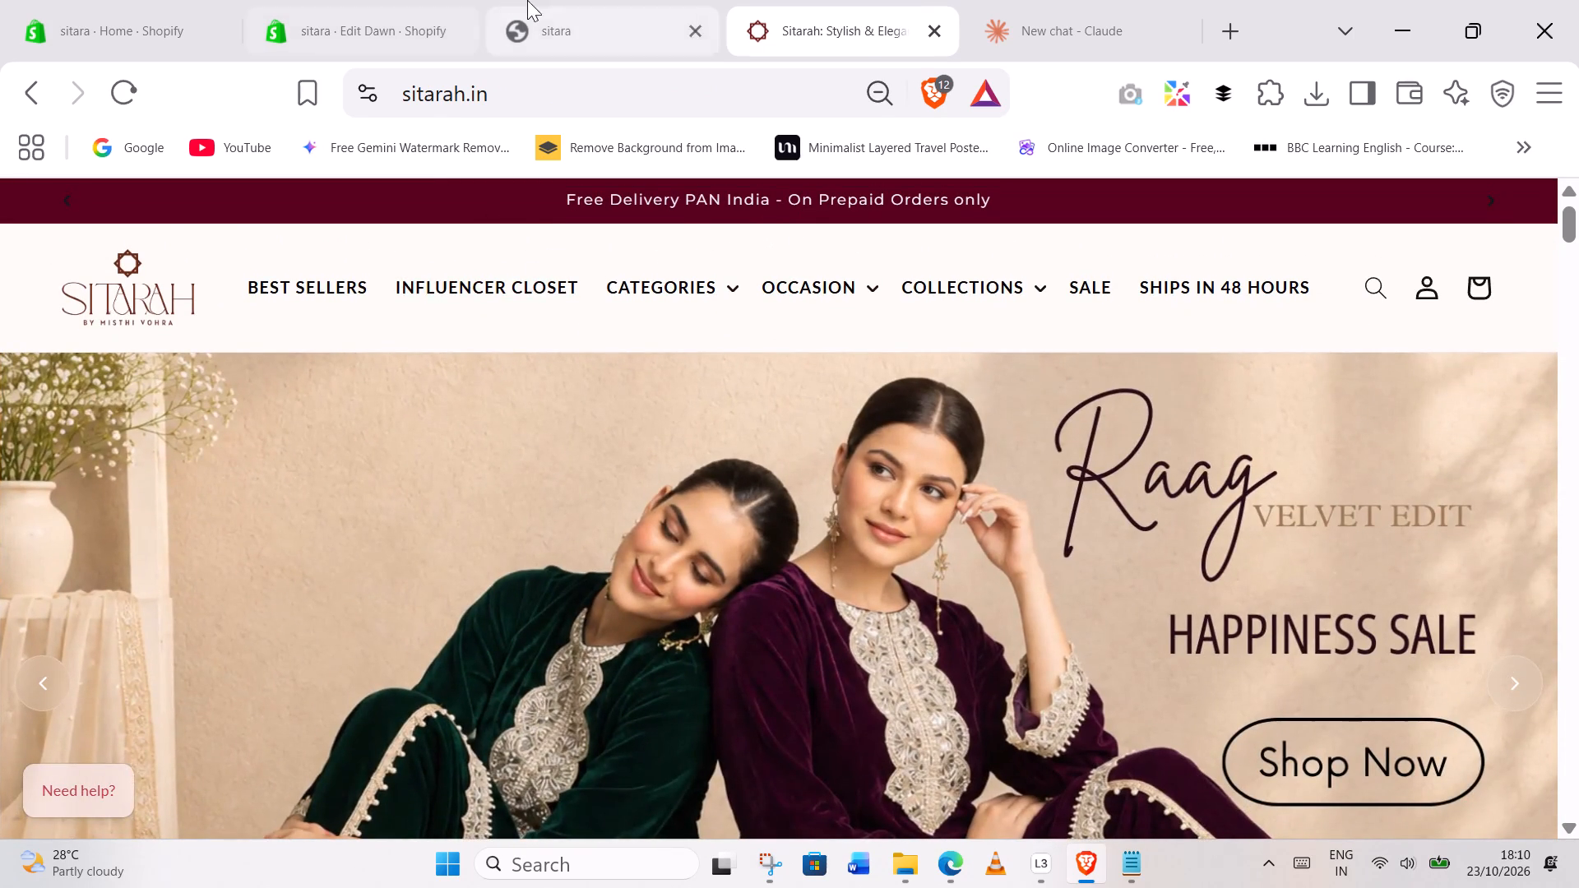
scroll(370, 303, "down", 6)
scroll(412, 256, "up", 6)
left_click(553, 0)
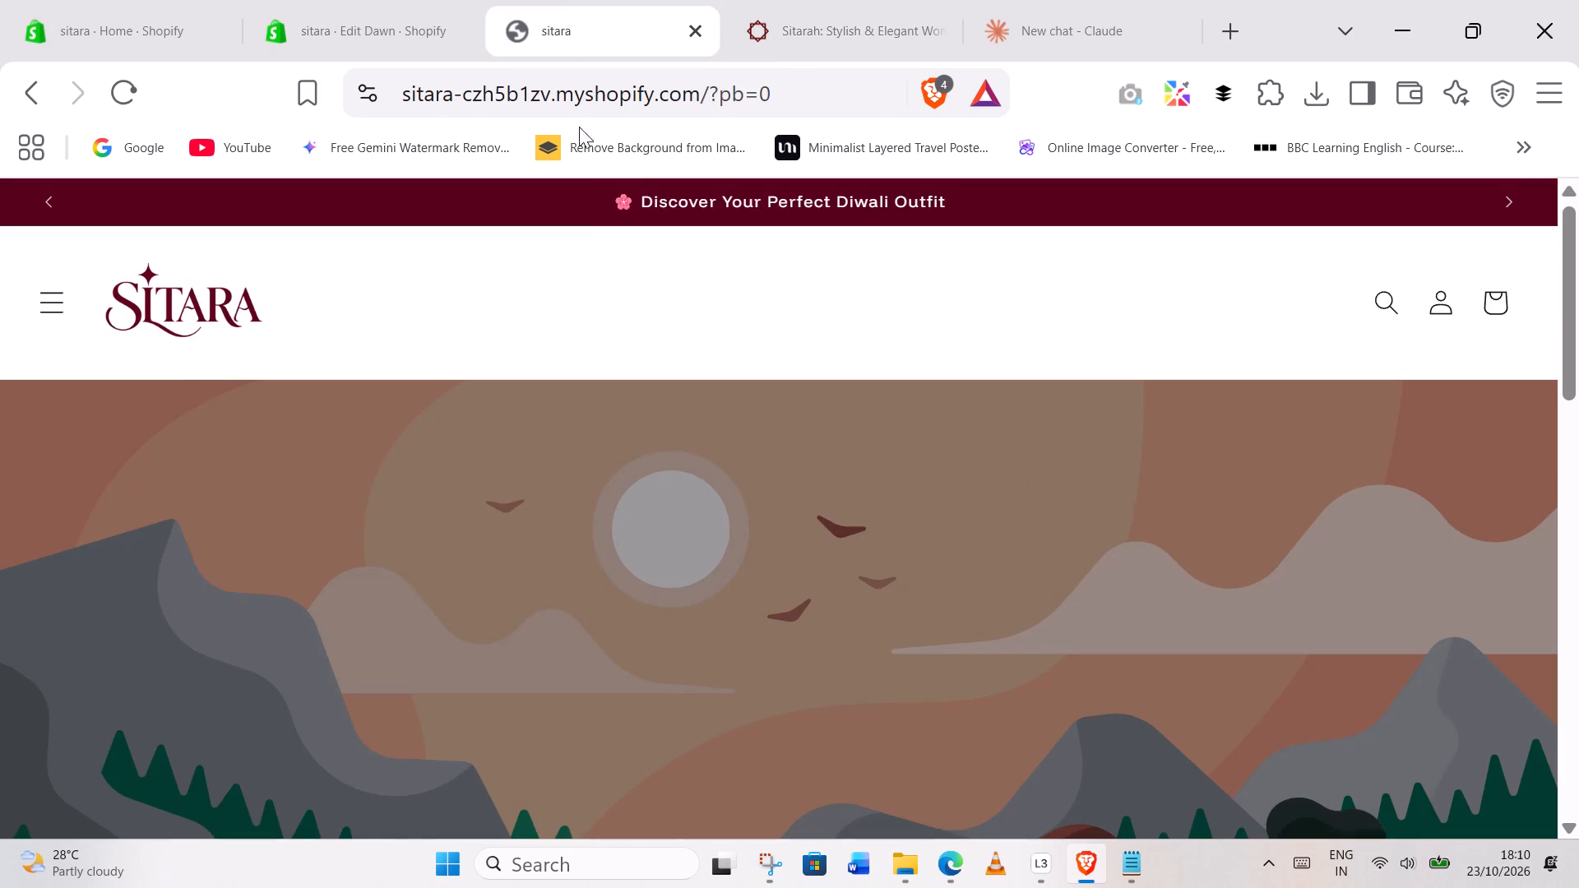
scroll(729, 460, "down", 4)
scroll(0, 178, "up", 10)
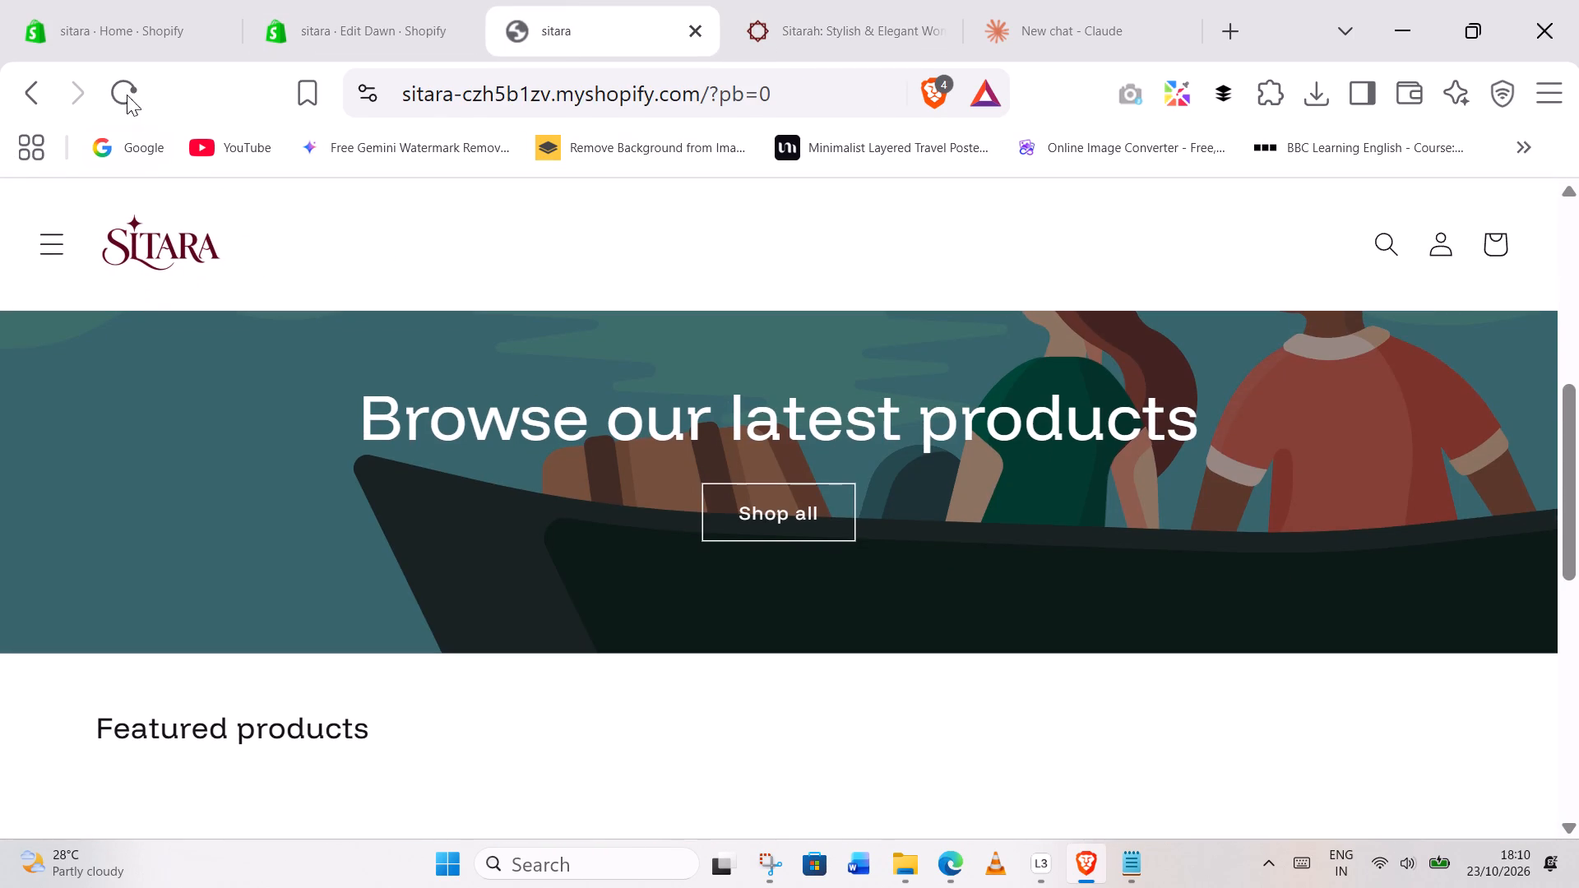
left_click(123, 76)
scroll(481, 432, "up", 7)
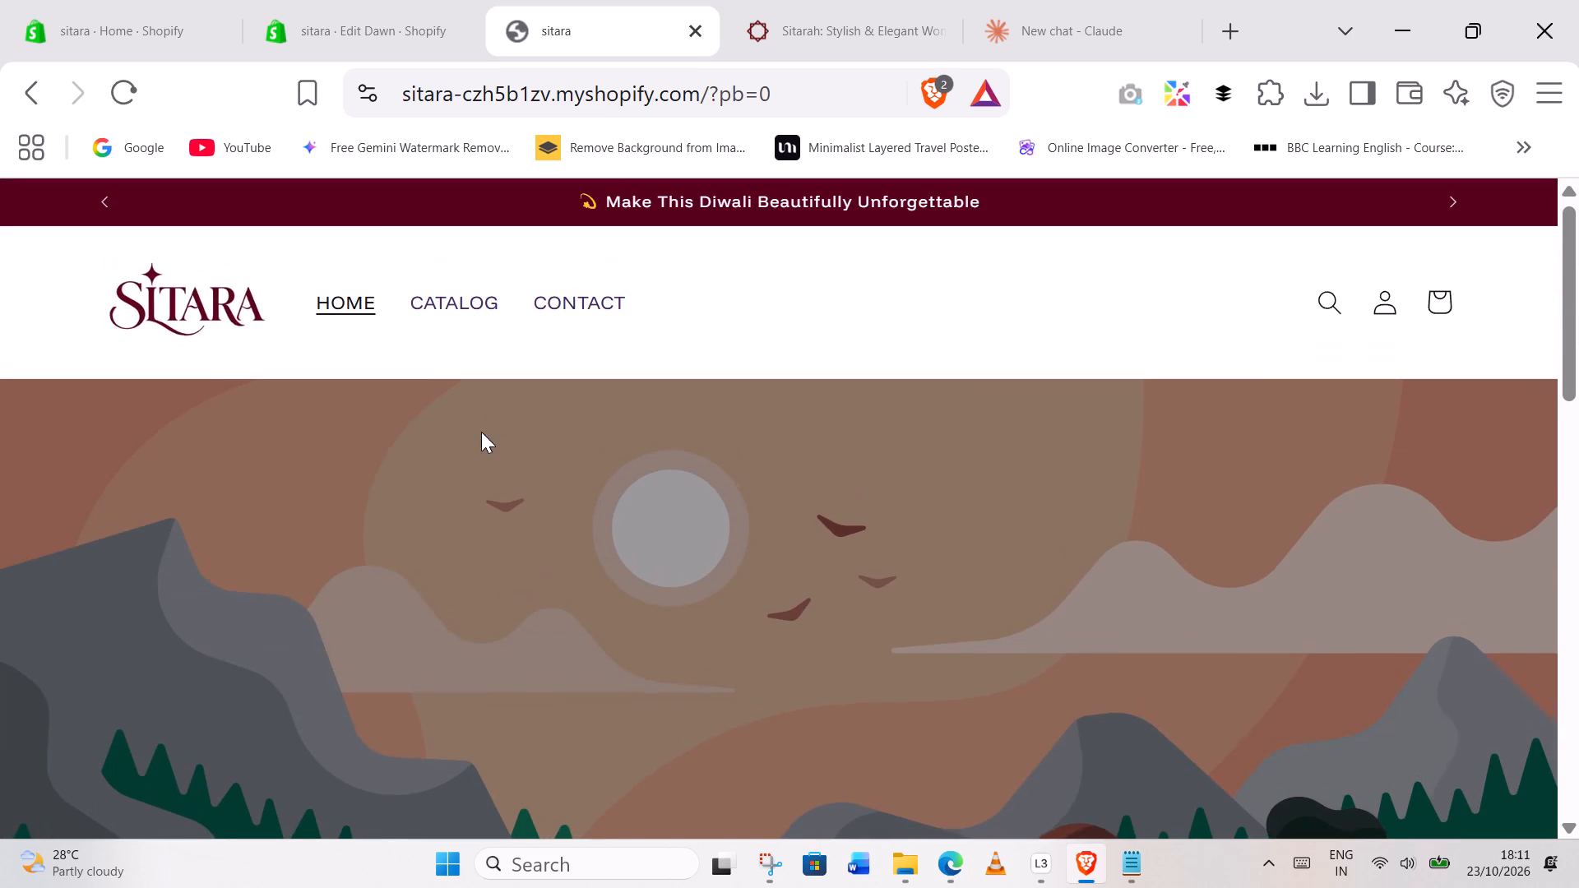
scroll(505, 388, "up", 5)
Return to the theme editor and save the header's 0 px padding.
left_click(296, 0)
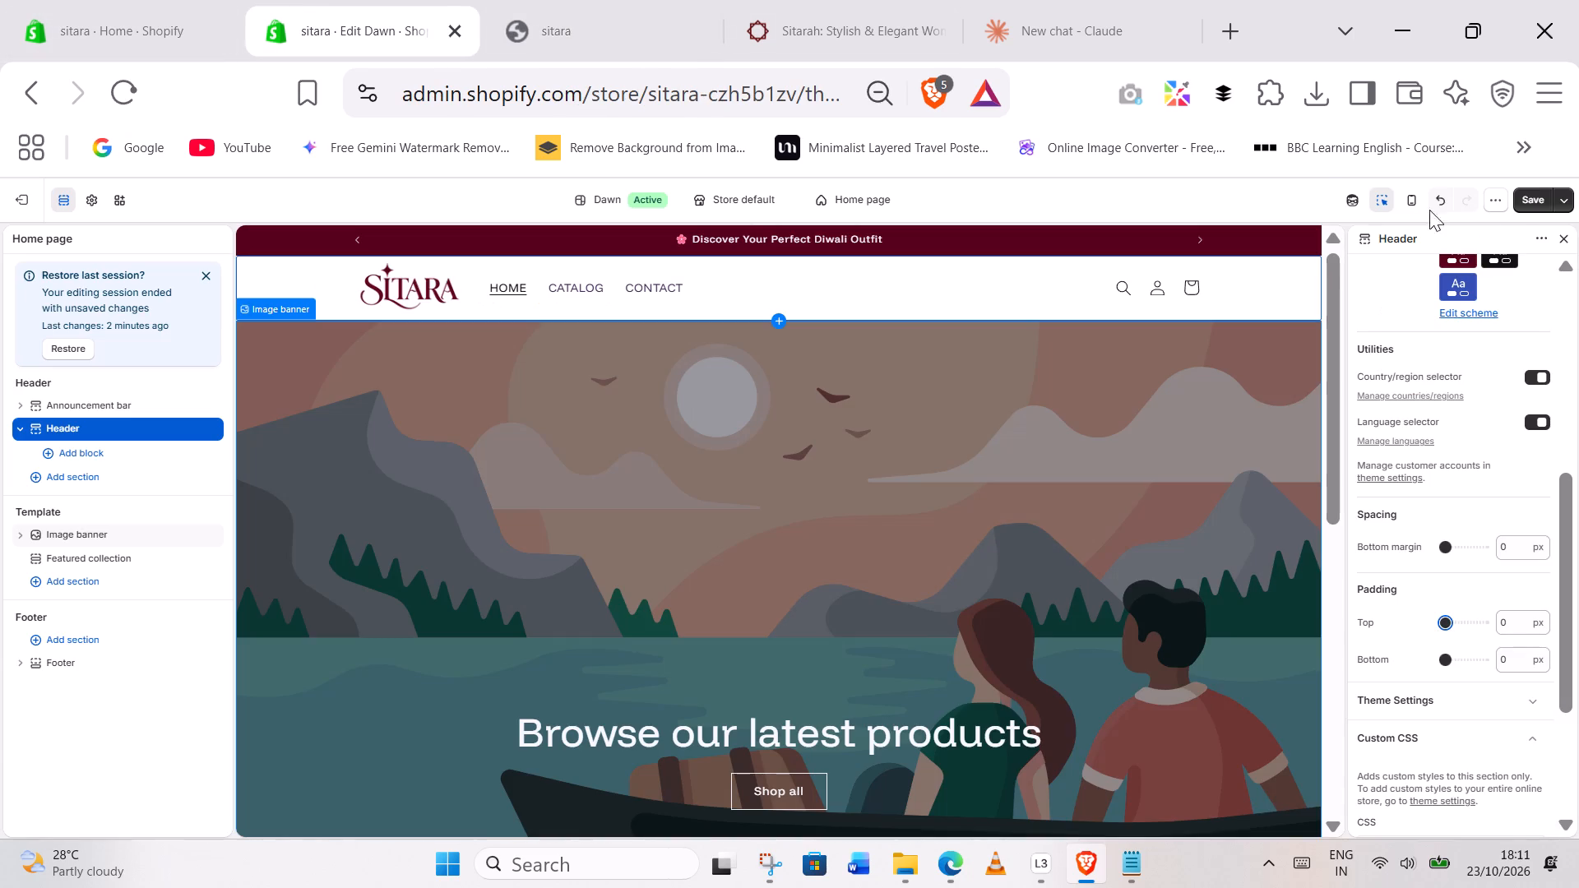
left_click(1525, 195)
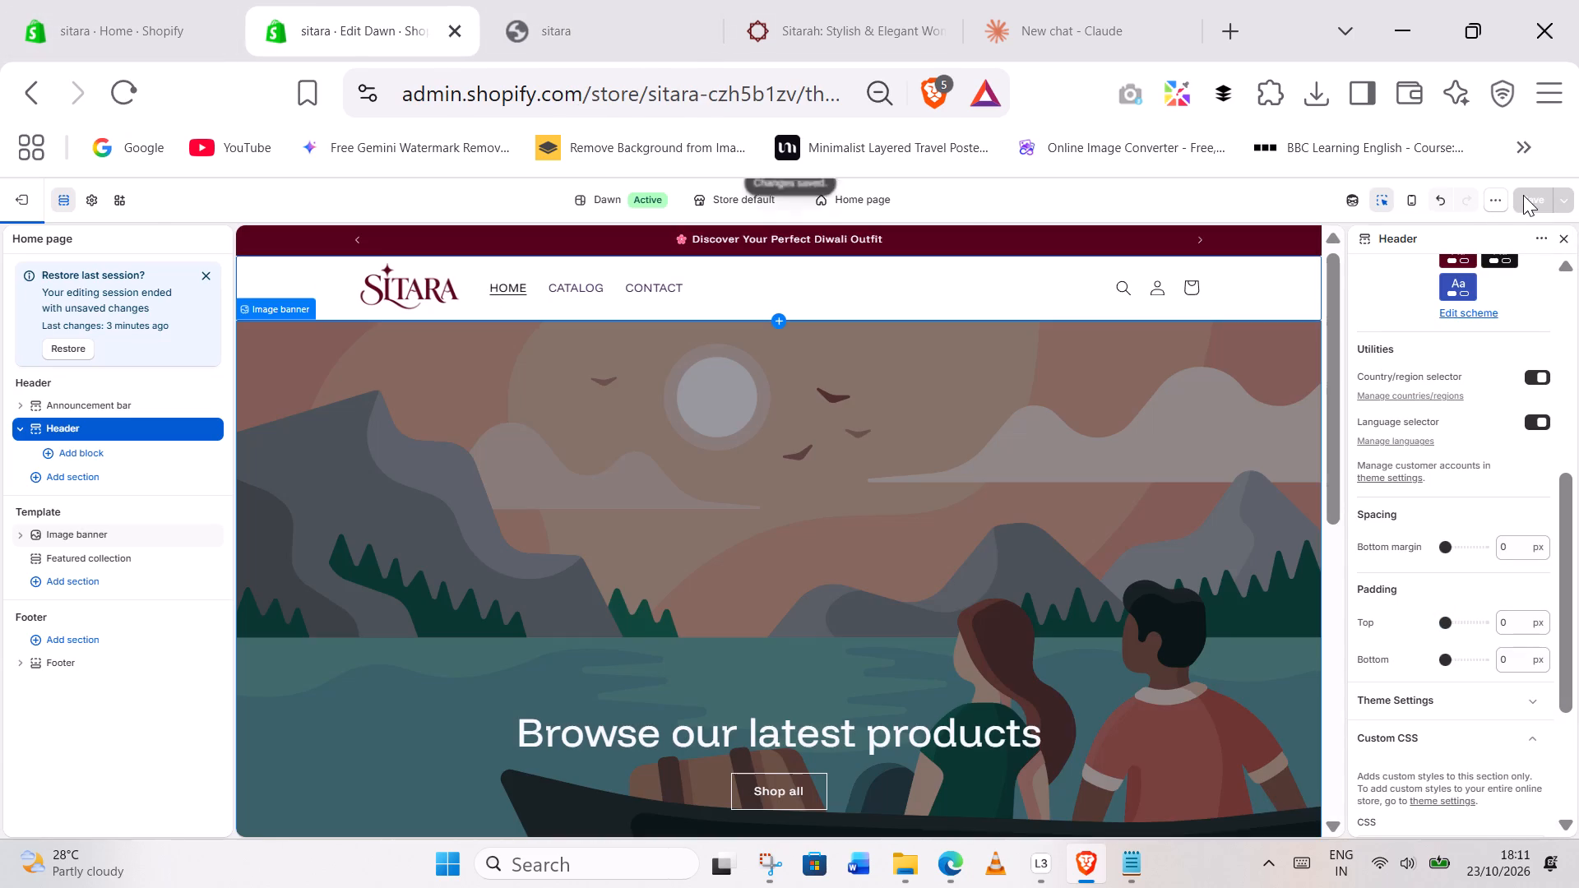
Reload the live sitara storefront and compare its header height with the sitarah.in header.
left_click(623, 0)
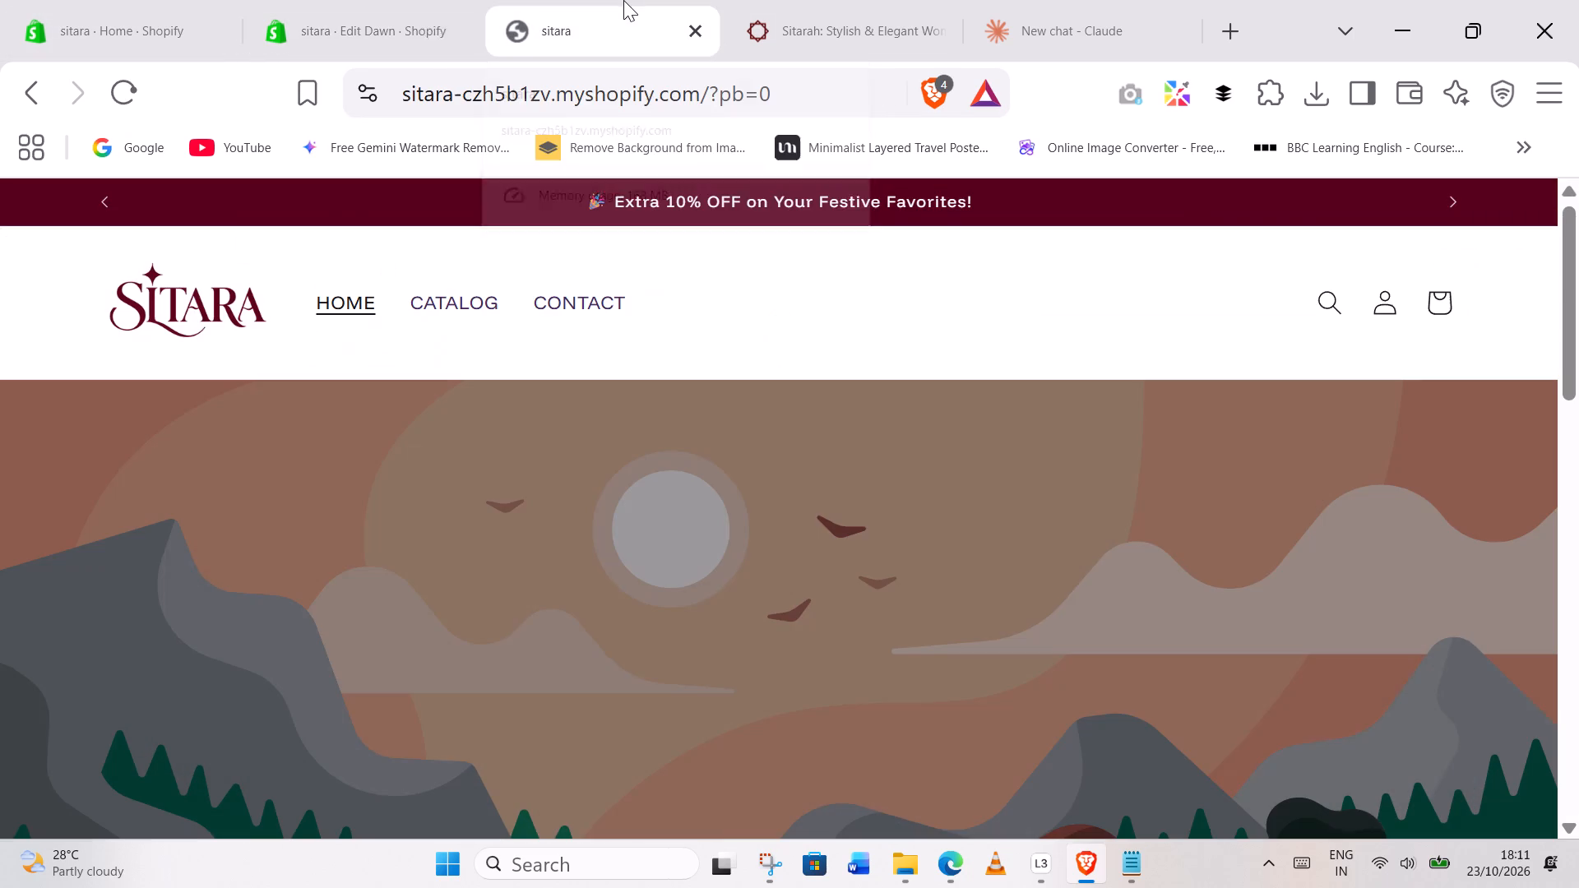
left_click(129, 105)
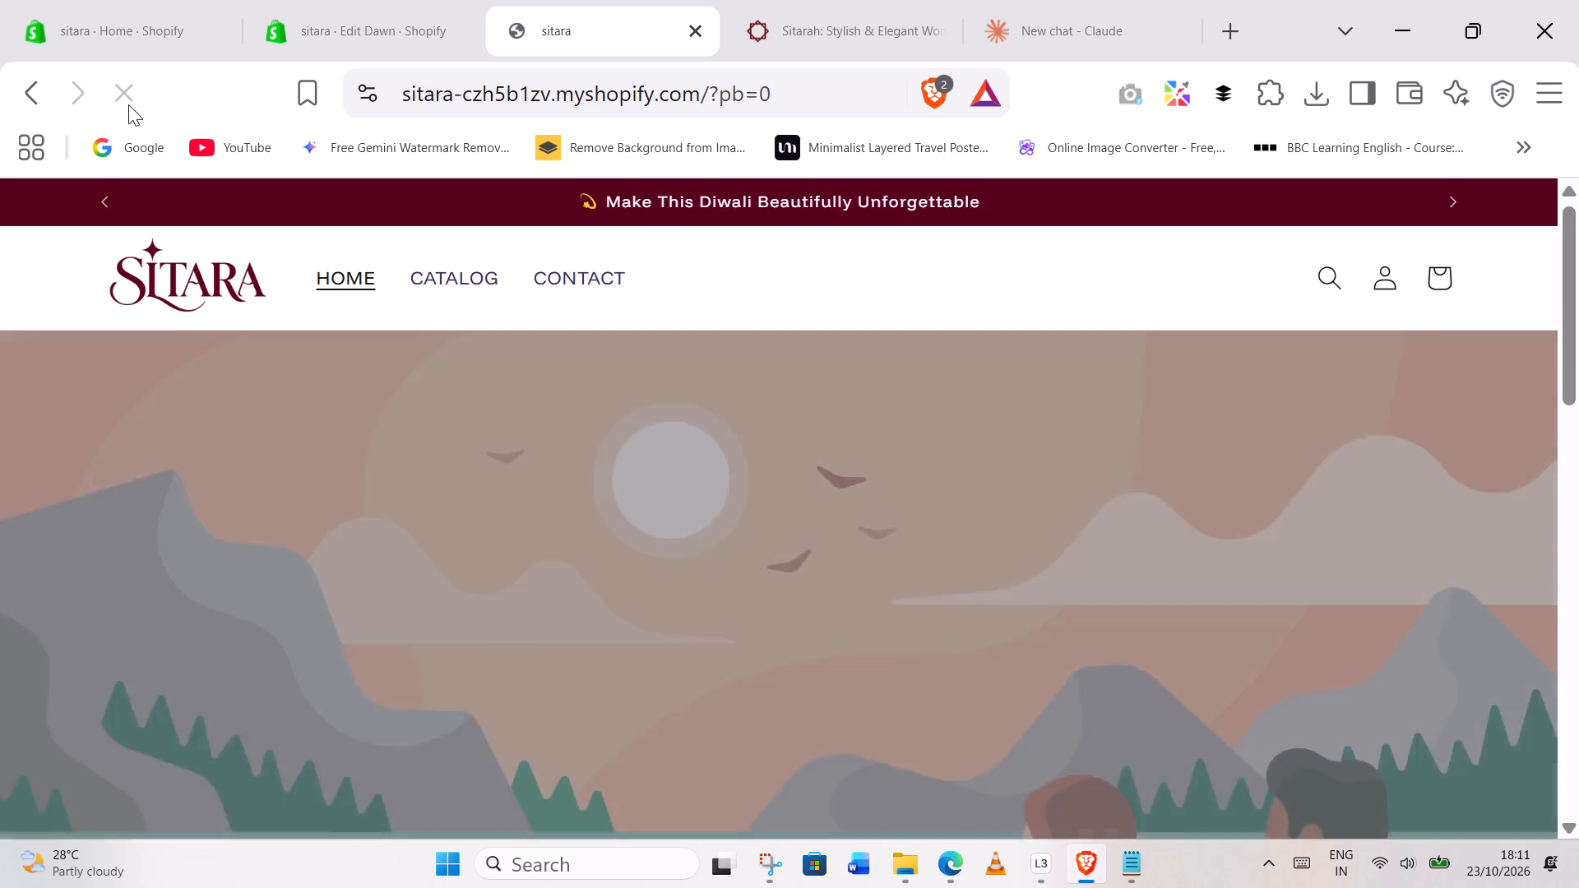
left_click(747, 0)
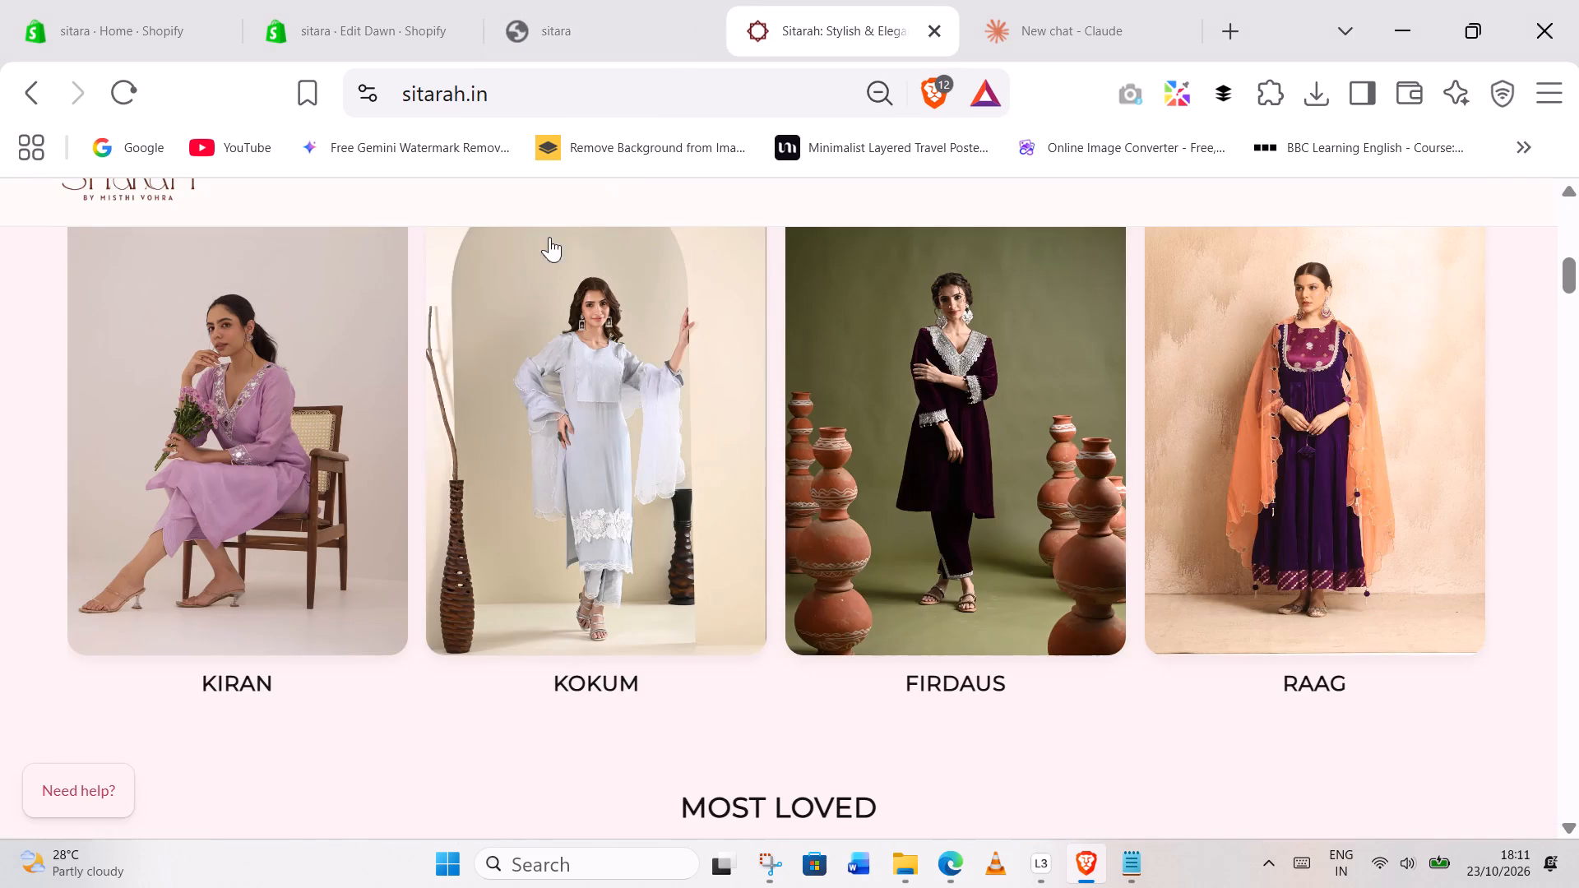
scroll(501, 314, "up", 15)
scroll(1578, 316, "up", 13)
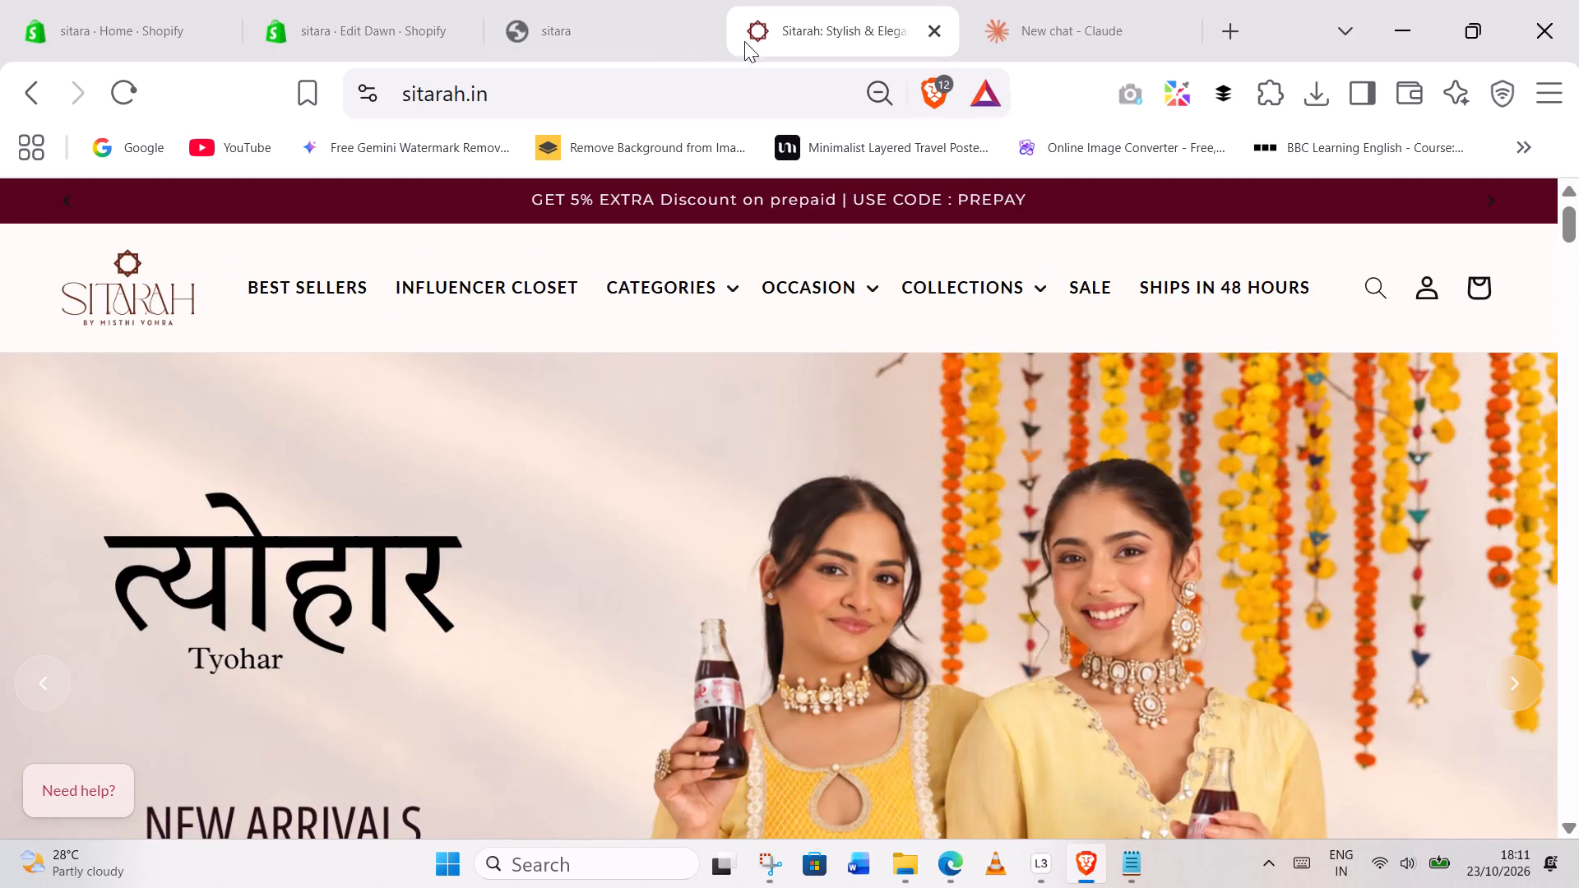
left_click(623, 0)
left_click(840, 0)
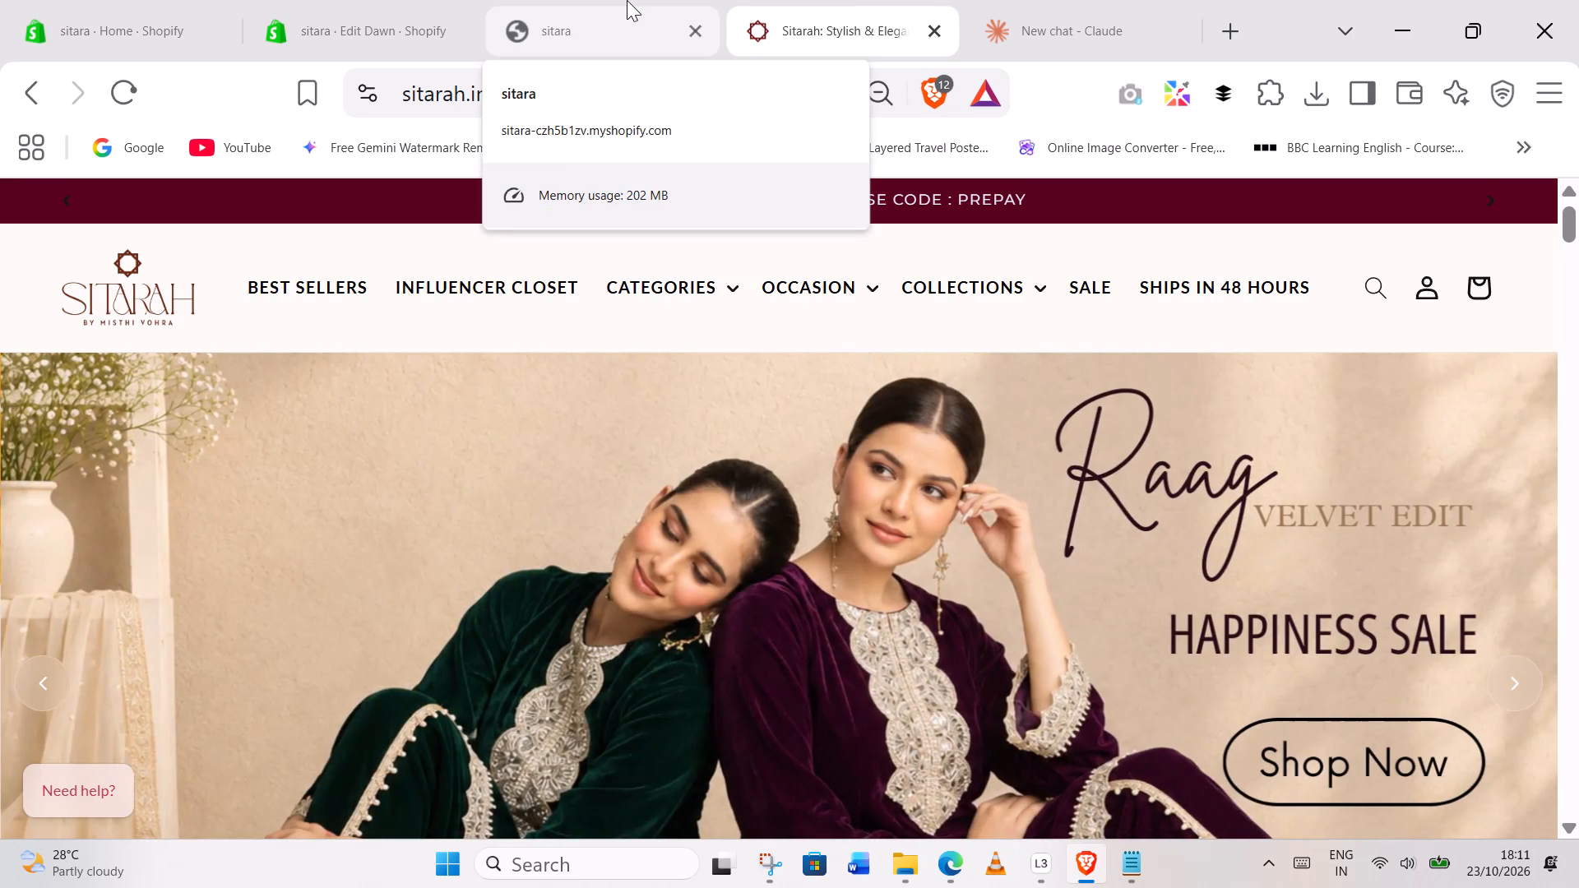
left_click(664, 0)
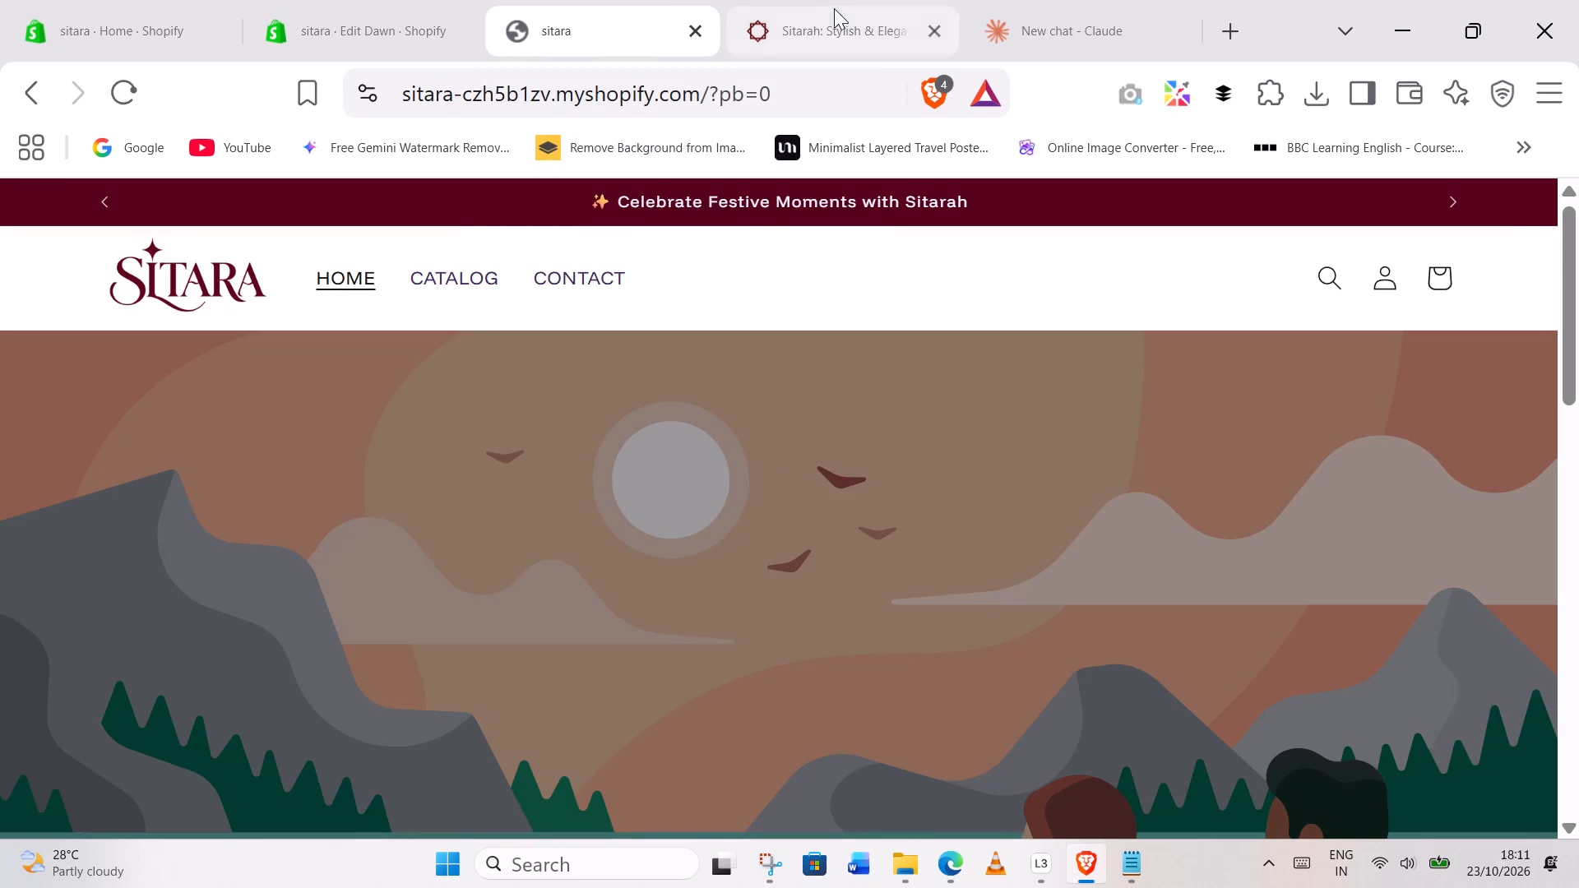
left_click(851, 2)
Return to the theme editor and dismiss the notice offering to restore the last session.
left_click(336, 0)
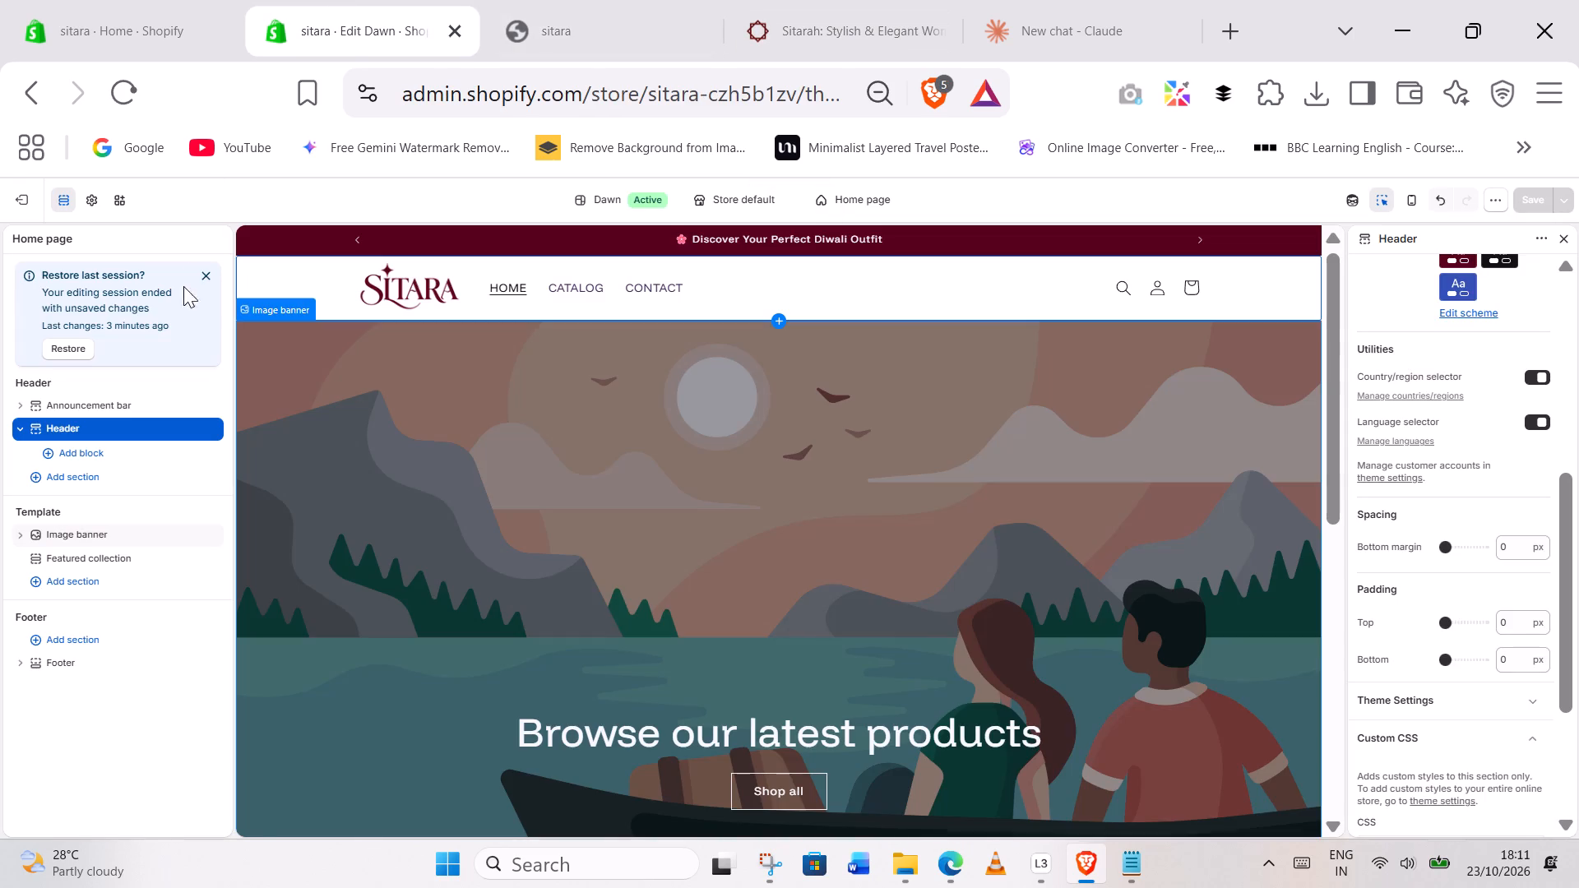
left_click(200, 275)
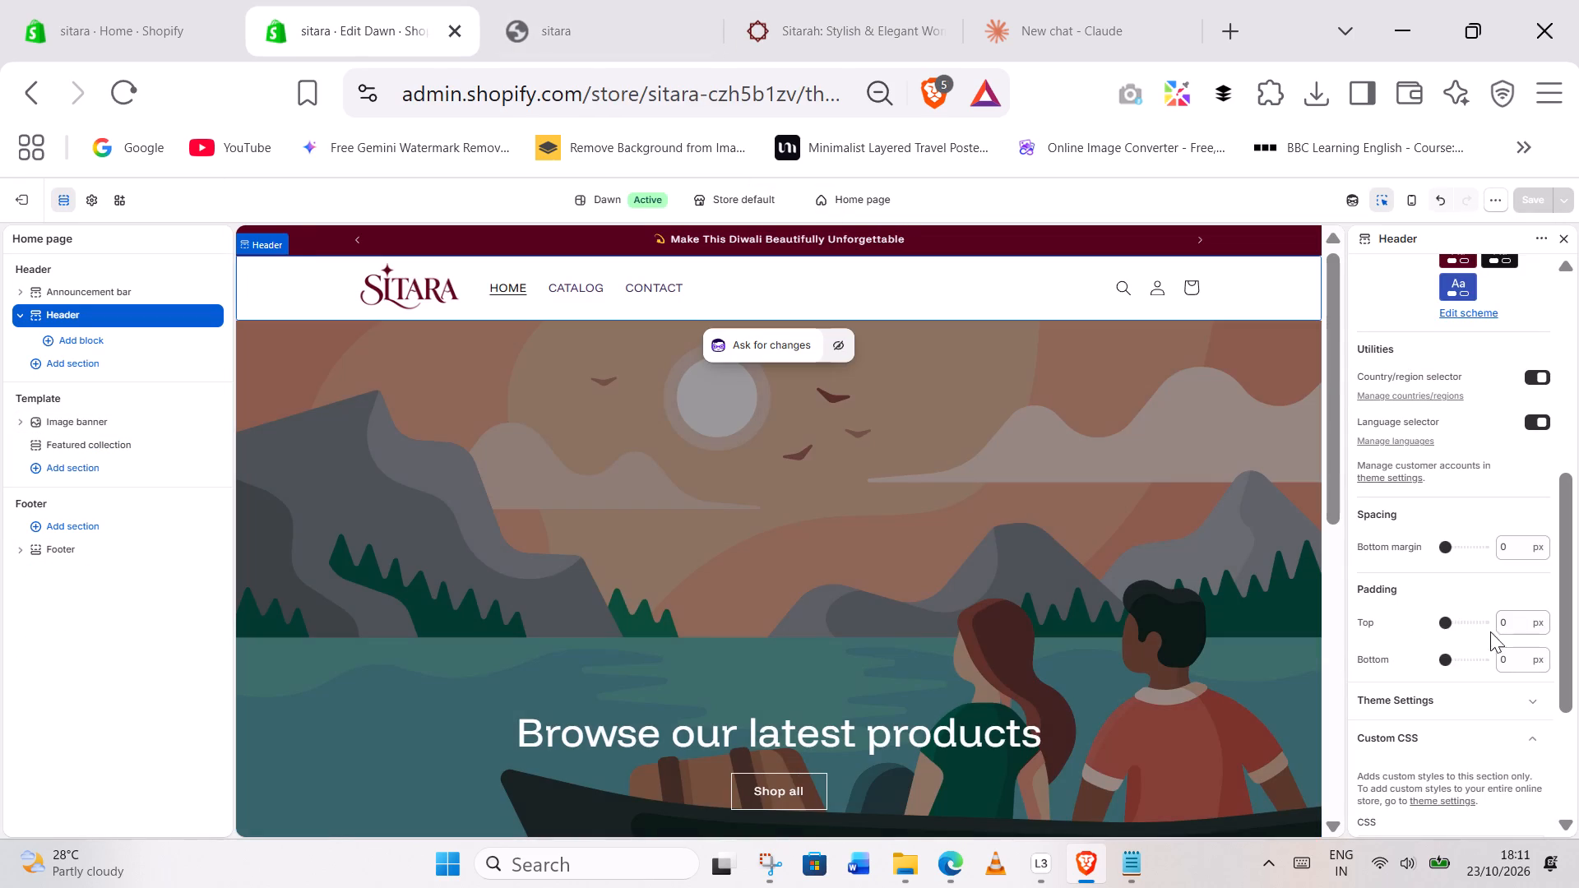
Set the header's top padding to 20 px and its bottom padding to 10 px.
double_click(1503, 617)
key("2")
key("0")
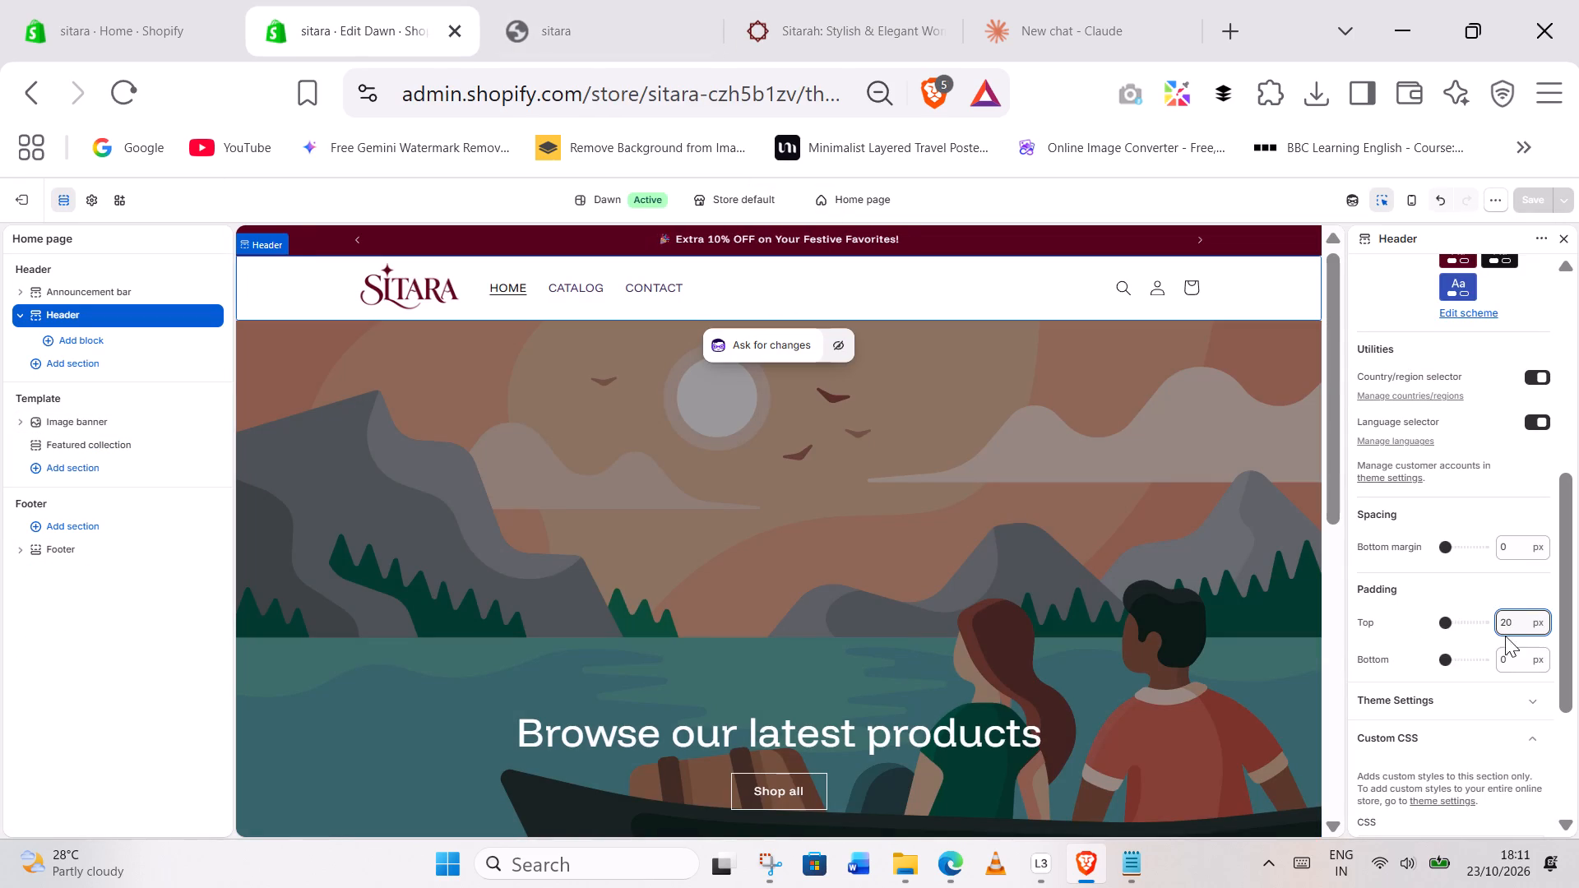
left_click(1505, 662)
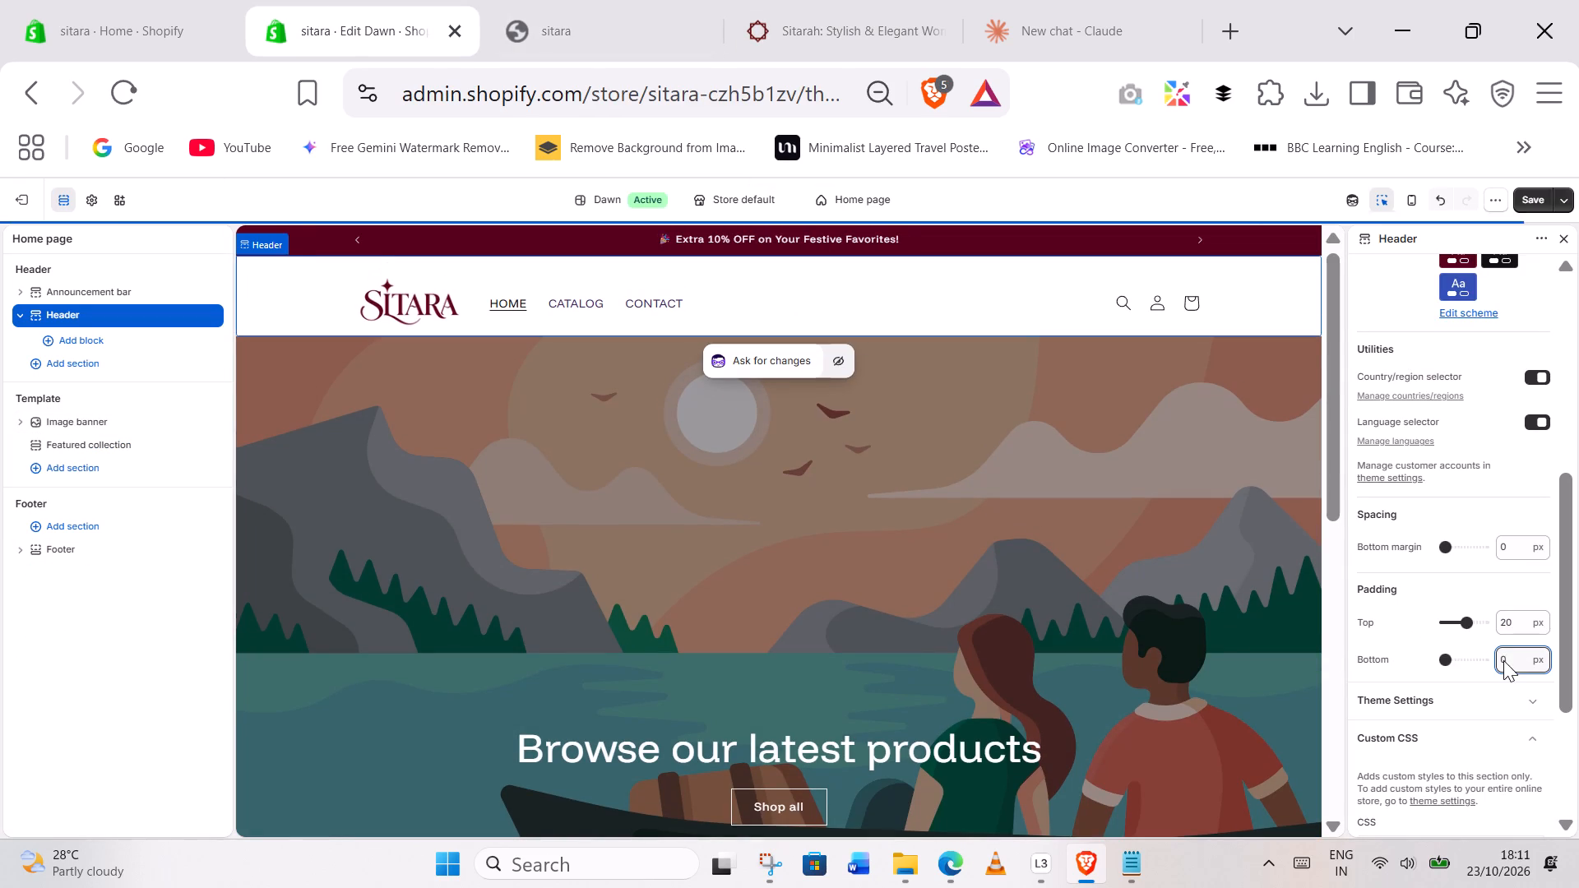
key("BackSpace")
key("BackSpace")
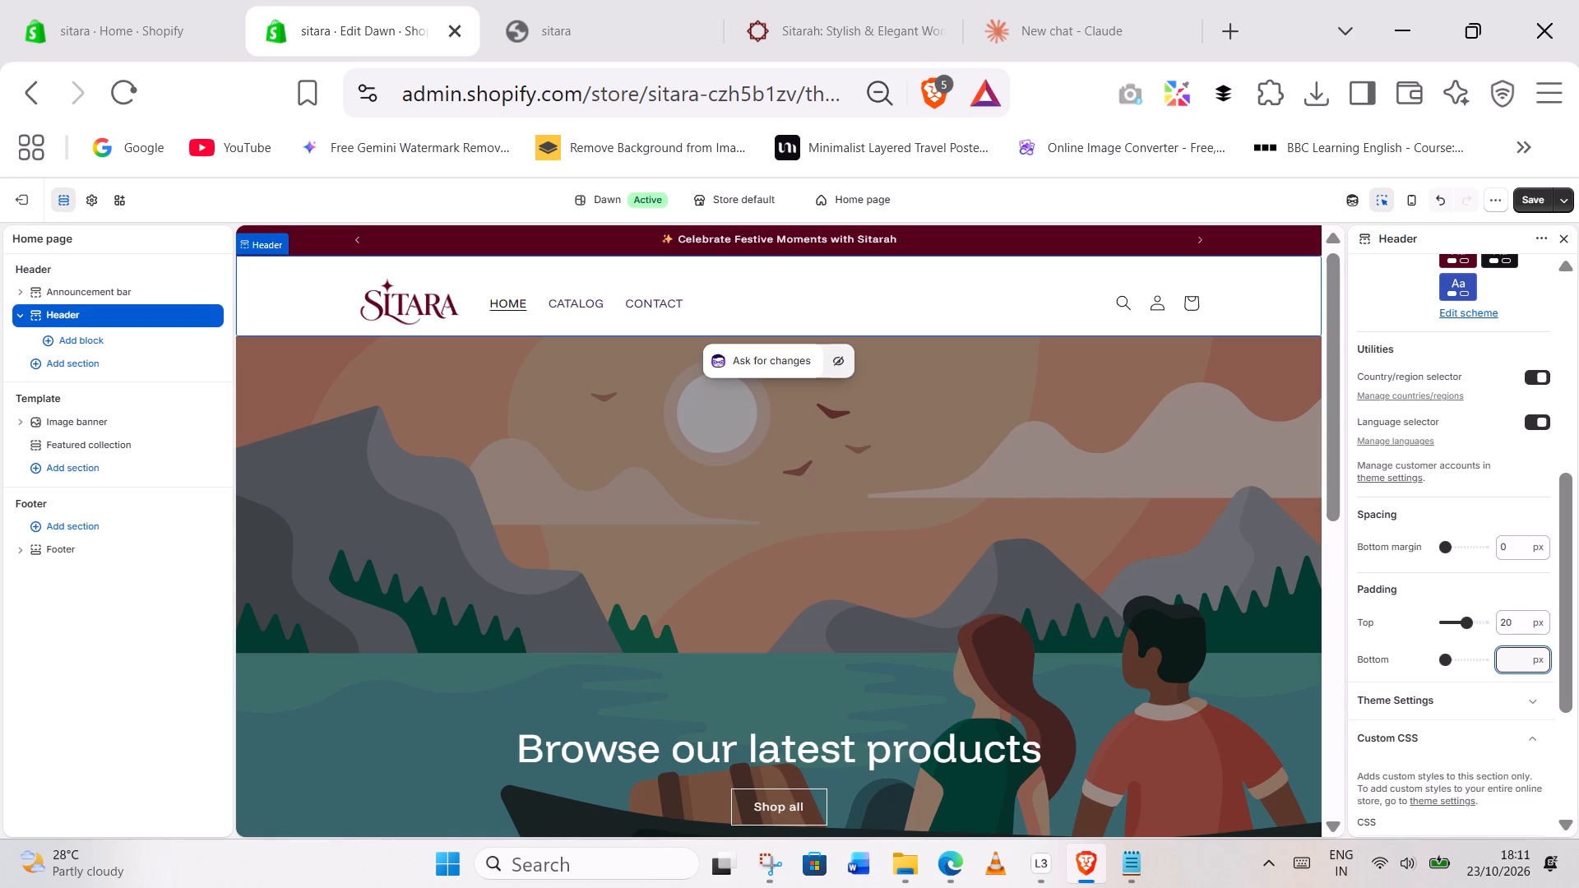
type("10")
Set the header's top padding to 15 px and save the theme.
left_click(1516, 622)
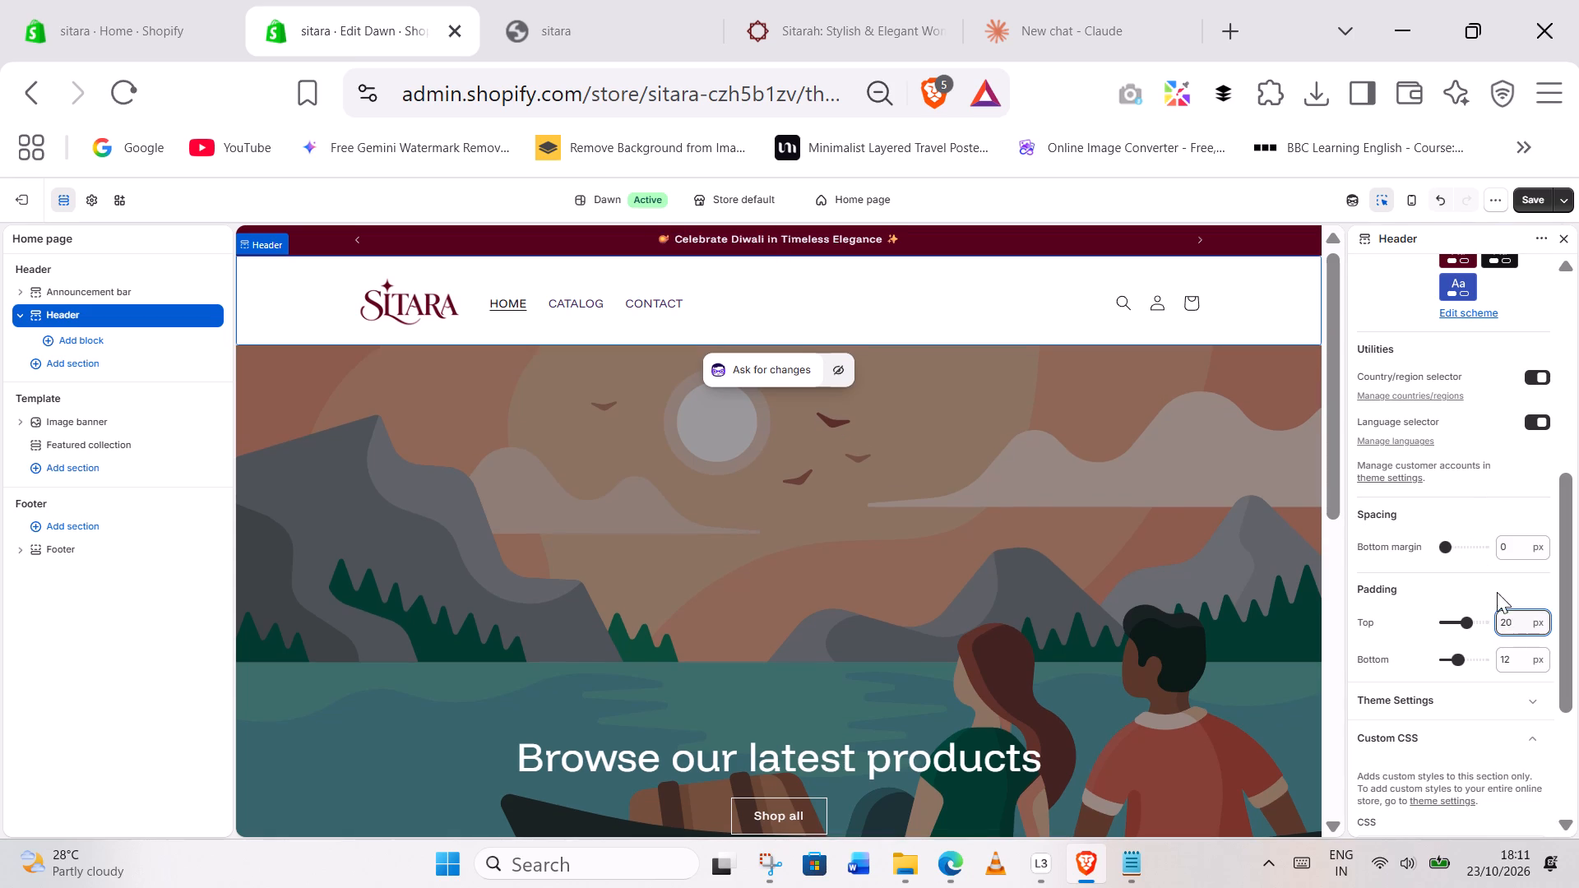
key("BackSpace")
key("BackSpace")
key("BackSpace")
type("15")
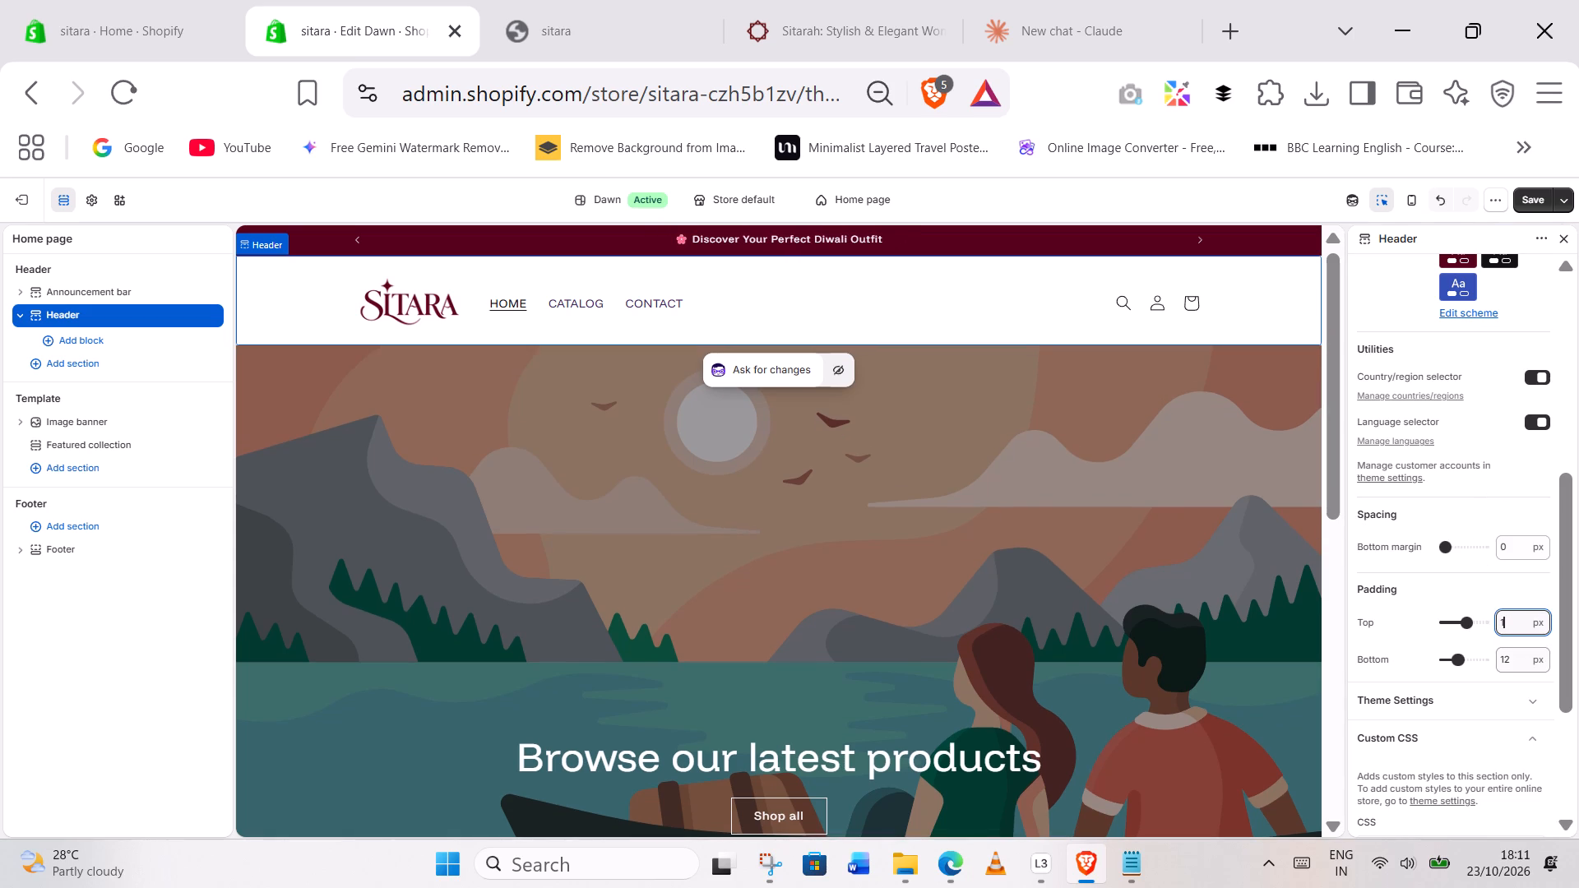
double_click(1544, 201)
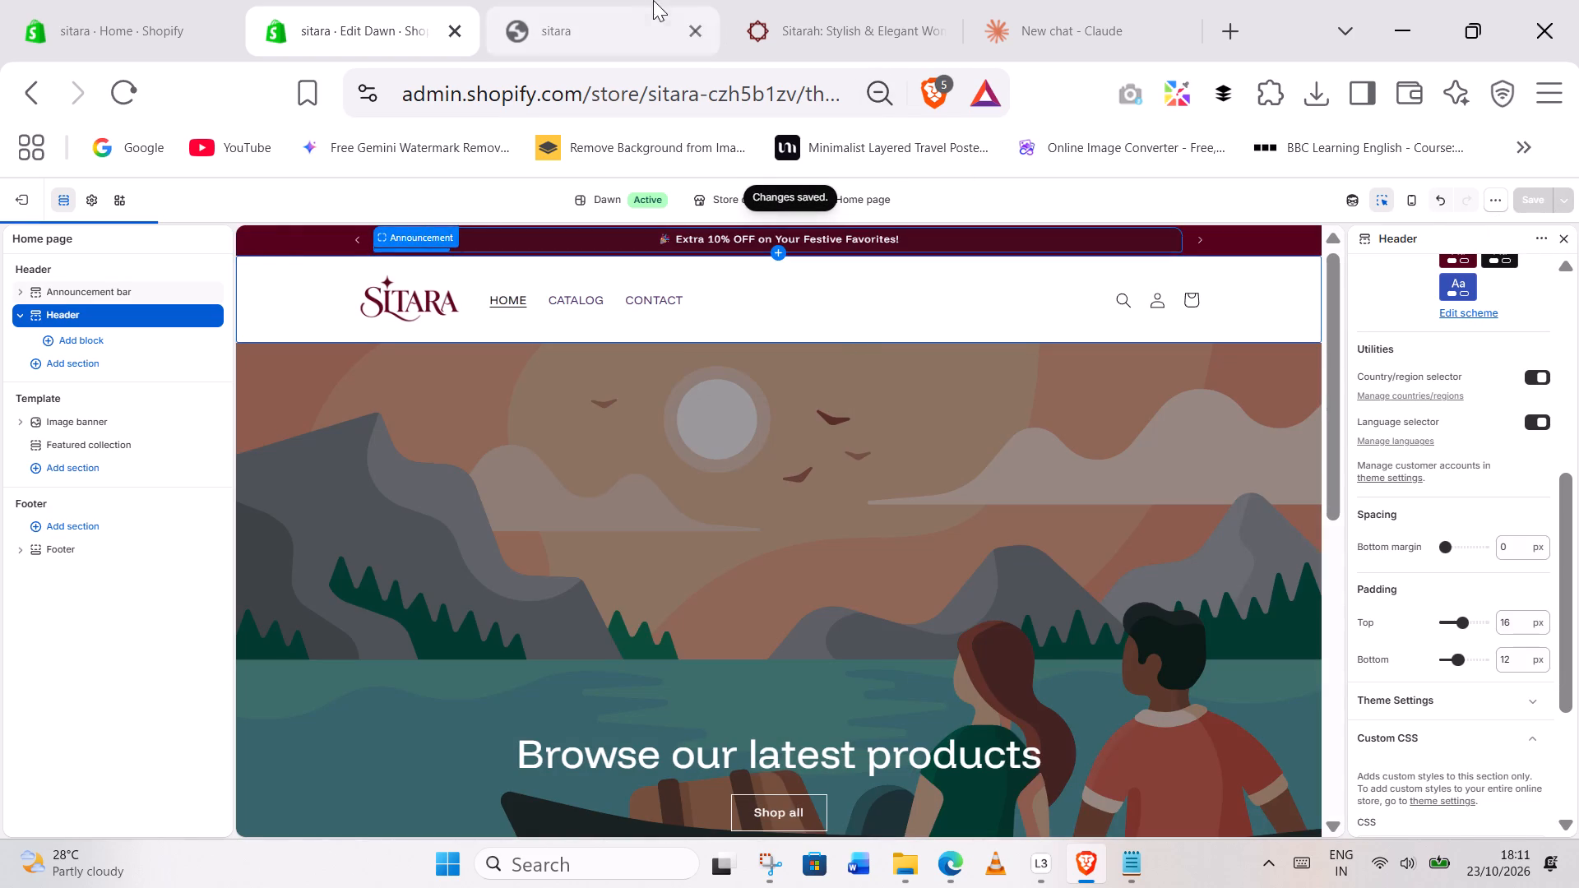
Reload the live sitara storefront and compare its header spacing with sitarah.in.
left_click(536, 12)
left_click(113, 95)
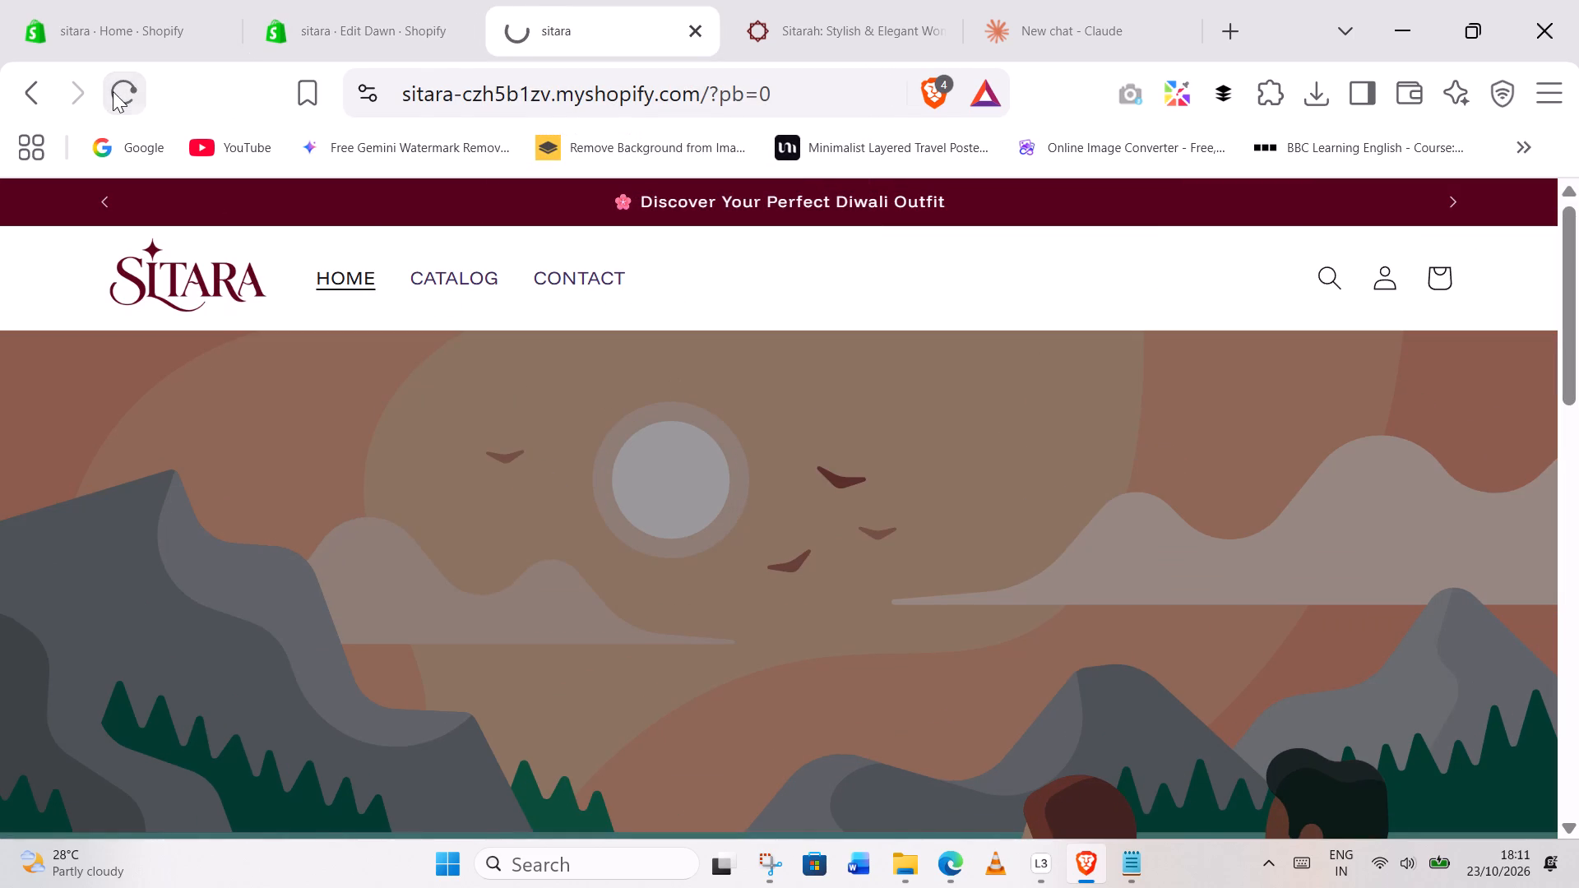
left_click(780, 0)
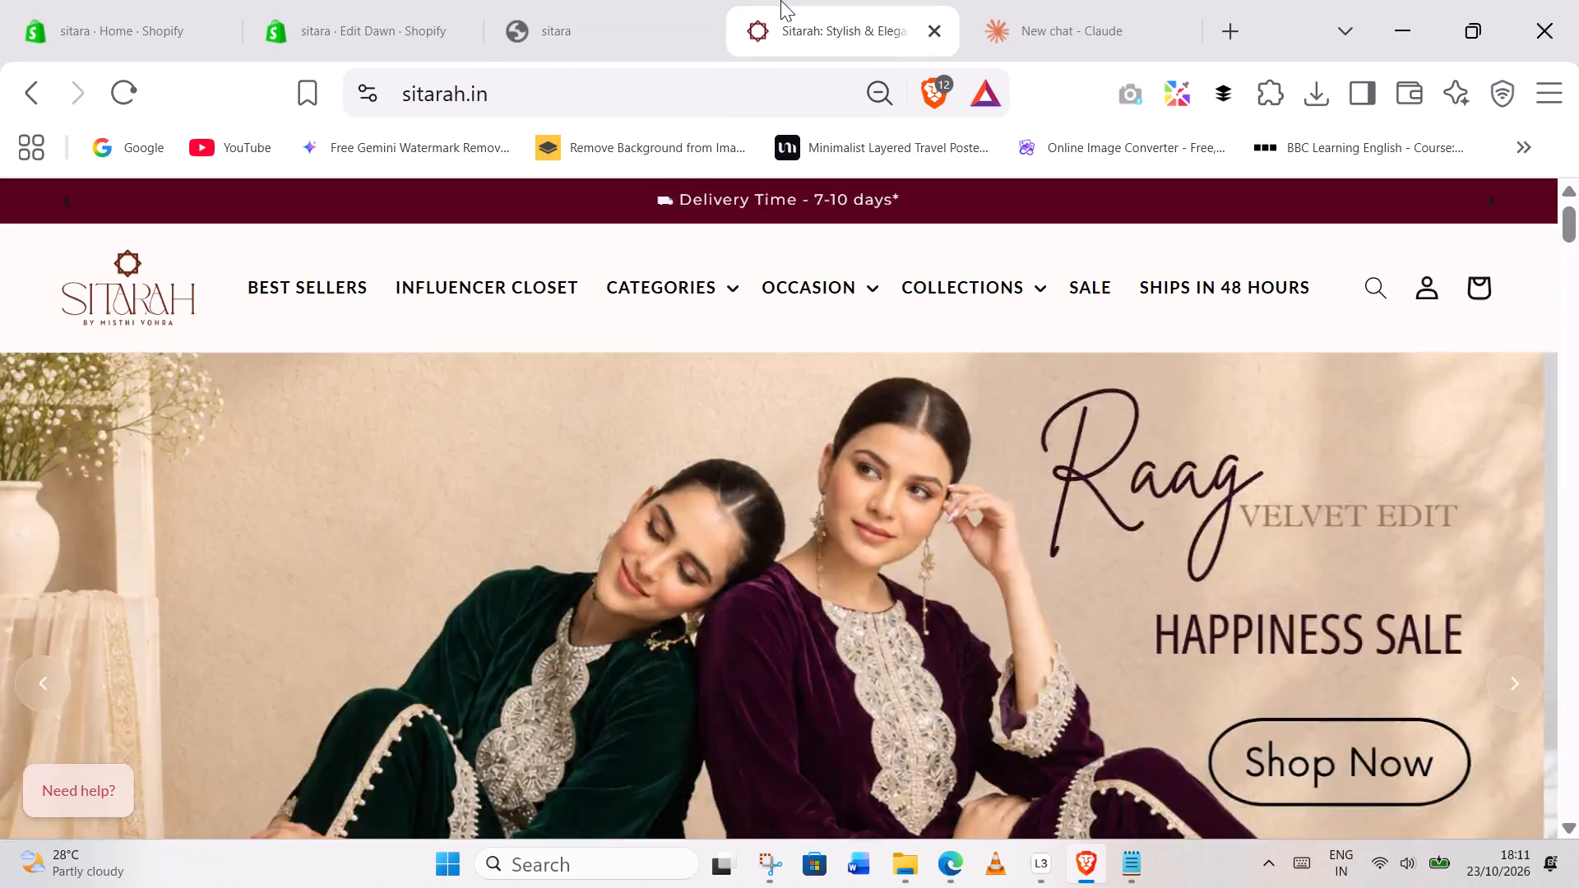
left_click(572, 0)
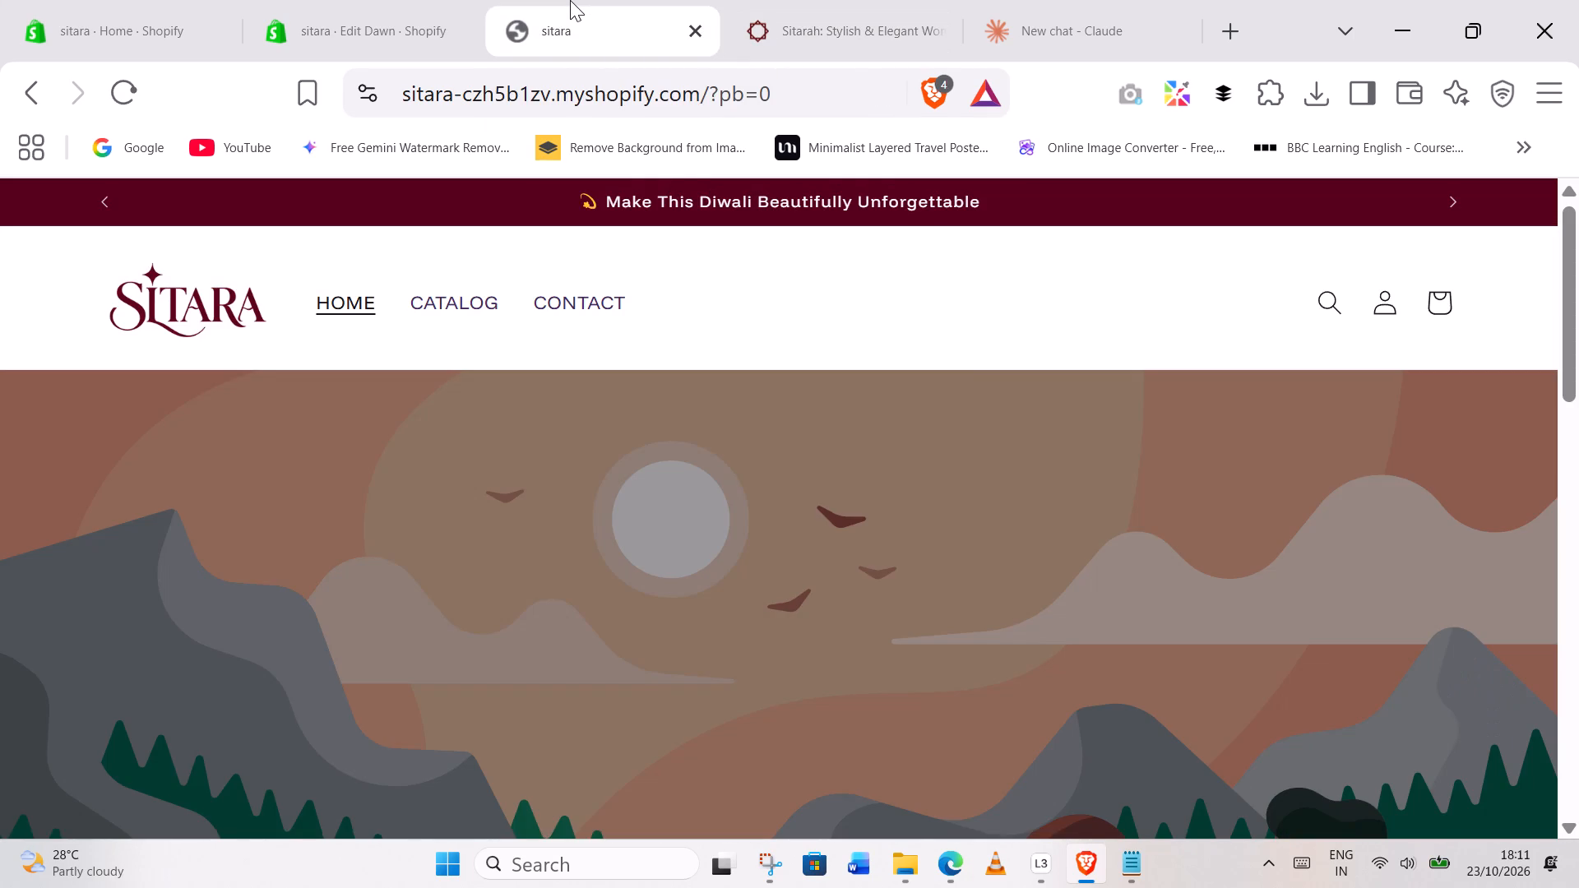
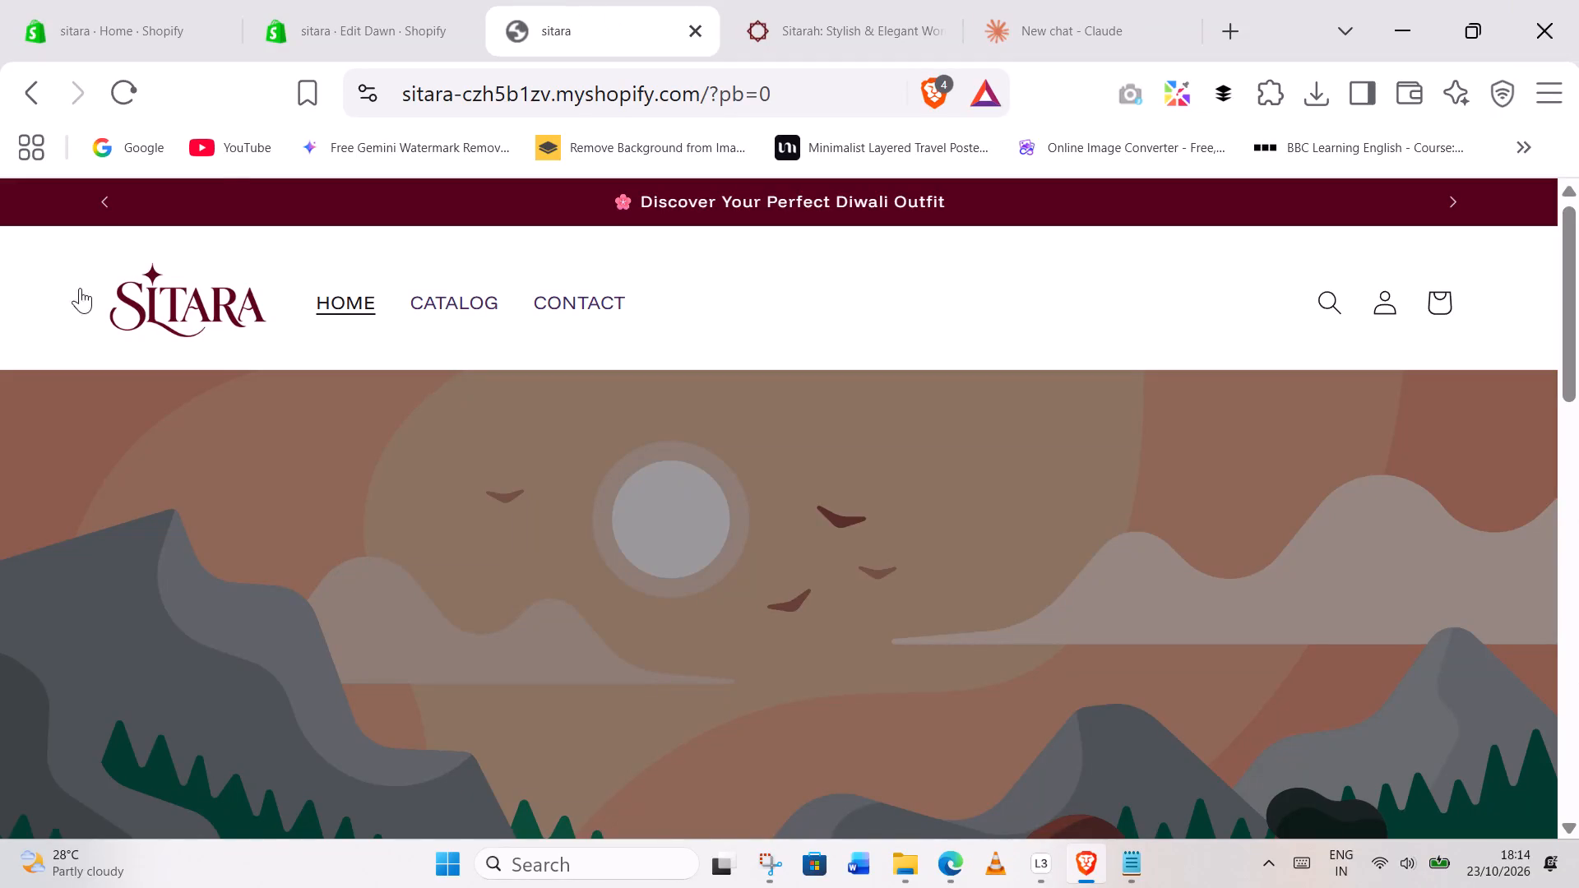
Compare the header height and spacing of the live sitara storefront with the sitarah.in homepage.
left_click(132, 99)
left_click(820, 0)
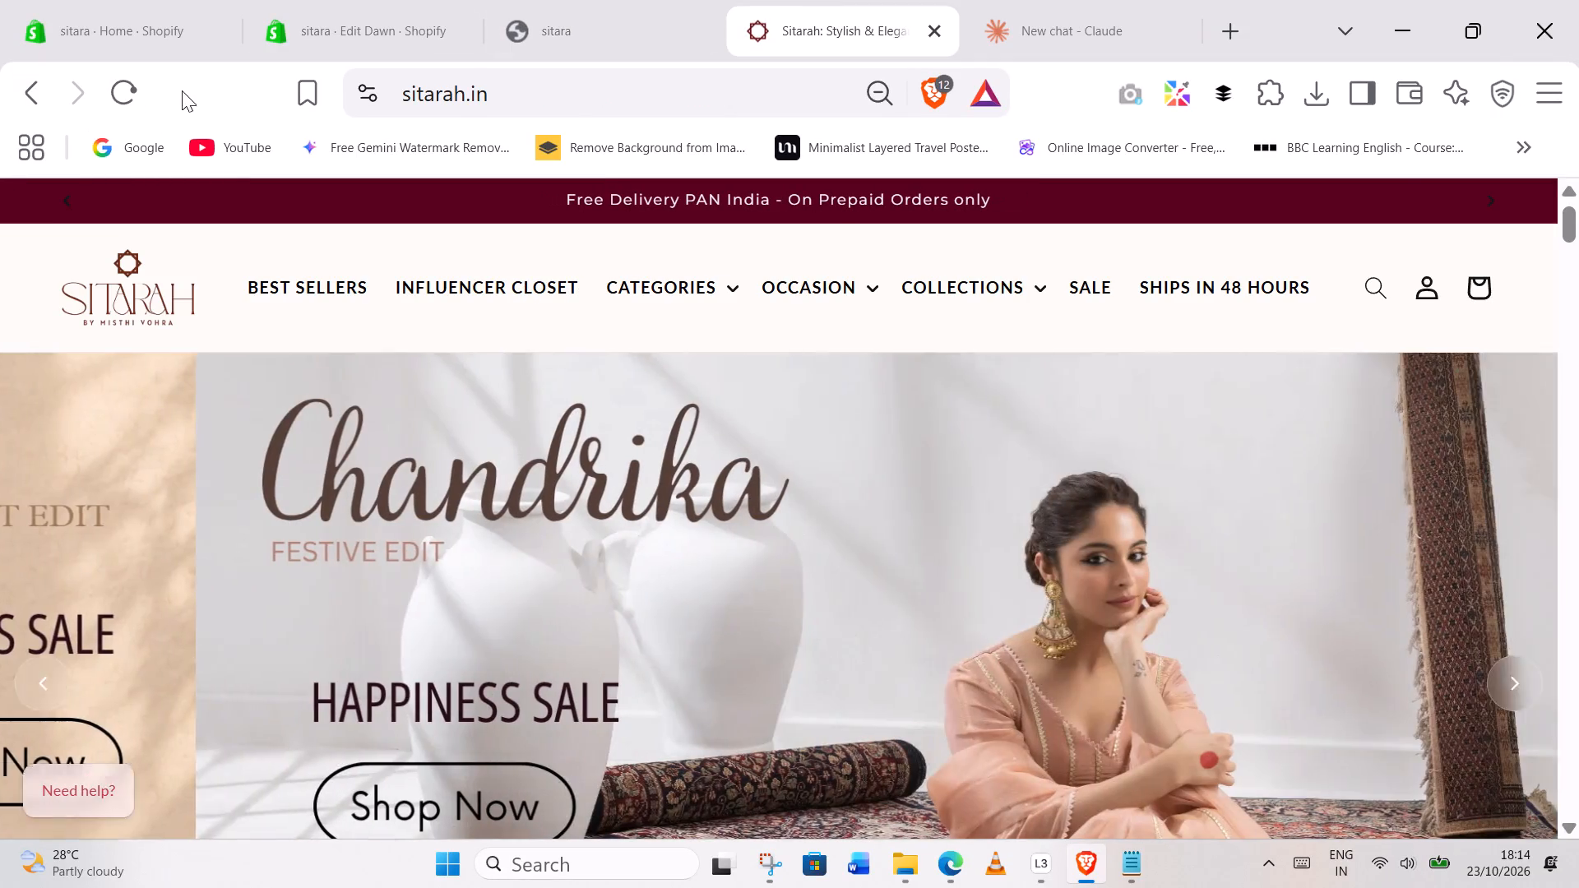
left_click(145, 87)
left_click(667, 0)
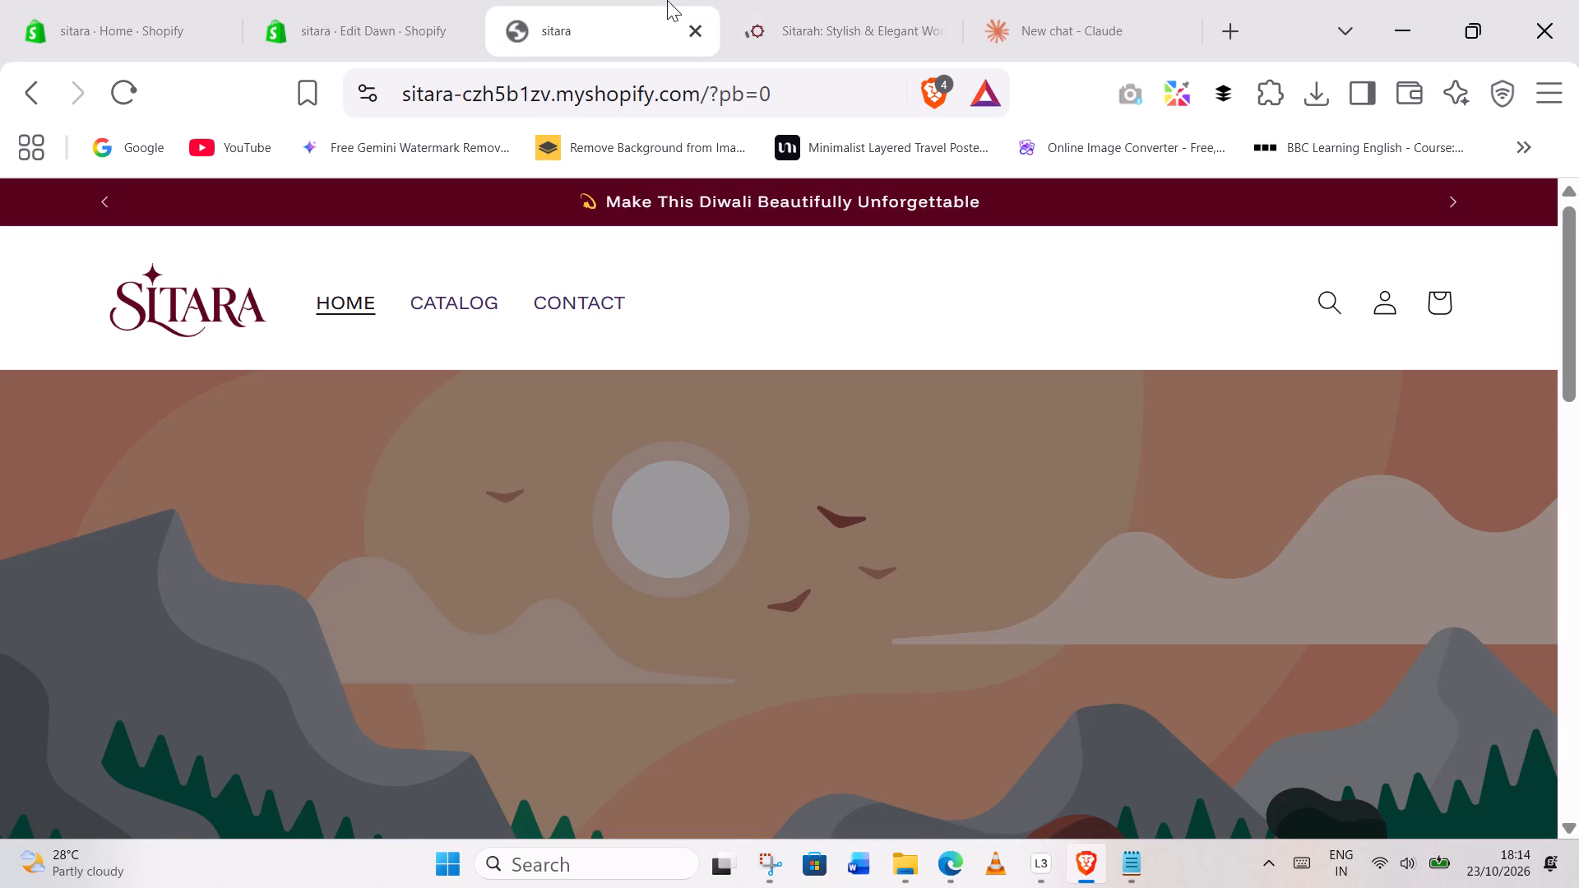
left_click(859, 0)
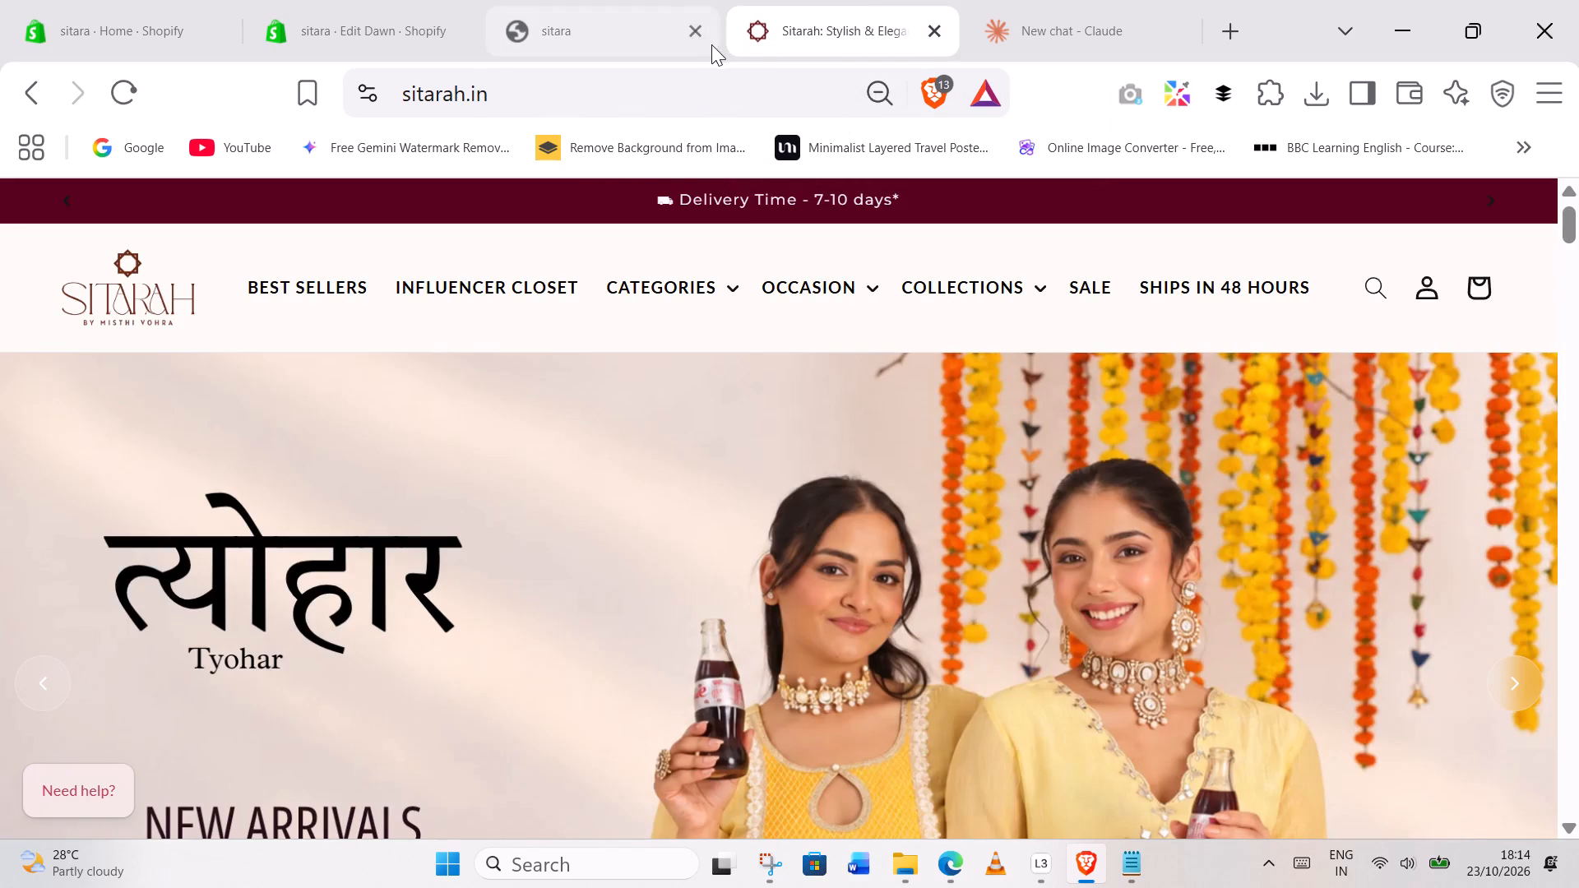
left_click(595, 0)
Return to the theme editor and set the header's bottom padding to 8 px.
left_click(382, 0)
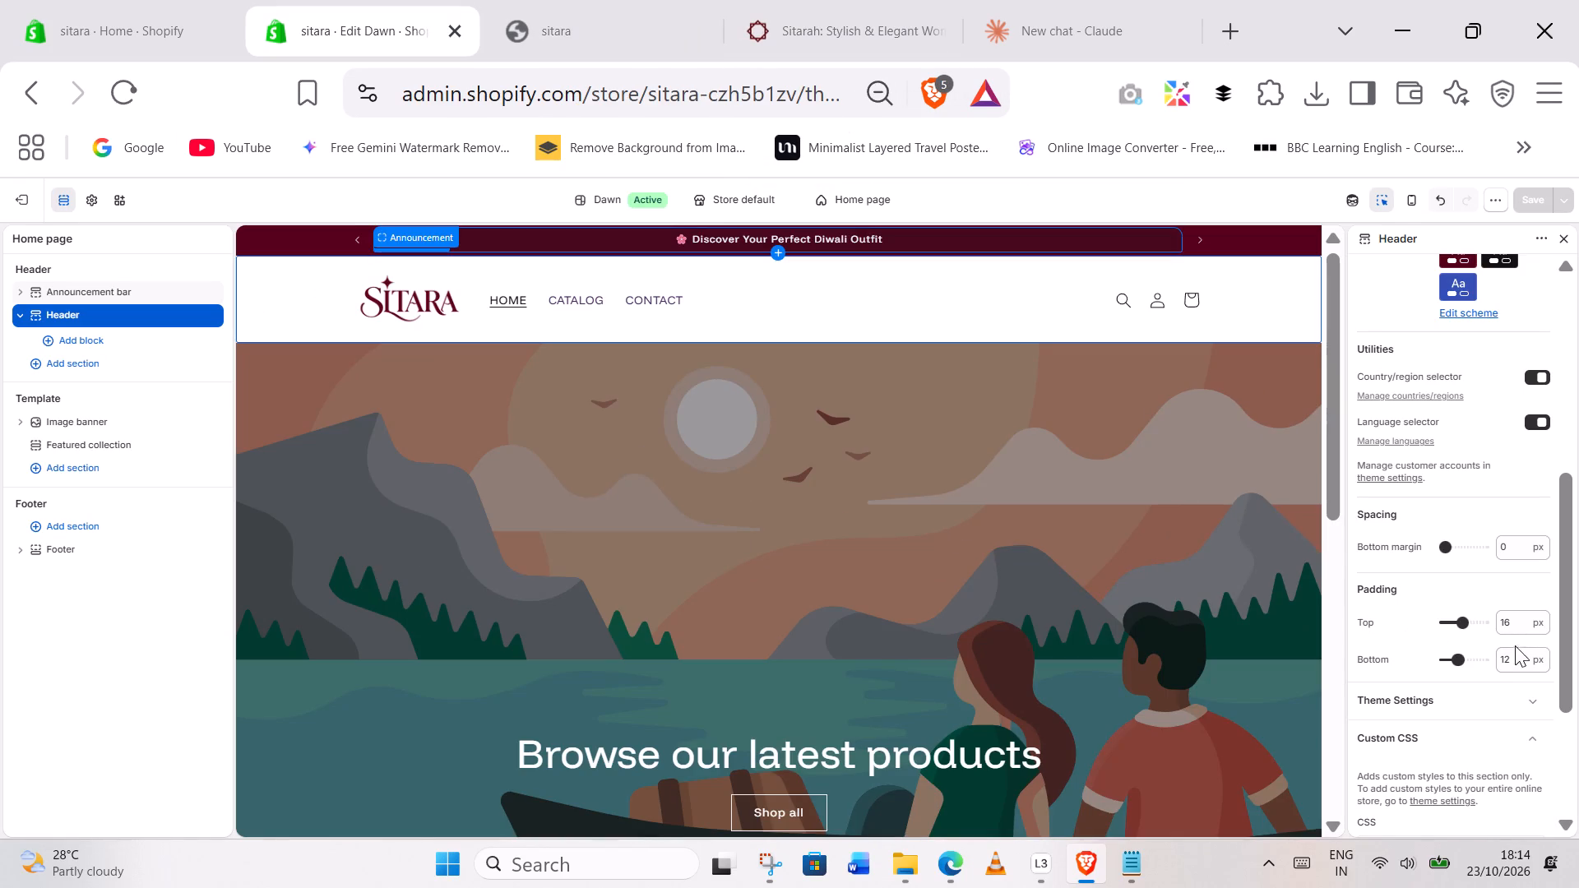
double_click(1508, 653)
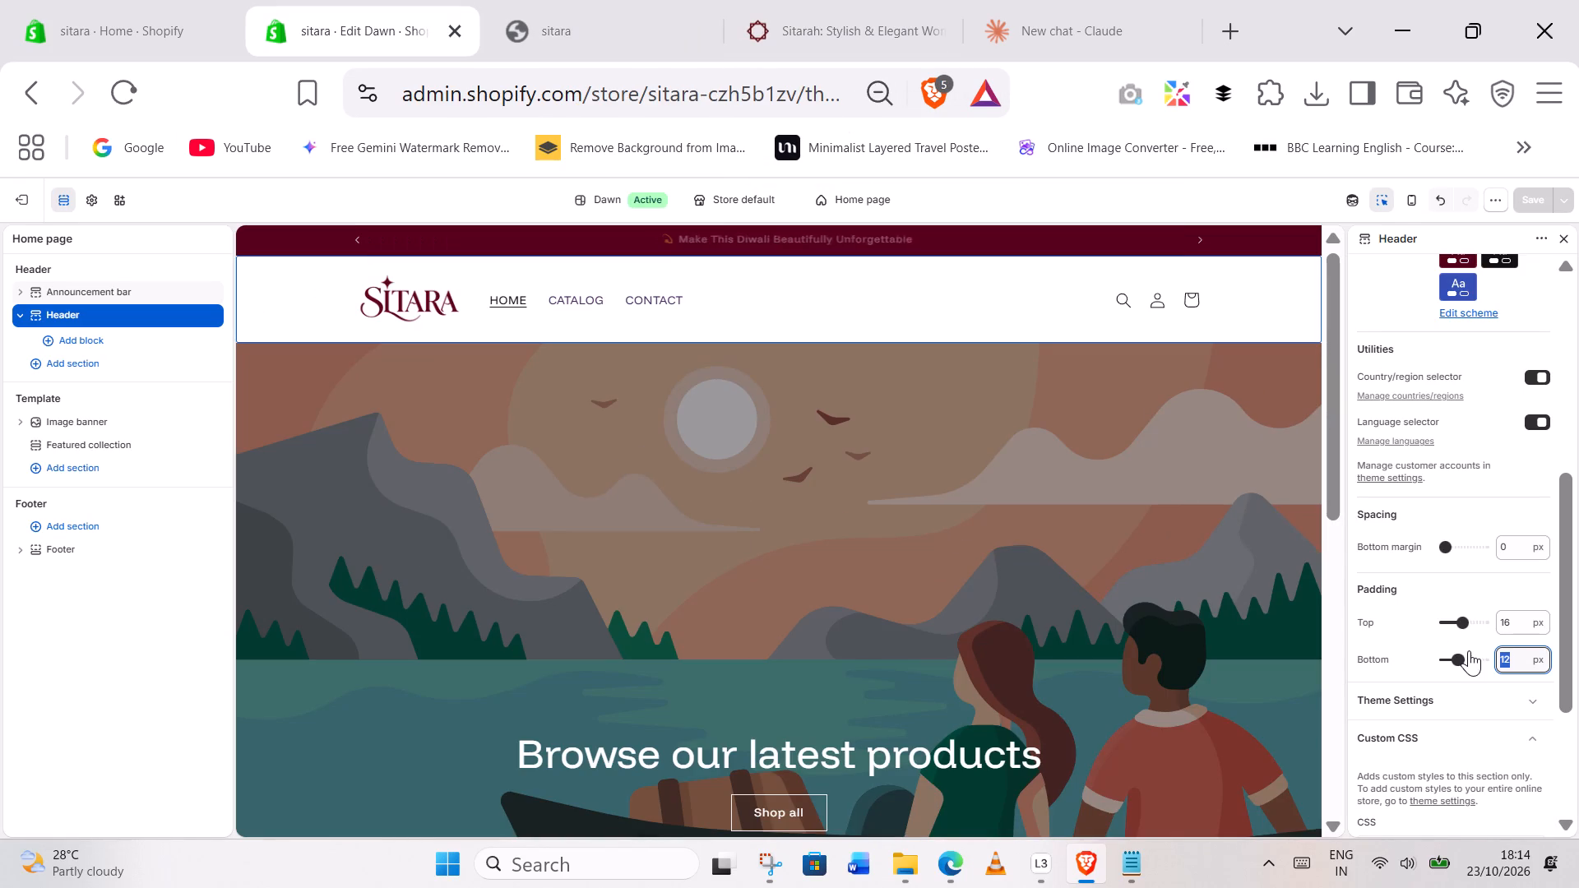
key("8")
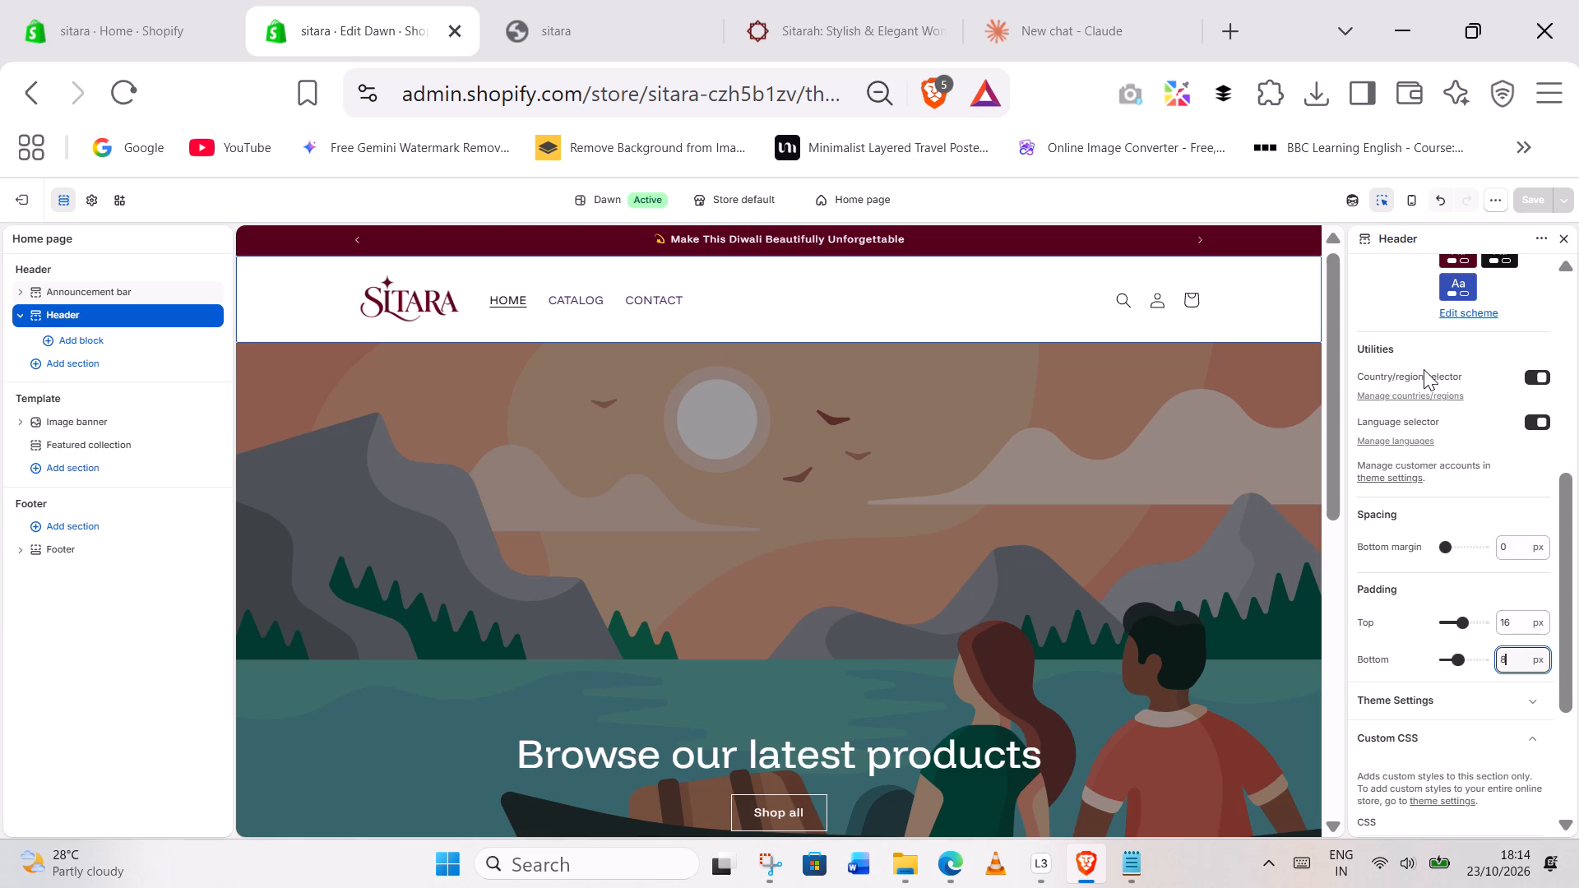
key("Return")
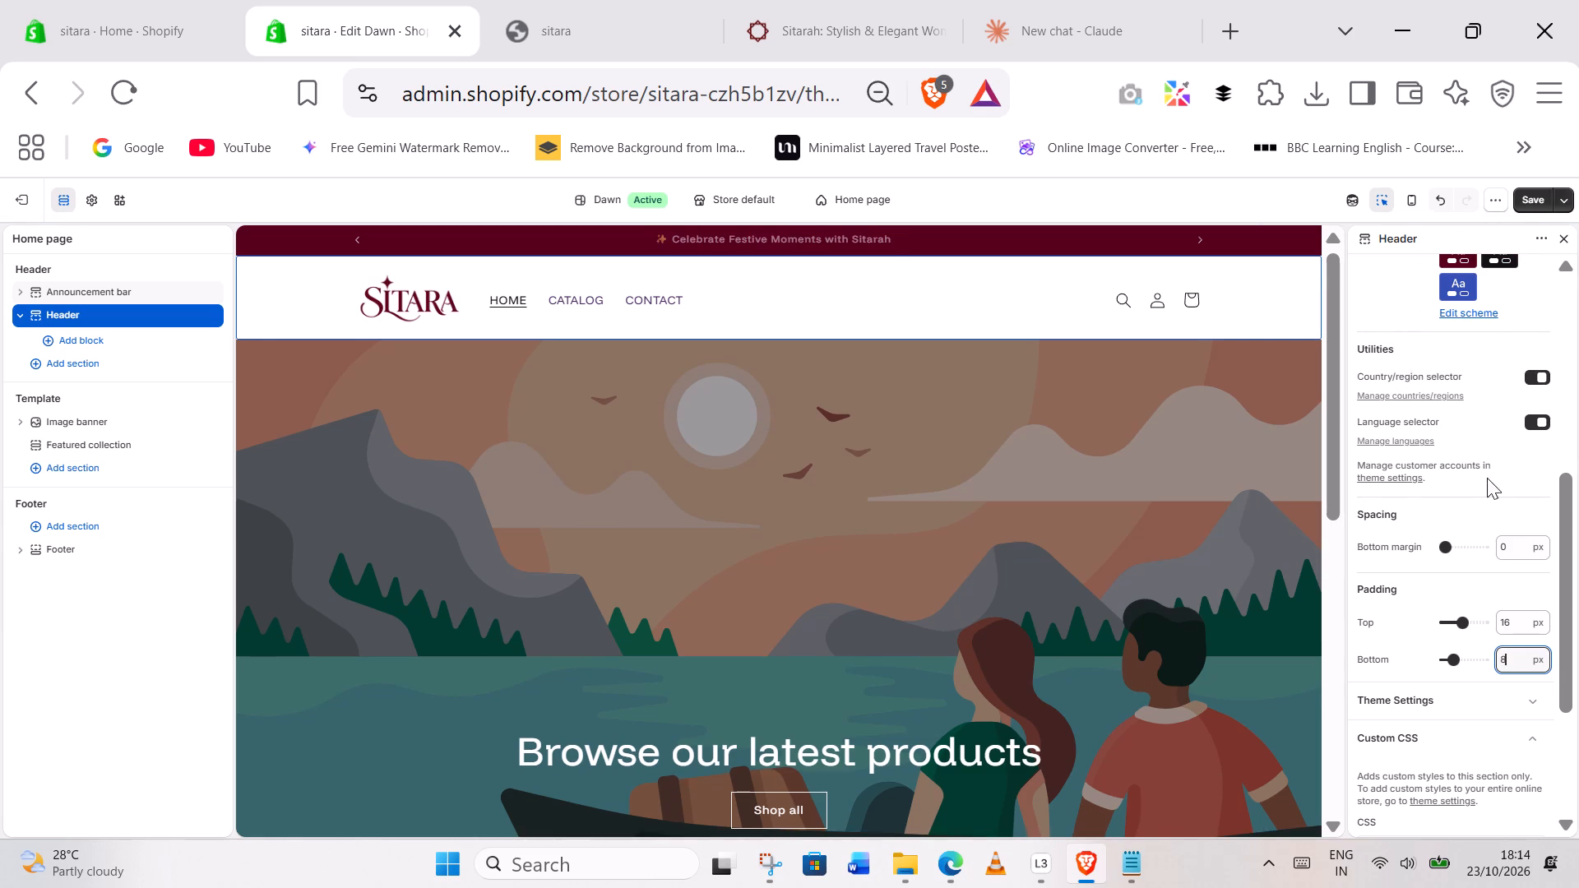
Try to set the header's top padding to 14 px, and save the theme.
left_click(1512, 617)
key("BackSpace")
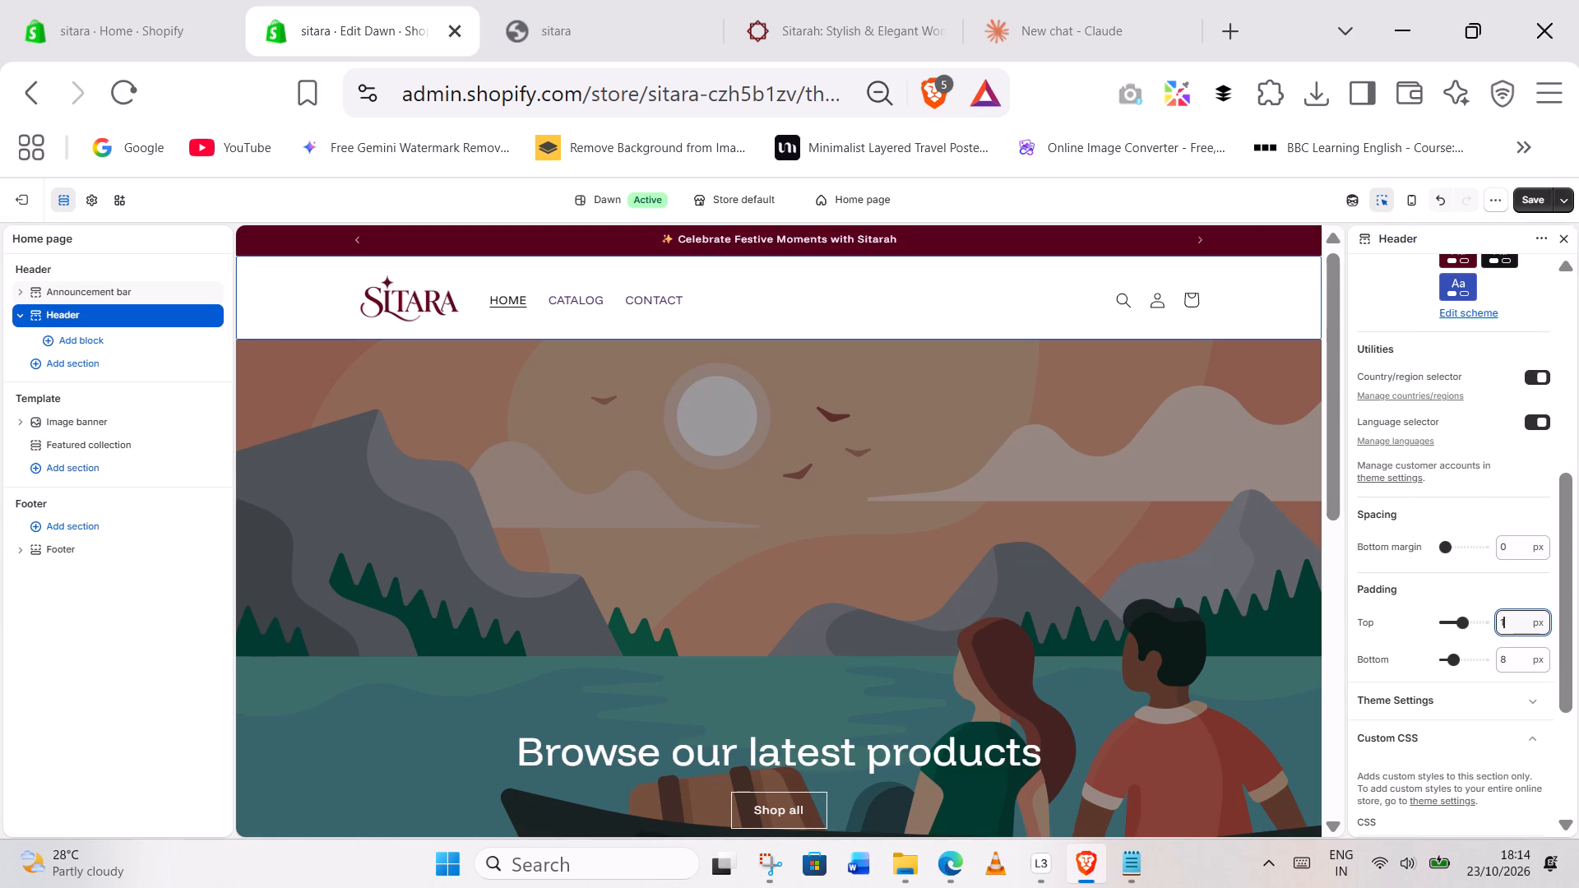
key("4")
left_click(1526, 206)
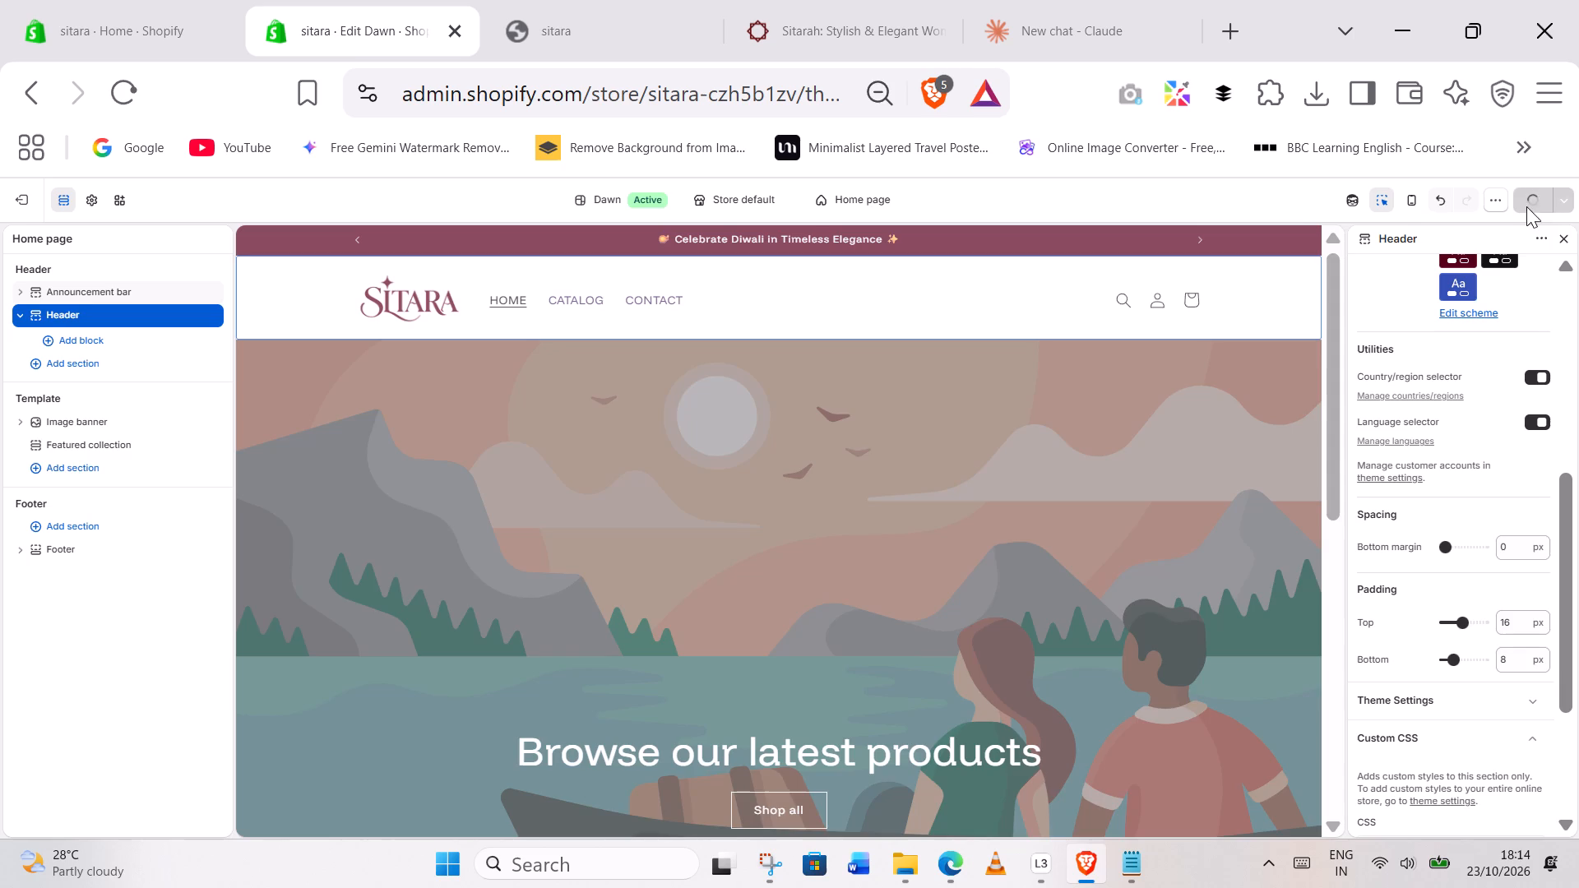
left_click(906, 562)
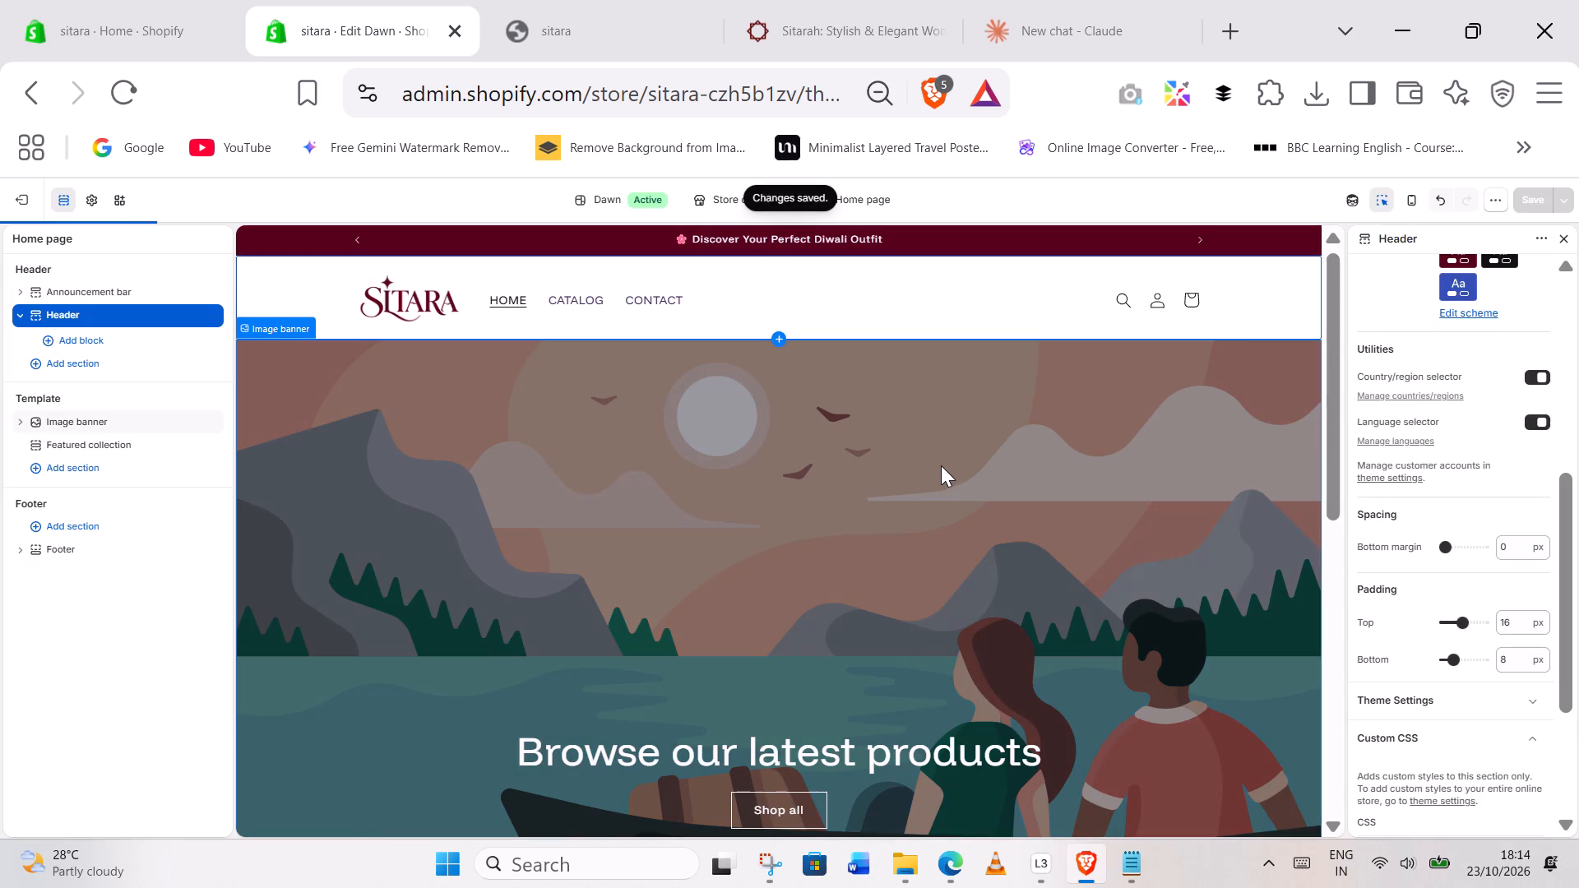
Reload the live sitara storefront and compare its header spacing with sitarah.in again.
left_click(801, 0)
left_click(634, 0)
left_click(118, 94)
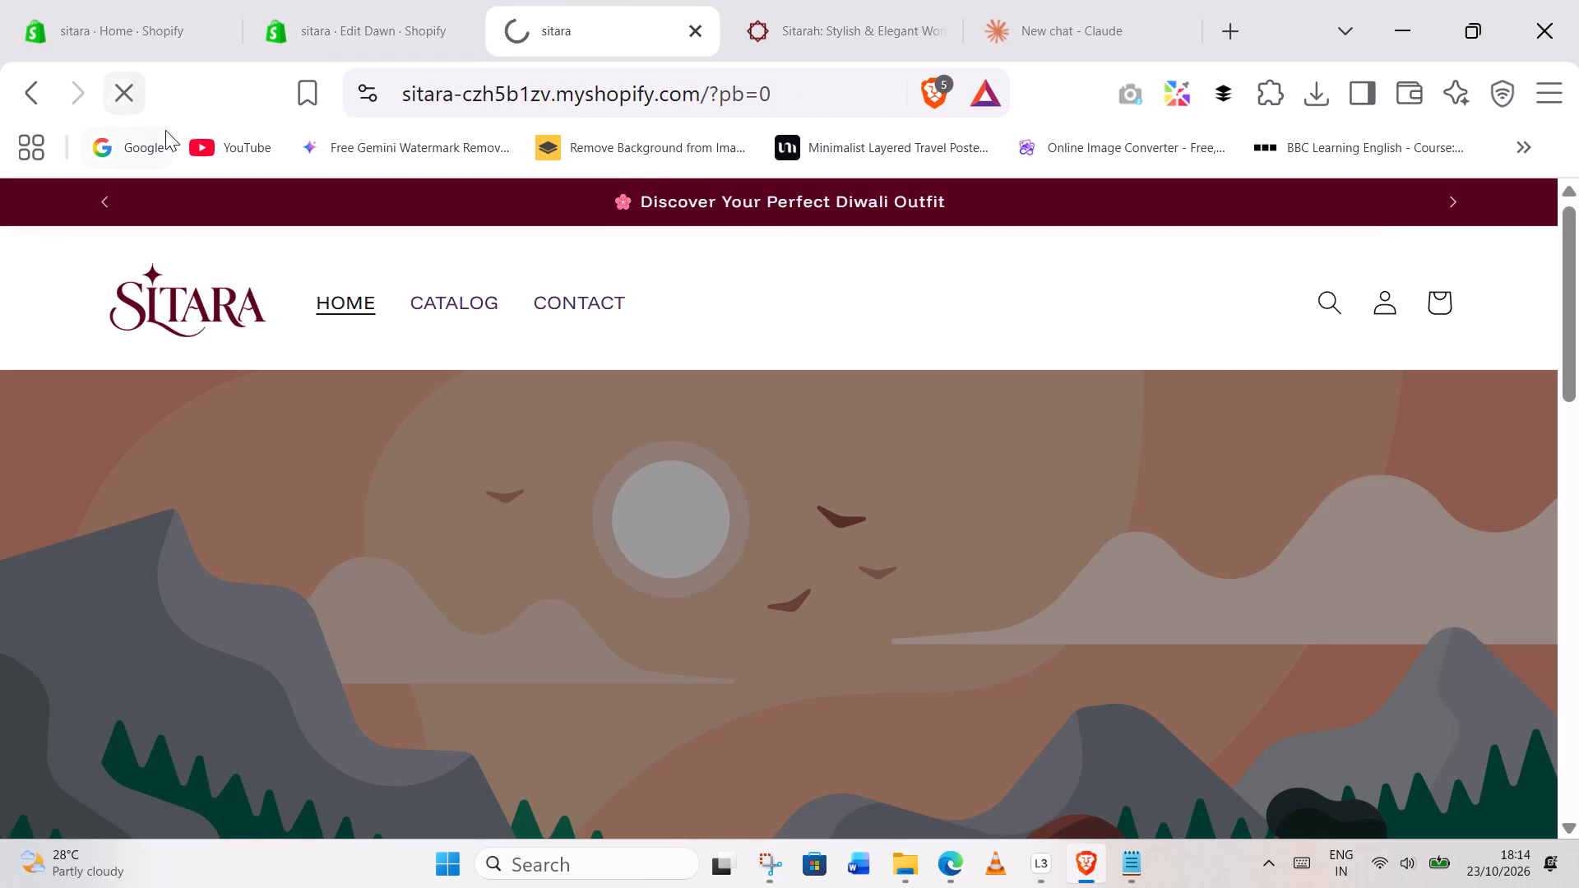
left_click(788, 0)
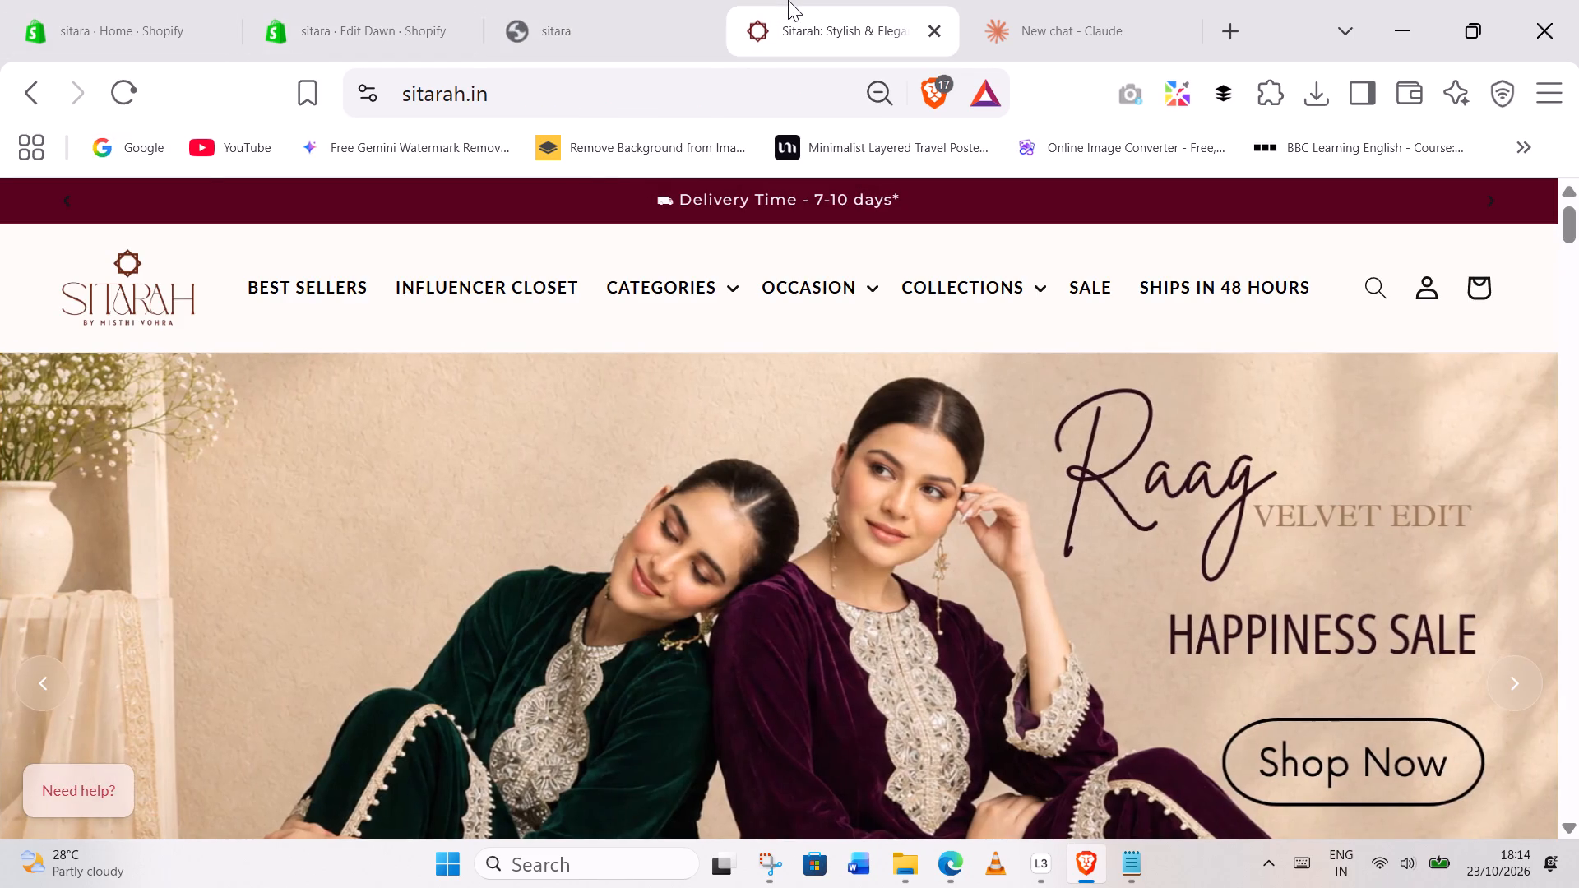
left_click(566, 0)
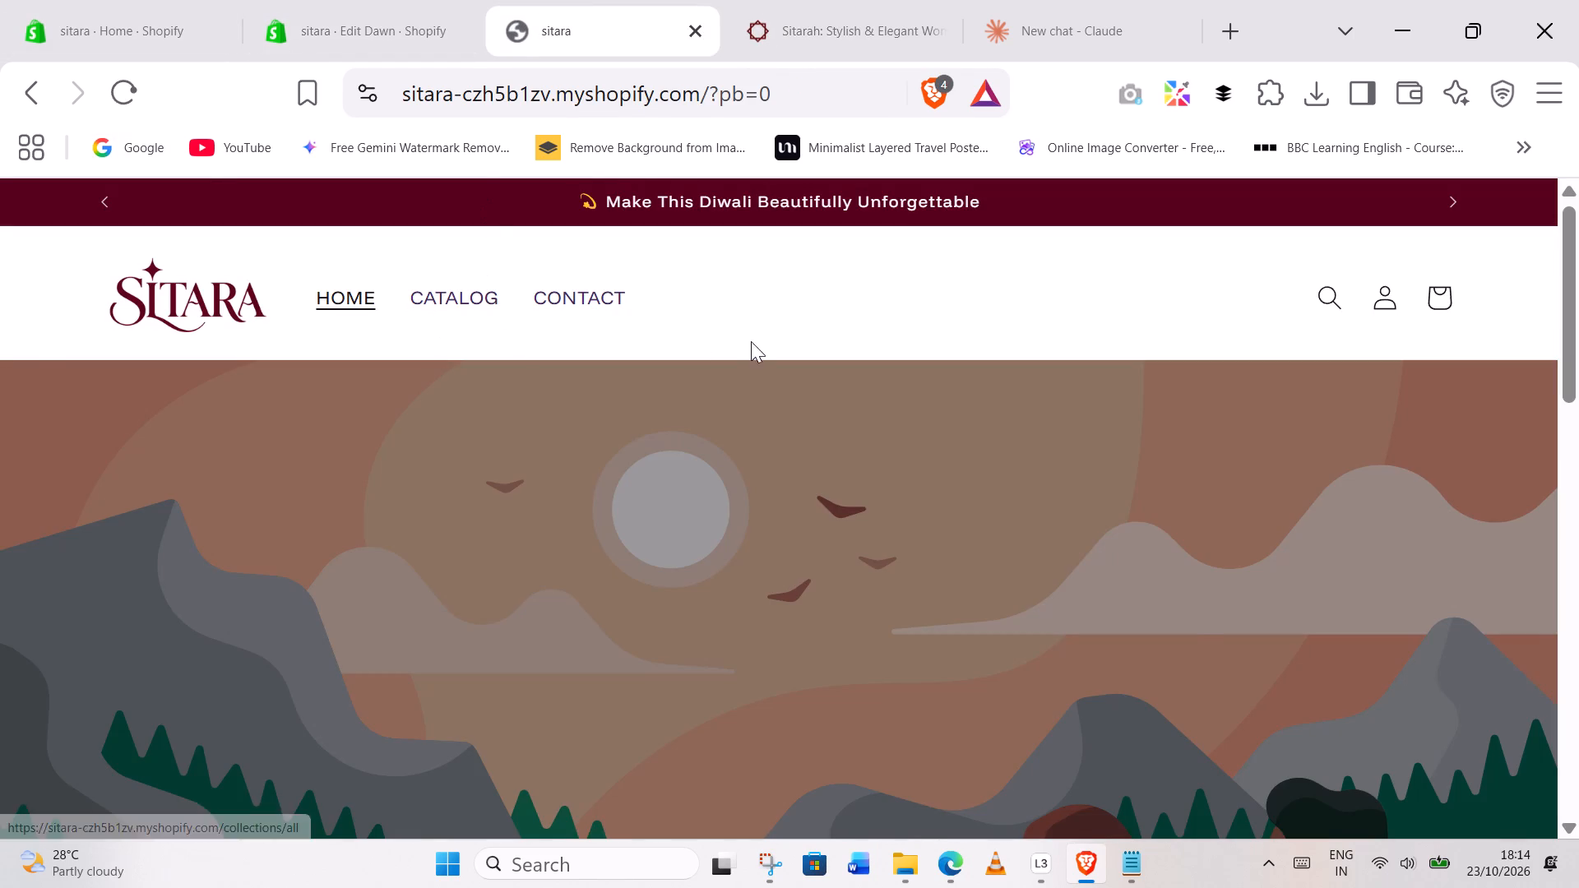
left_click(832, 0)
left_click(610, 0)
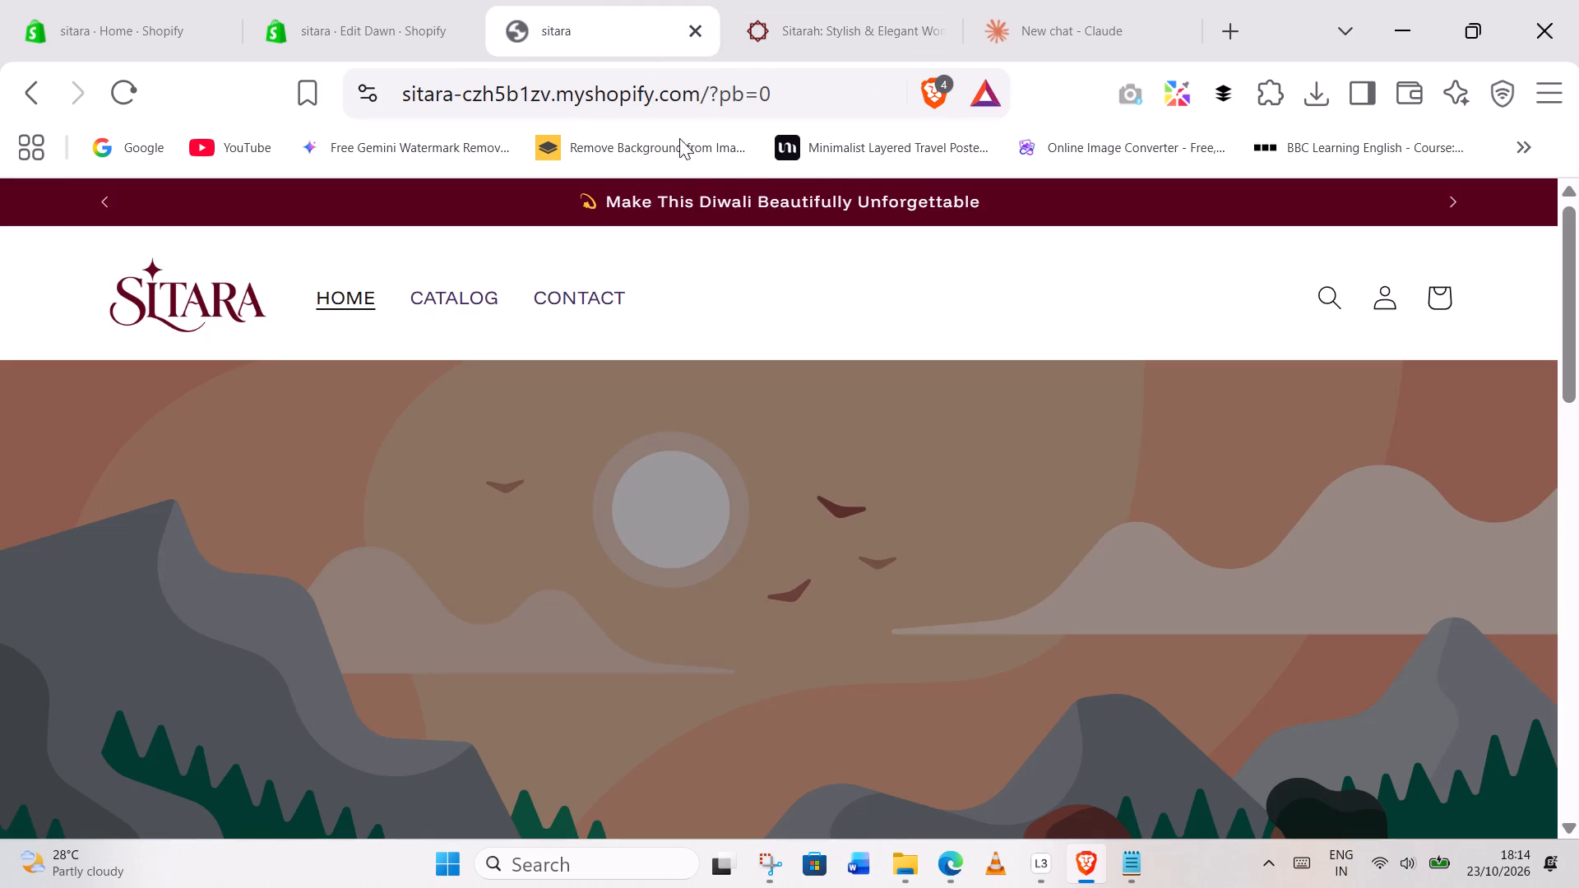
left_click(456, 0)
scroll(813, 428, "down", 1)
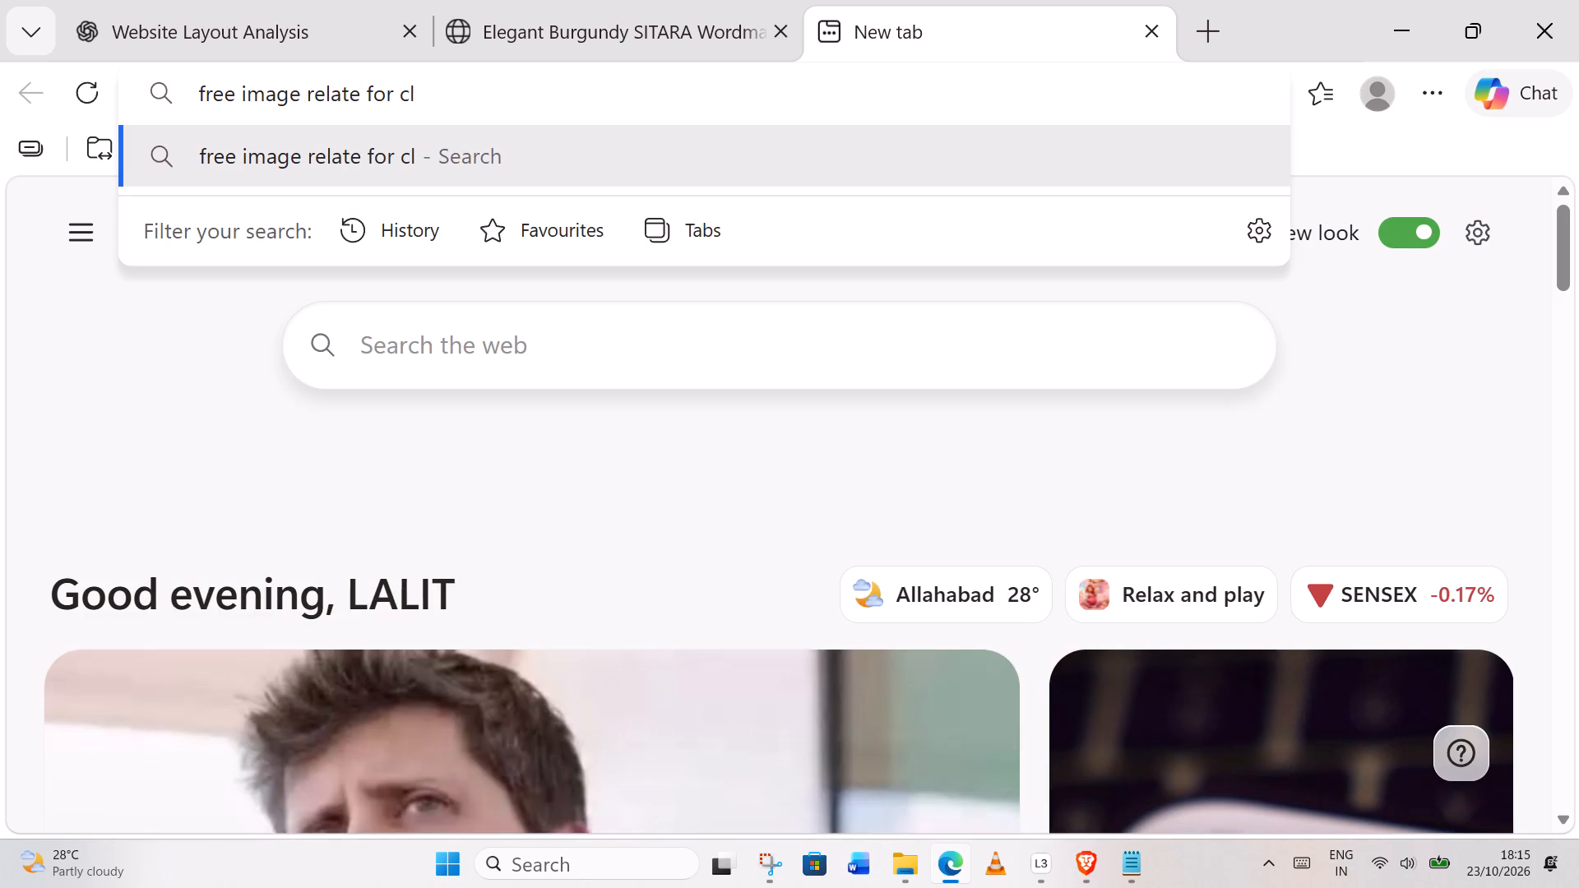
key("BackSpace")
key("BackSpace")
key("BackSpace")
key("BackSpace")
key("BackSpace")
key("BackSpace")
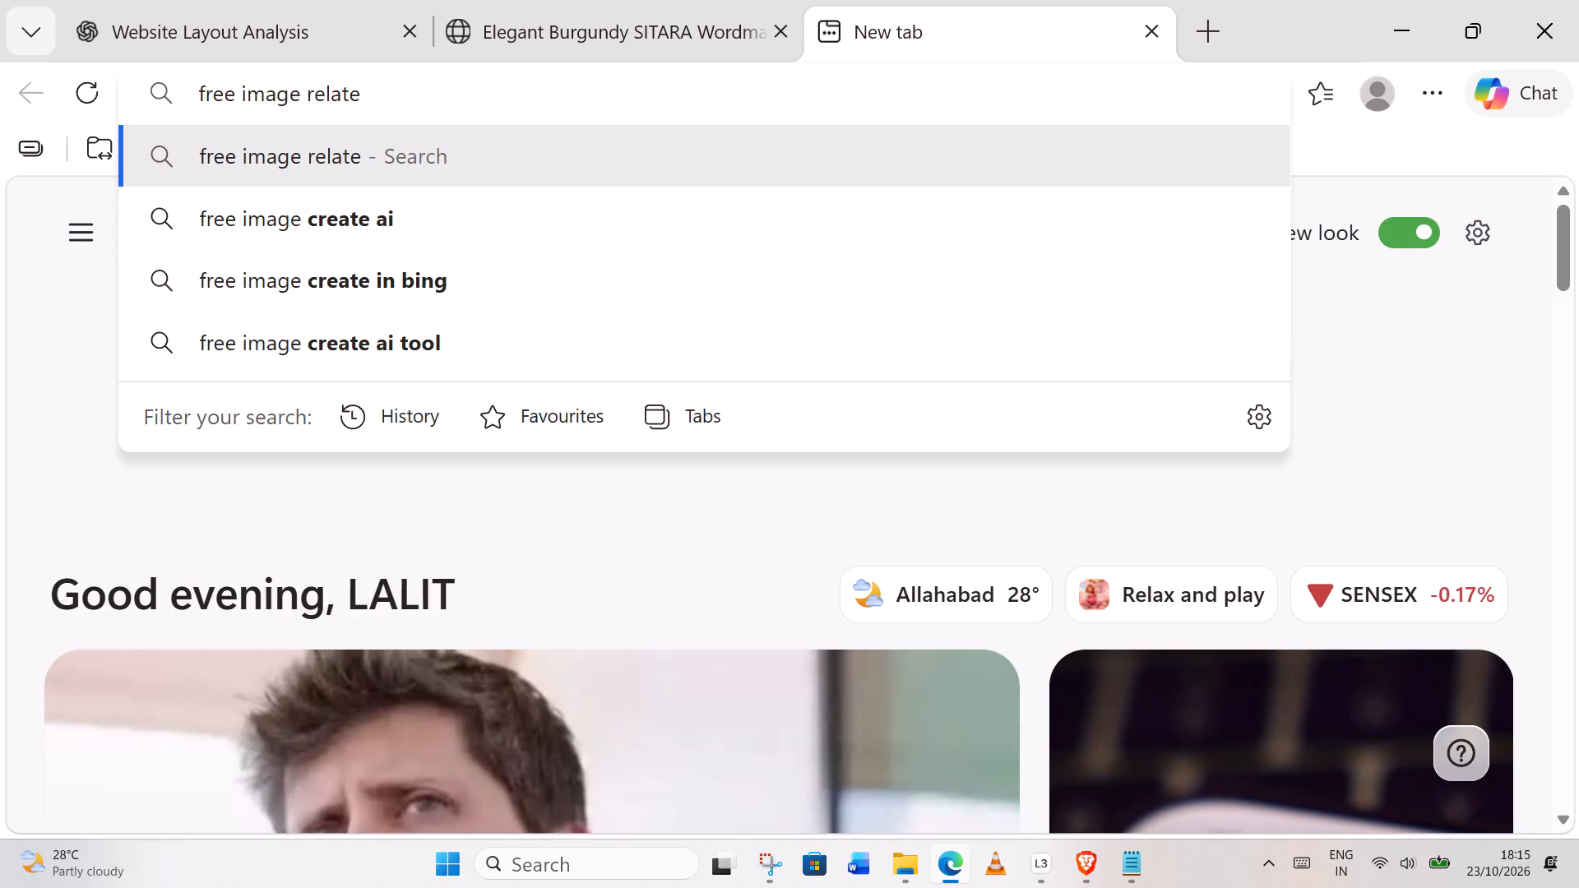
type("of clothe")
key("space")
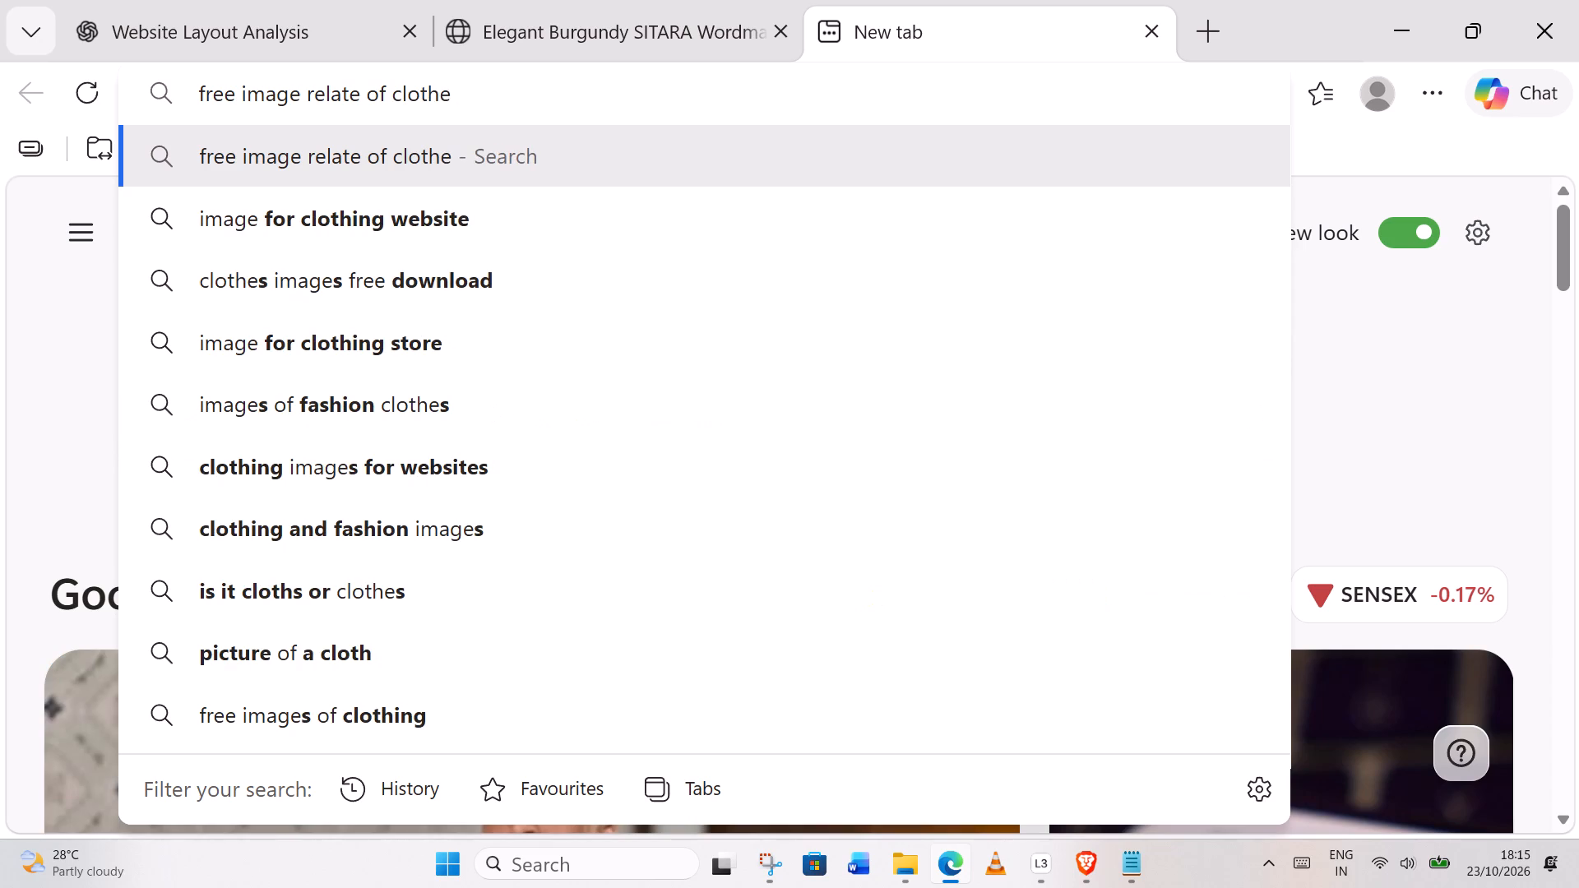
key("Return")
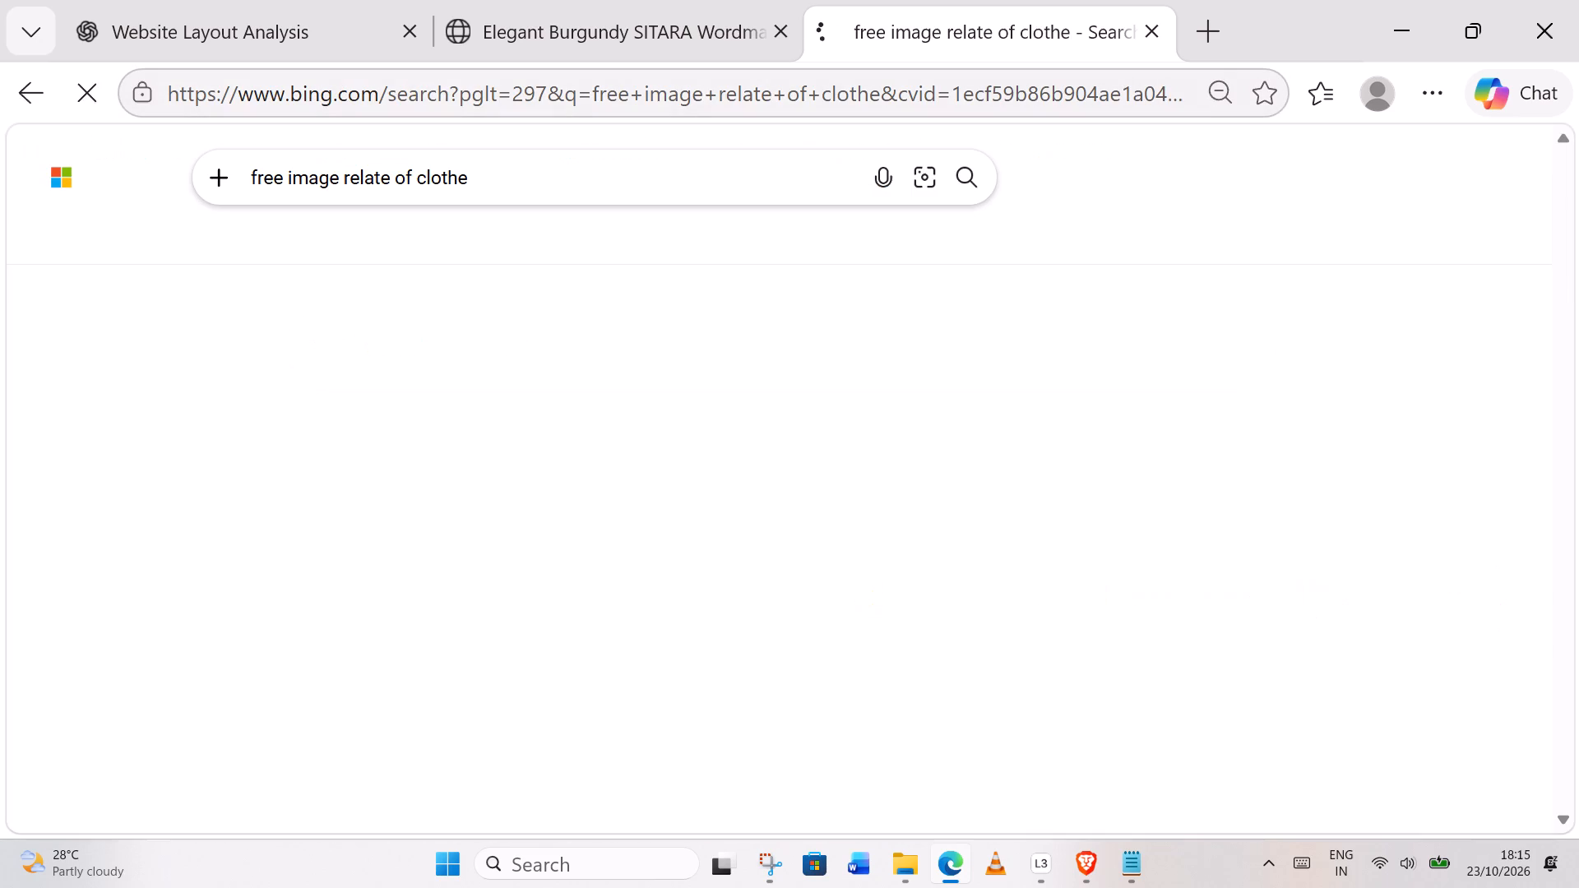
Open the first Pexels and Pixabay clothes results plus the Magnific and Vecteezy results in separate tabs.
scroll(417, 365, "down", 6)
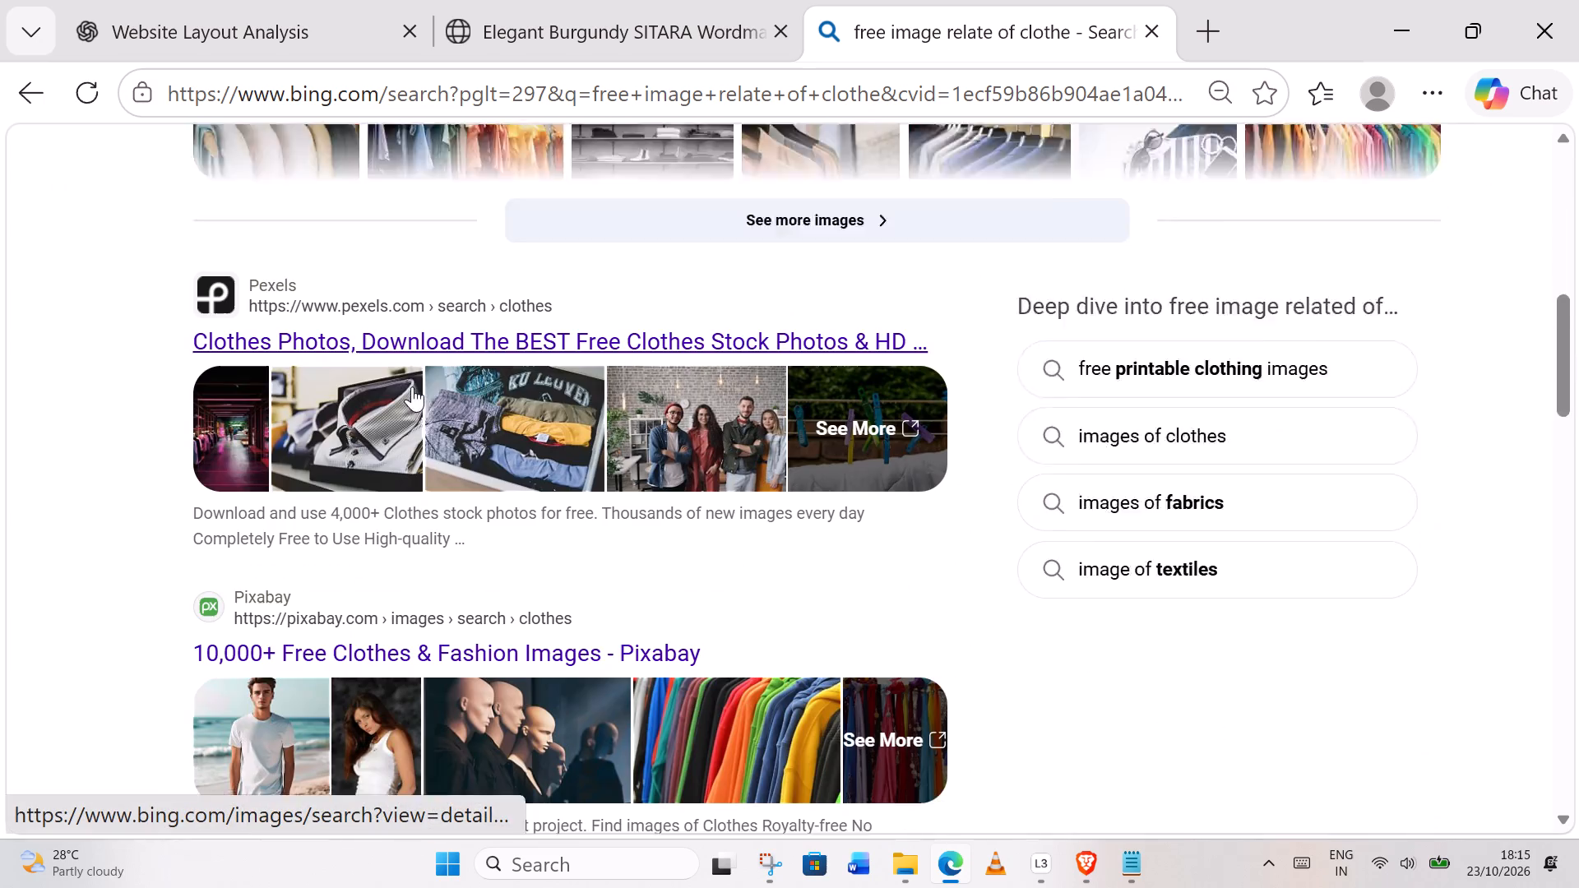
left_click(344, 234, "ctrl")
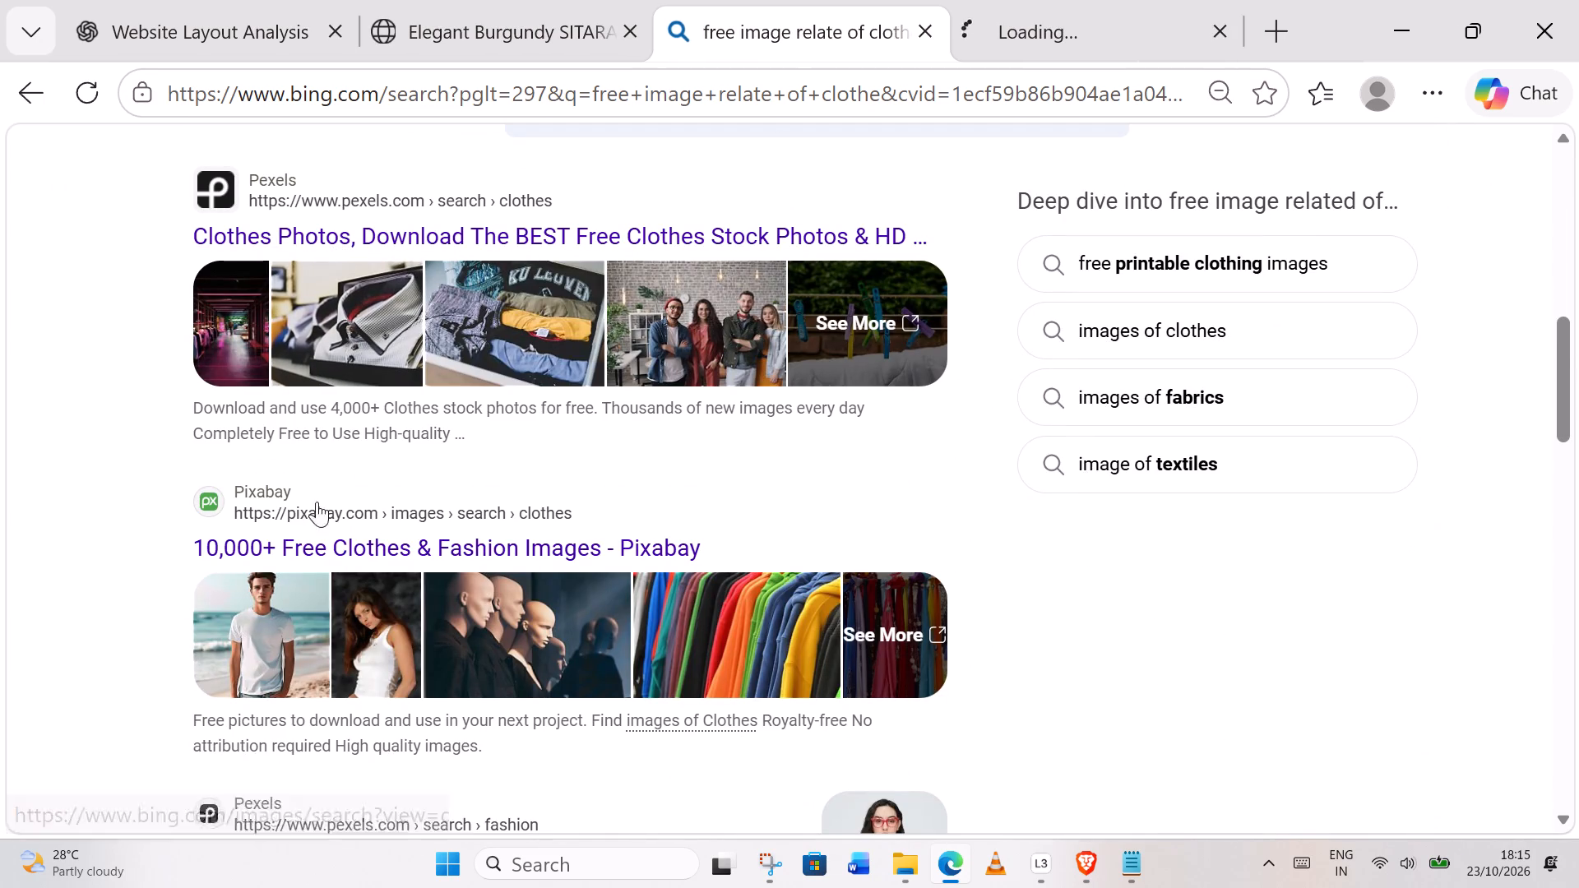
left_click(324, 530, "ctrl")
scroll(417, 437, "down", 2)
scroll(425, 533, "down", 2)
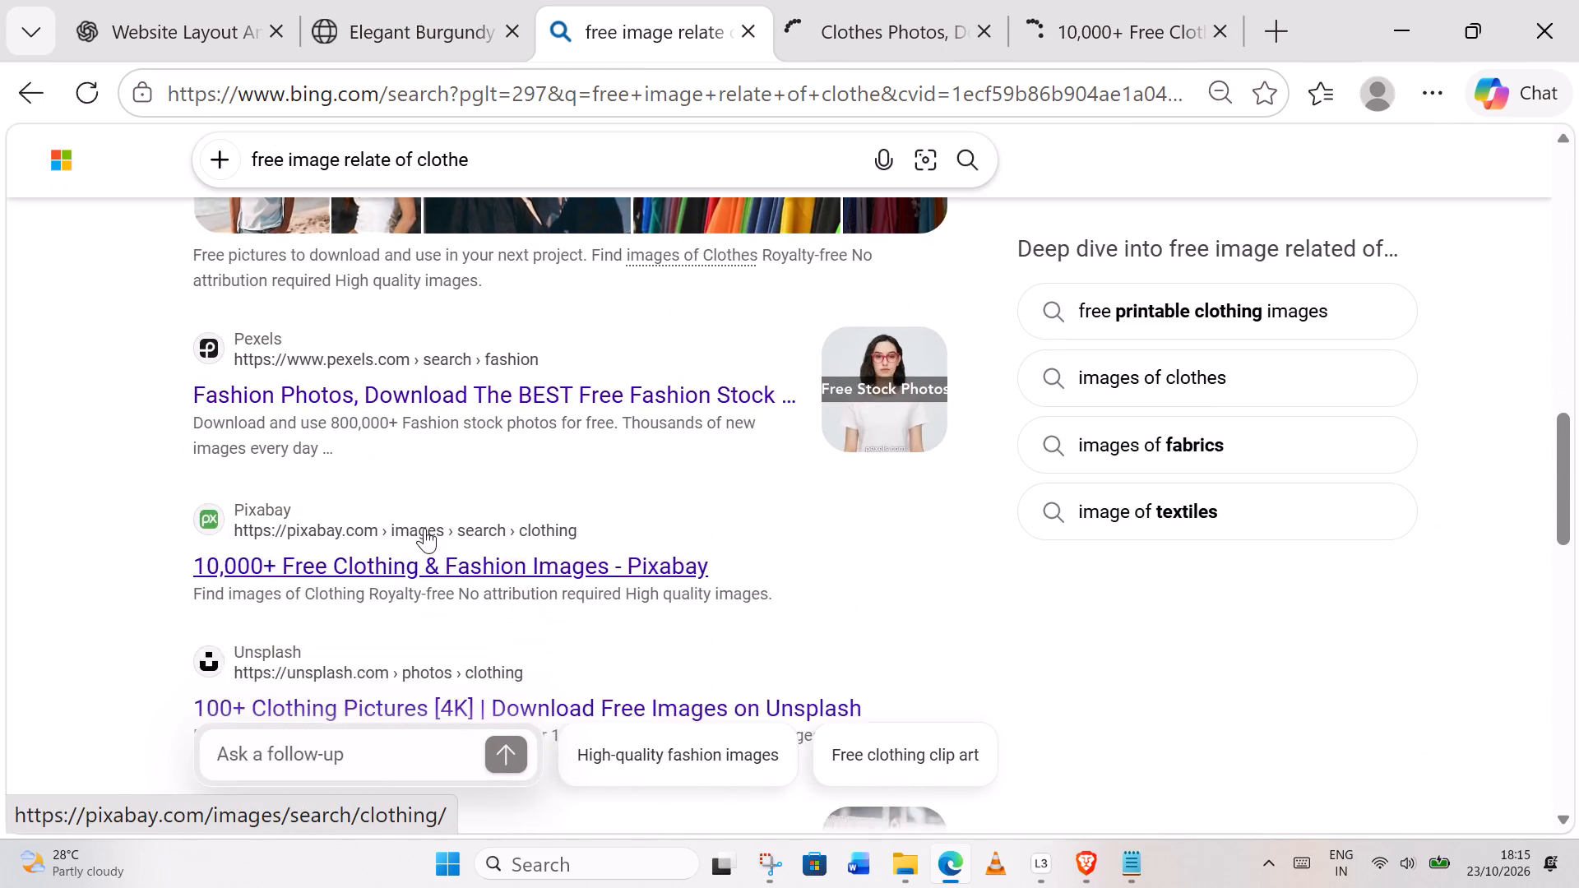
scroll(424, 528, "down", 2)
left_click(320, 405, "ctrl")
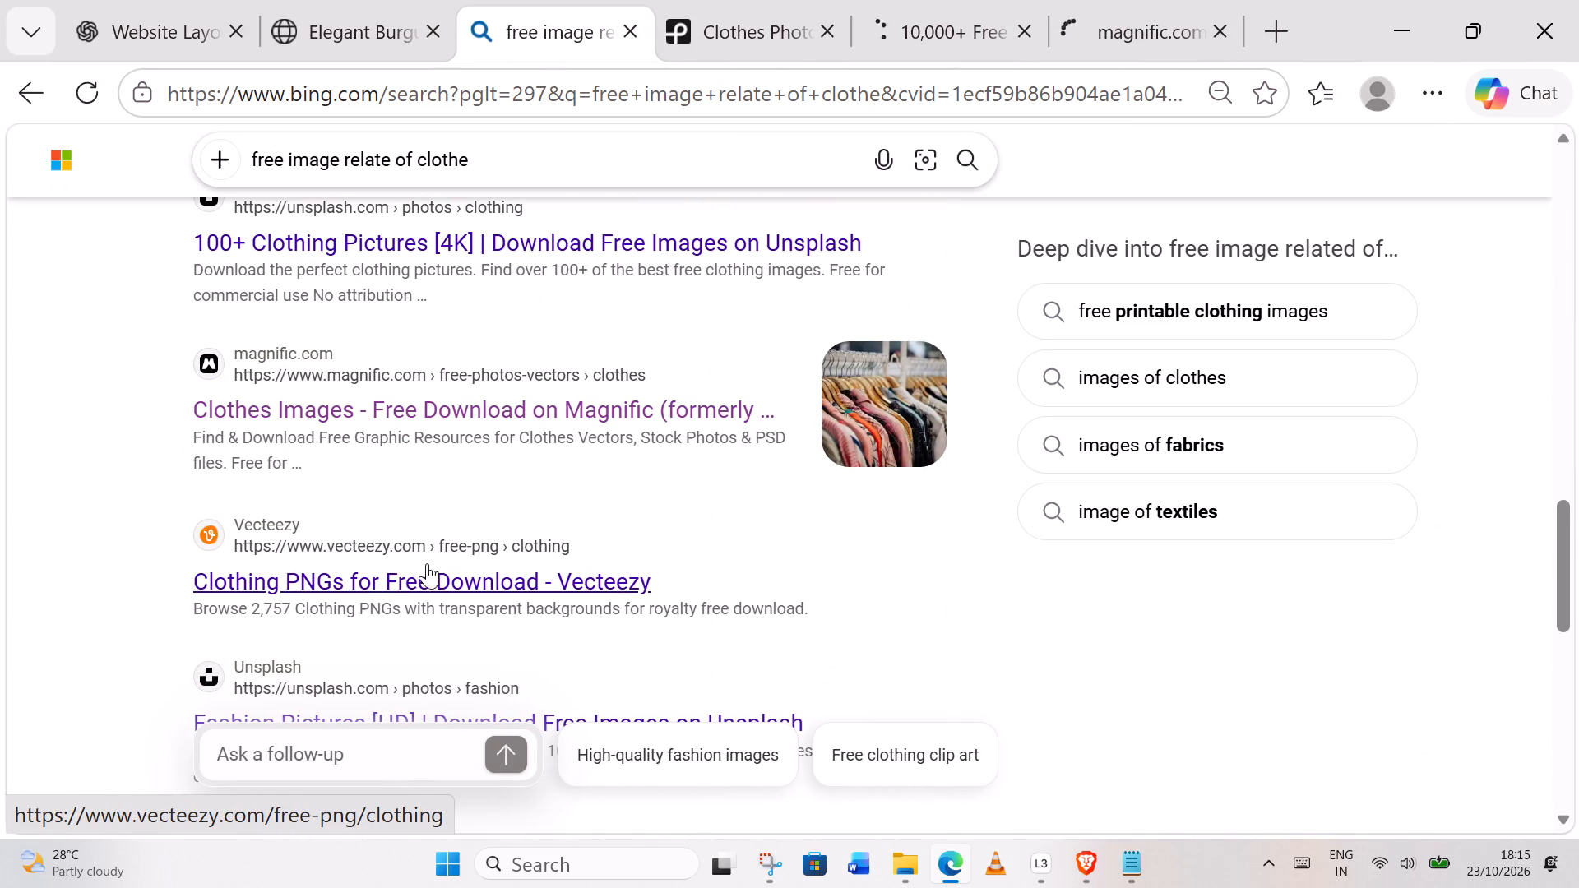
left_click(382, 595, "ctrl")
Browse the Pixabay and Pexels clothes photos for usable store images, dismissing the Google sign-in prompt on Pexels.
key("alt+Tab")
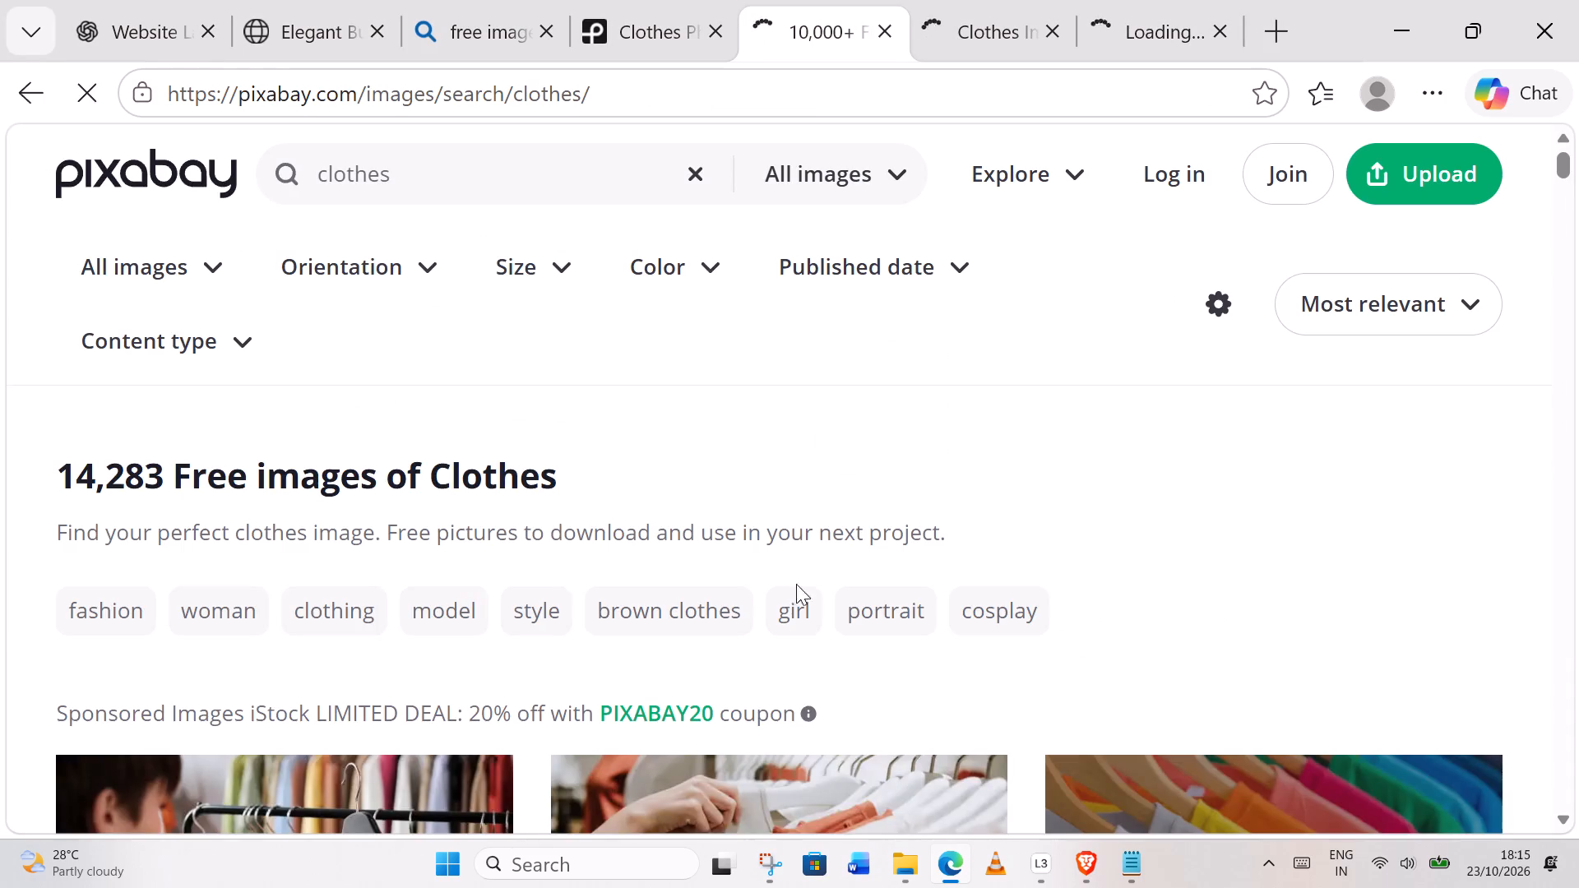
scroll(844, 465, "down", 4)
scroll(731, 414, "down", 3)
left_click(394, 0)
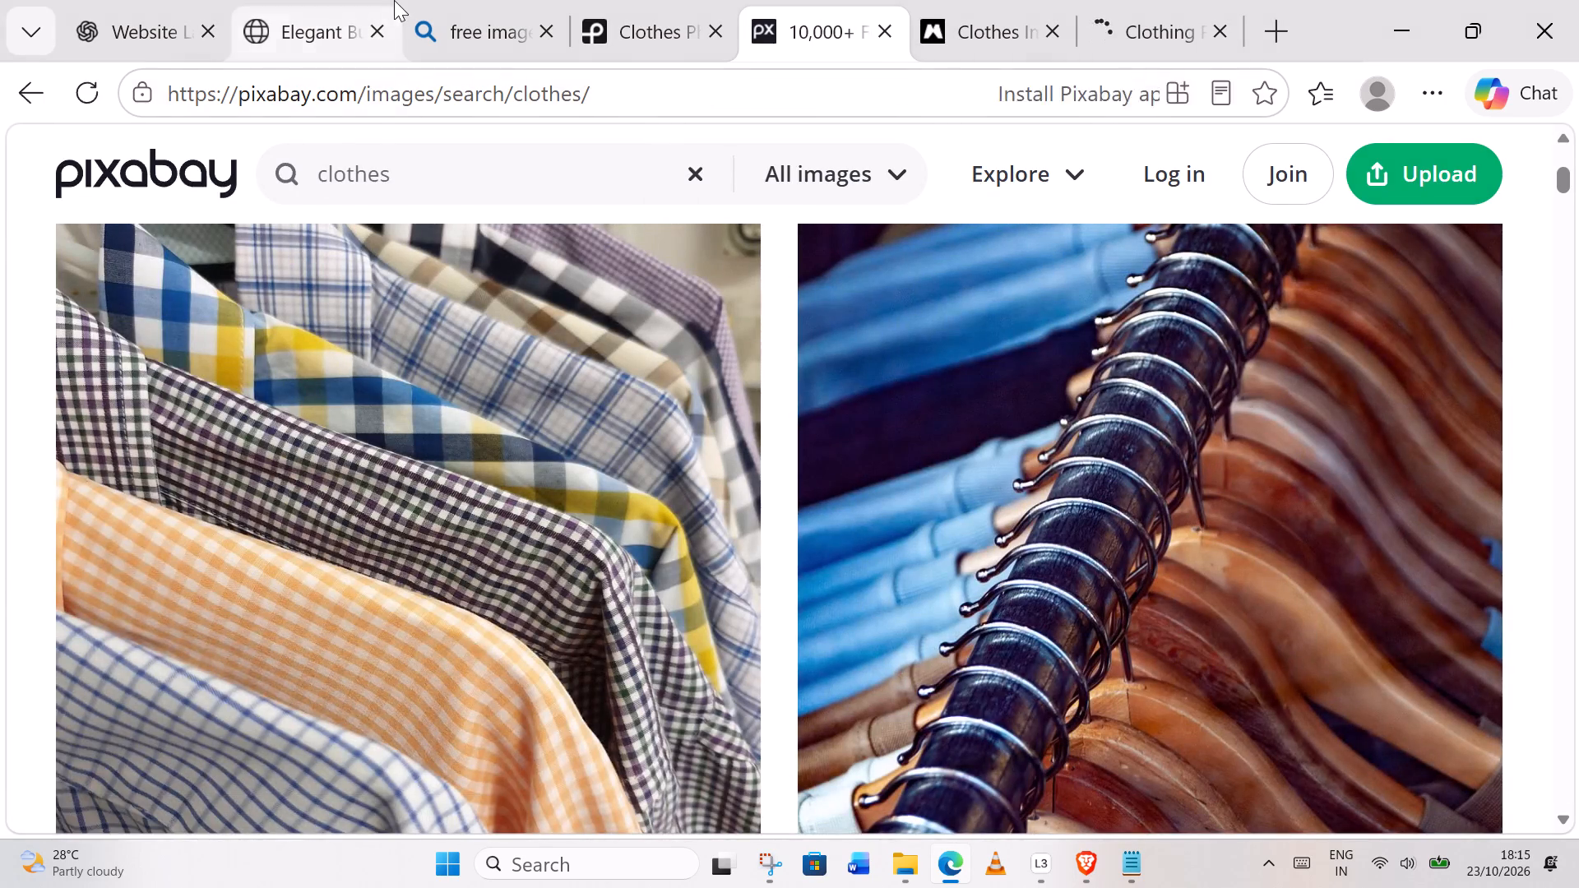
left_click(458, 0)
left_click(641, 0)
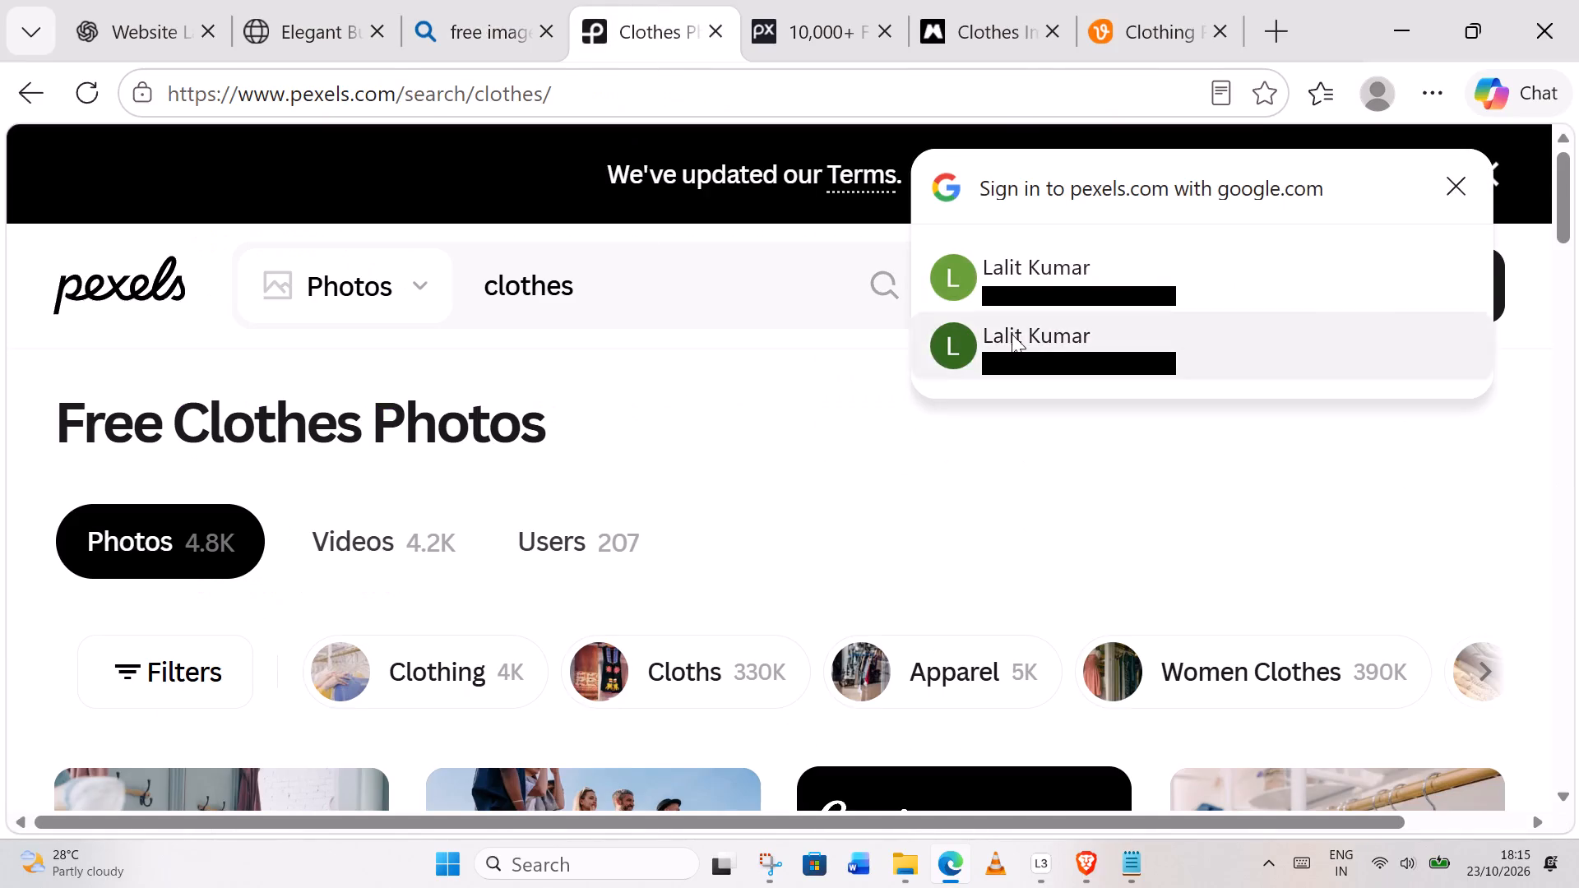
left_click(1452, 185)
scroll(820, 437, "down", 3)
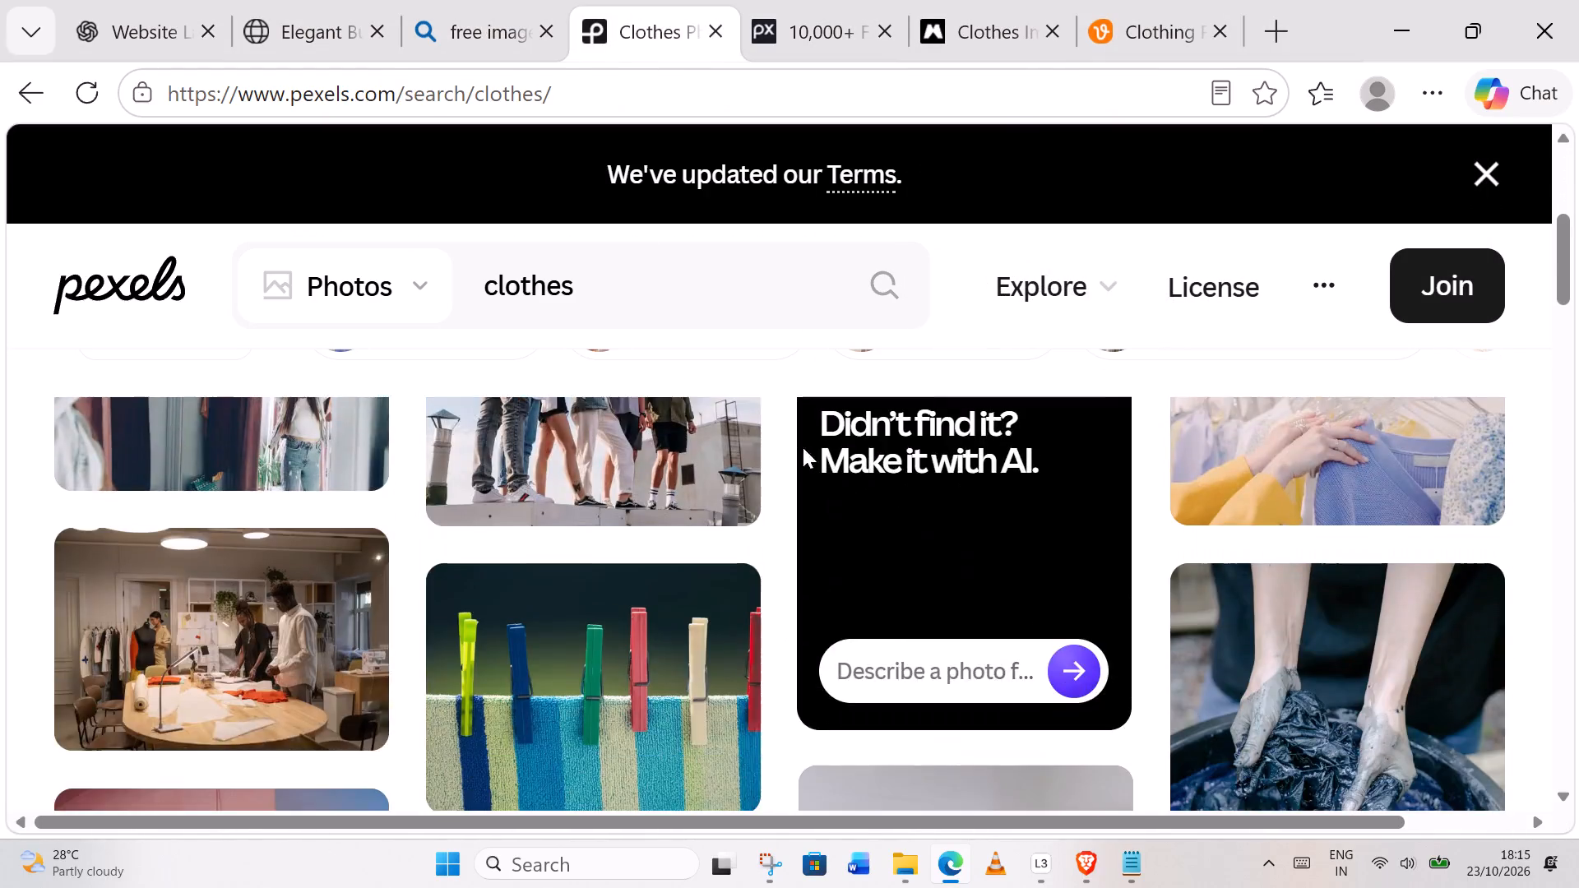
scroll(796, 451, "down", 4)
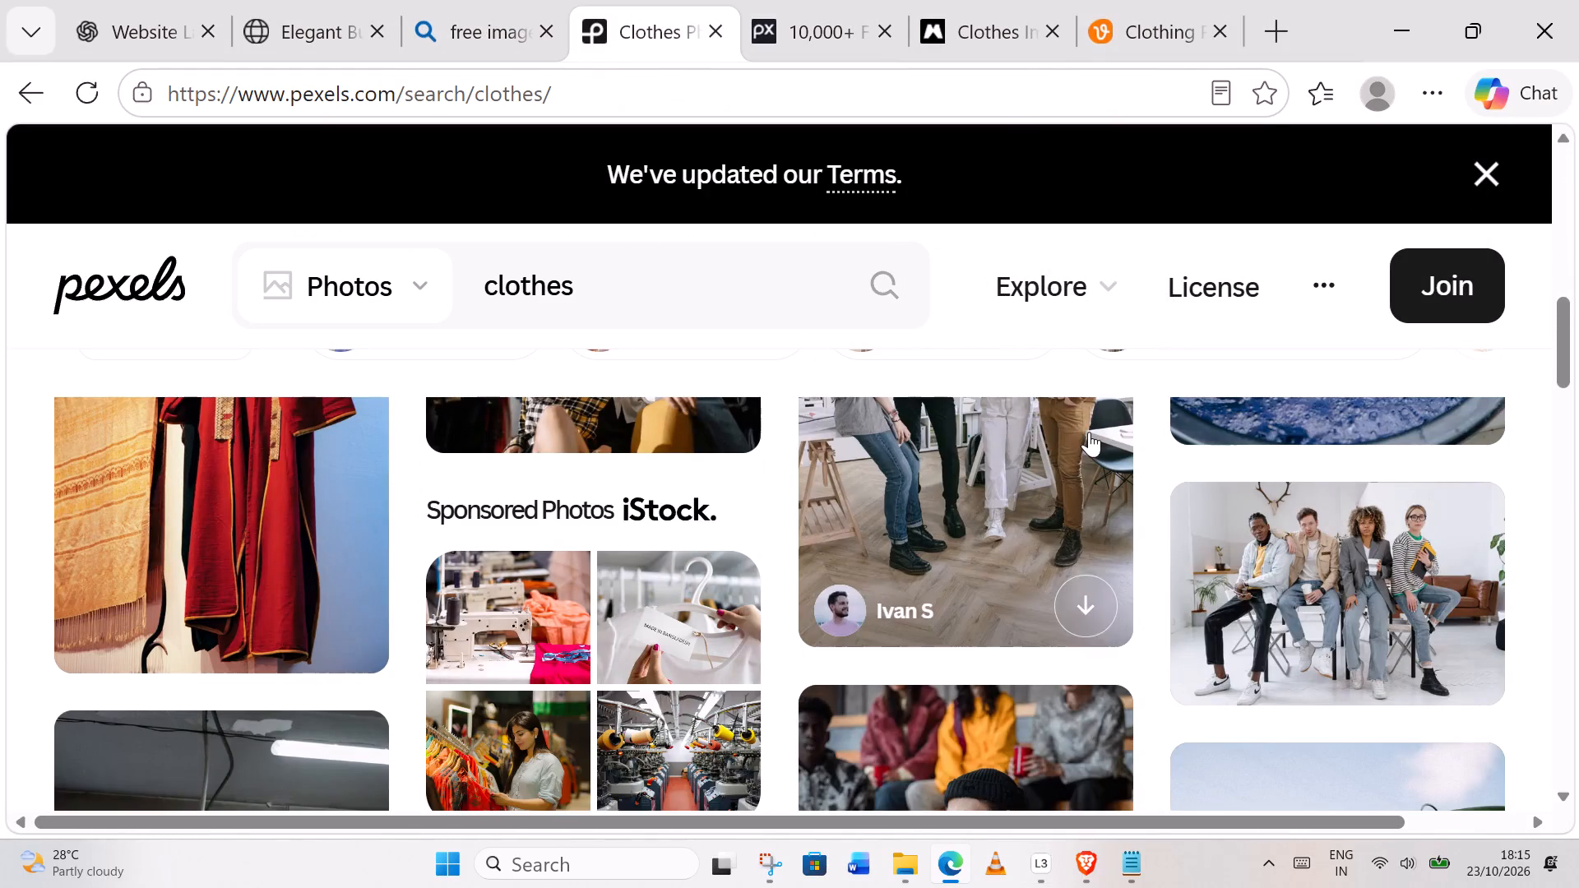
scroll(1089, 429, "down", 3, "ctrl")
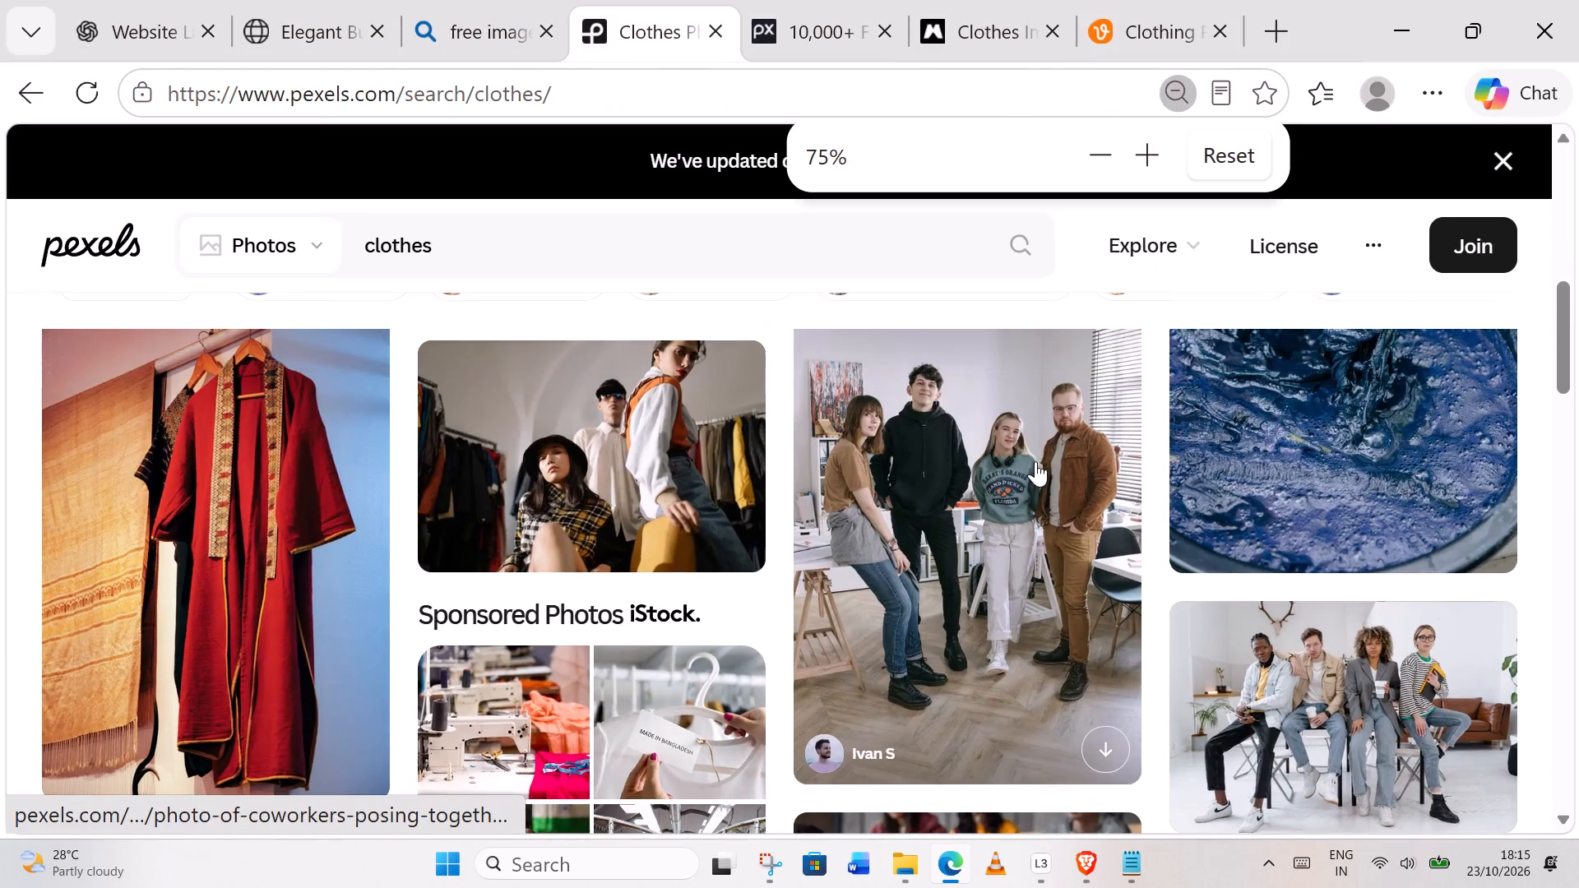
scroll(1012, 446, "down", 3)
scroll(1150, 442, "down", 3)
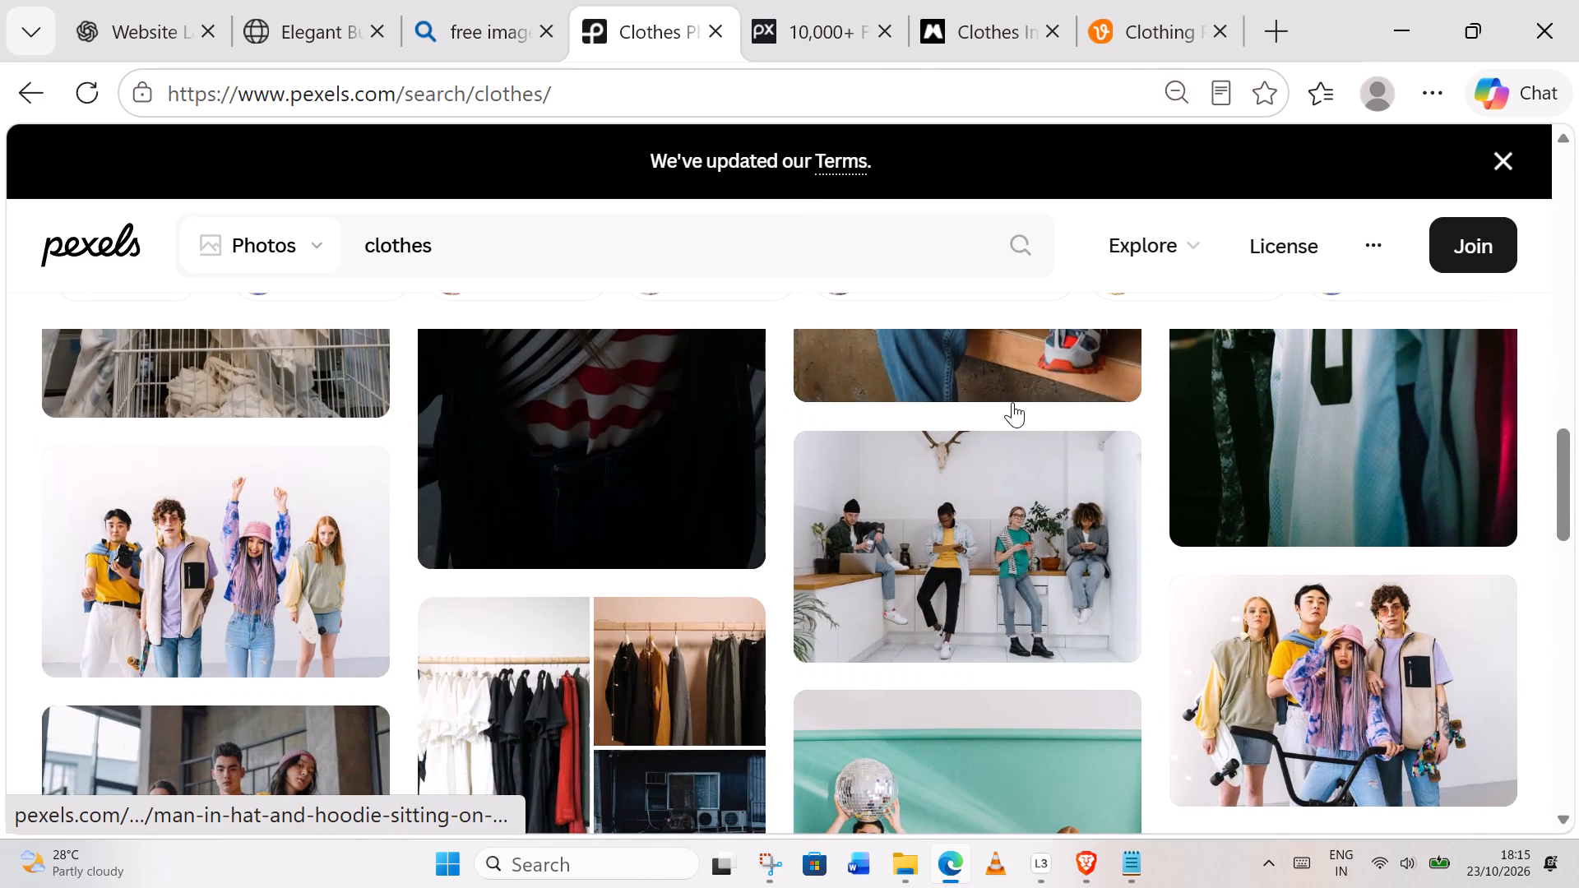
scroll(1123, 411, "up", 4)
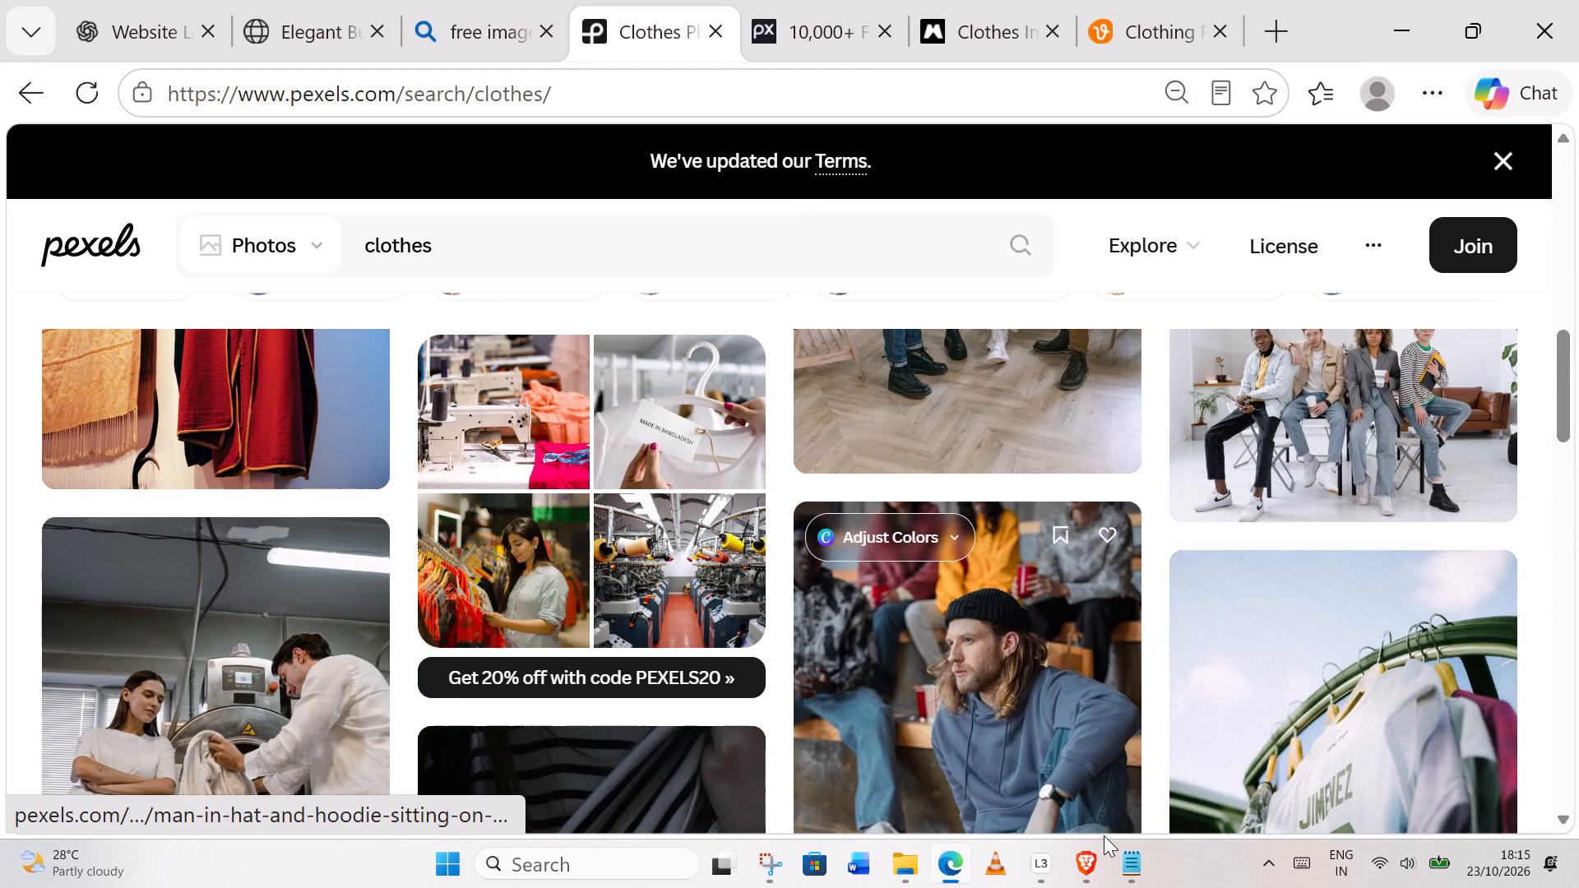
Search the Pexels photo library for "clothes indian".
left_click(752, 276)
left_click(714, 257)
key("space")
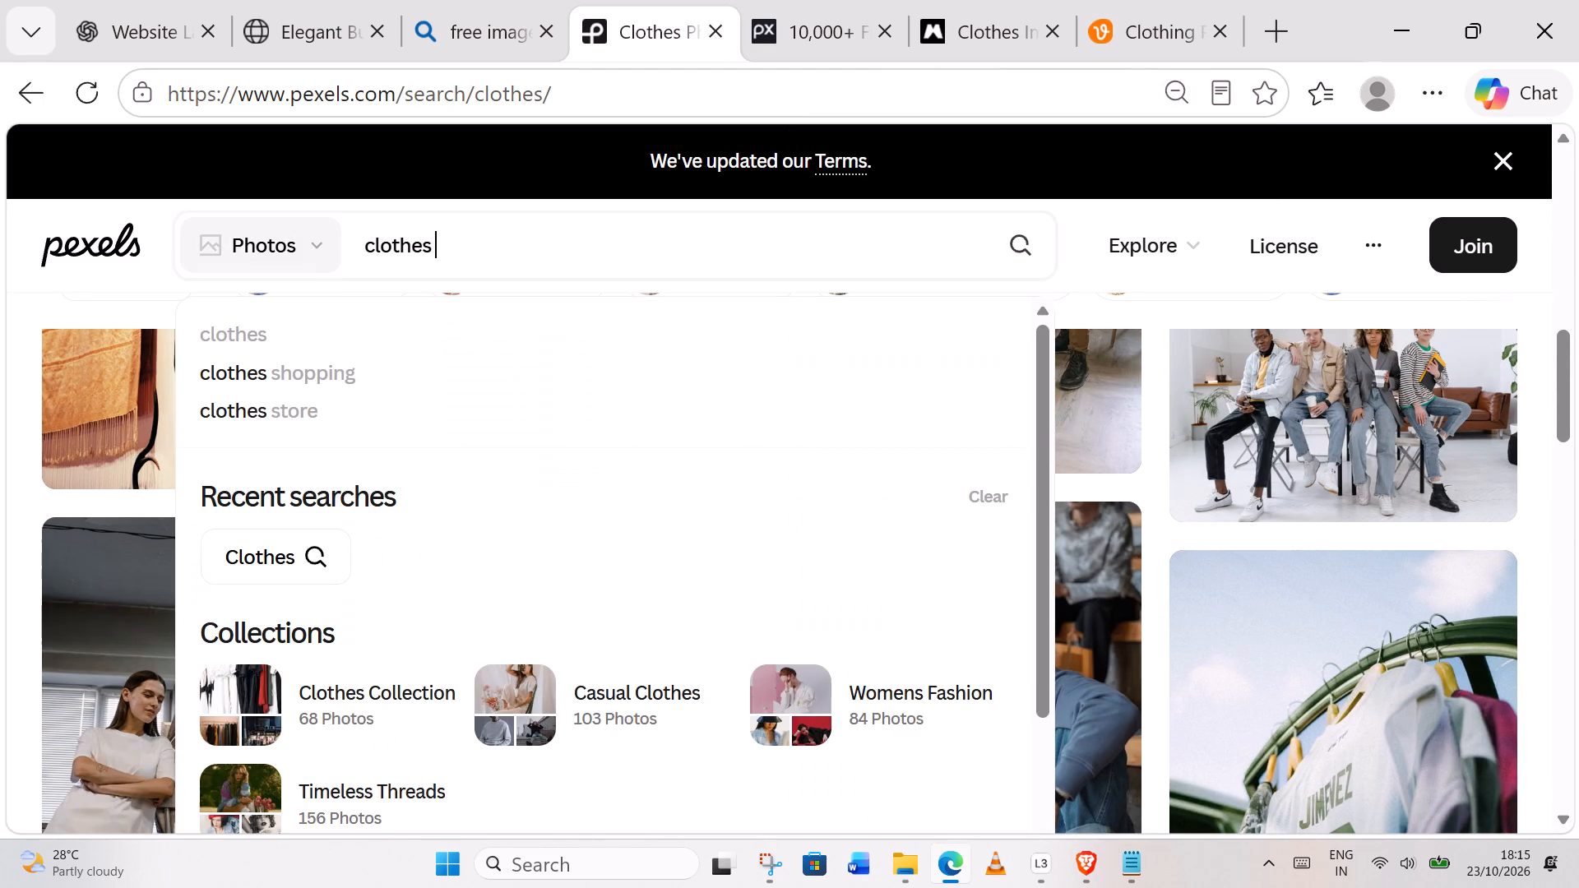
key("space")
type("indian")
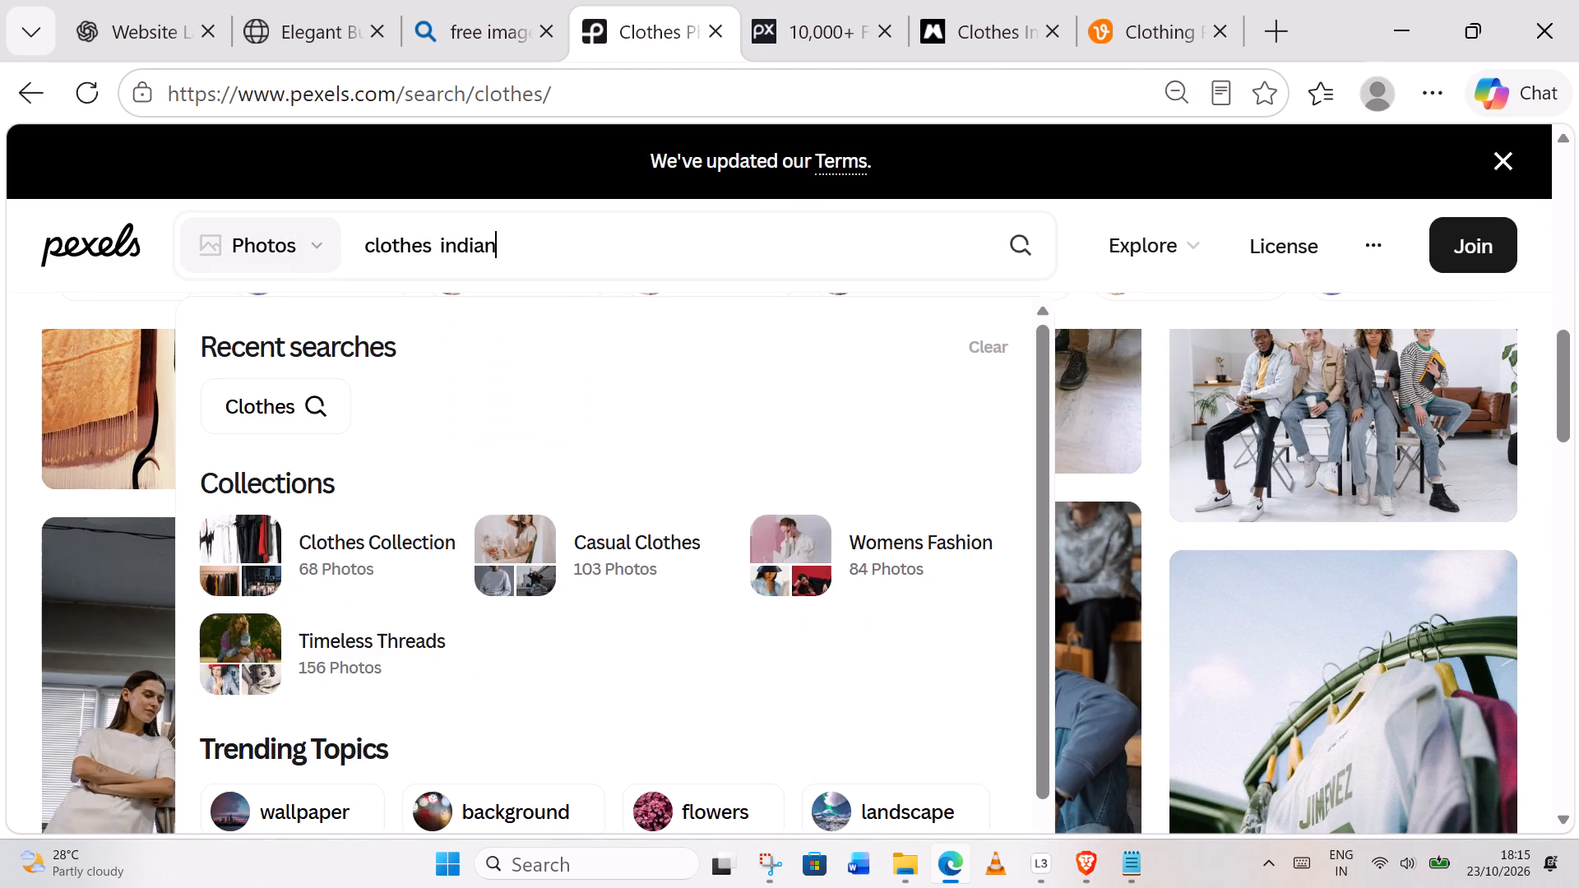
key("Return")
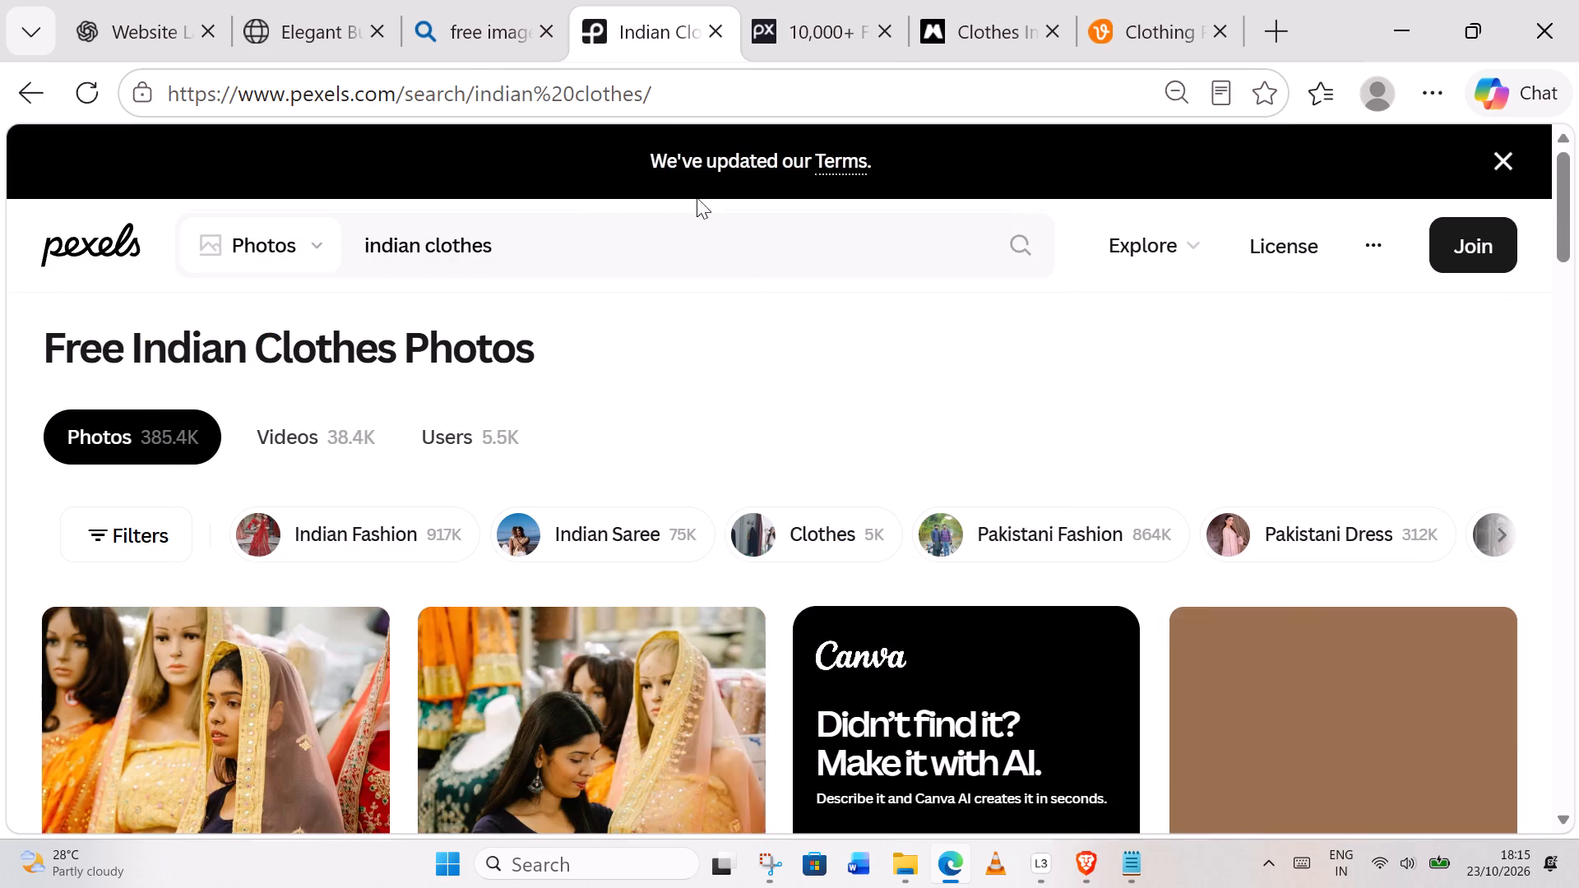
Browse the Pexels Indian clothes photos for images suitable for the sitara store.
scroll(657, 383, "down", 2)
scroll(753, 266, "down", 4)
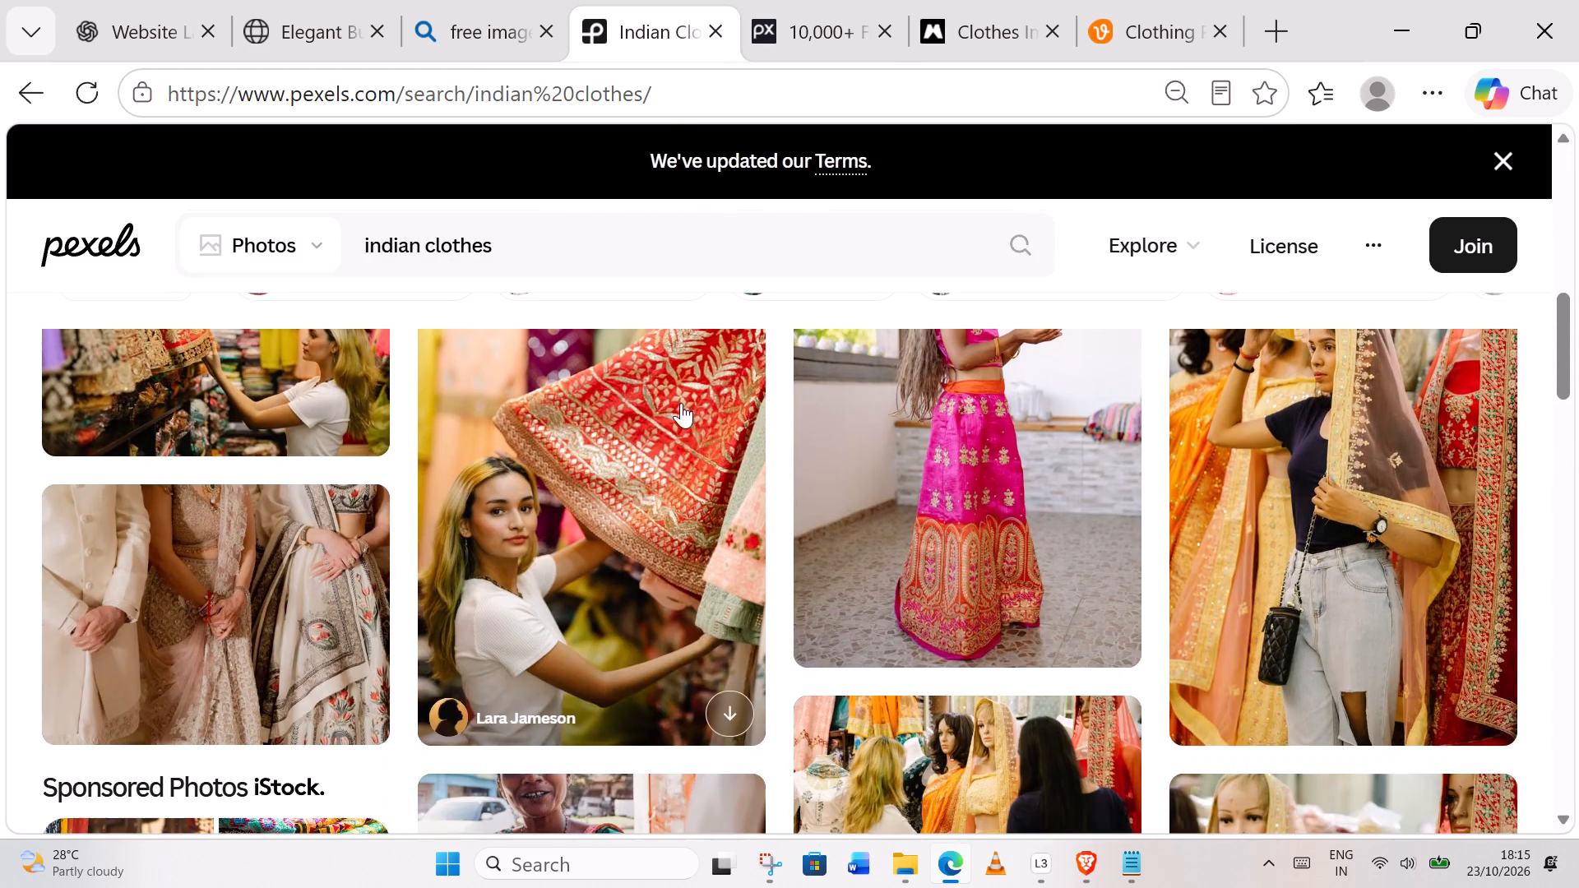
scroll(1134, 460, "up", 1)
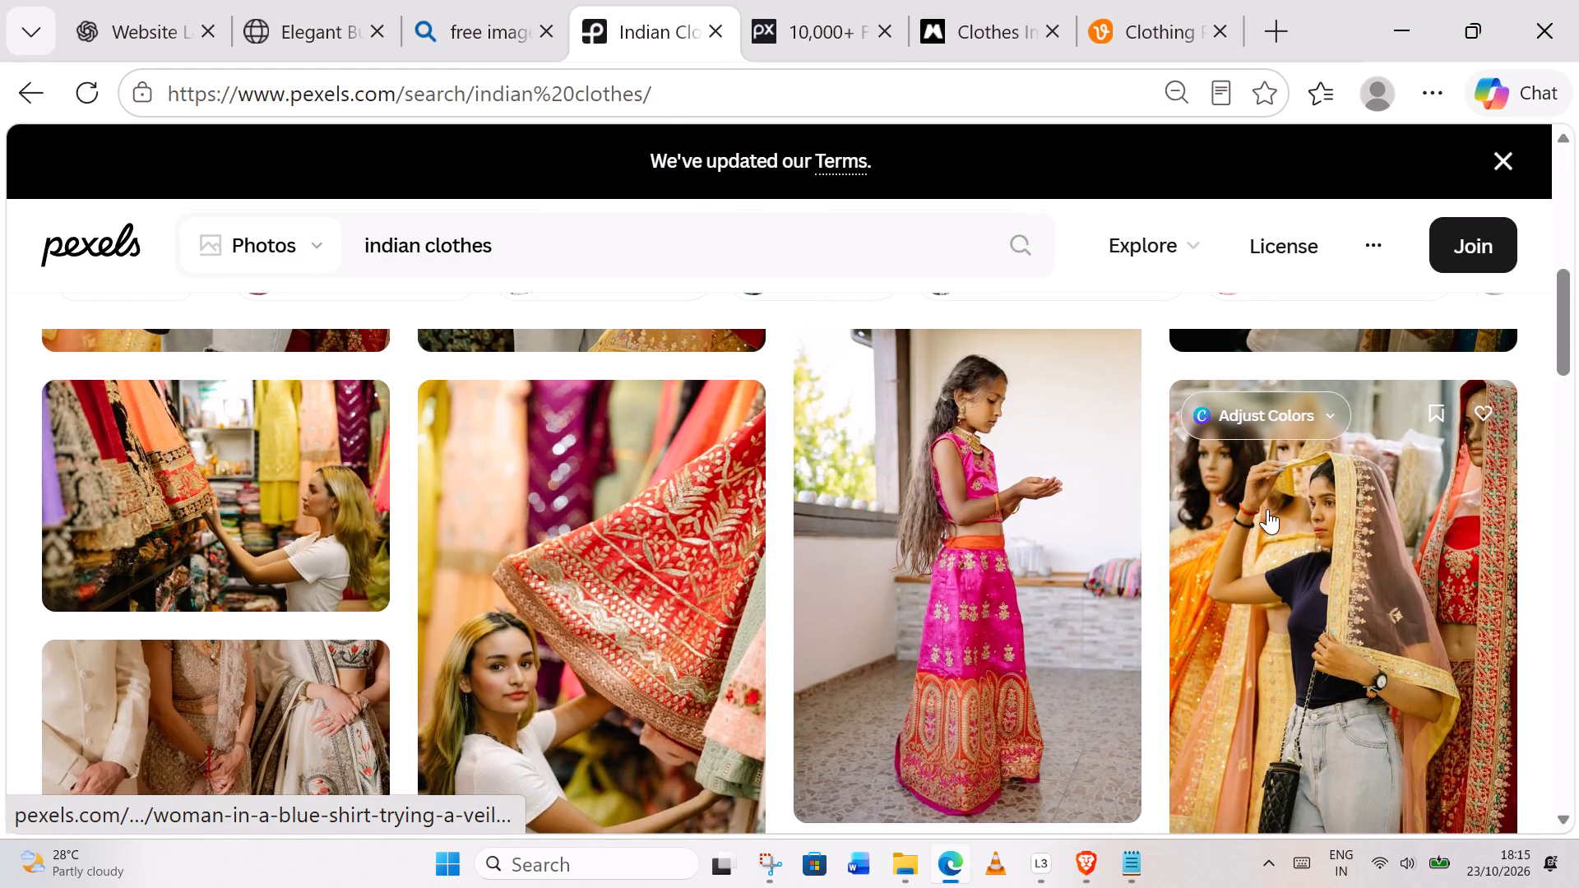
scroll(1267, 509, "down", 7)
scroll(643, 440, "down", 4)
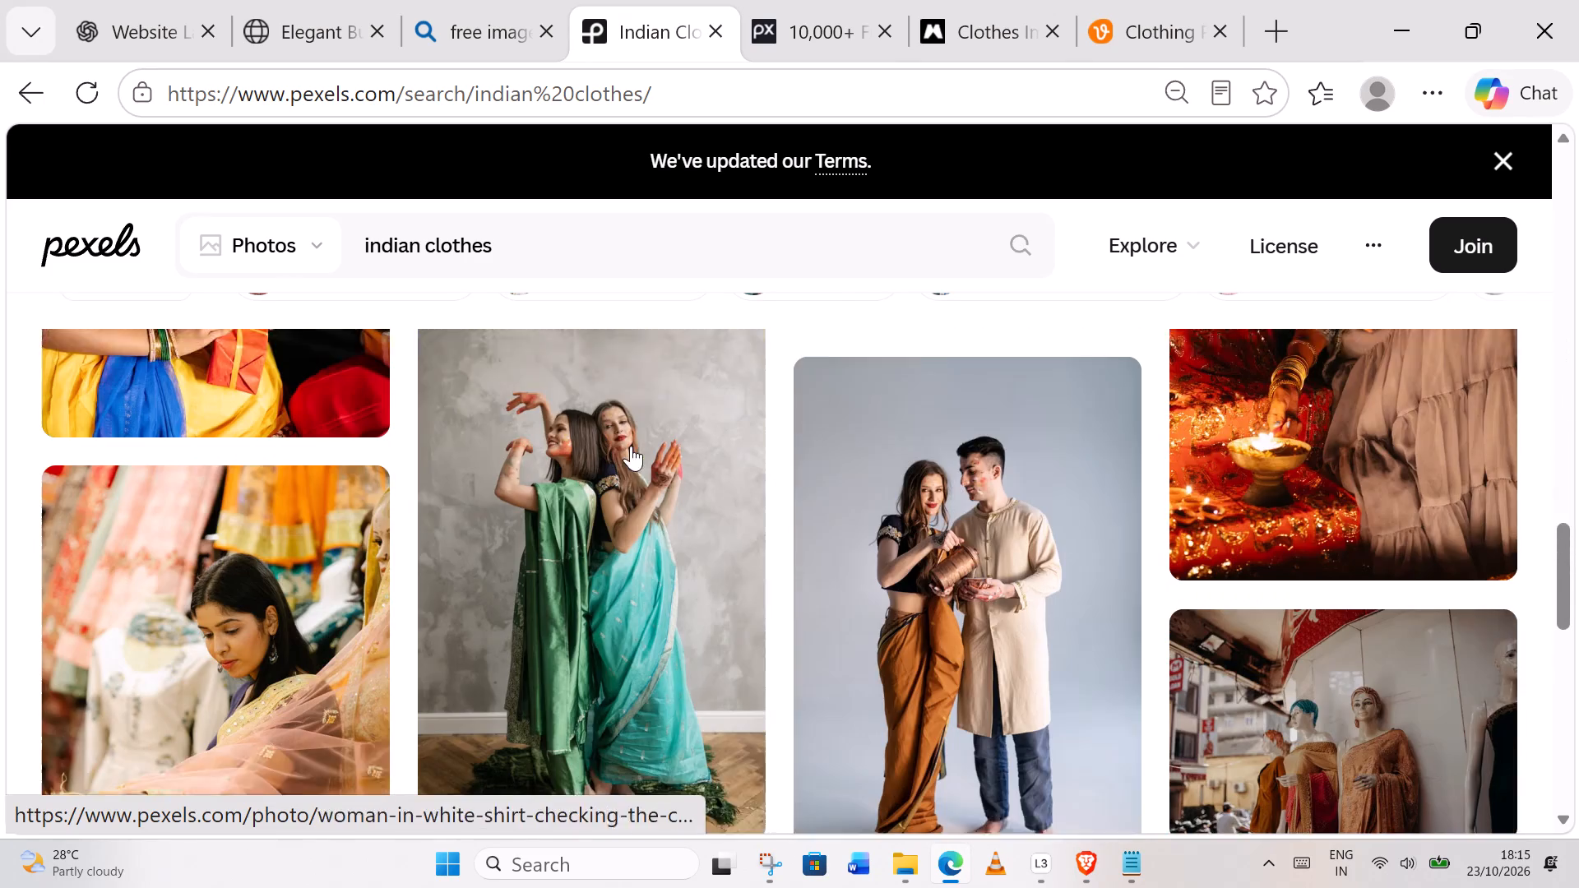
scroll(442, 488, "down", 2)
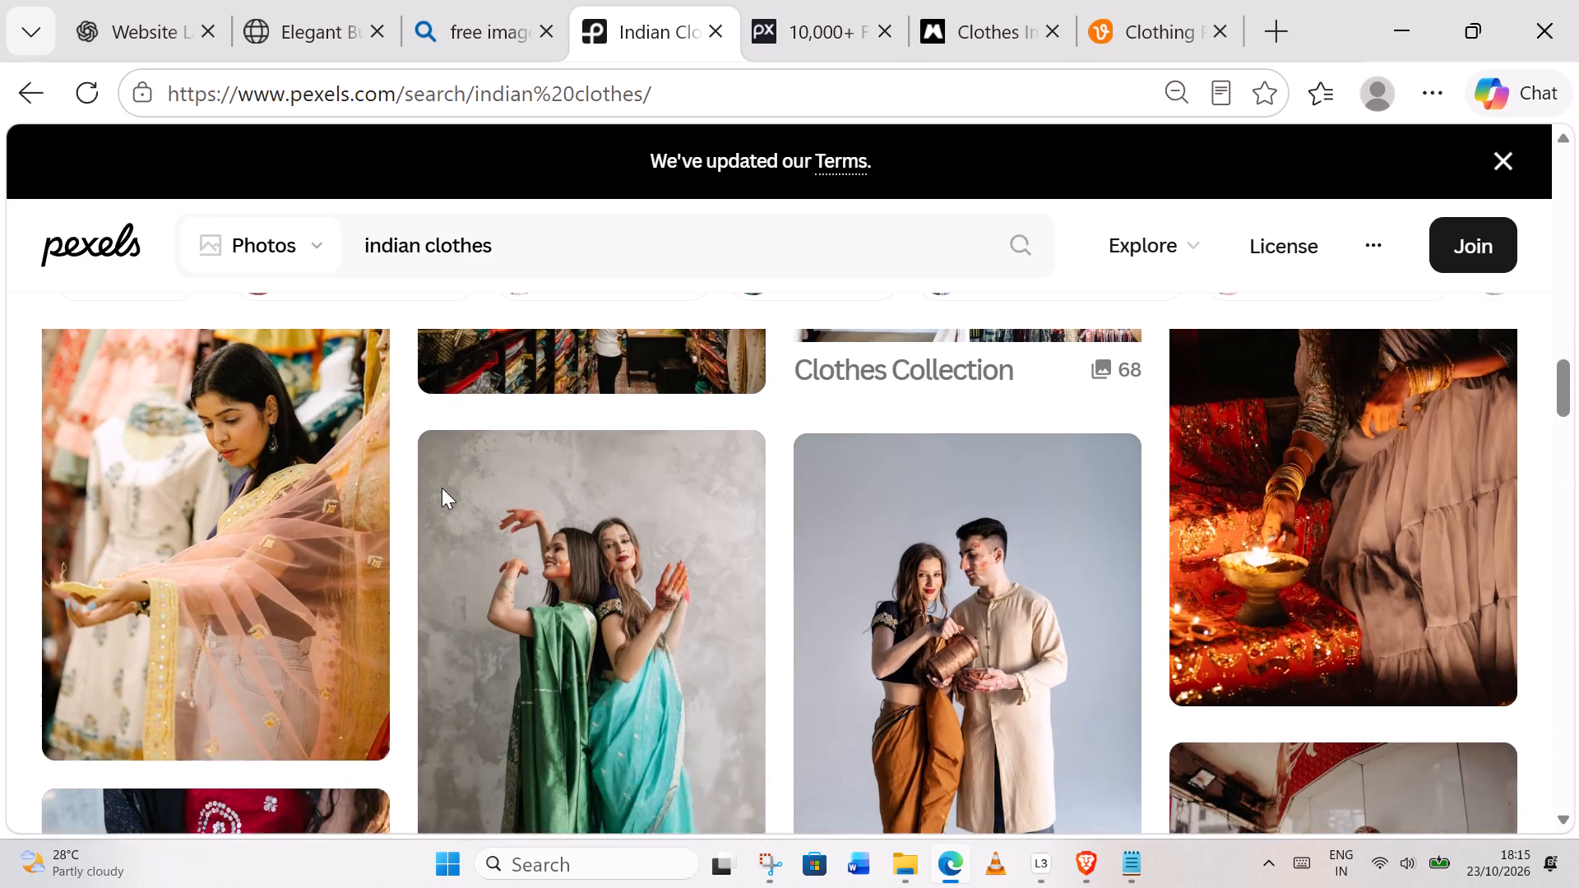
scroll(1539, 511, "down", 3)
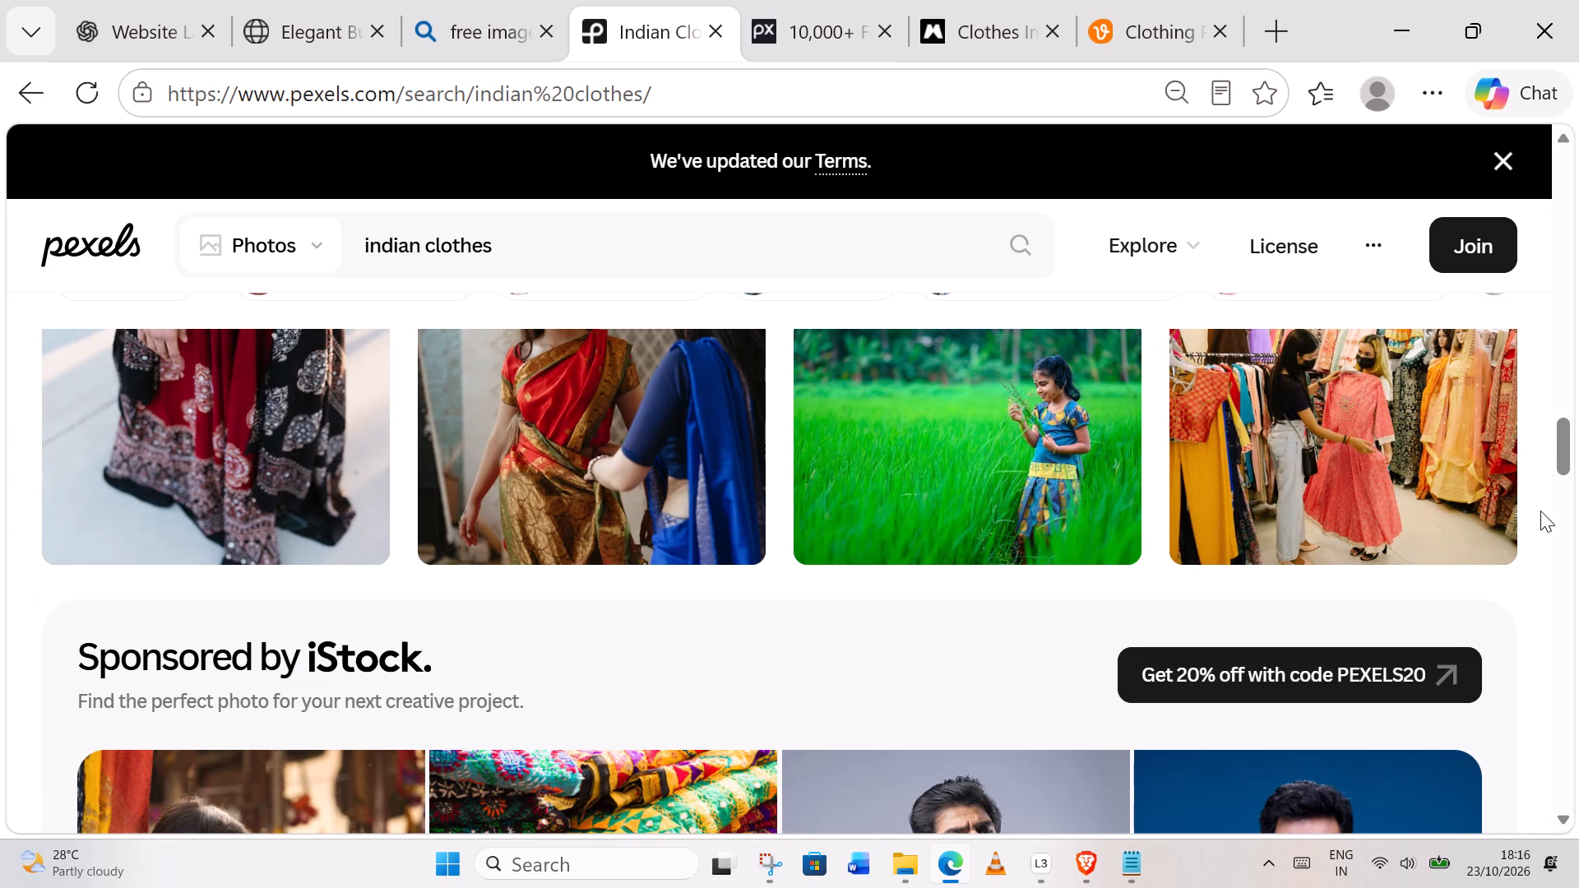
scroll(1307, 502, "down", 4)
scroll(1248, 515, "up", 1)
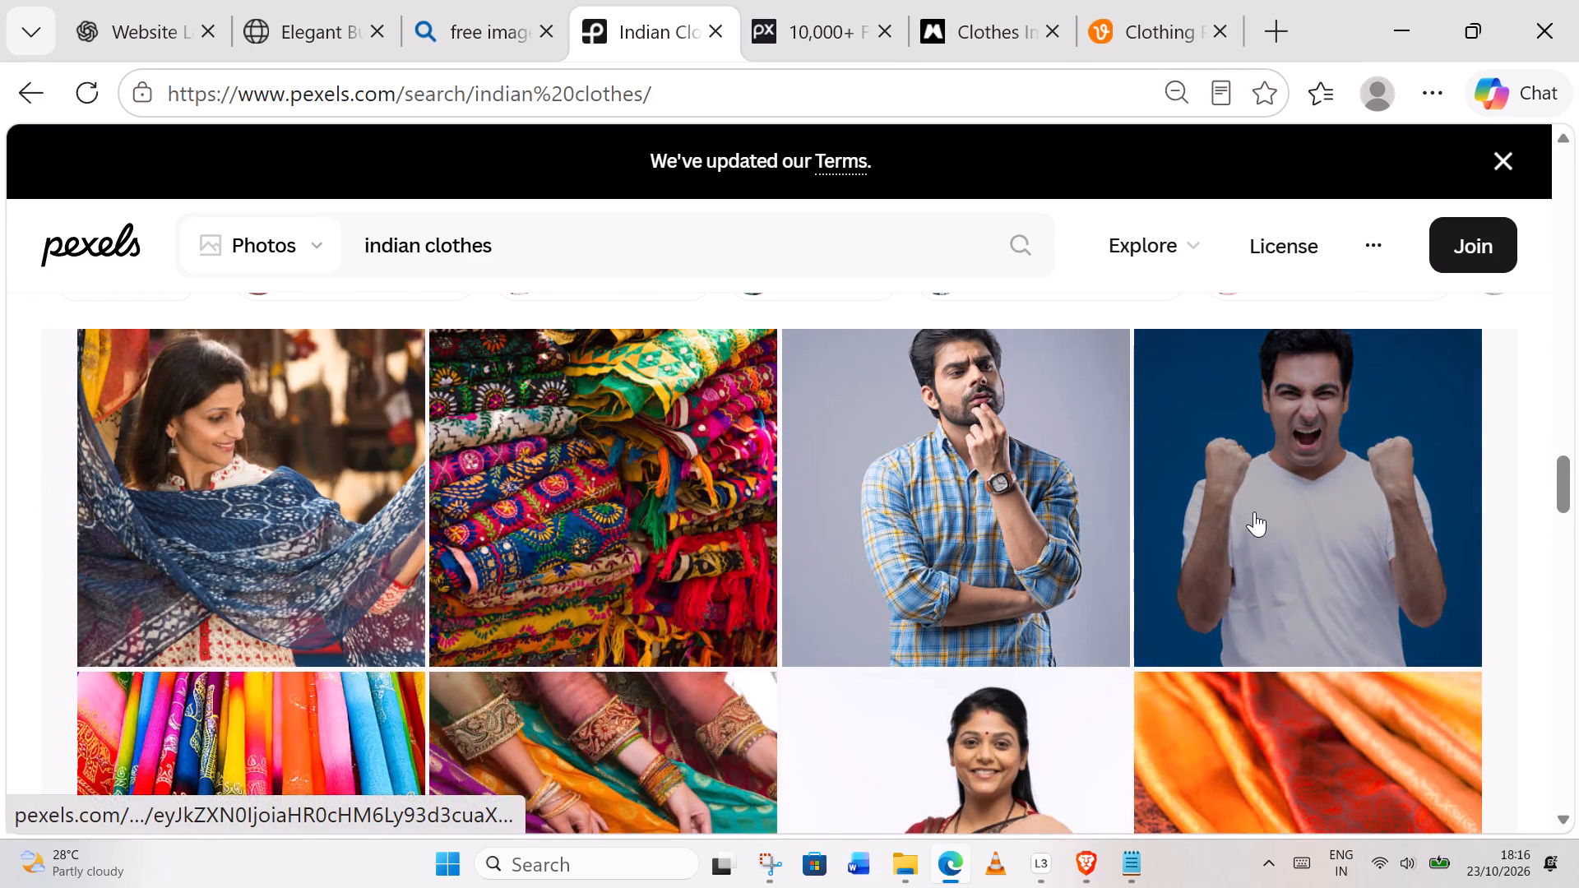
scroll(1261, 502, "up", 2)
scroll(1263, 508, "down", 1)
scroll(1263, 509, "up", 2)
scroll(1263, 509, "down", 4)
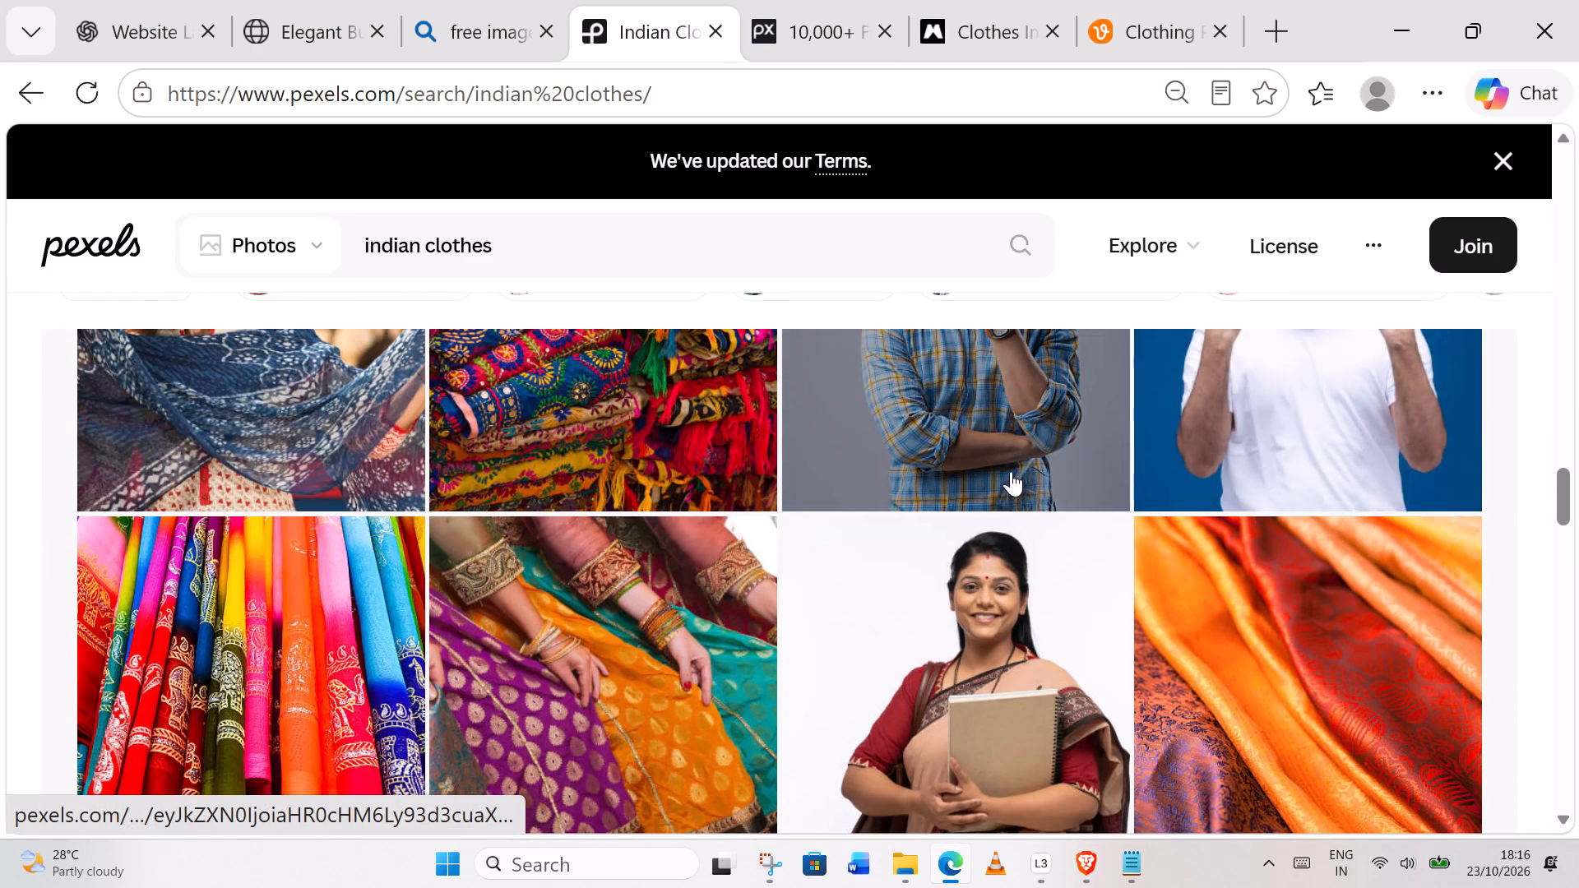
scroll(1009, 473, "down", 4)
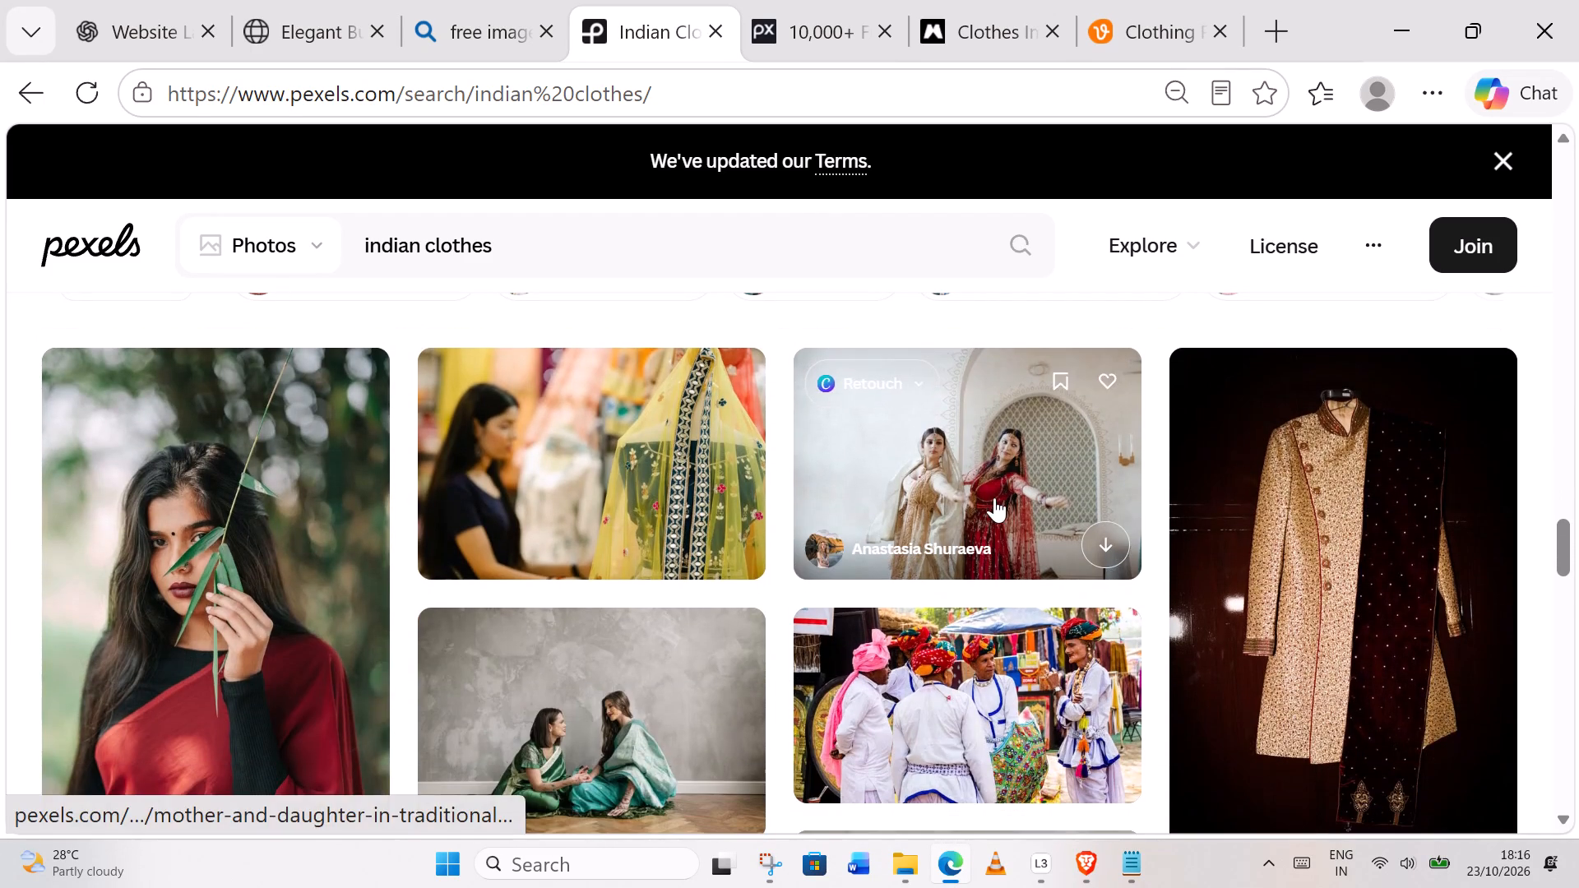
Extend the search on the open Pixabay page to "clothes indian".
left_click(841, 0)
left_click(447, 185)
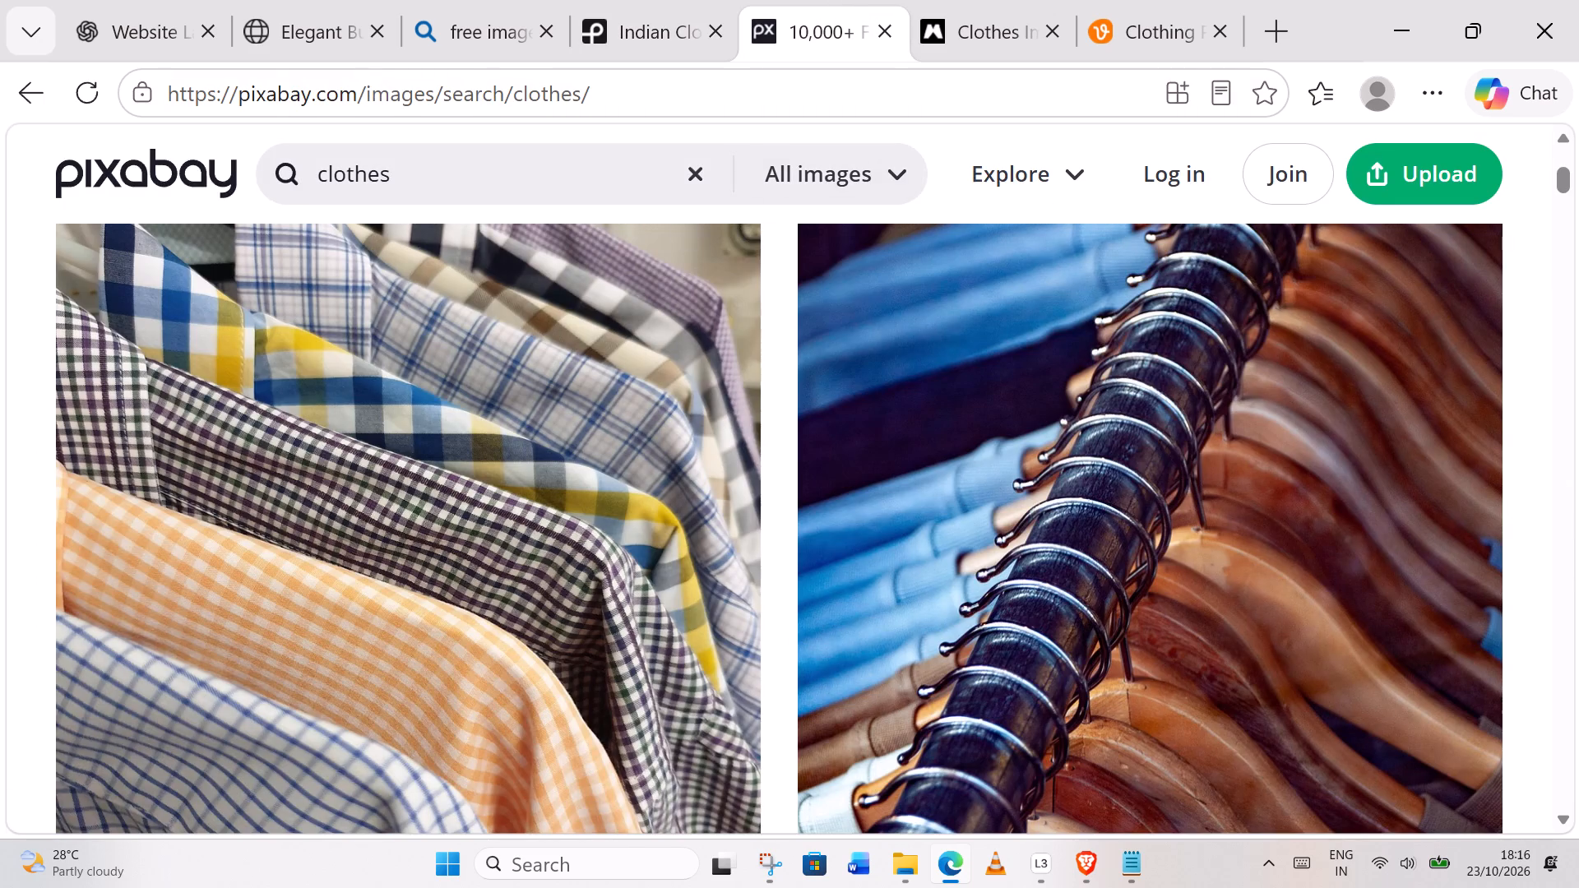
key("space")
type("indian")
key("Return")
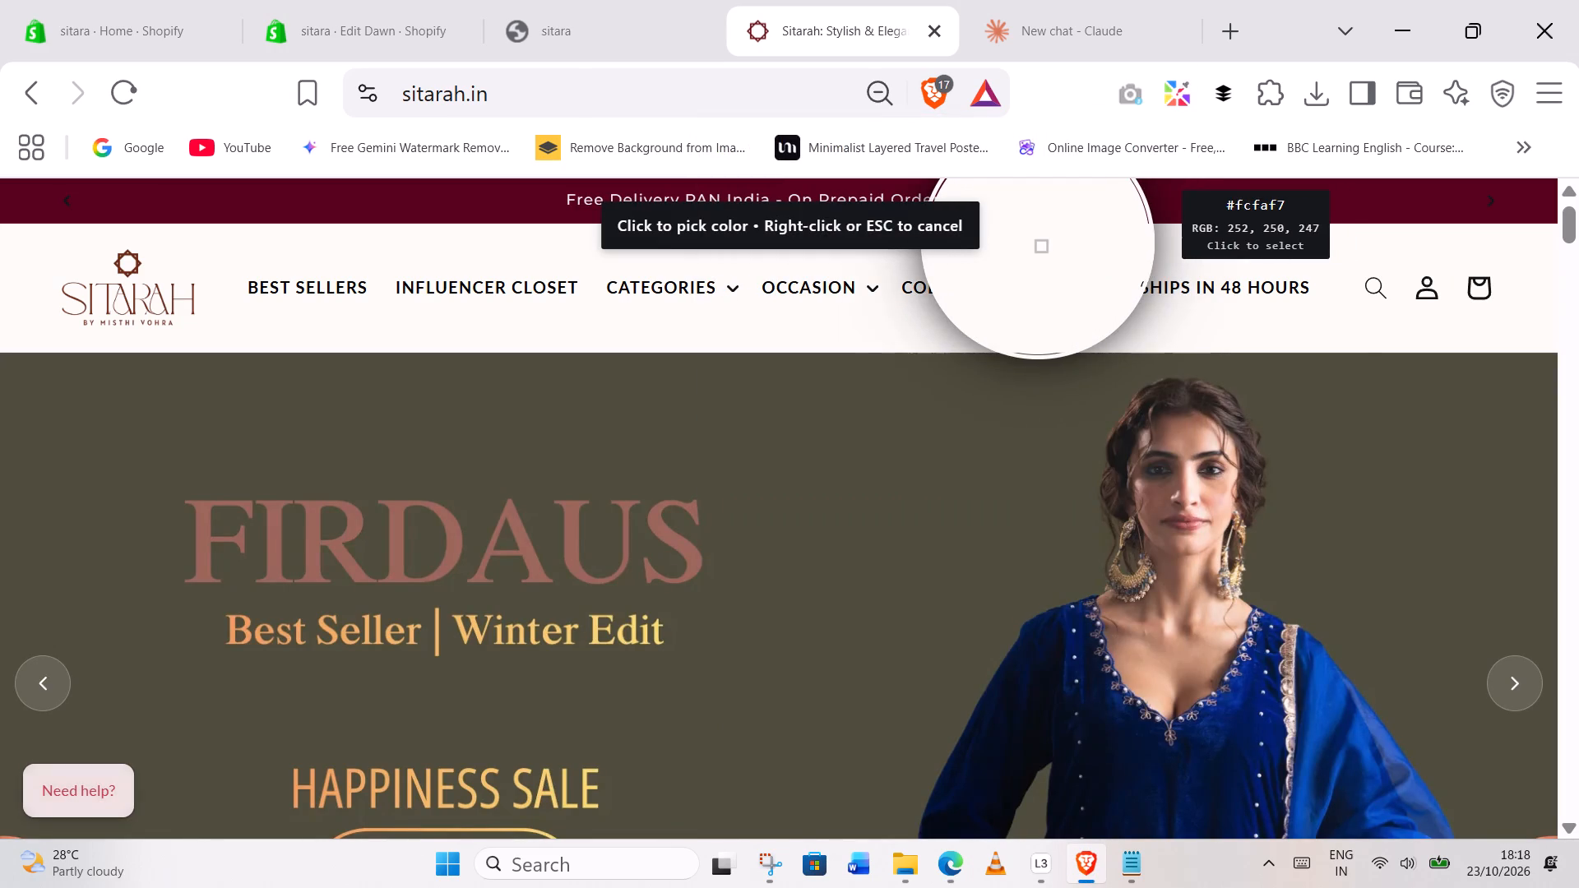
triple_click(1114, 330)
key("ctrl+c")
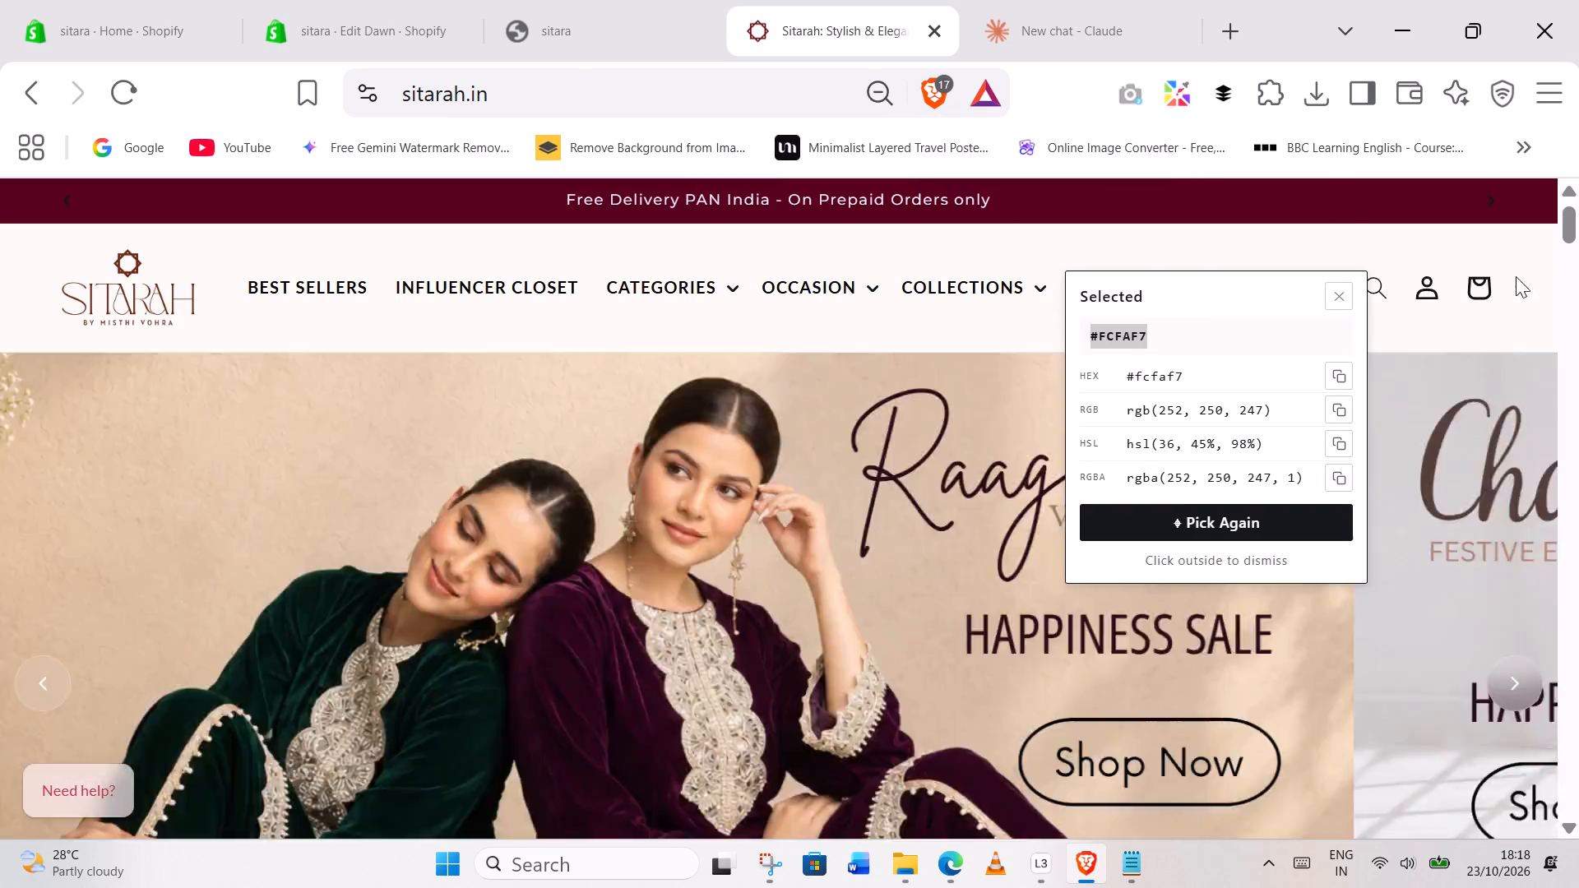
left_click(1336, 293)
Return to the Dawn theme editor and apply colour Scheme 2 to the header.
left_click(716, 0)
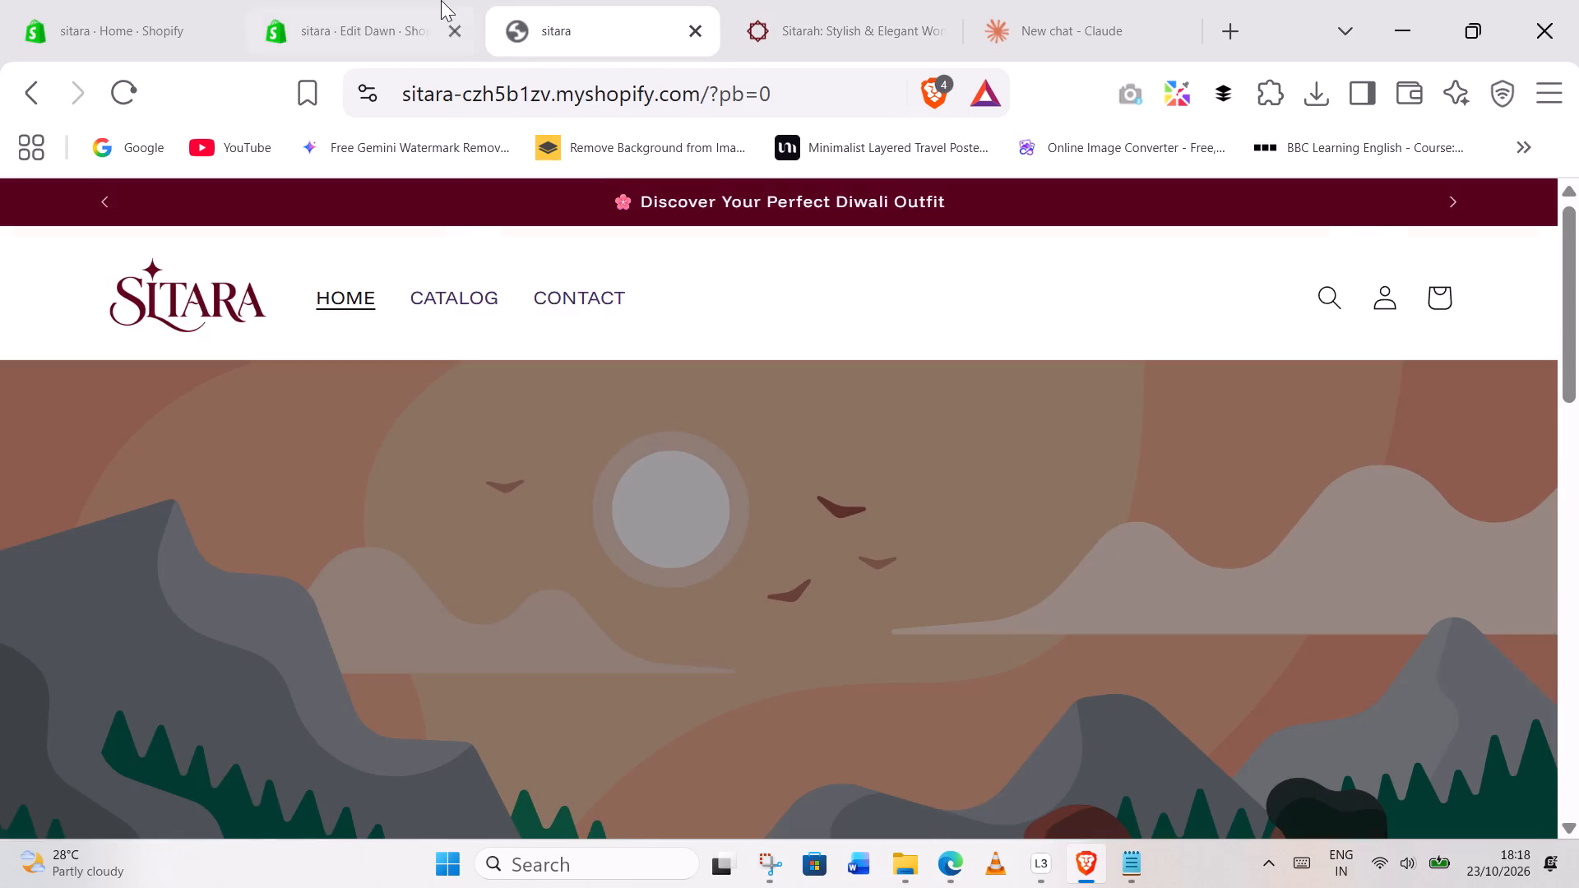
left_click(441, 0)
left_click(956, 257)
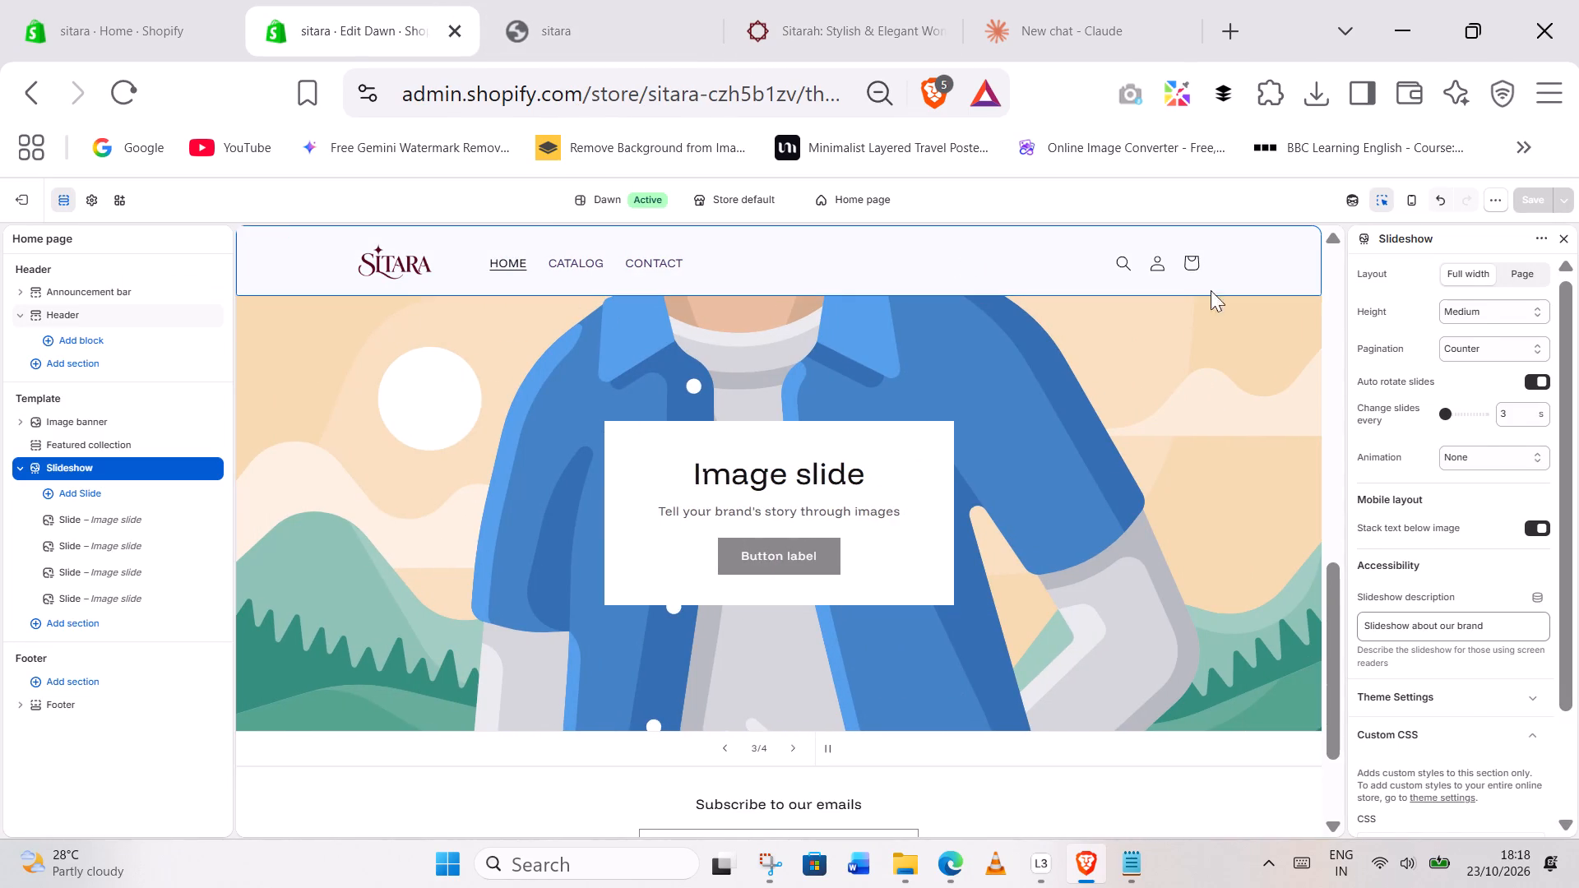
left_click(1493, 569)
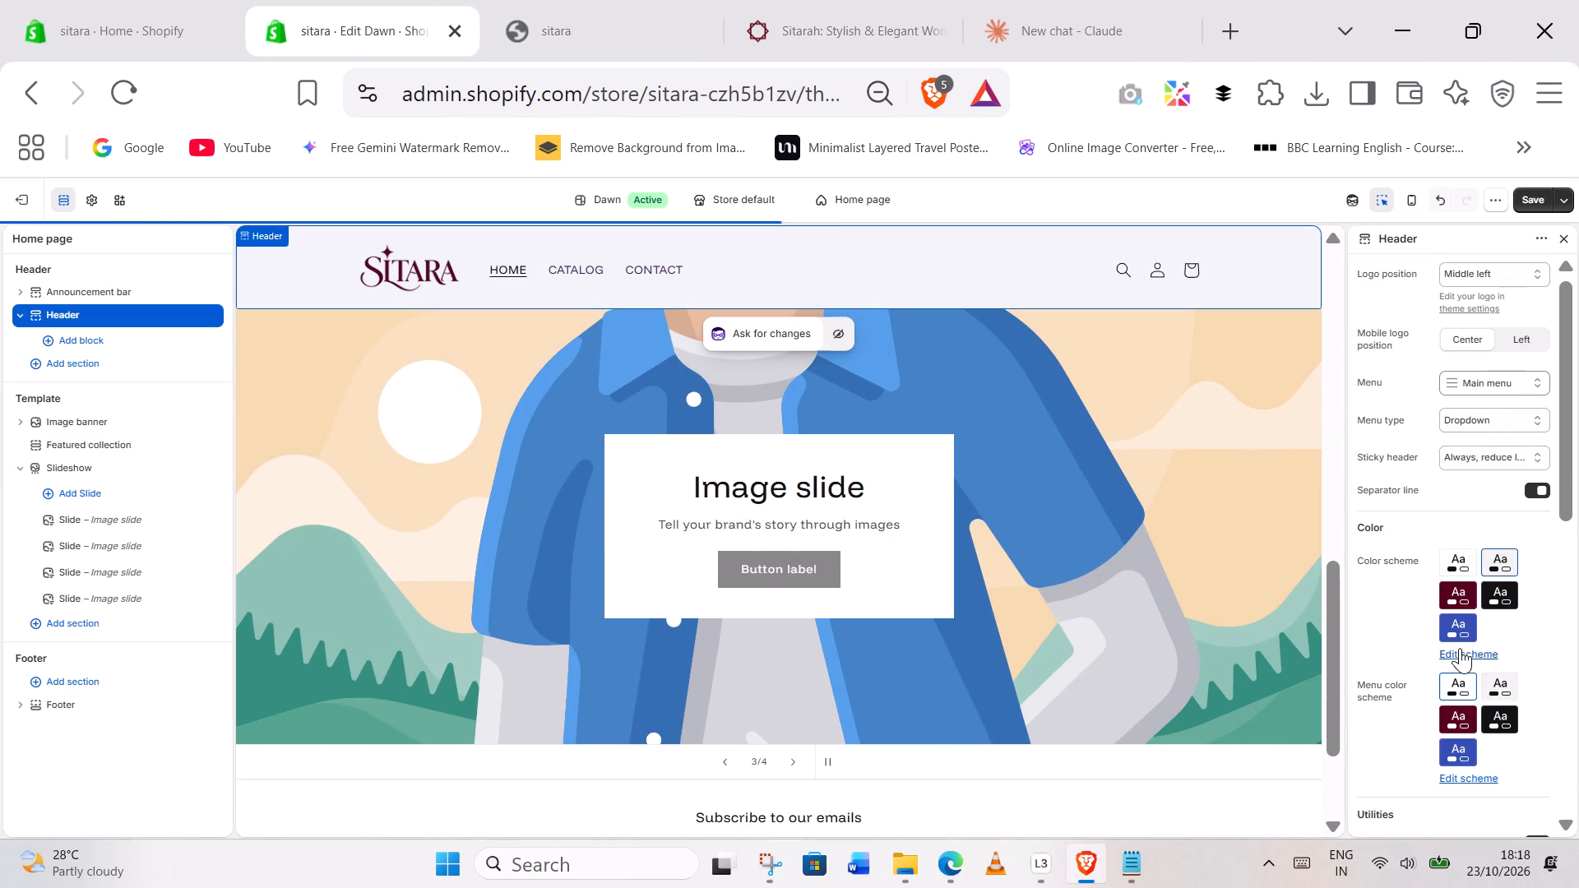
Set the Scheme 2 background to the copied colour #FCFAF7 and save the theme.
left_click(1460, 648)
left_click(1483, 381)
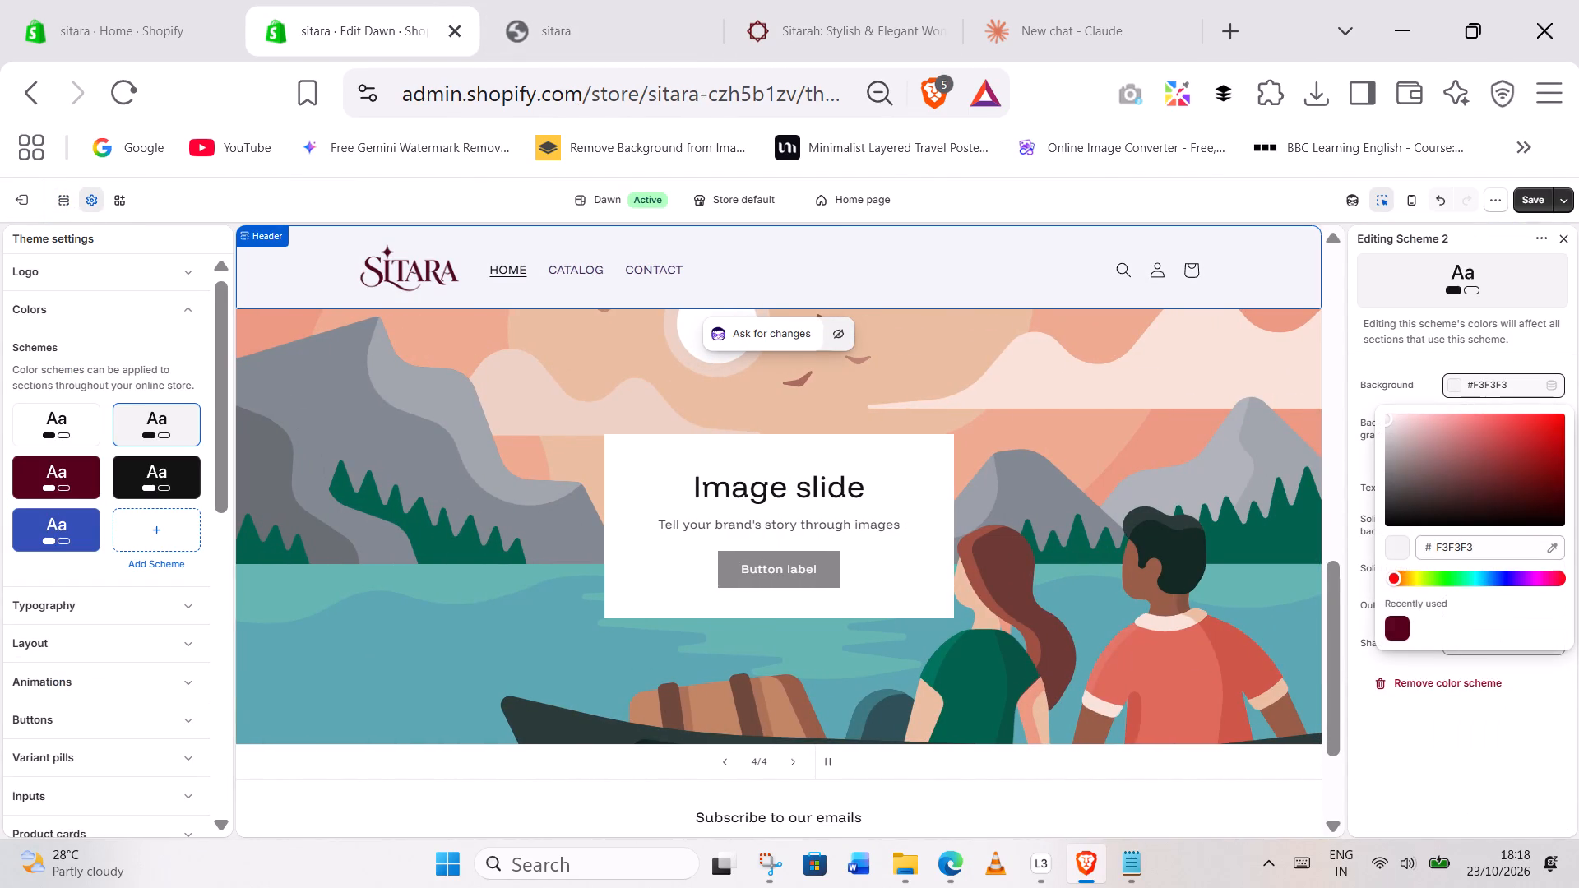
double_click(1451, 547)
key("ctrl+v")
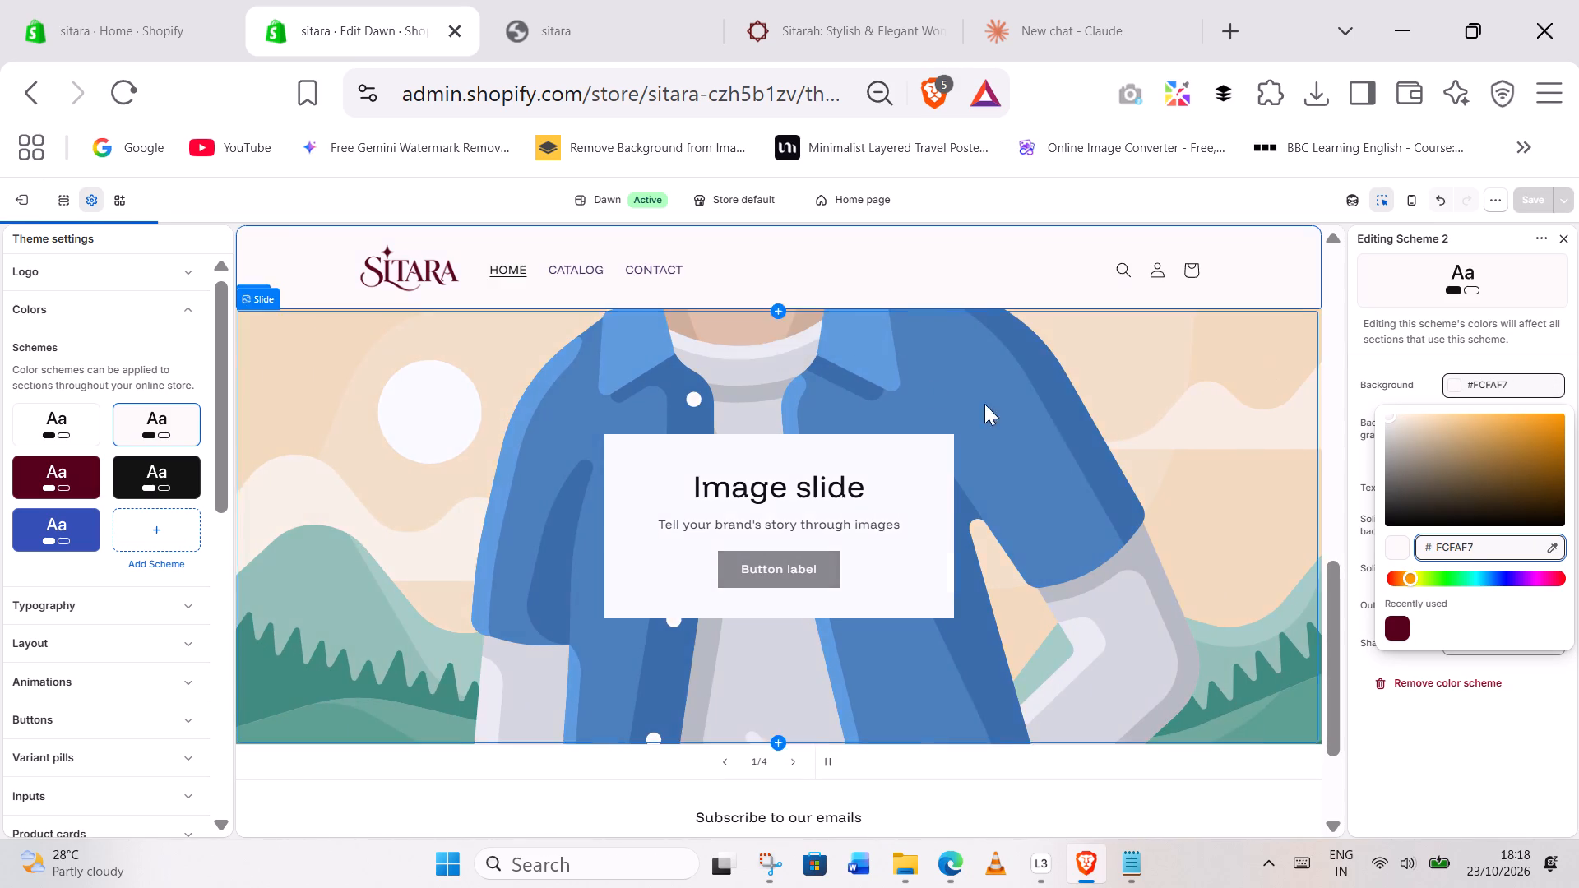
scroll(1525, 371, "up", 16)
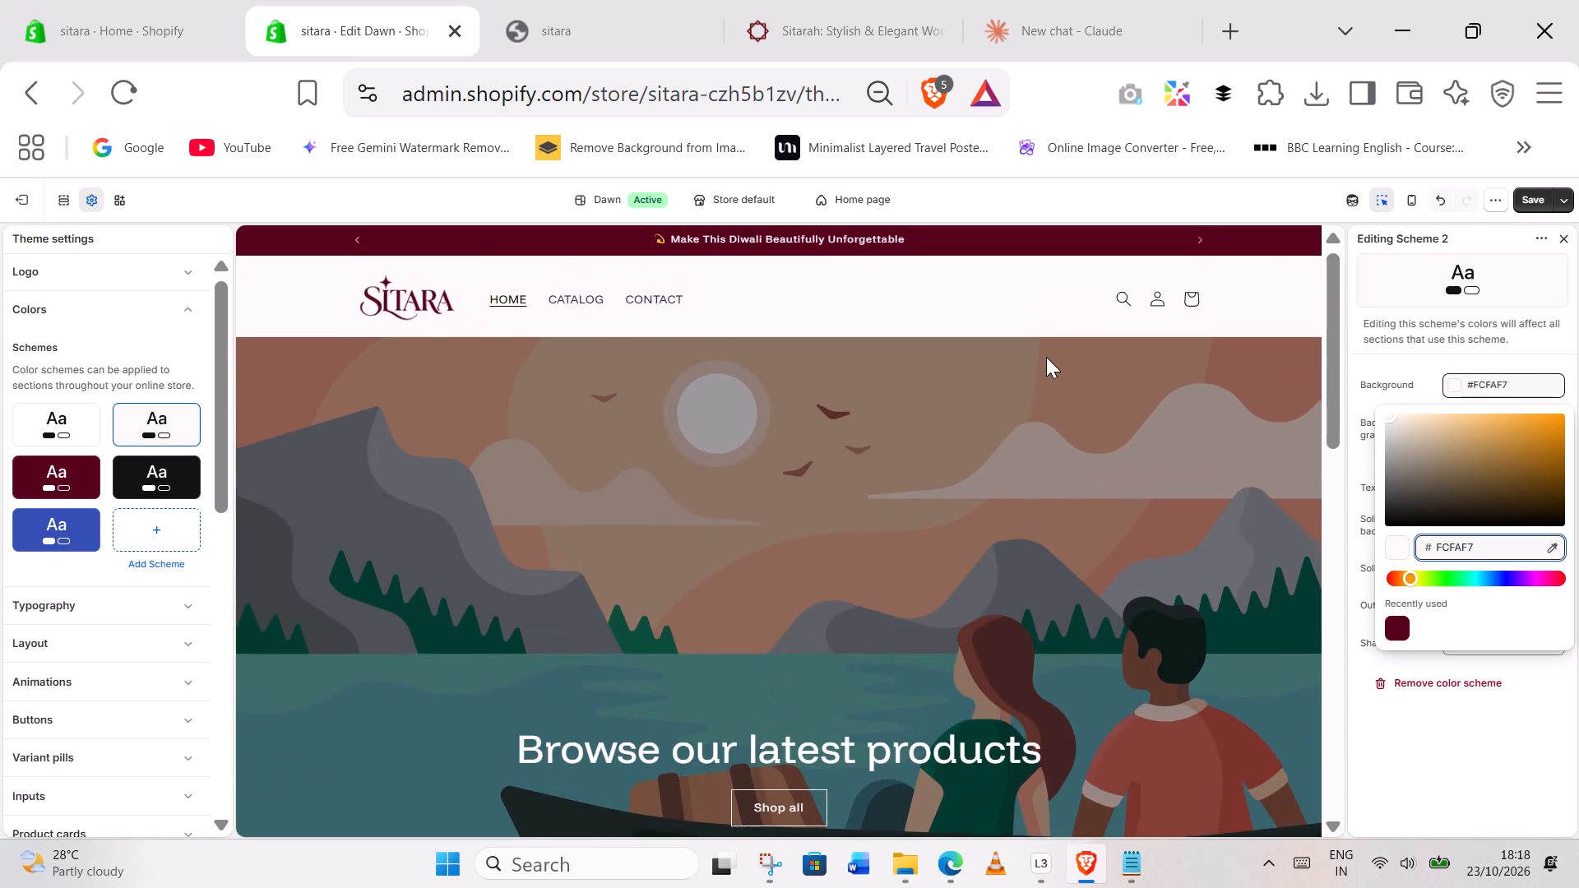
scroll(1046, 357, "up", 2)
left_click(1524, 200)
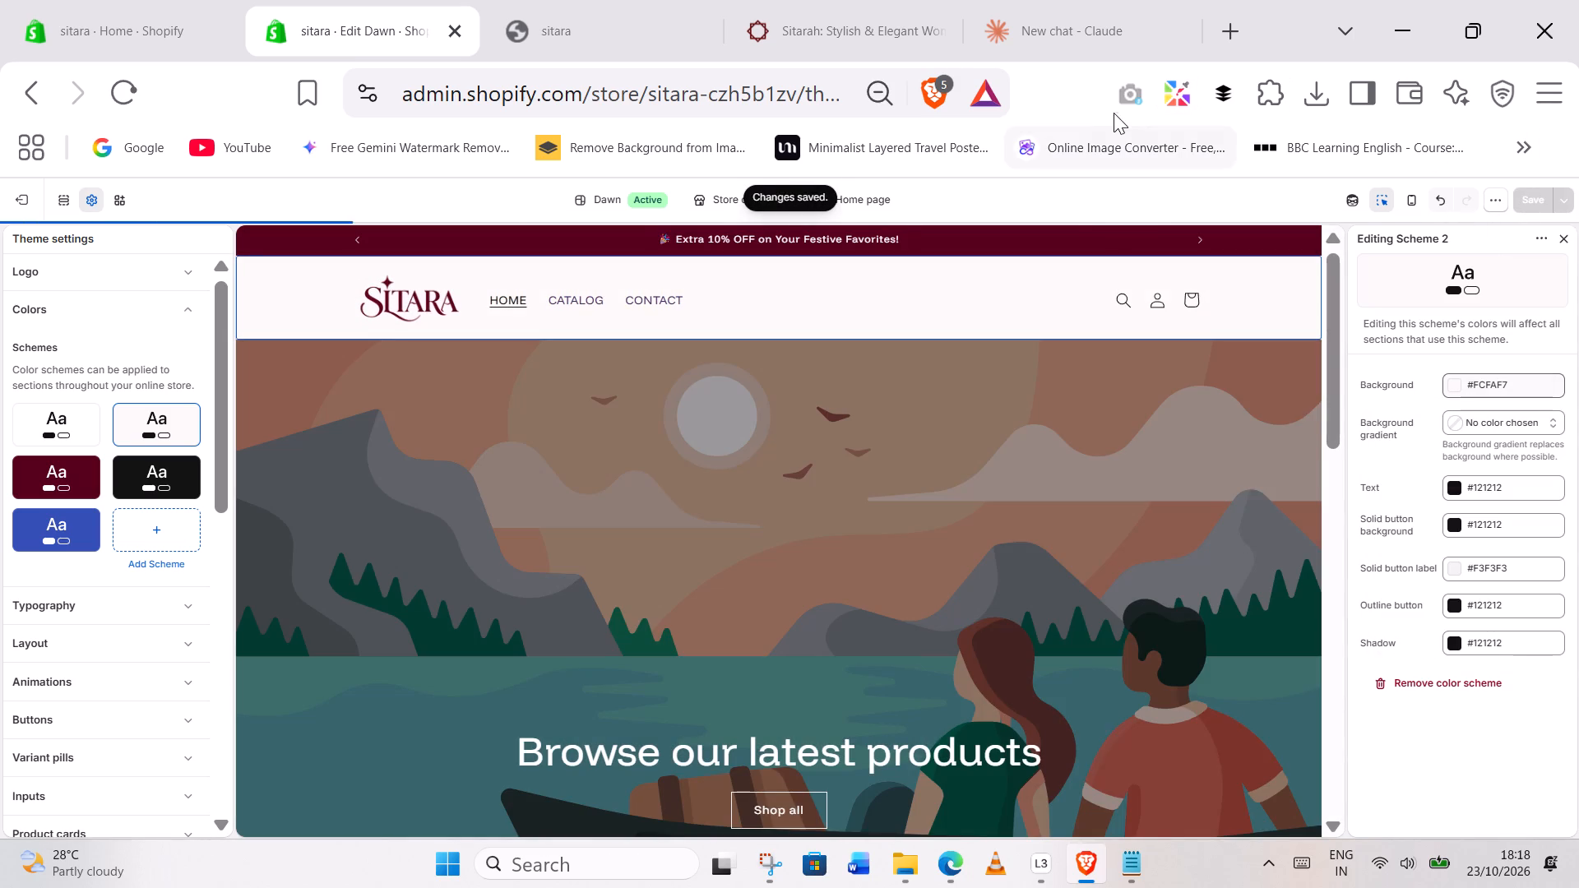
Move the Slideshow section above the Image banner in the home page template.
left_click(1070, 103)
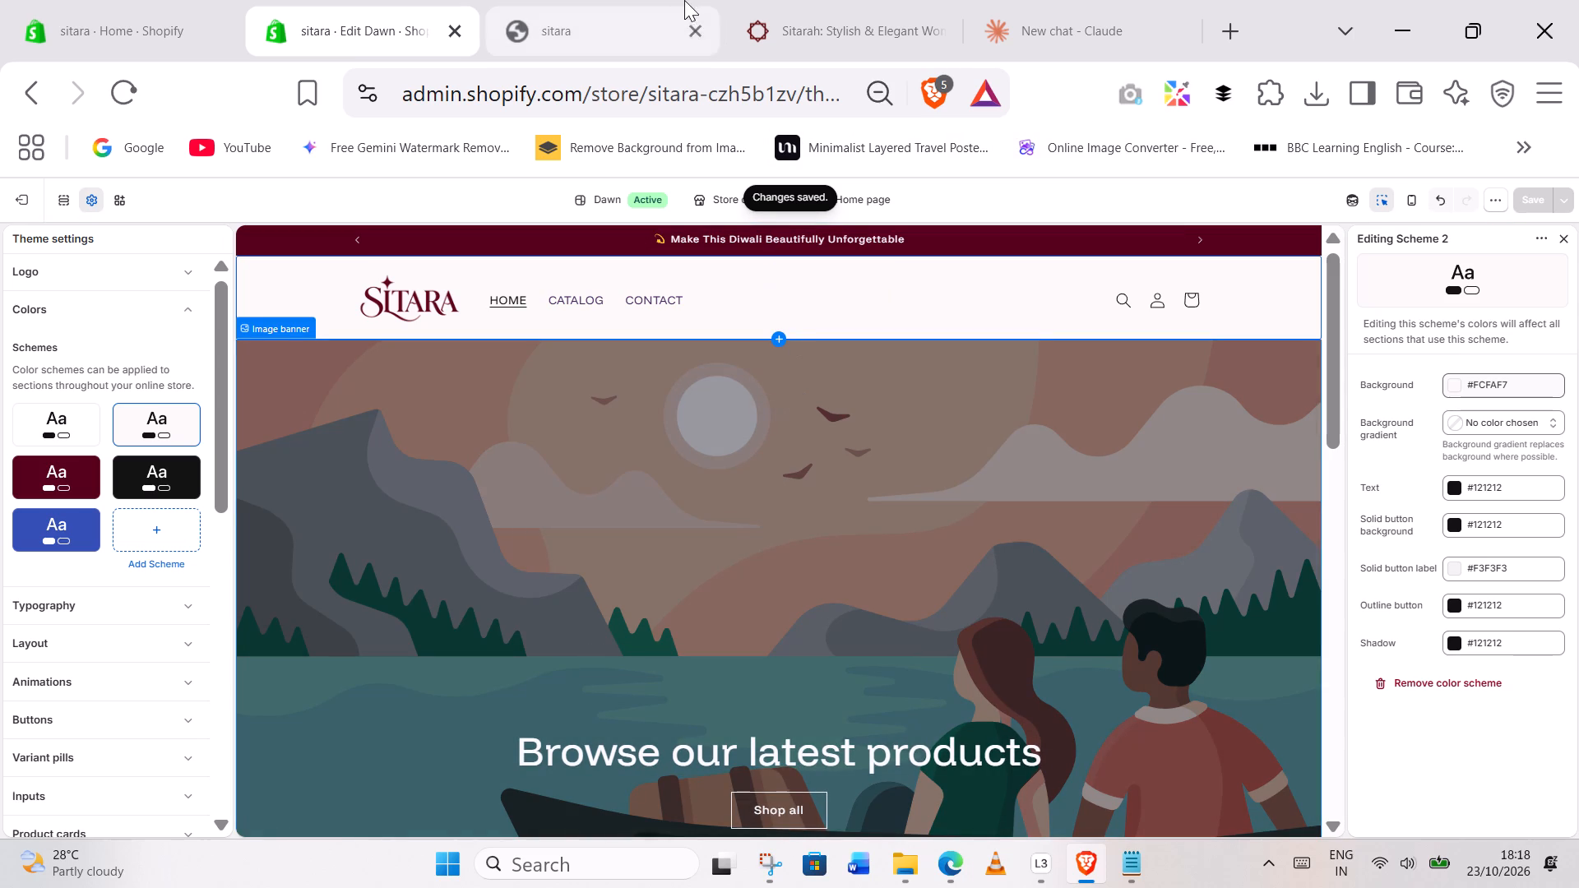
scroll(812, 431, "down", 5)
scroll(825, 464, "up", 5)
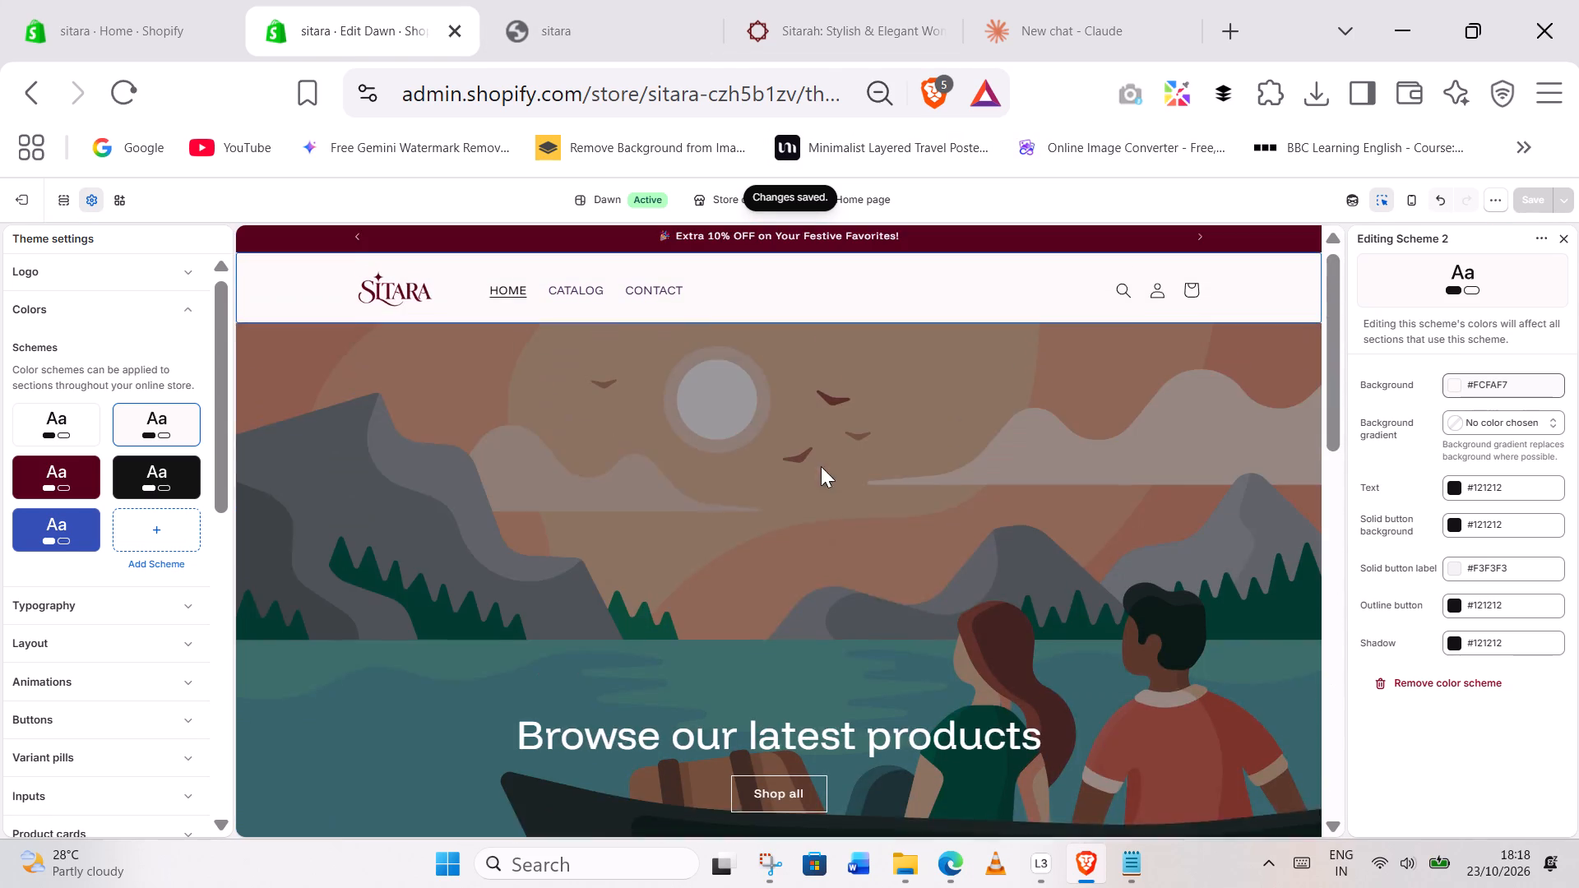
left_click(859, 540)
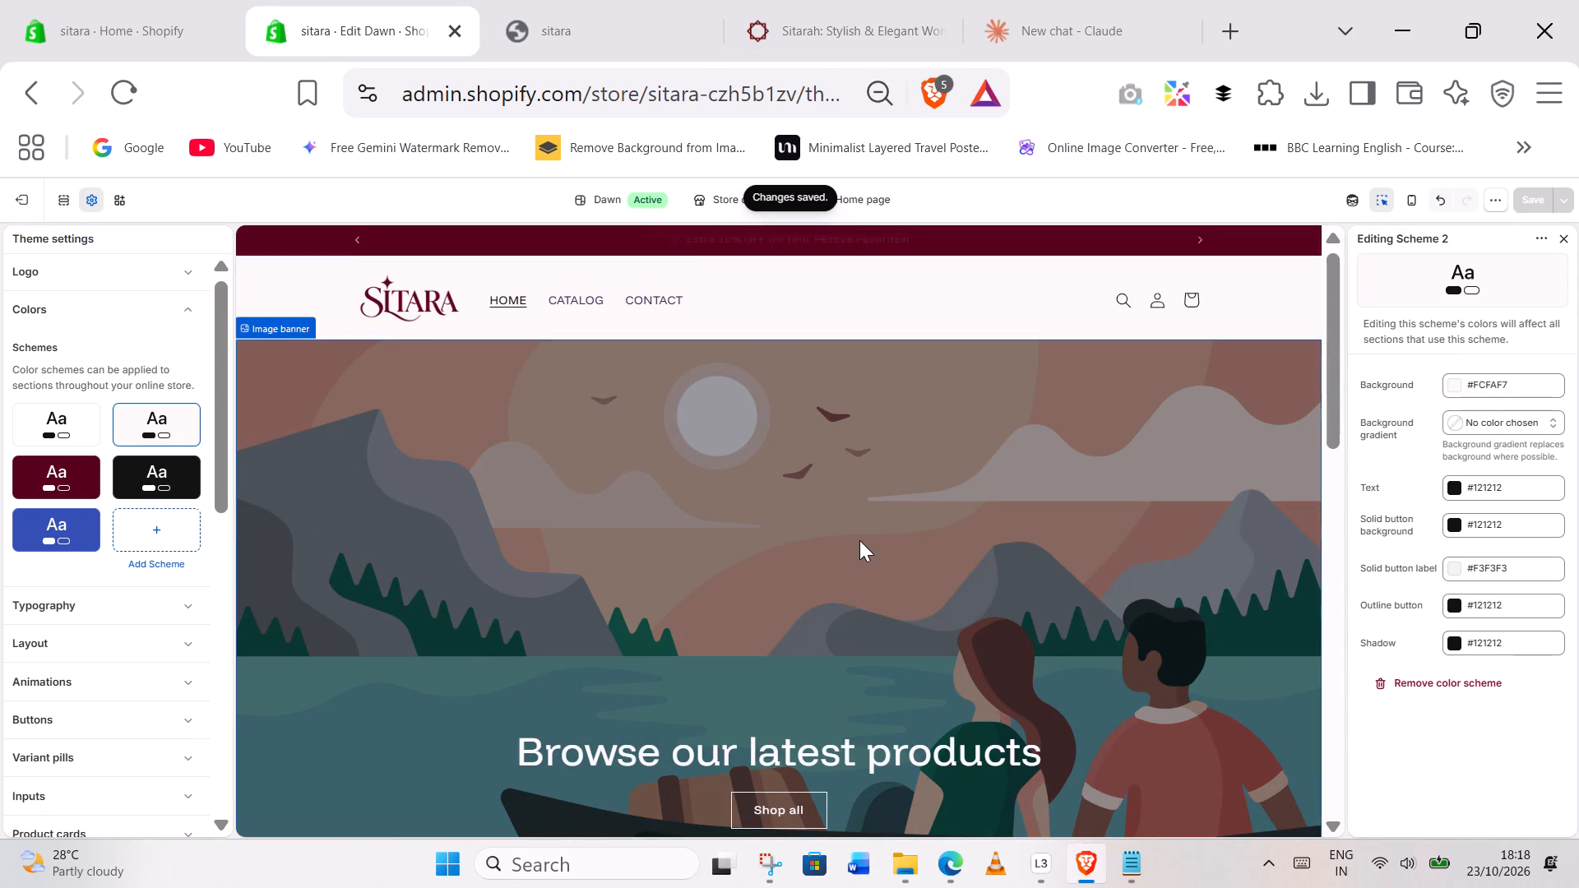
left_click(95, 597)
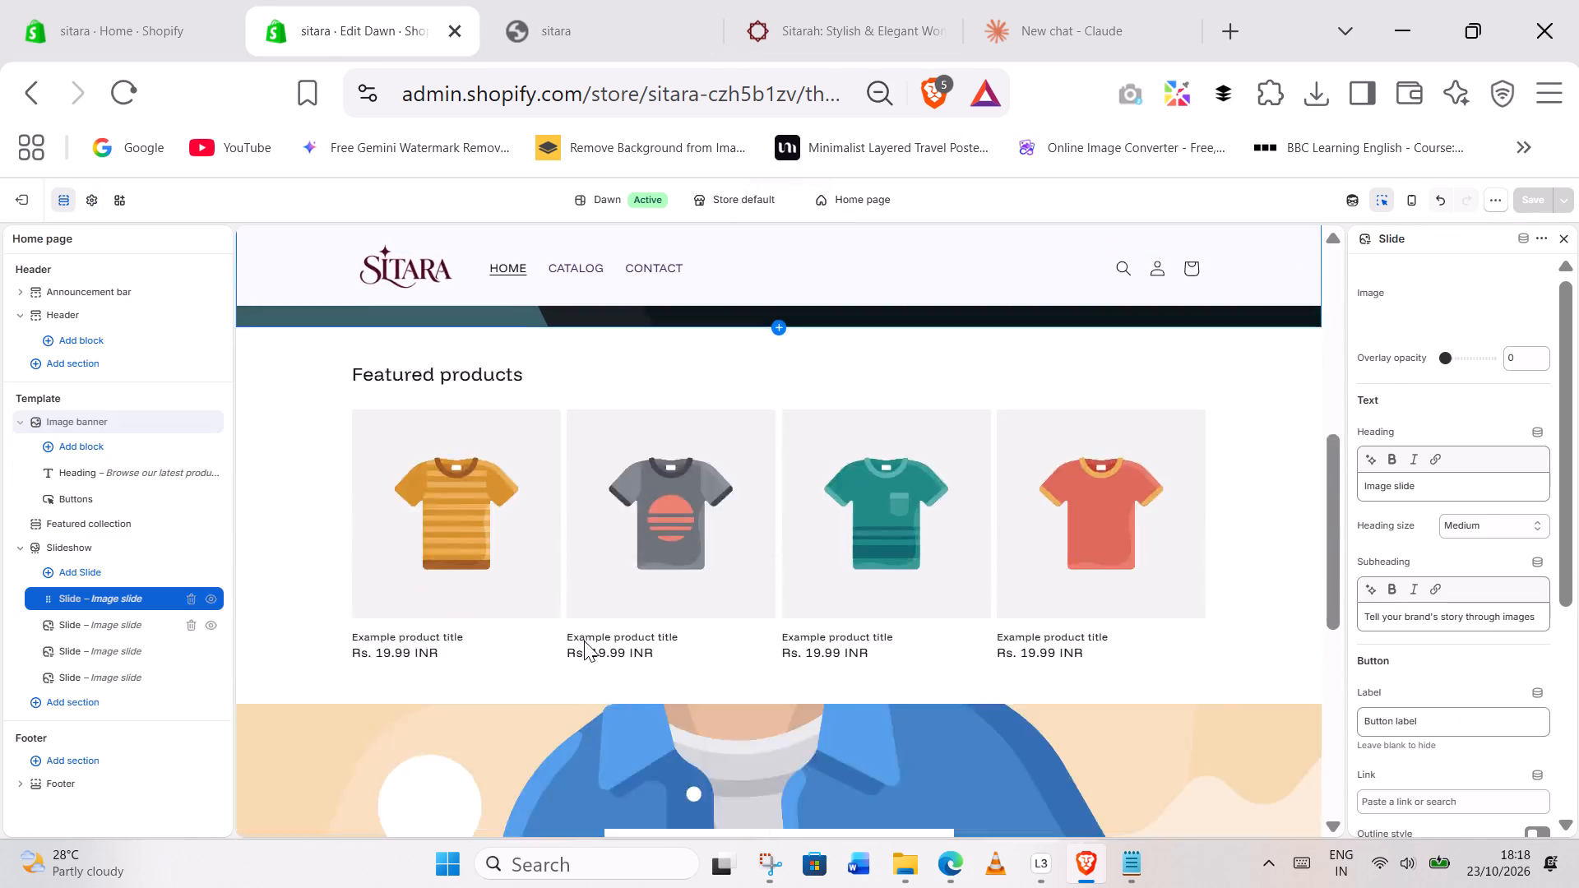
left_click_drag(50, 549, 55, 408)
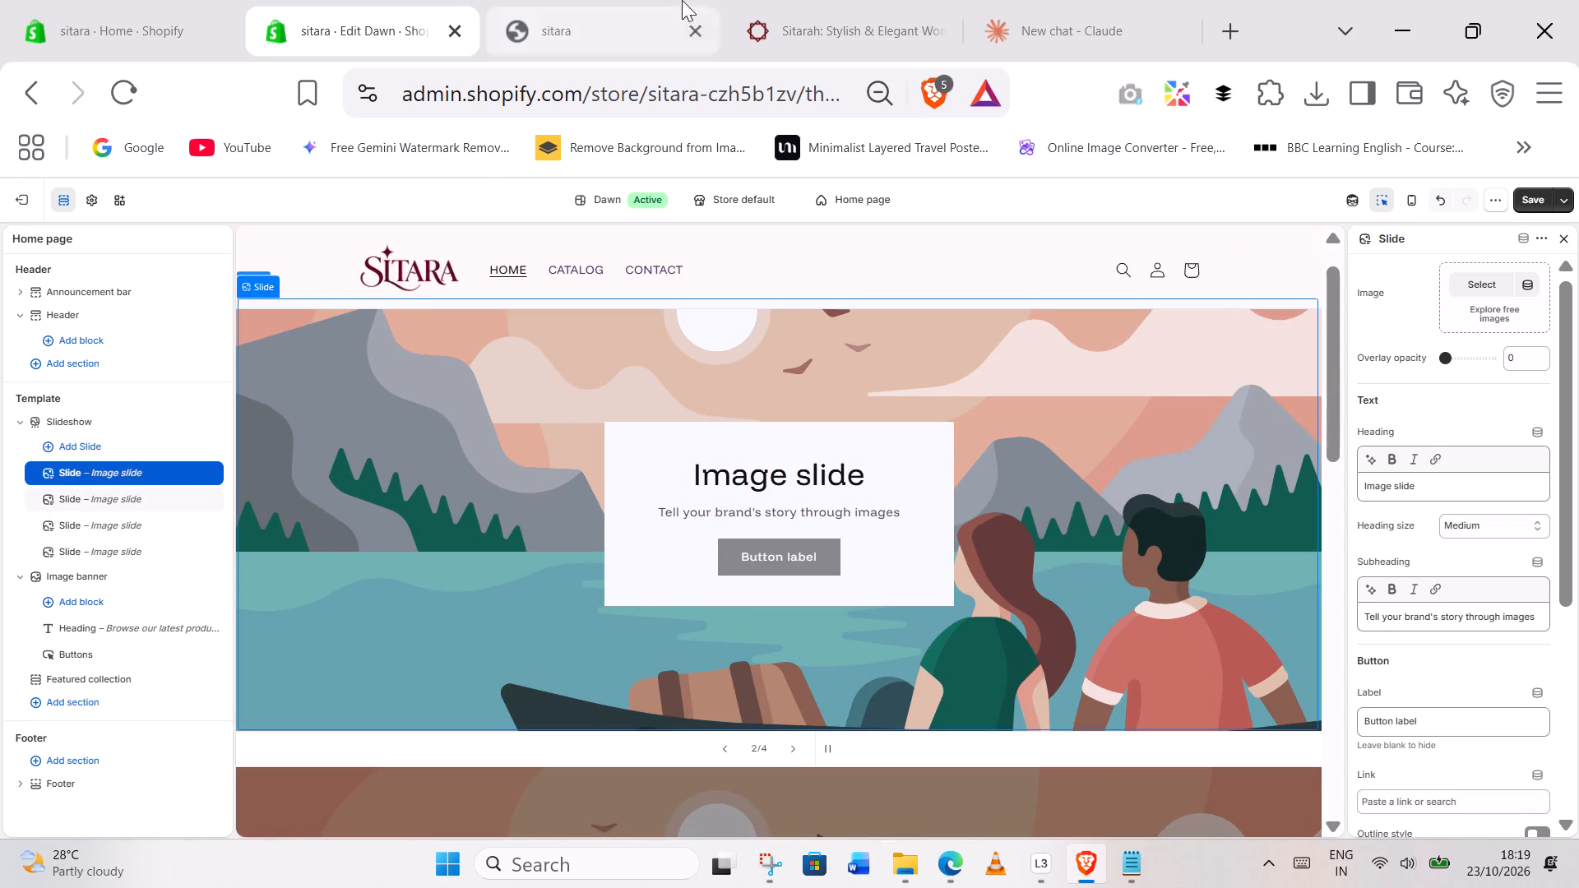
Switch to sitarah.in and examine the Curated For You carousel below the hero banner, paging through its items both ways.
left_click(774, 0)
scroll(474, 423, "down", 7)
scroll(478, 428, "up", 3)
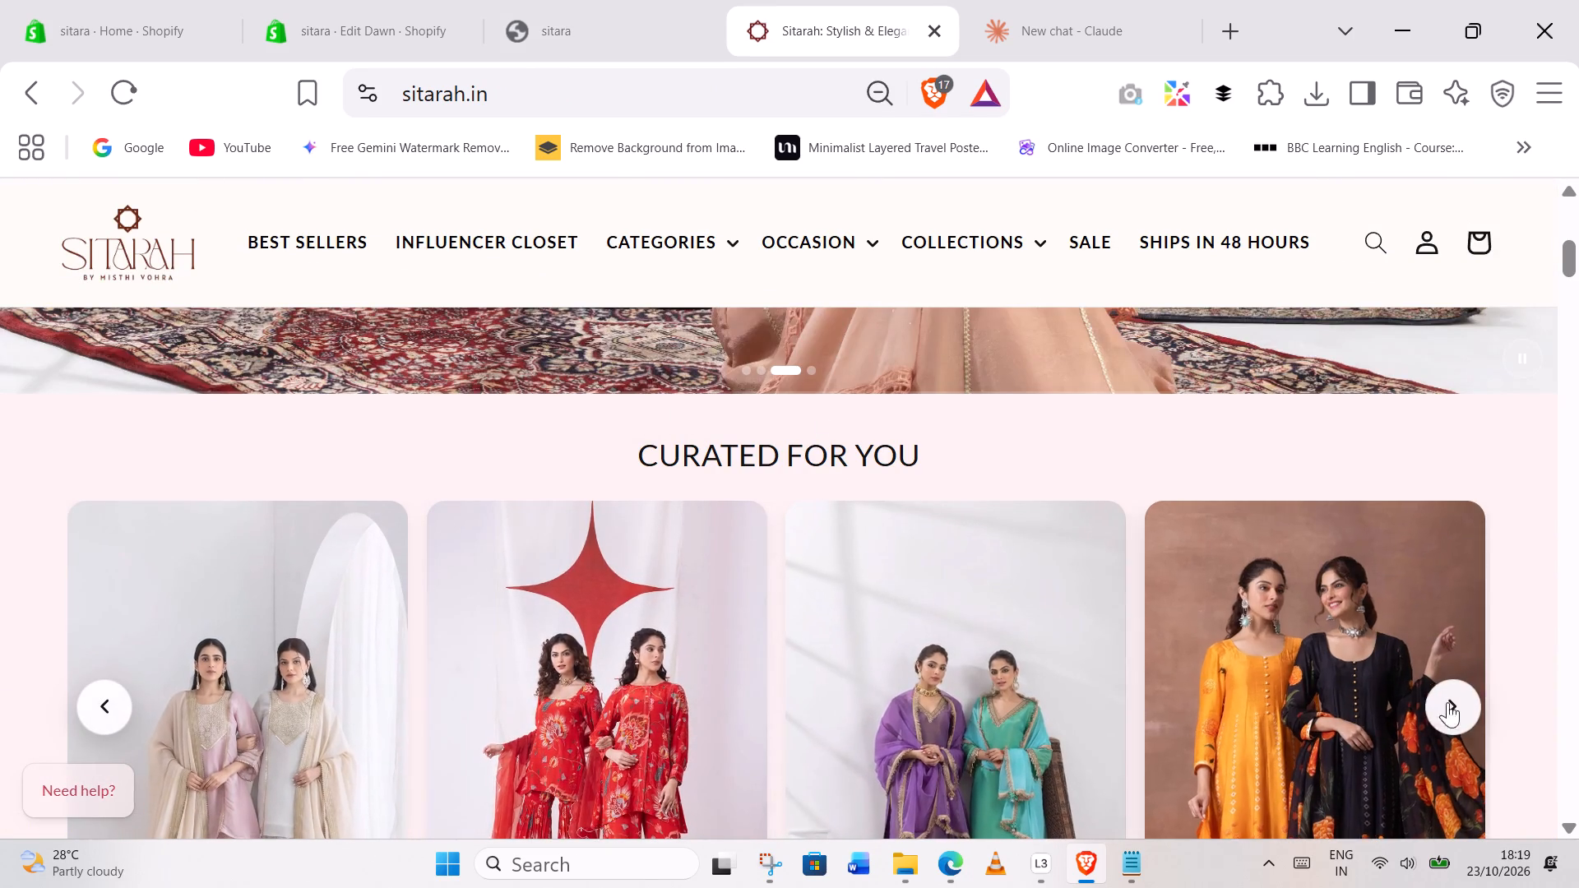
left_click(1470, 704)
left_click(1457, 704)
left_click(1457, 704)
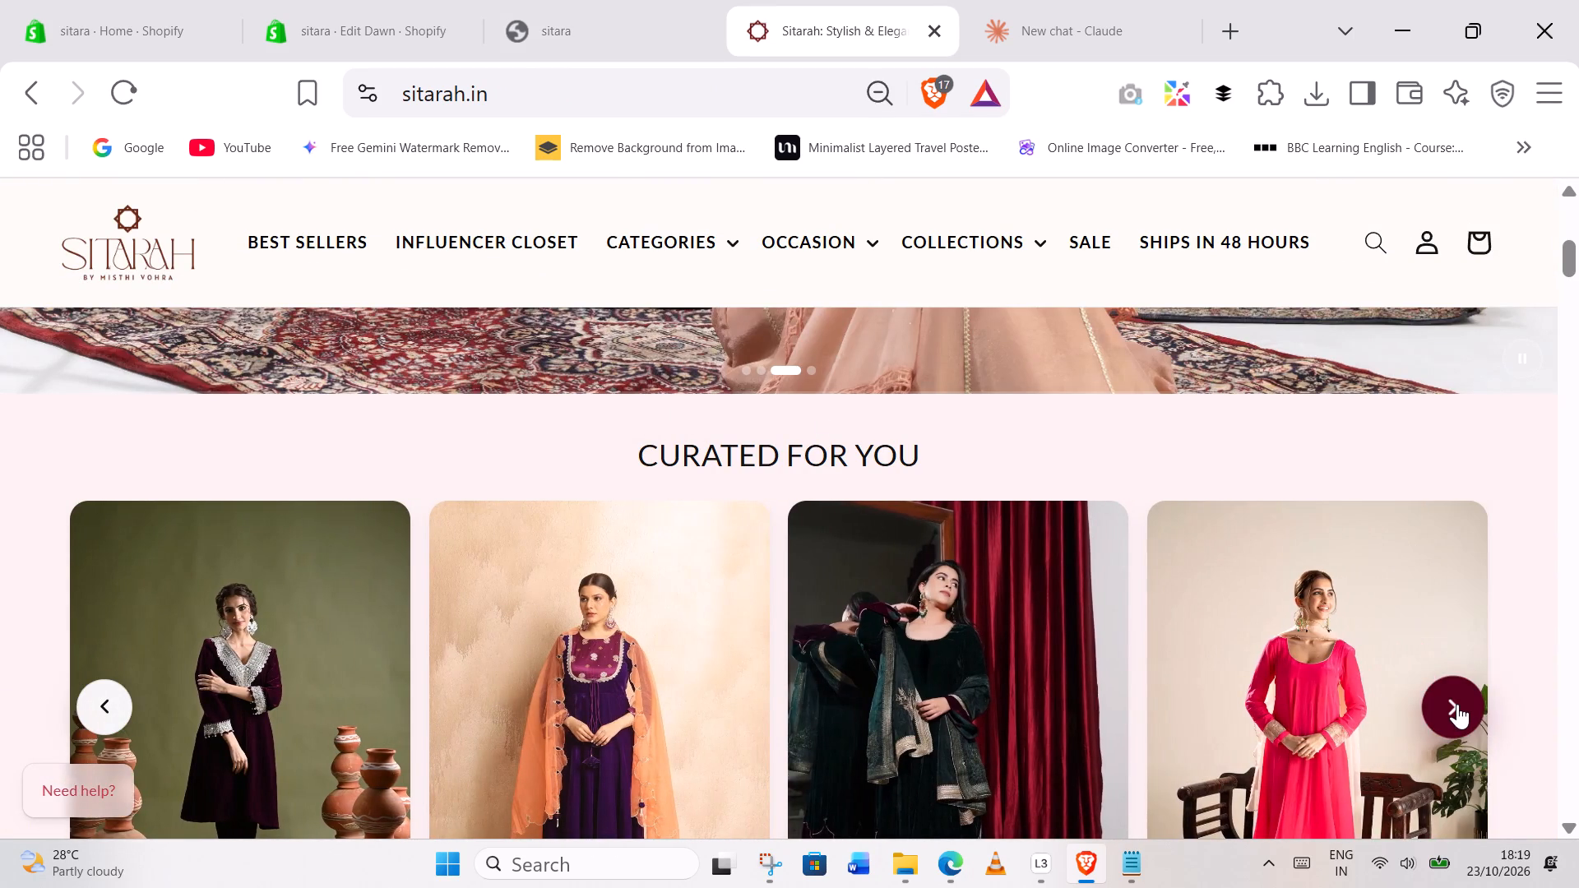
left_click(86, 704)
left_click(86, 704)
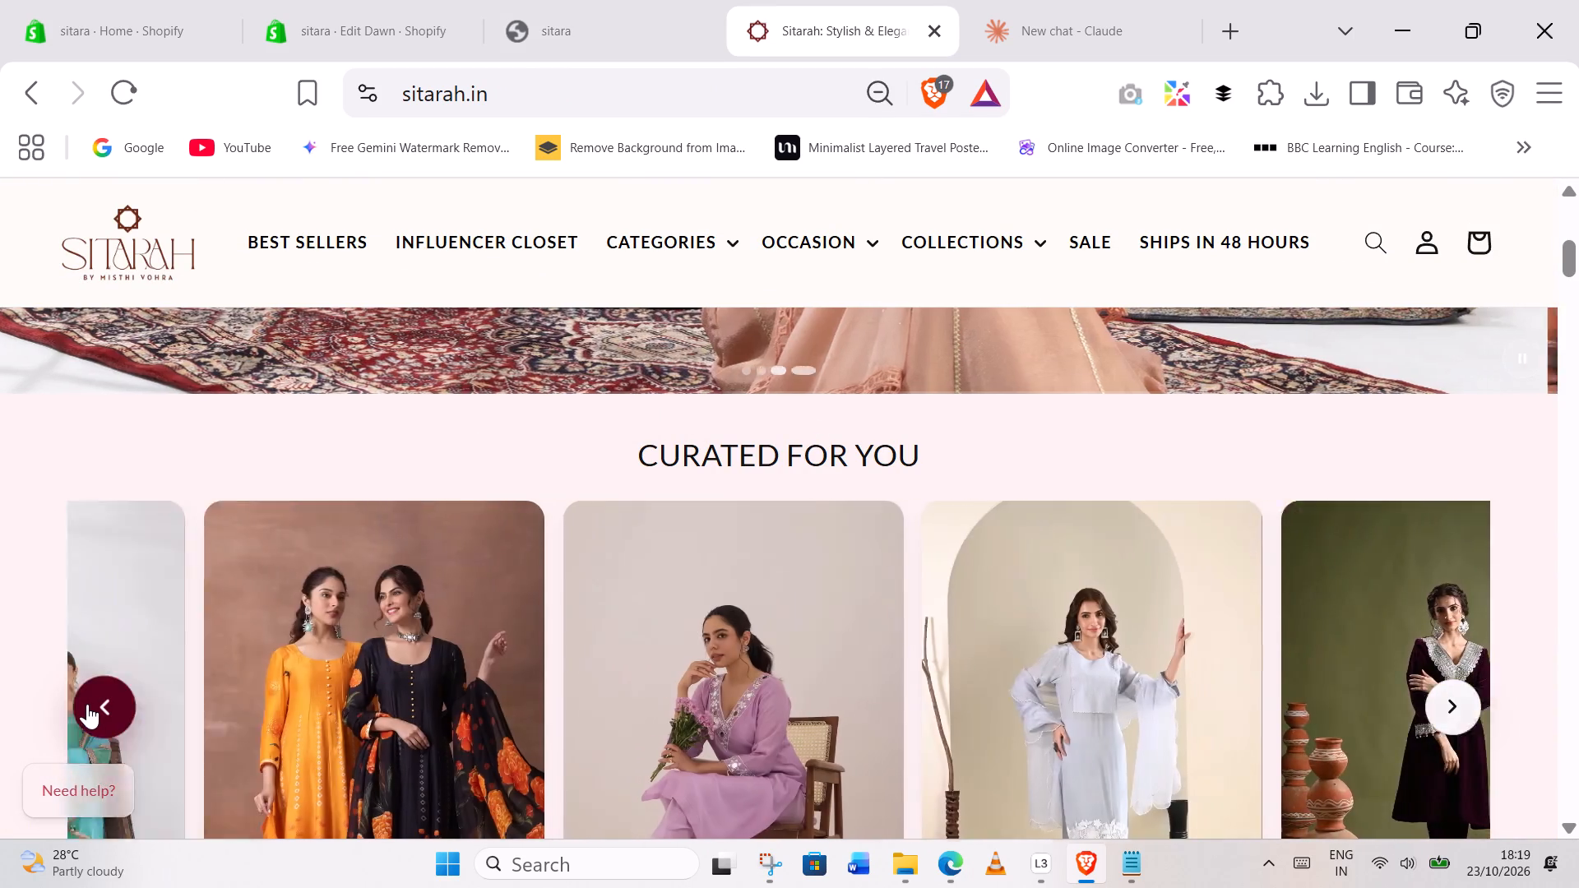
left_click(1446, 712)
scroll(93, 357, "up", 5)
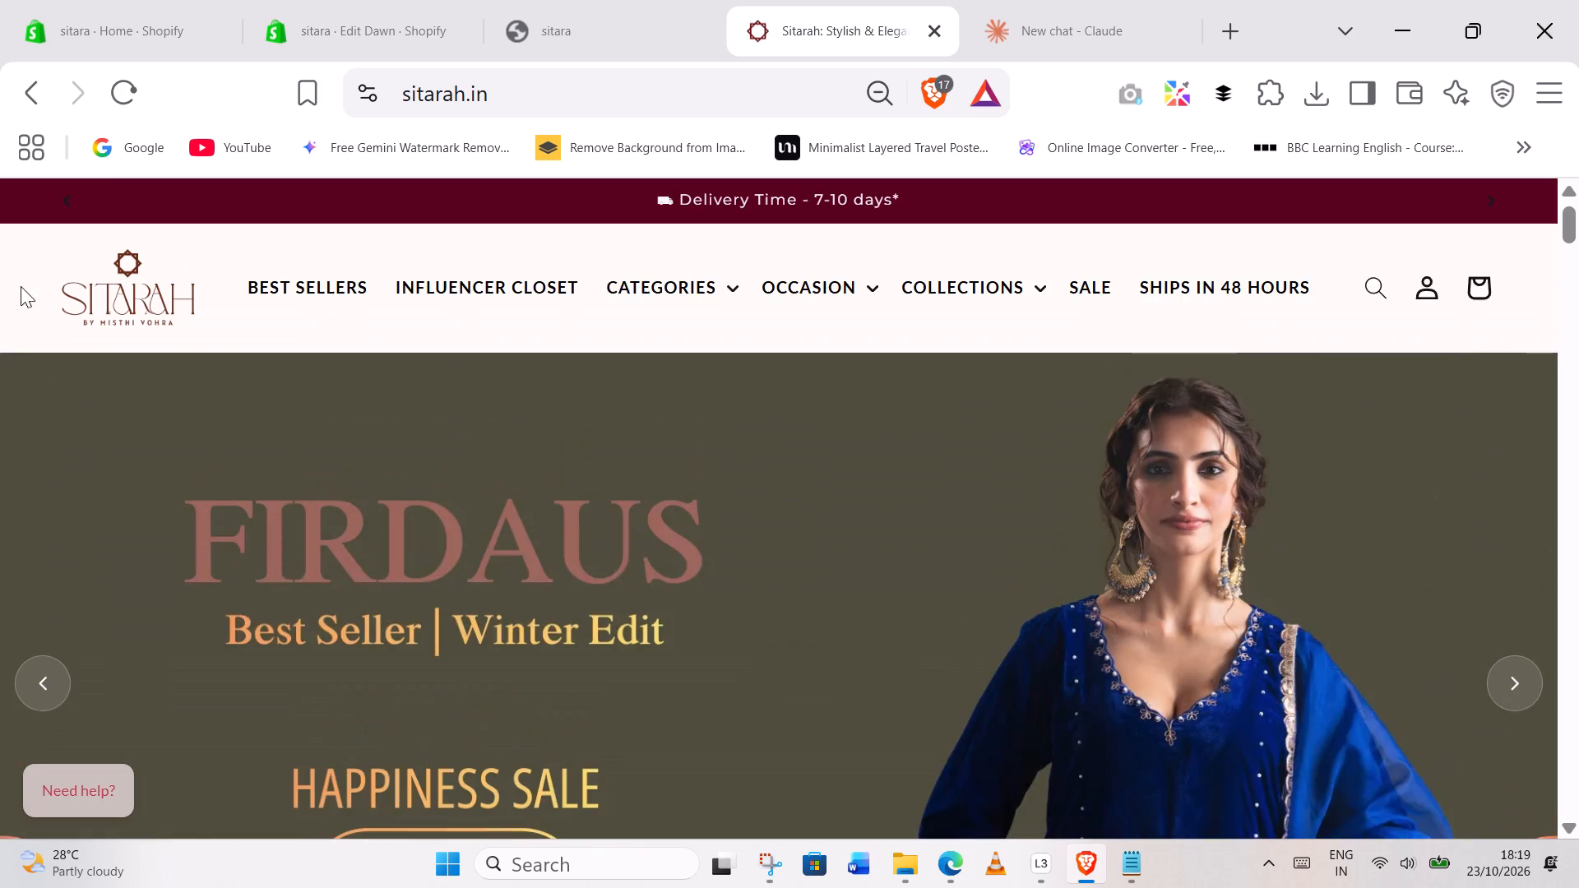
Back in the theme editor, clear the third slide's heading, subheading and button label, turn off its container, and save the theme.
left_click(607, 0)
left_click(407, 0)
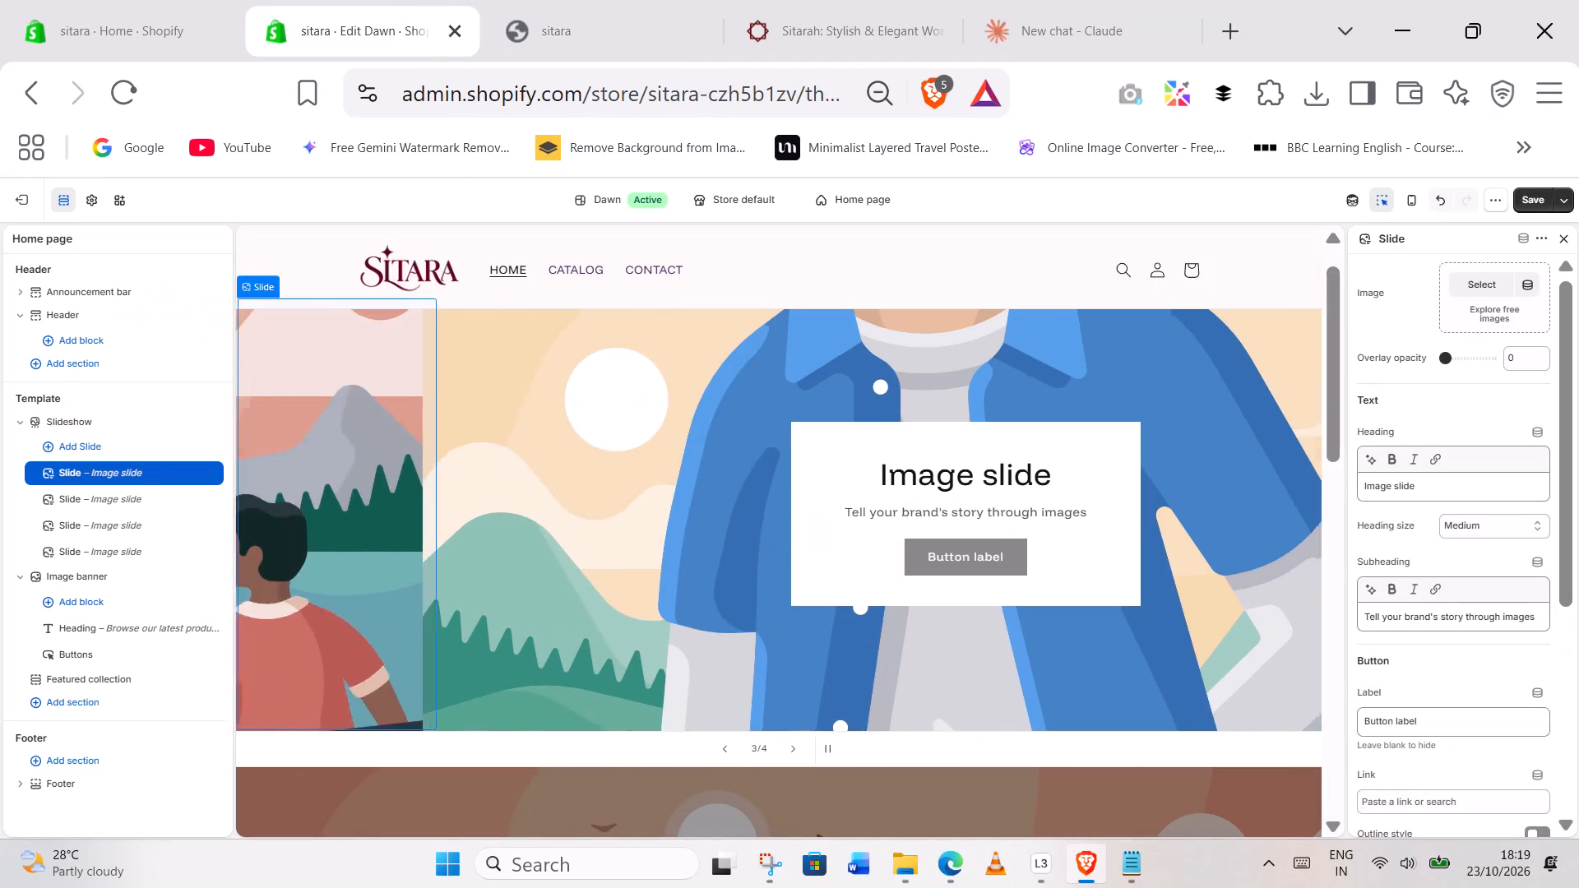
left_click(823, 483)
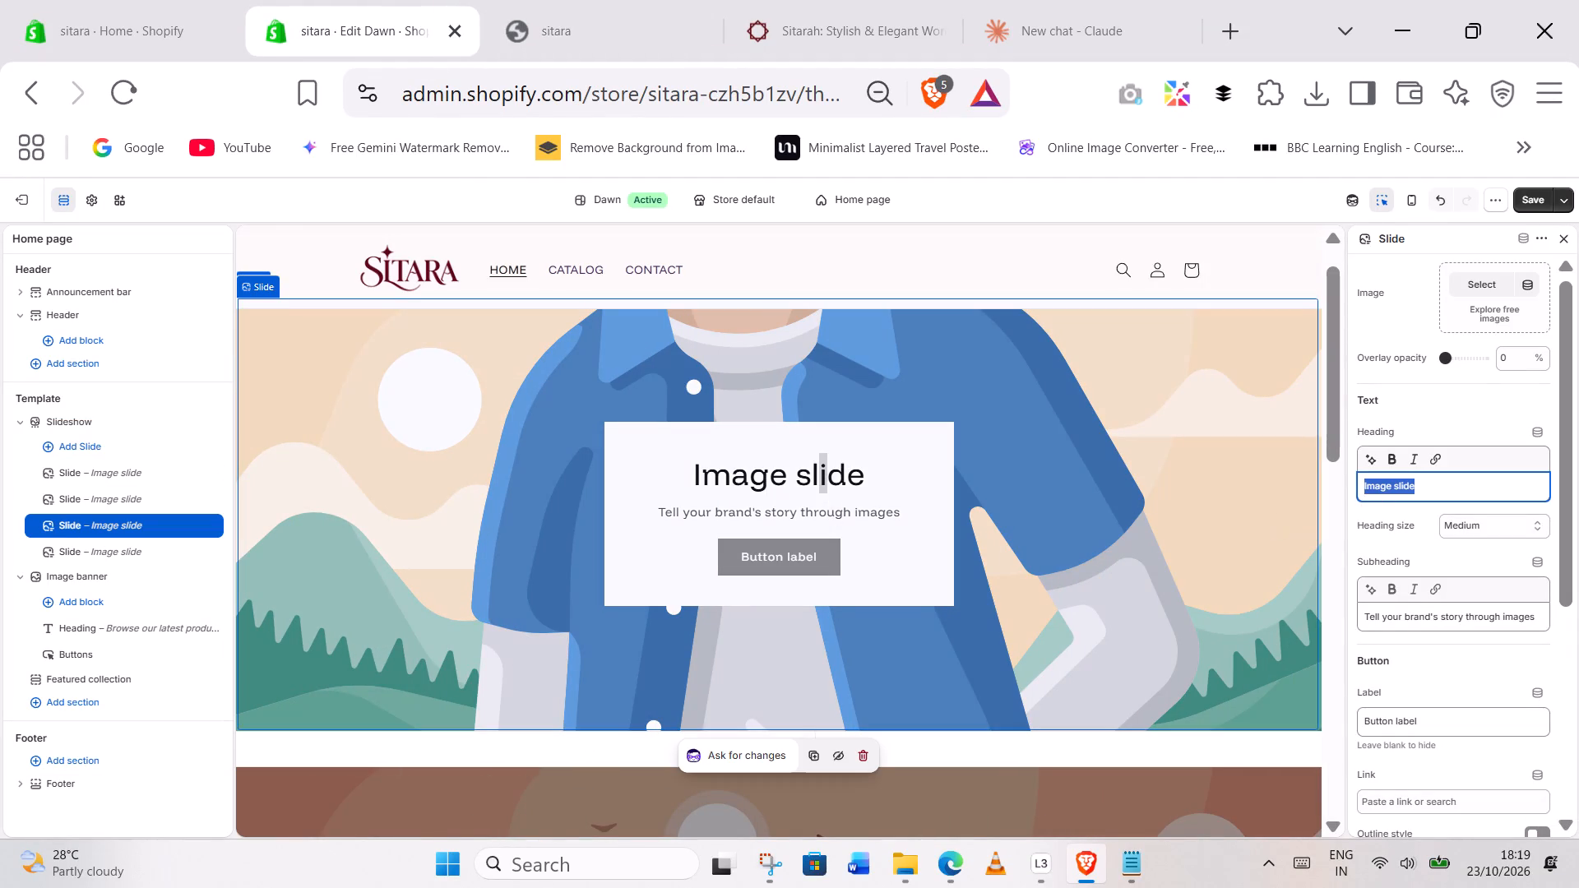
key("BackSpace")
left_click(1397, 616)
triple_click(1397, 611)
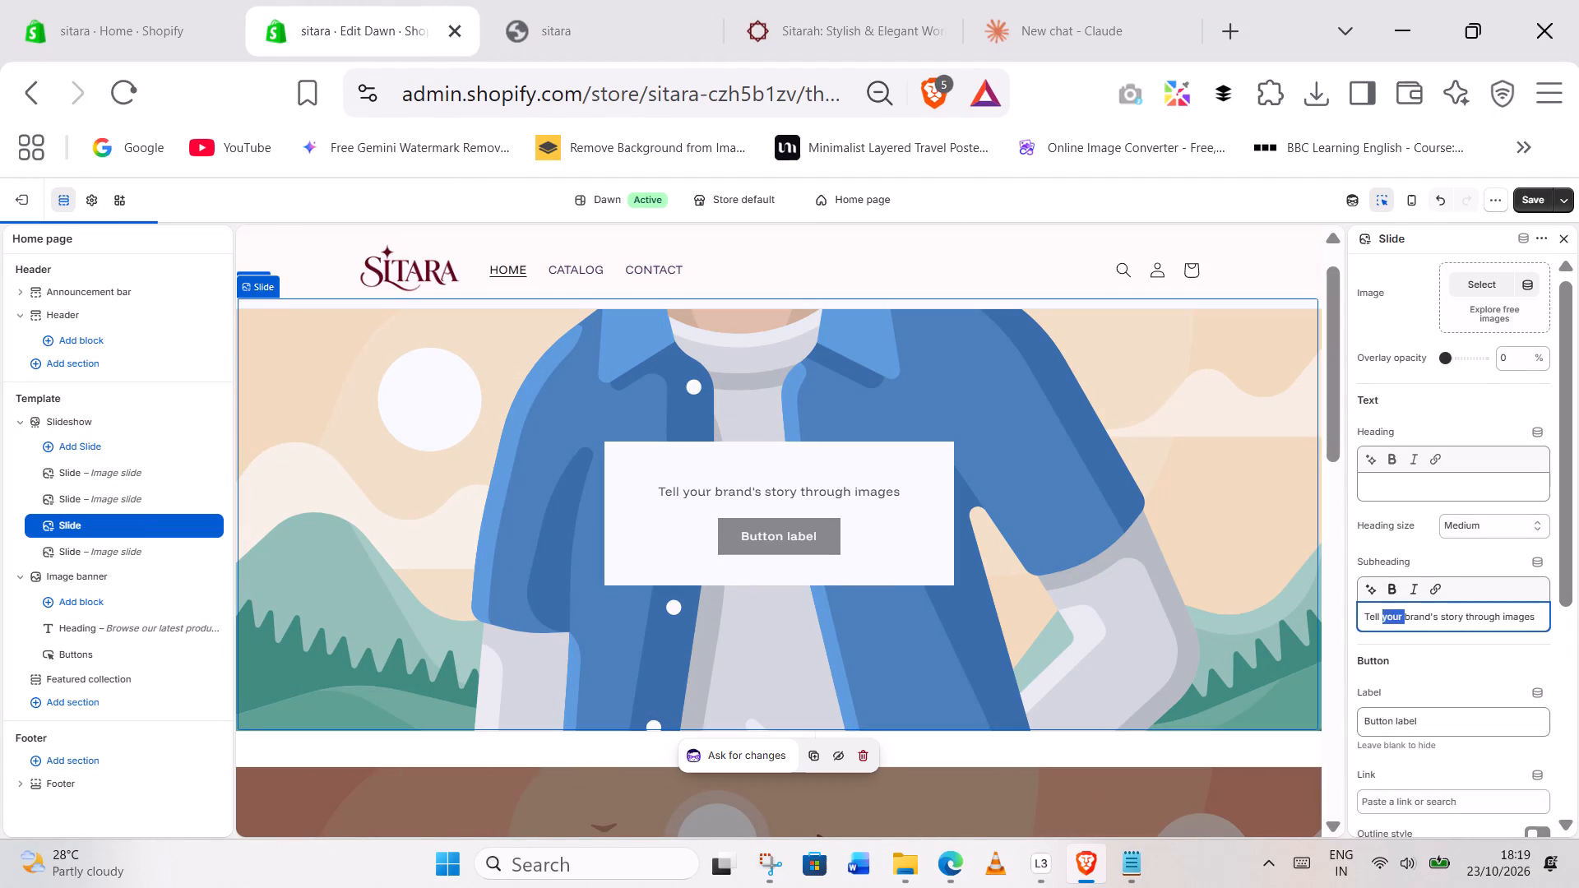
key("BackSpace")
triple_click(1388, 723)
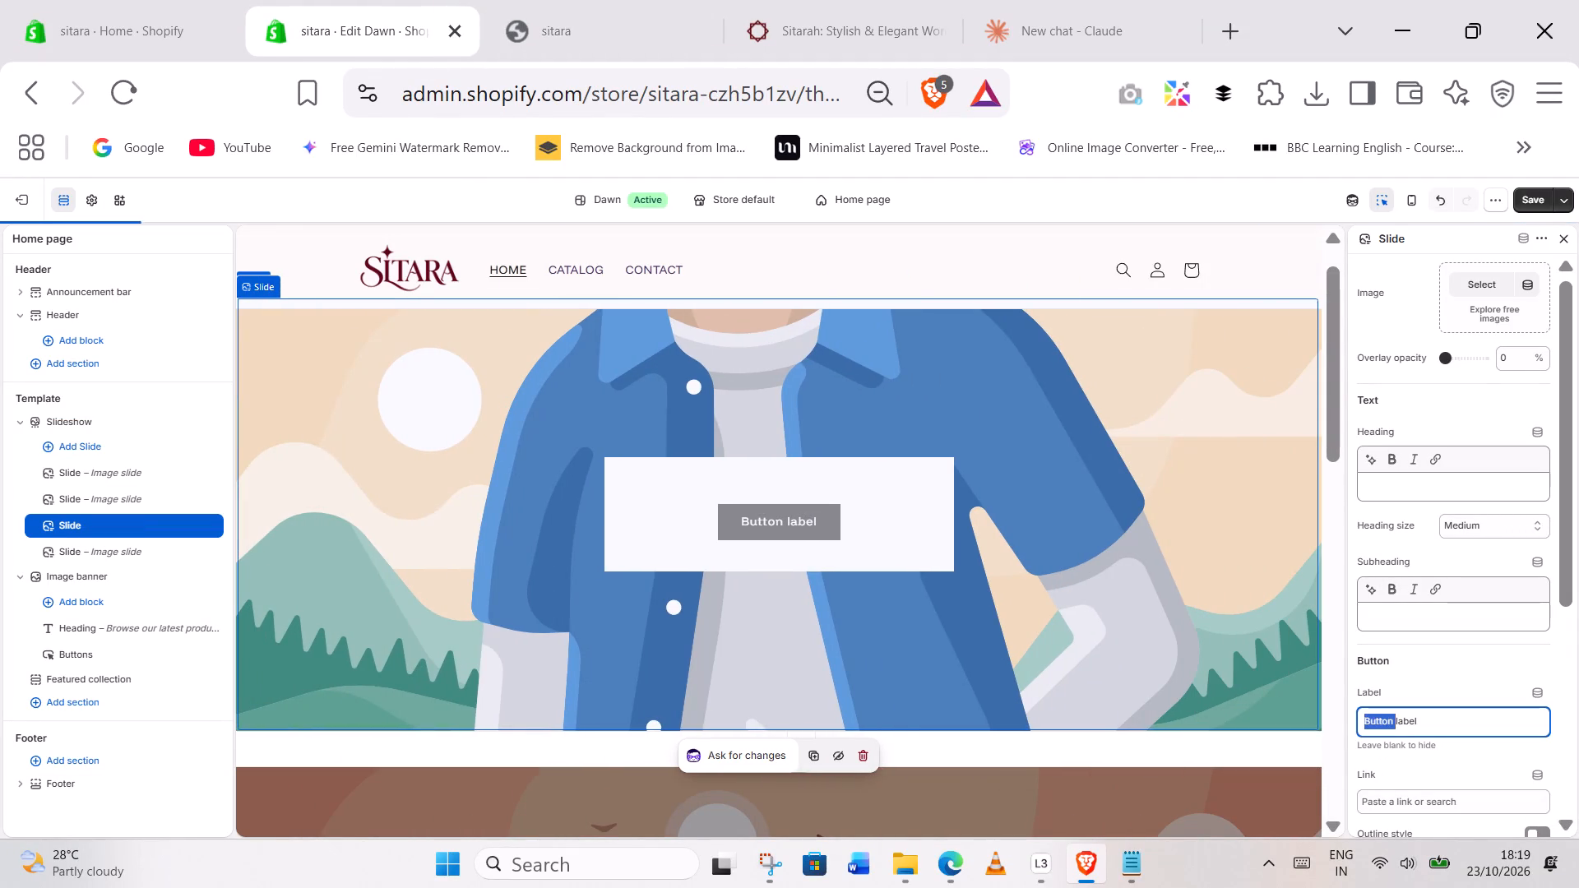
key("BackSpace")
scroll(1488, 697, "down", 1)
left_click(1544, 733)
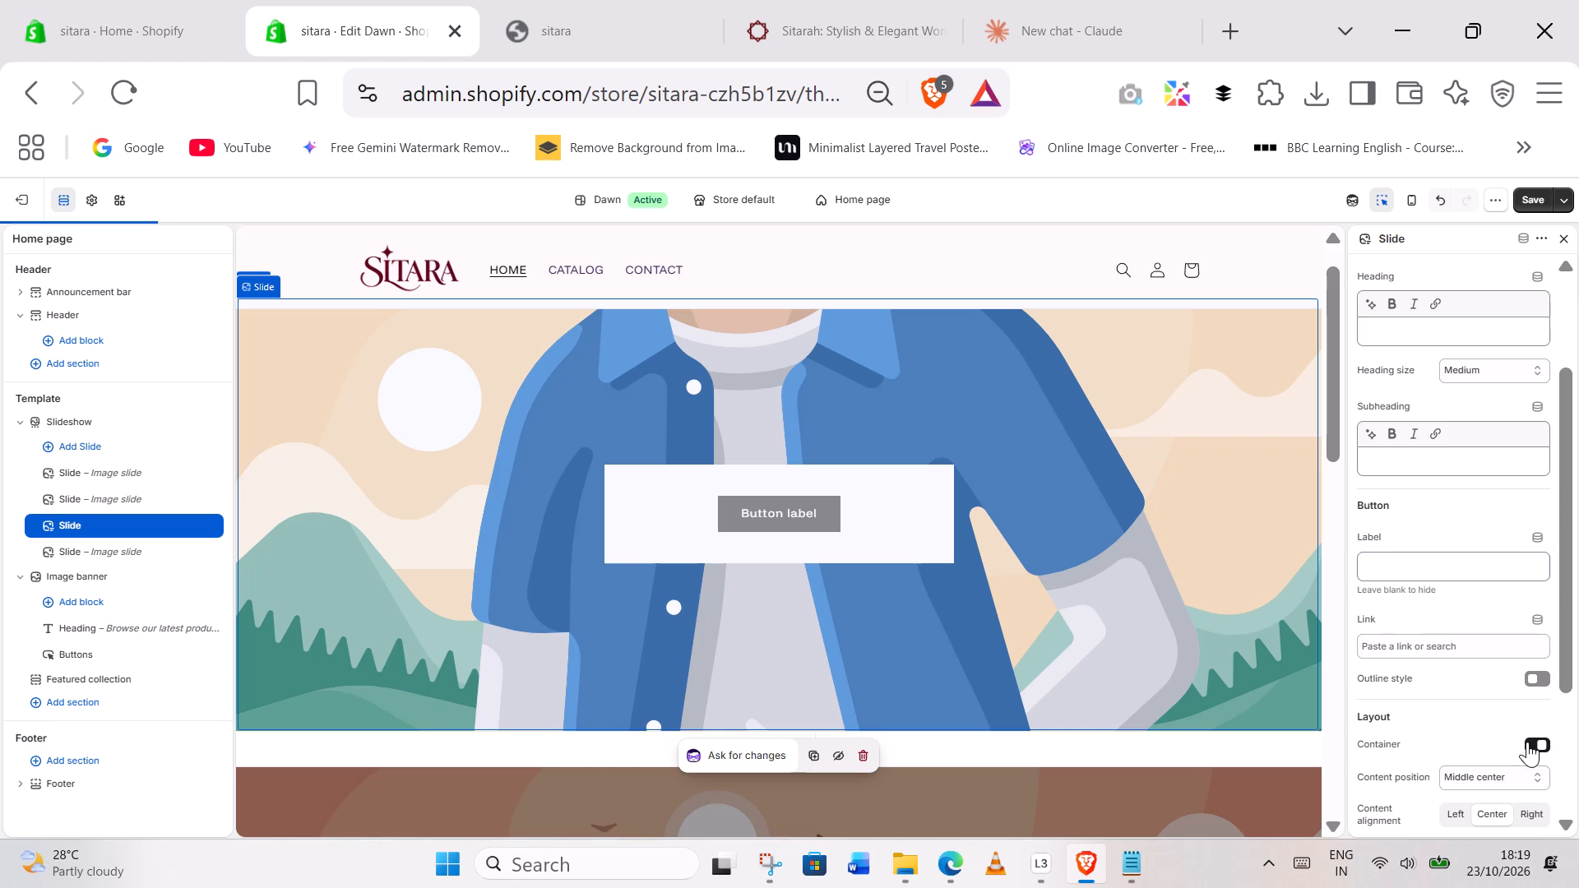
left_click(1526, 743)
left_click(1018, 549)
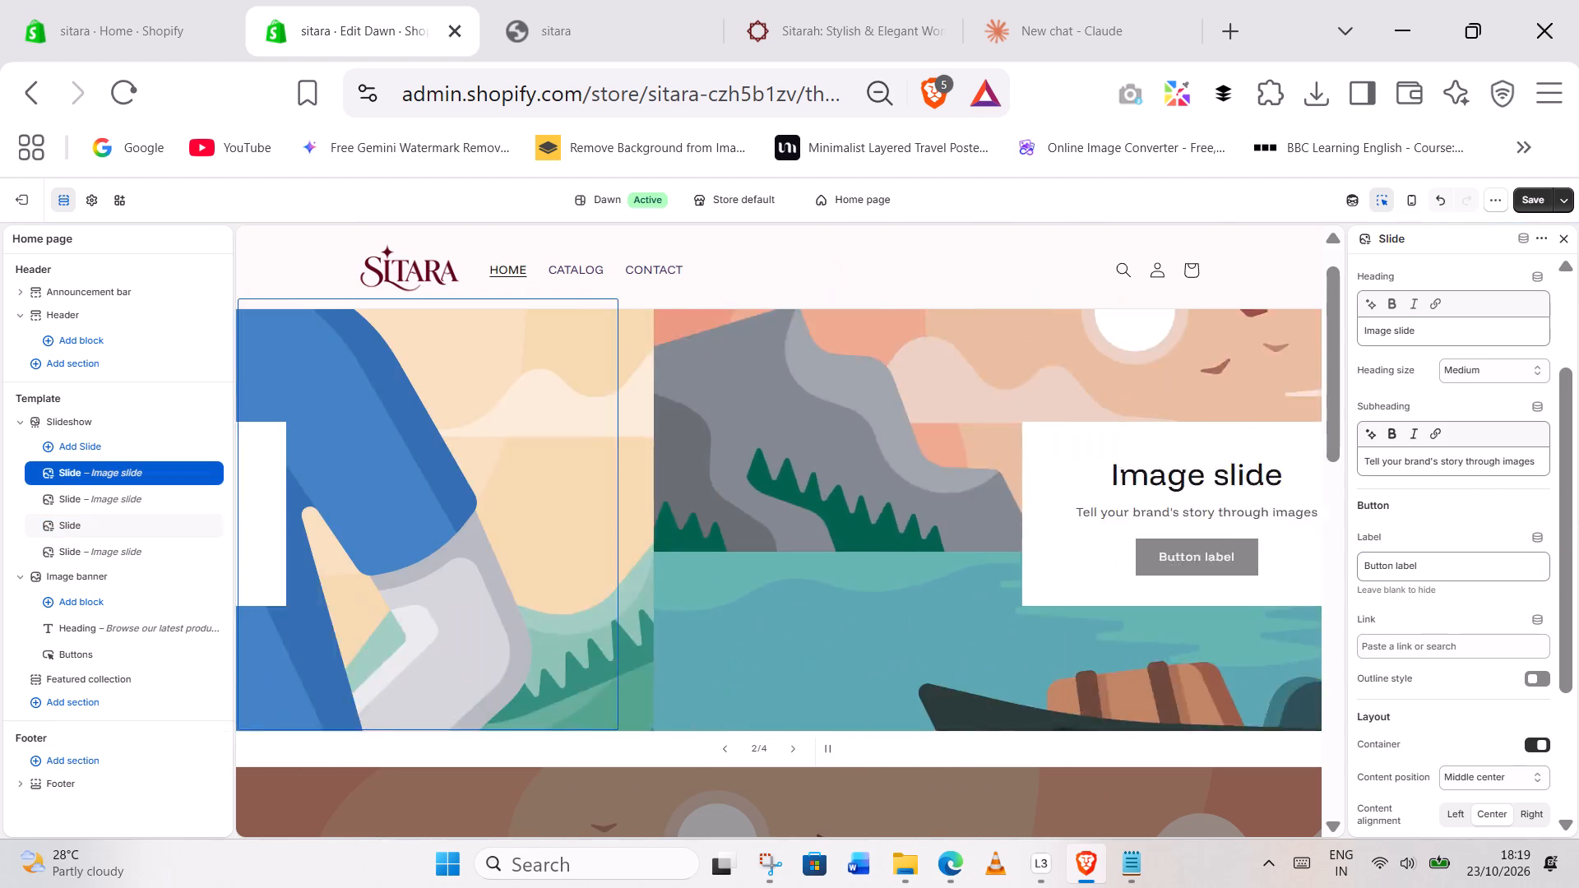
left_click(1530, 199)
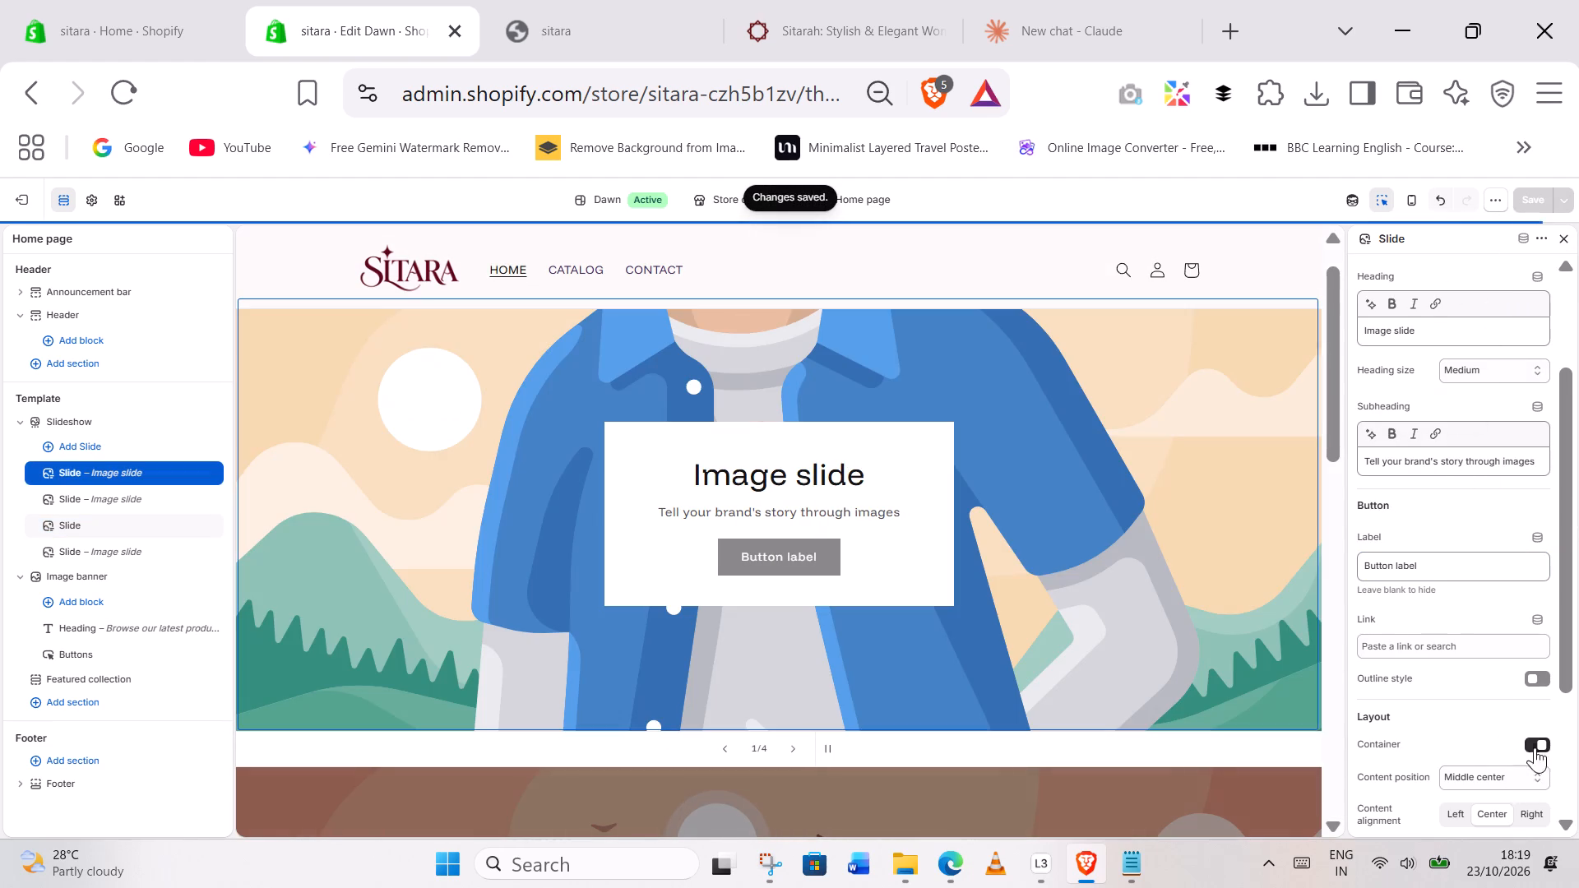
Turn off auto-rotation and mobile text stacking below the image for the slideshow, and save the theme.
scroll(1471, 495, "up", 4)
left_click(76, 415)
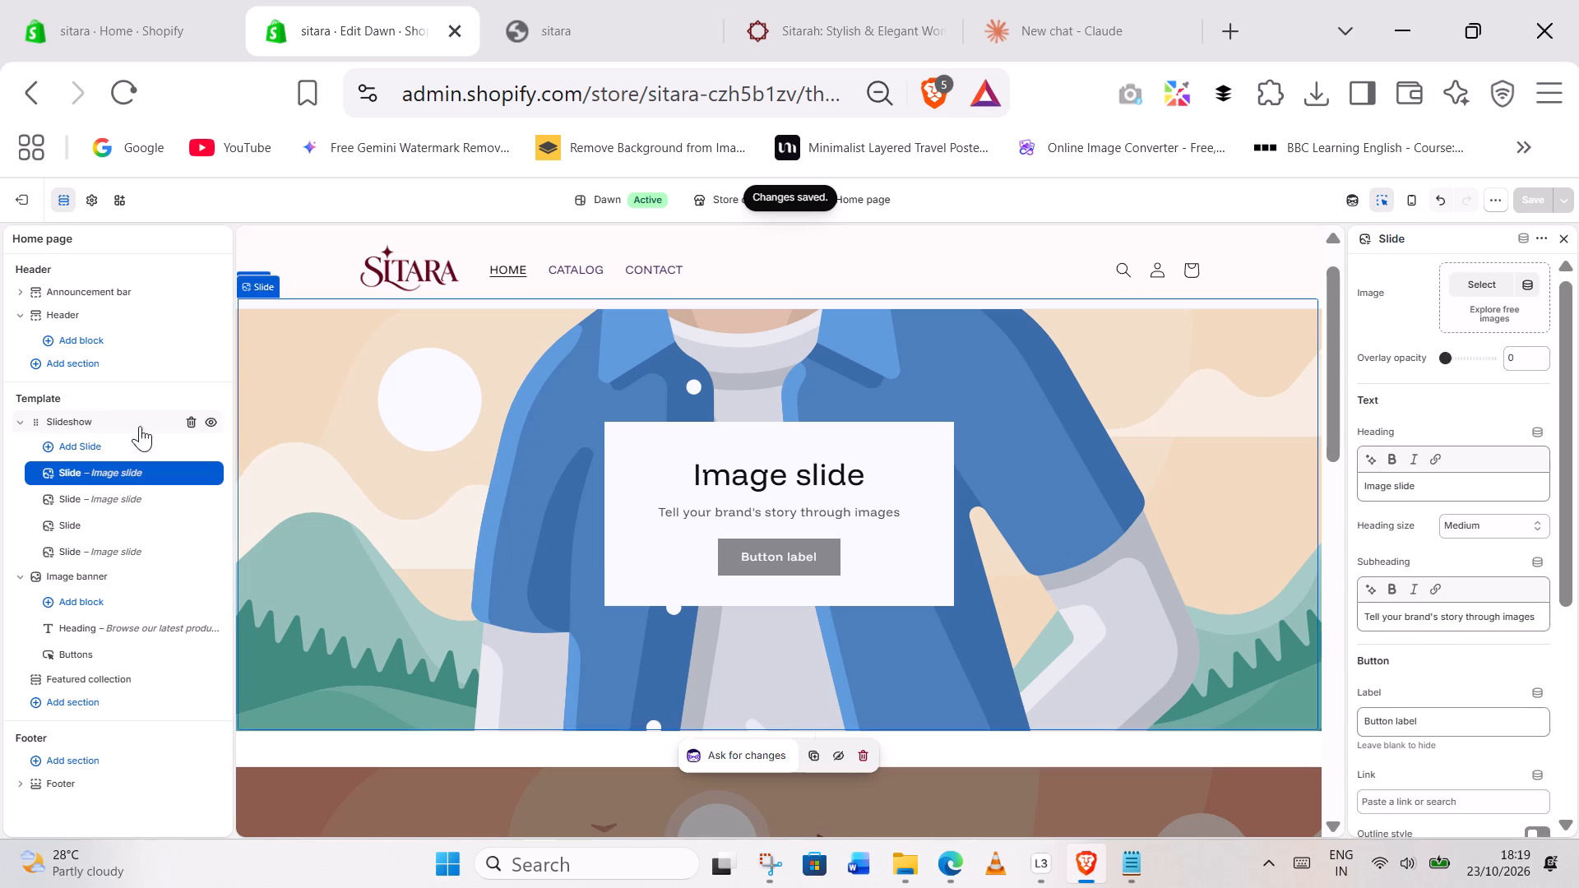
left_click(1532, 525)
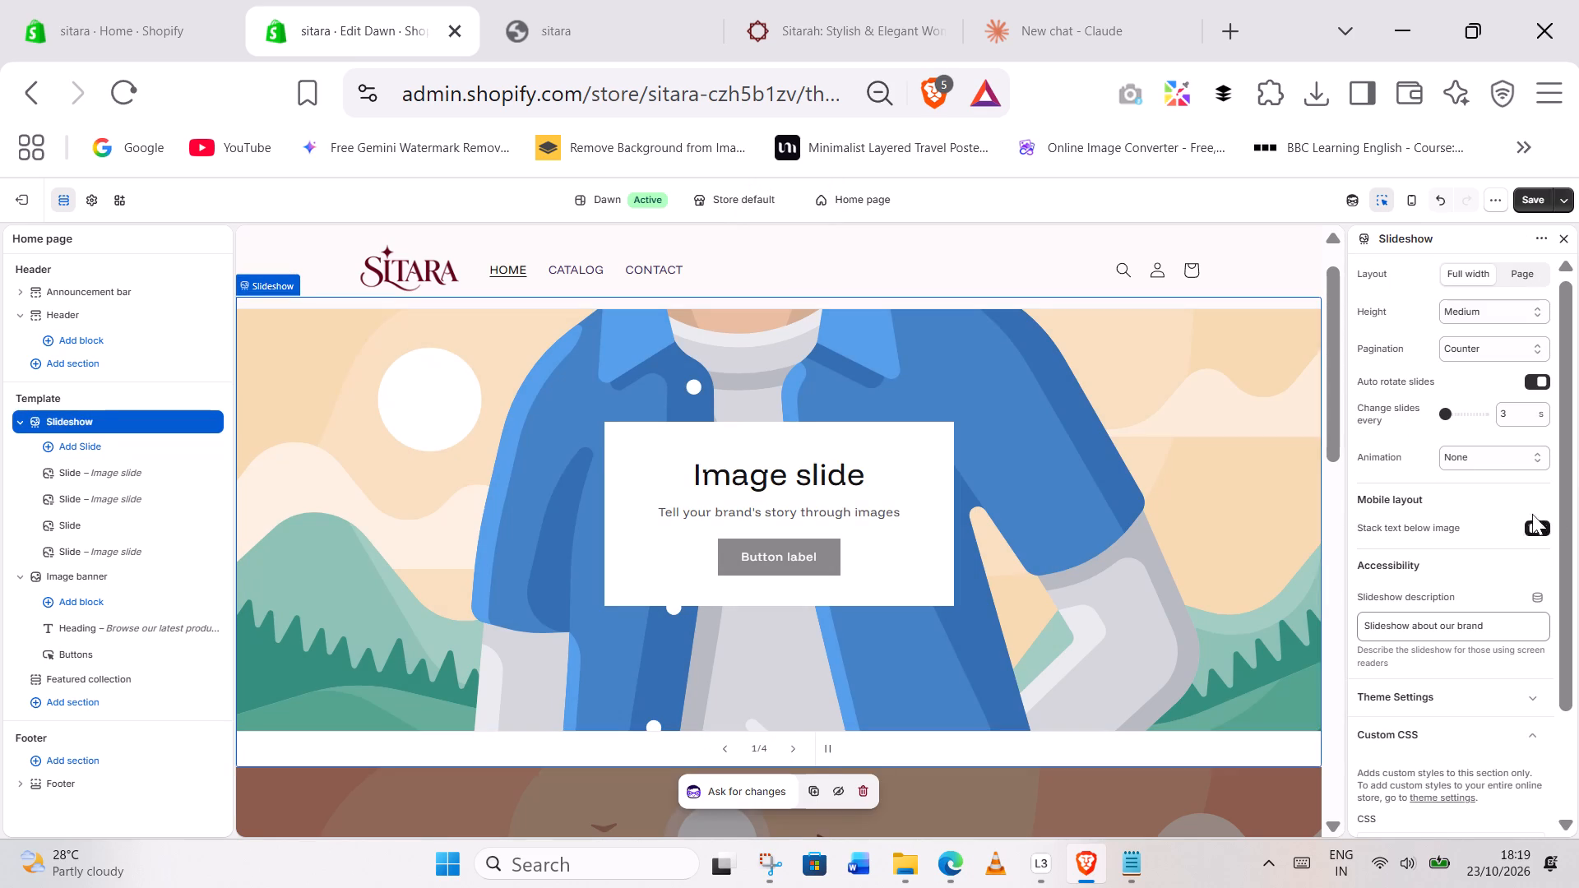
left_click(1533, 386)
left_click(1520, 202)
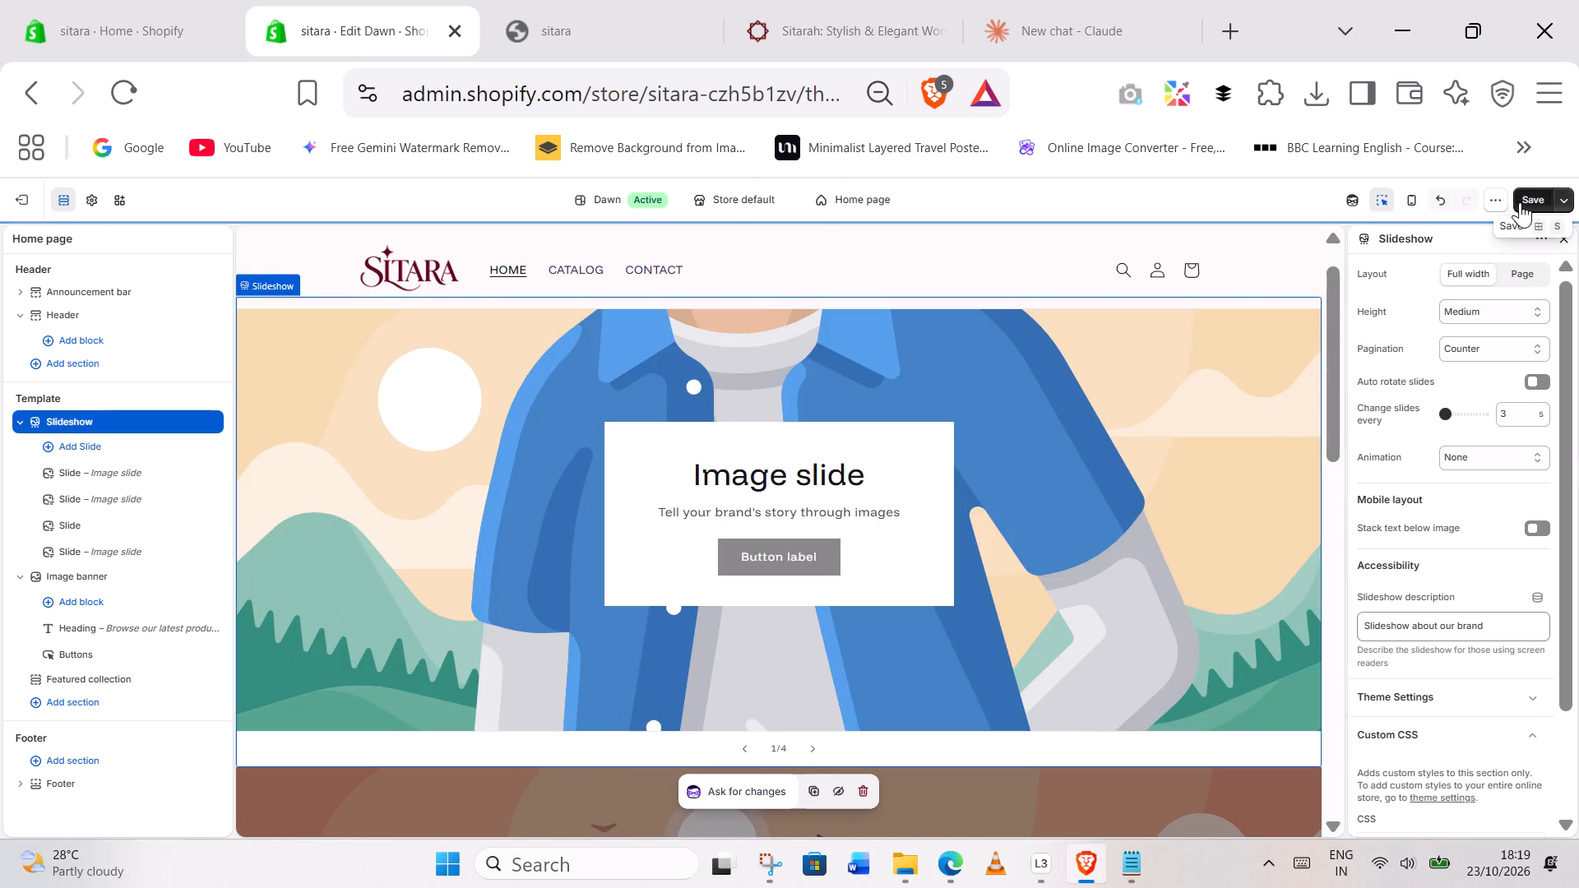
Clear the first slide's heading, subheading and button label, and turn off its container.
left_click(875, 480)
key("BackSpace")
triple_click(1382, 617)
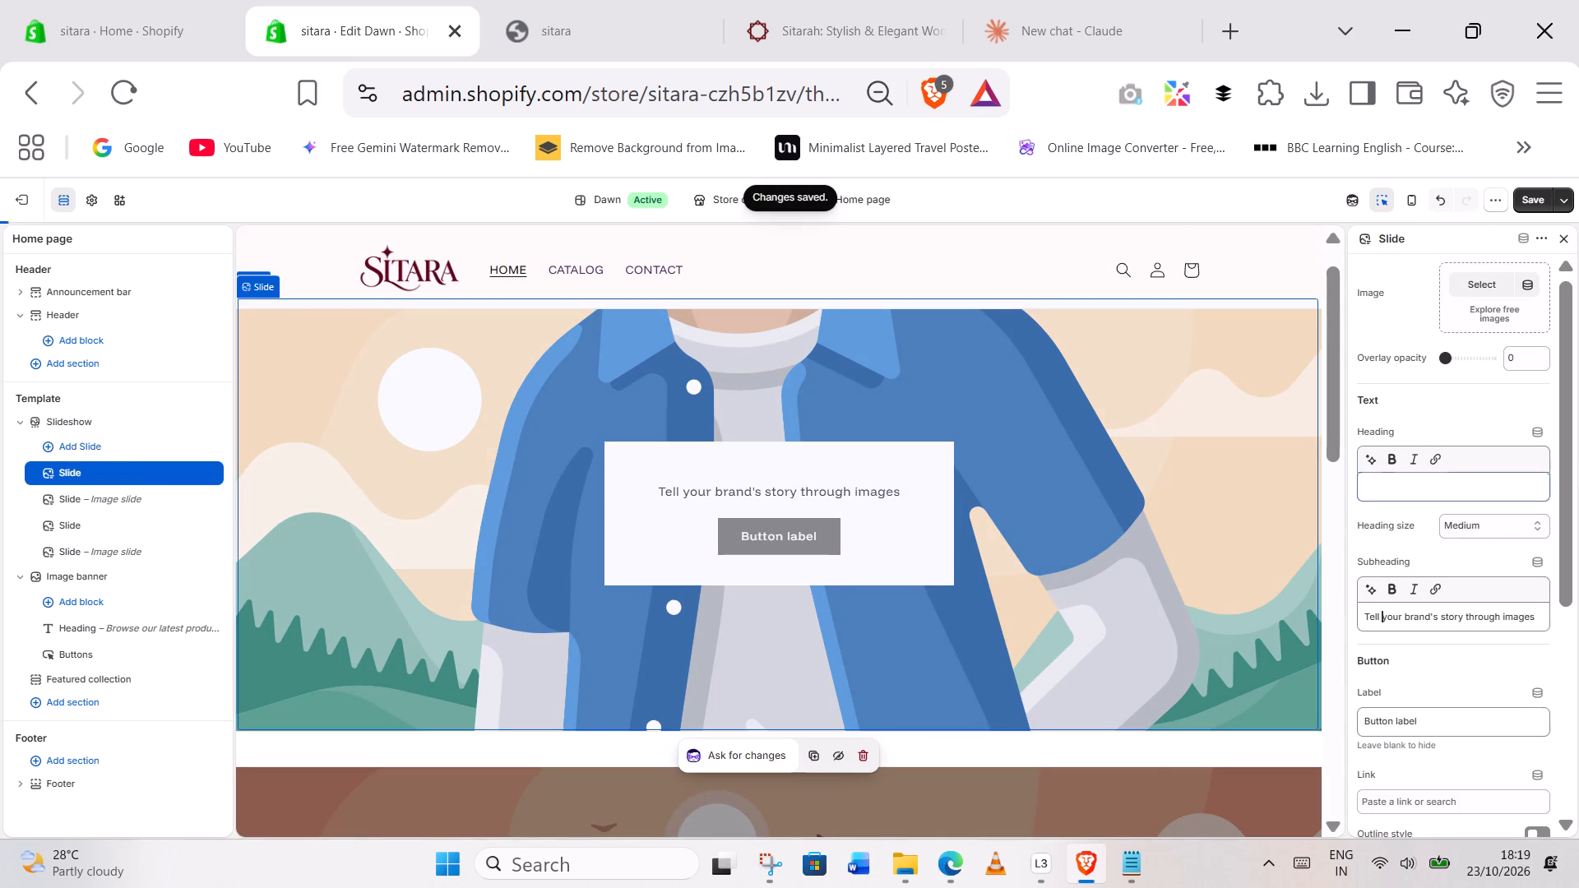
key("BackSpace")
triple_click(1389, 726)
key("BackSpace")
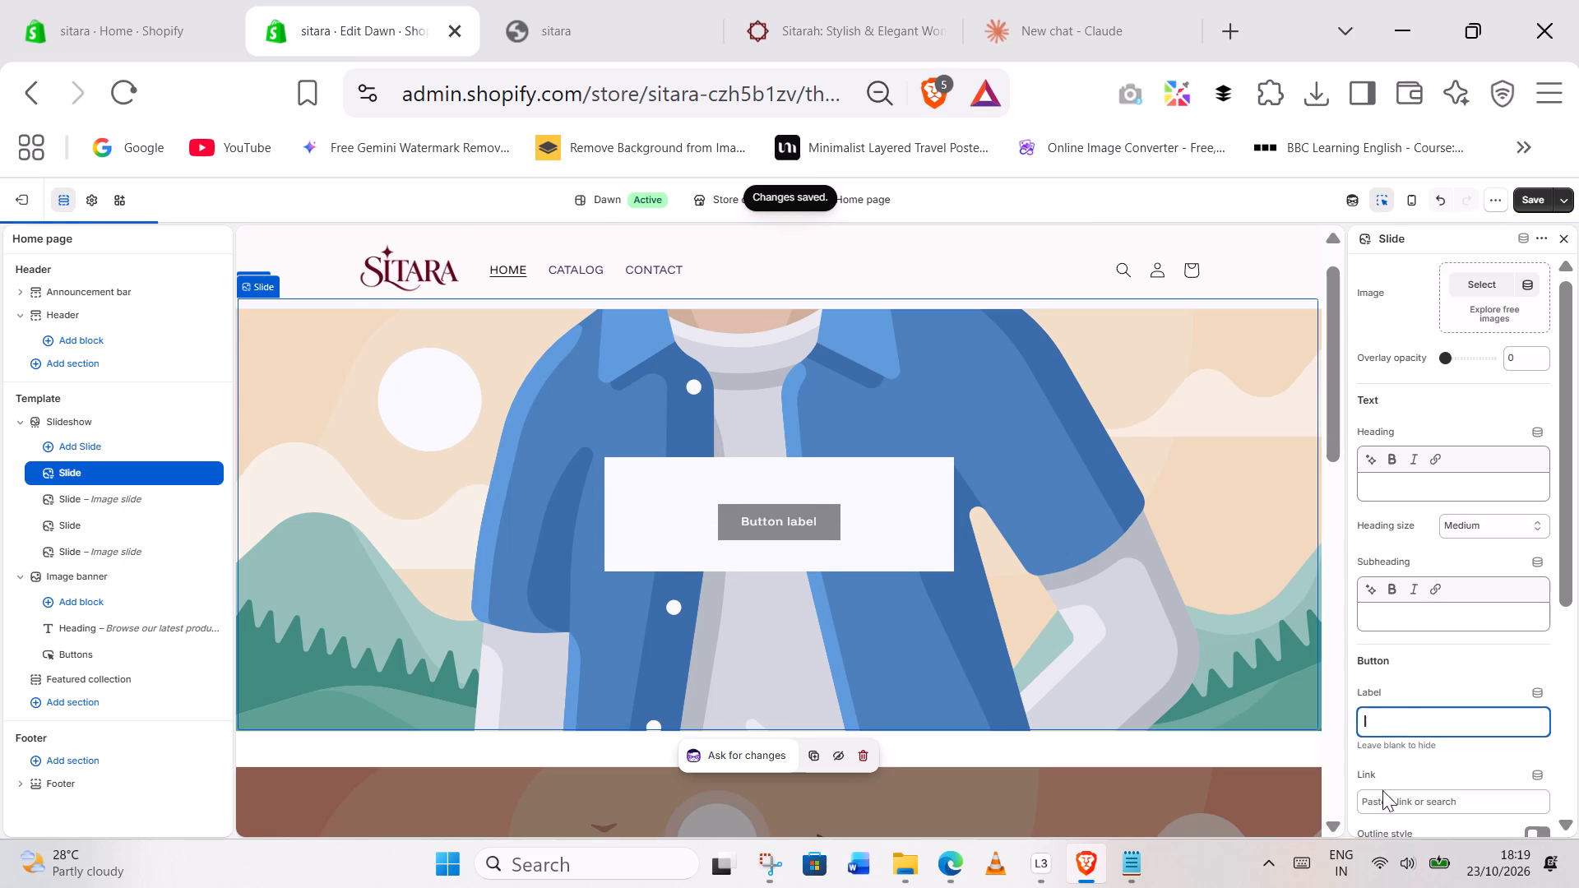
scroll(1433, 677, "down", 2)
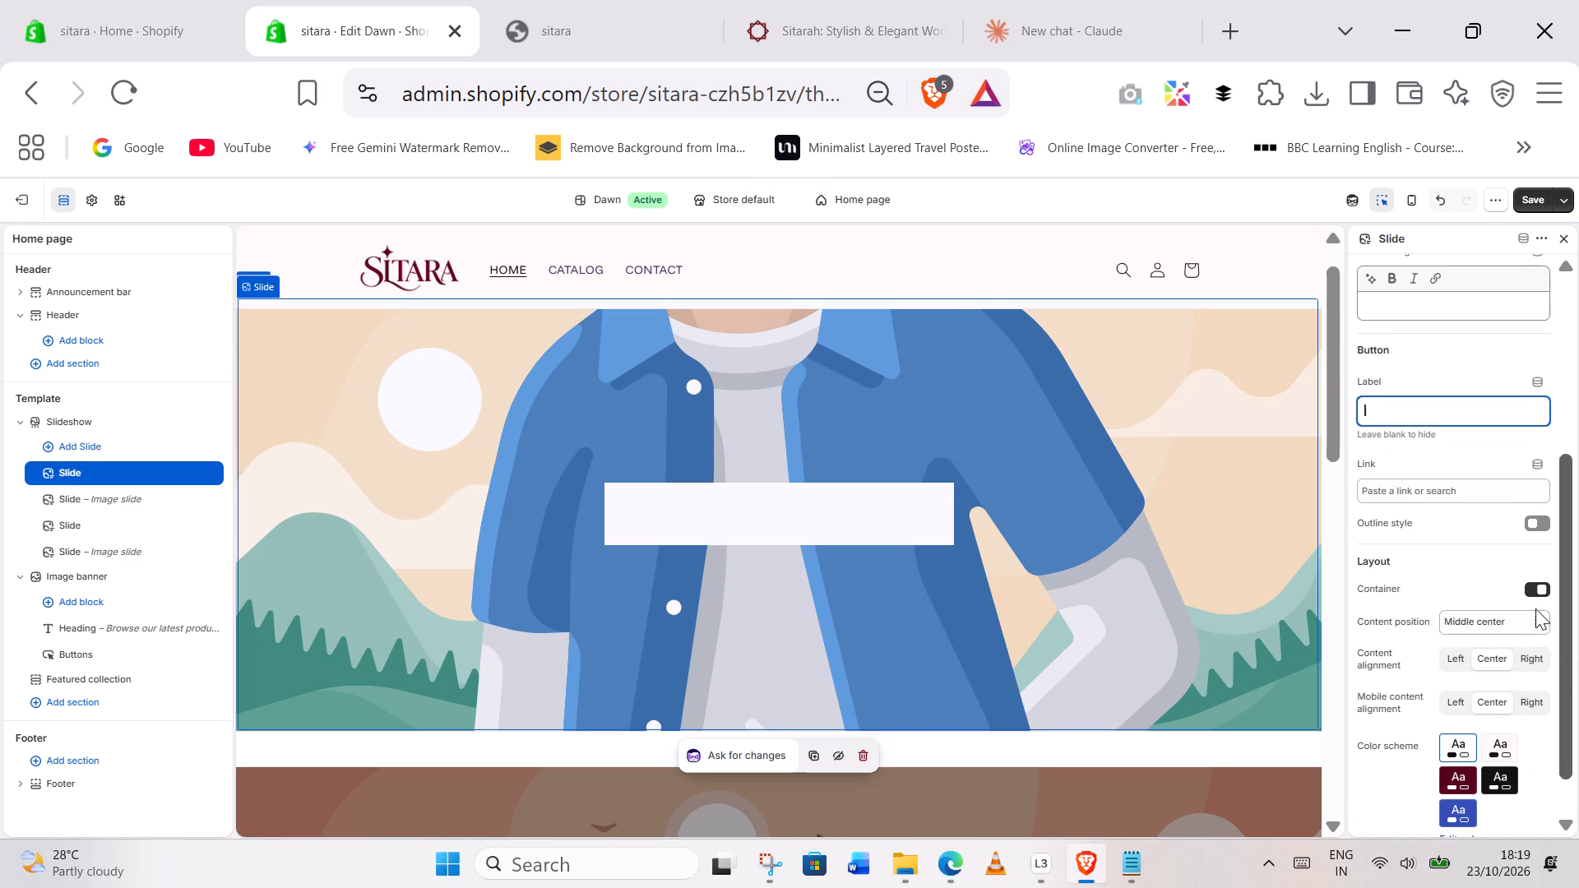
left_click(1532, 585)
scroll(1341, 567, "up", 1)
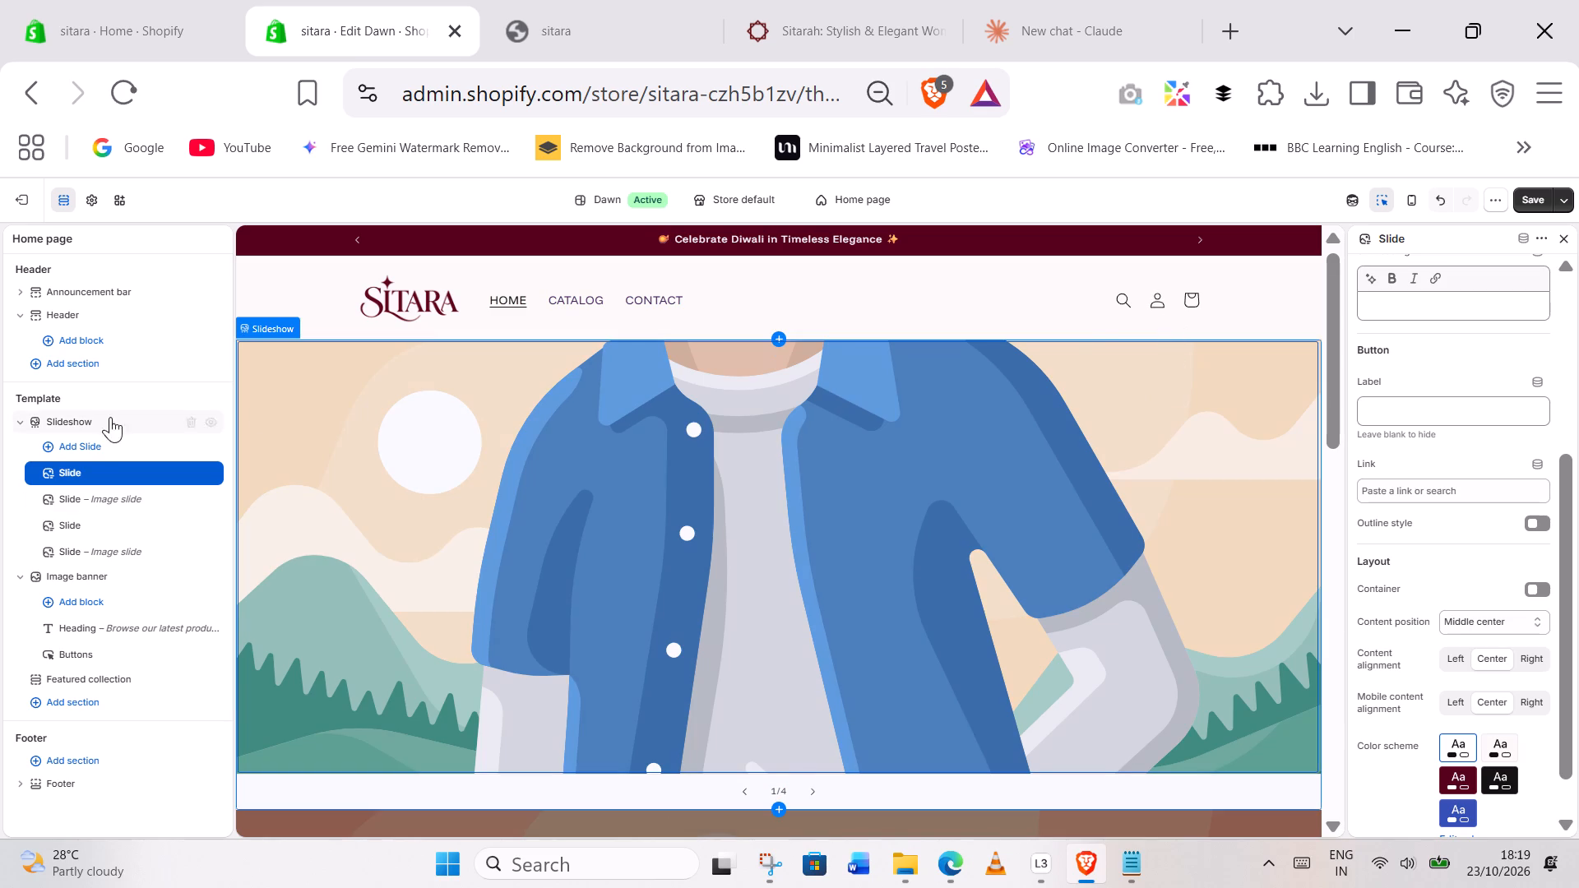
Clear the second slide's subheading, heading and button label.
left_click(72, 493)
left_click(771, 525)
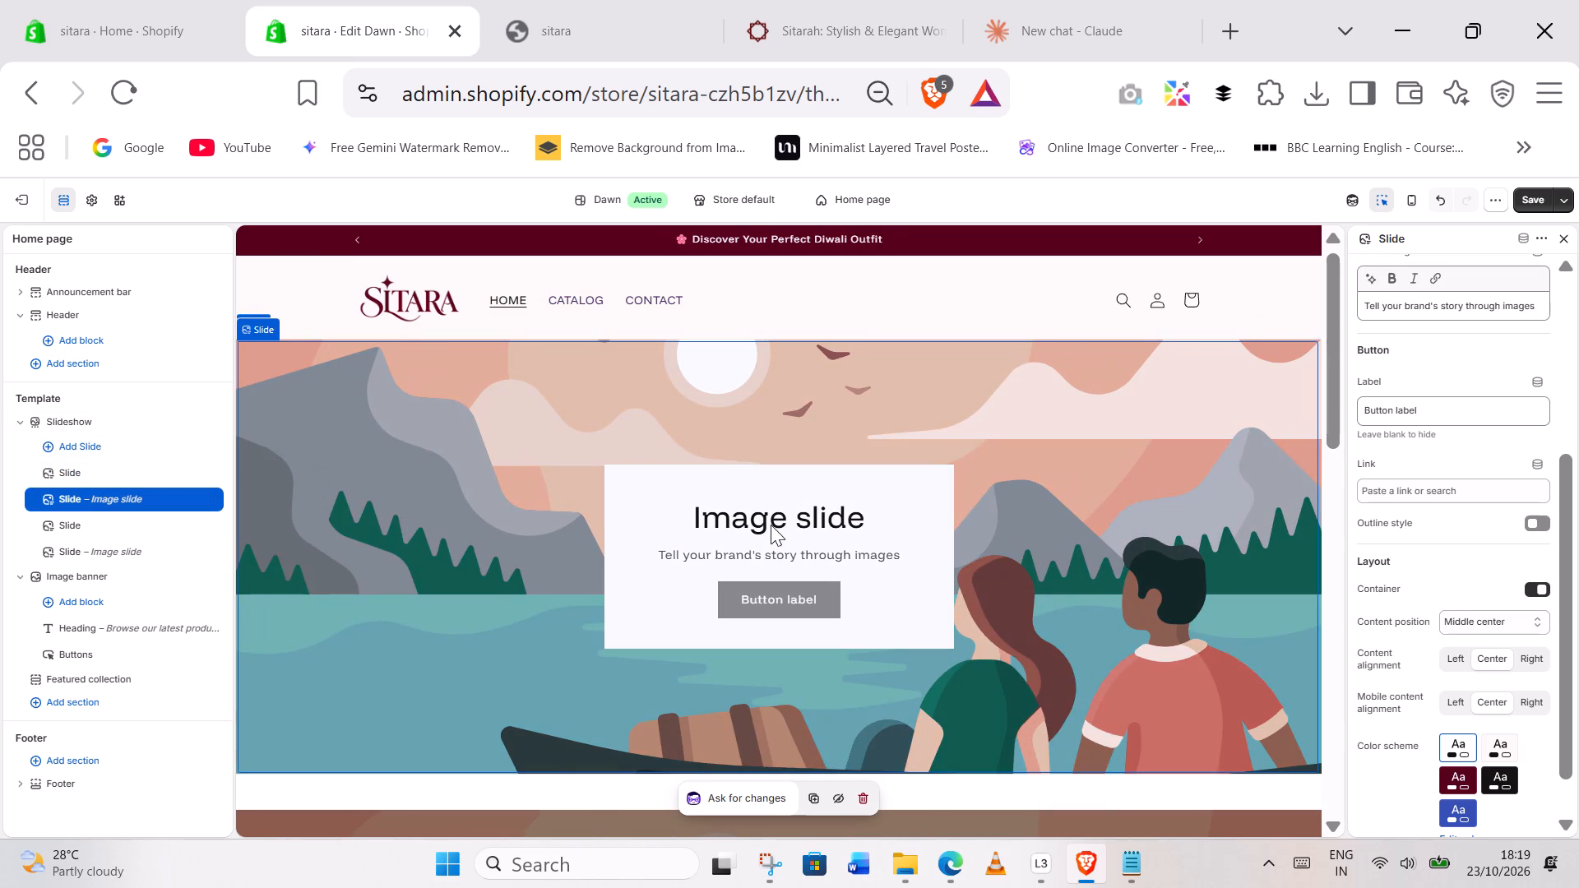
triple_click(1397, 392)
key("BackSpace")
scroll(1397, 391, "up", 1)
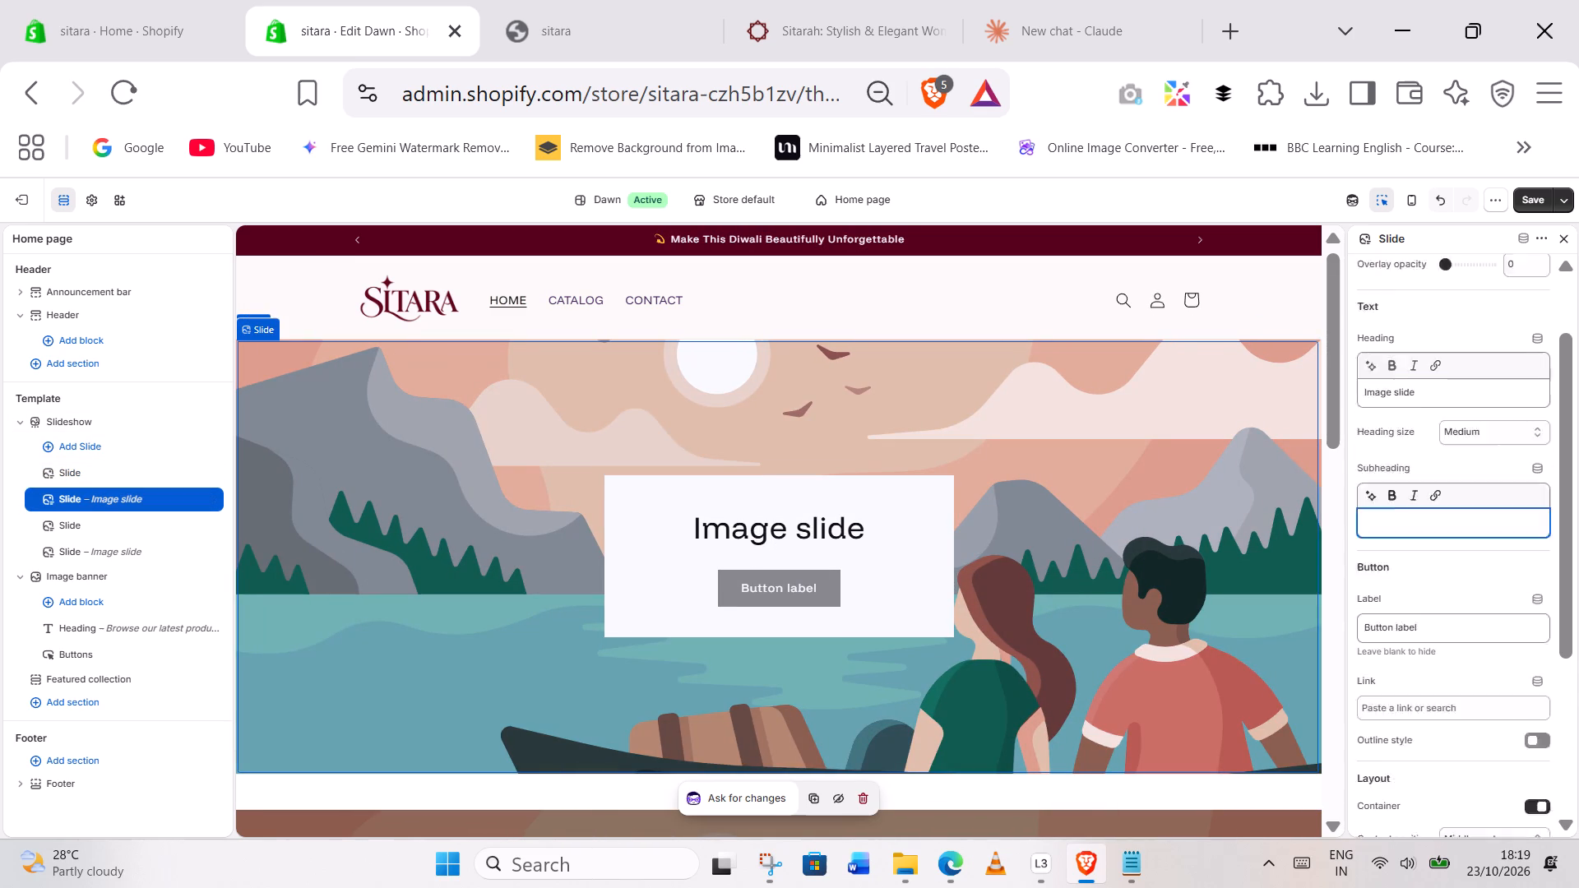
triple_click(1391, 416)
key("BackSpace")
triple_click(1374, 645)
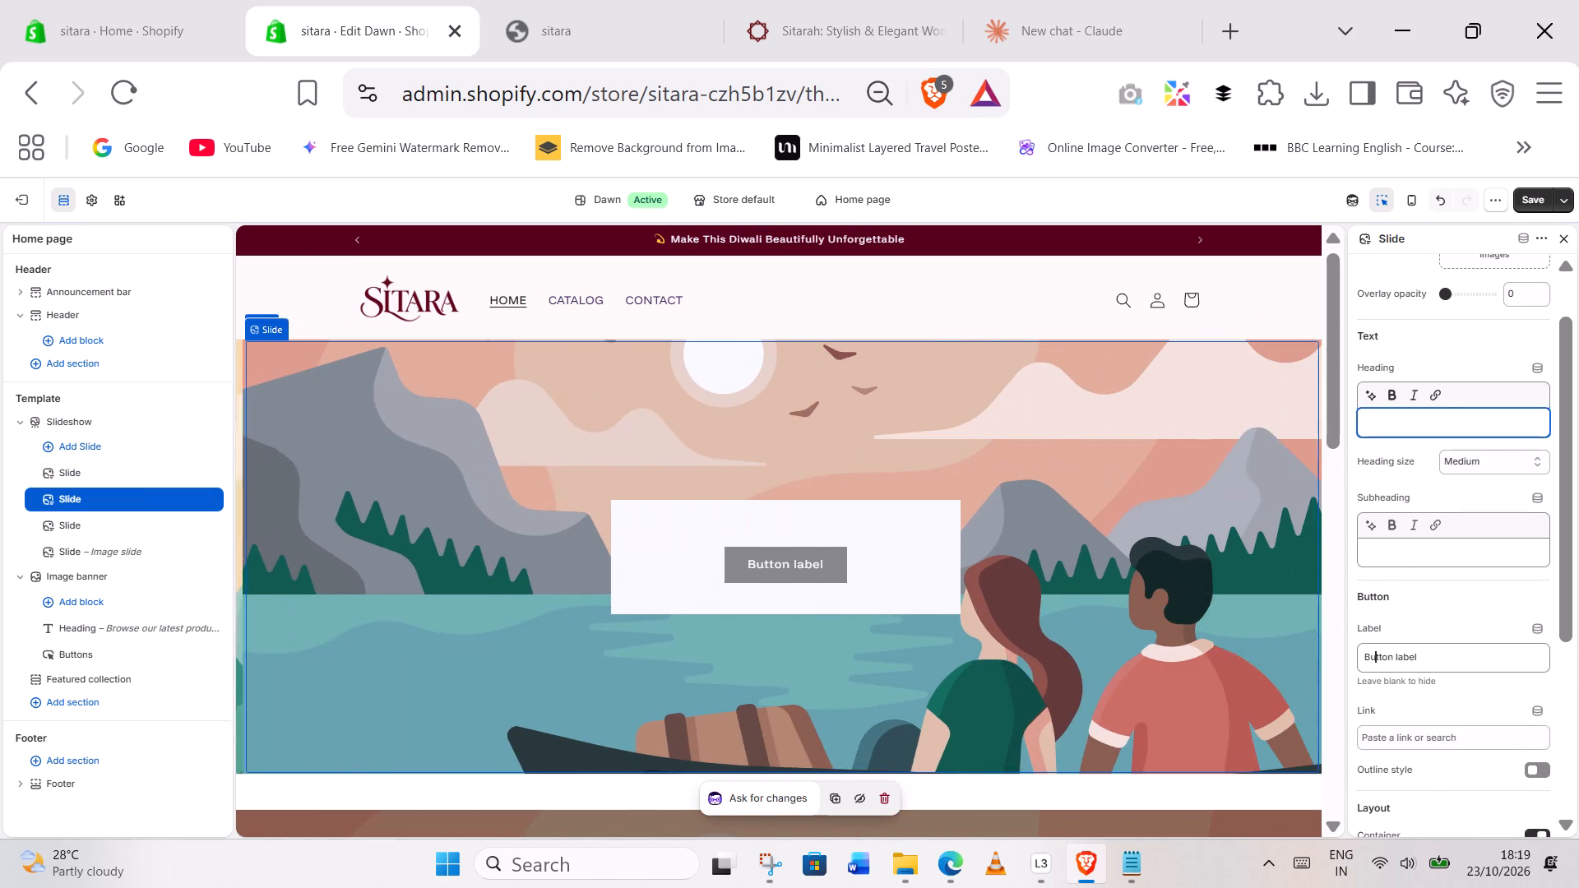
key("BackSpace")
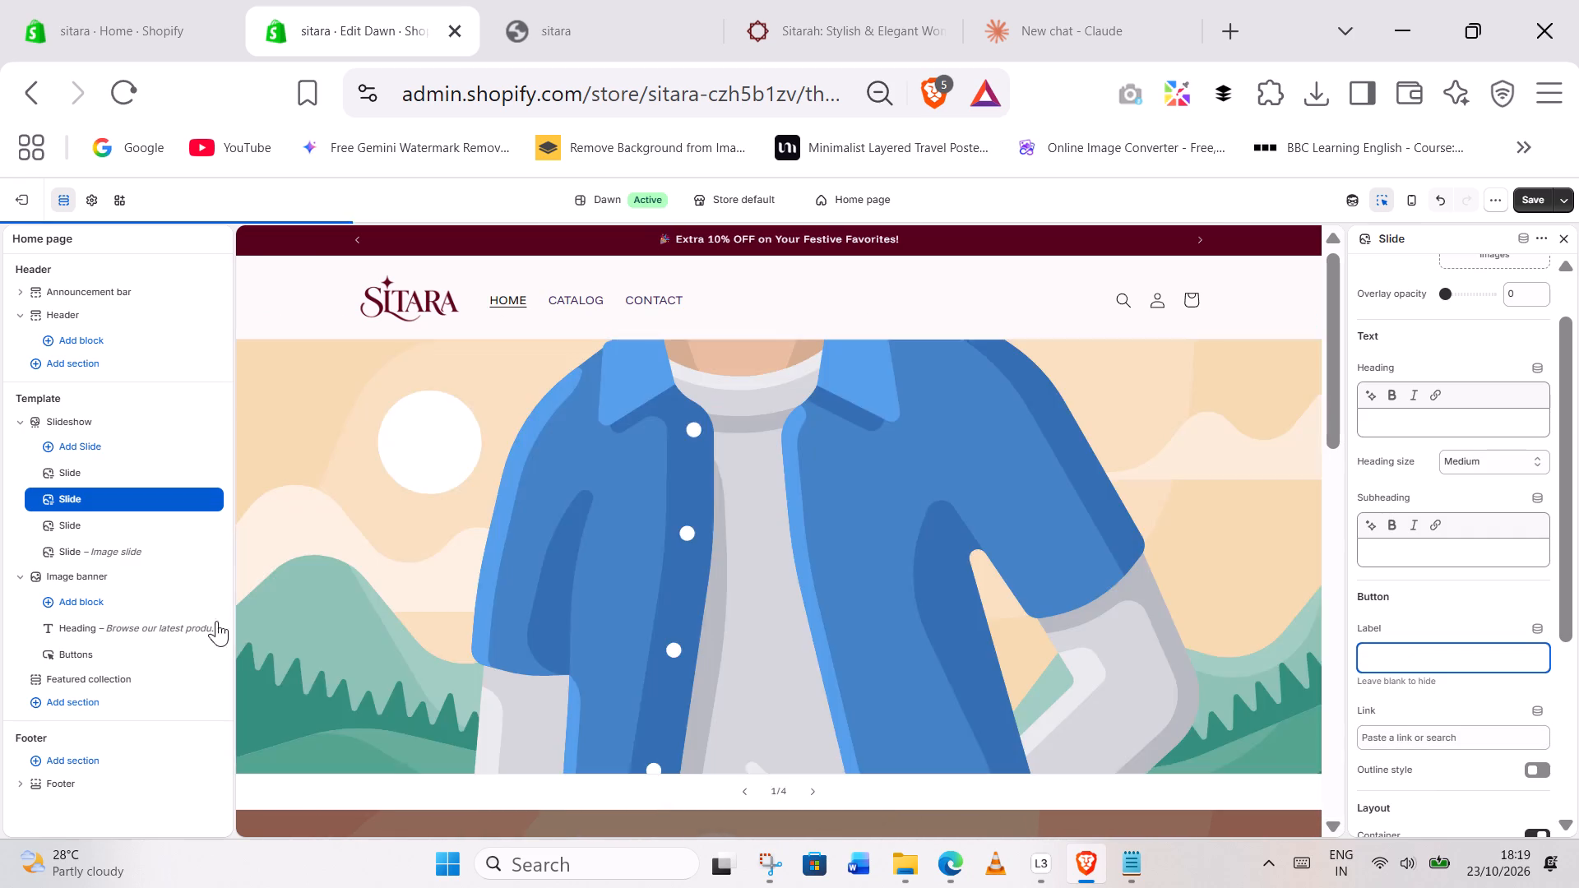
Turn off the container on the slideshow's second slide.
left_click(81, 525)
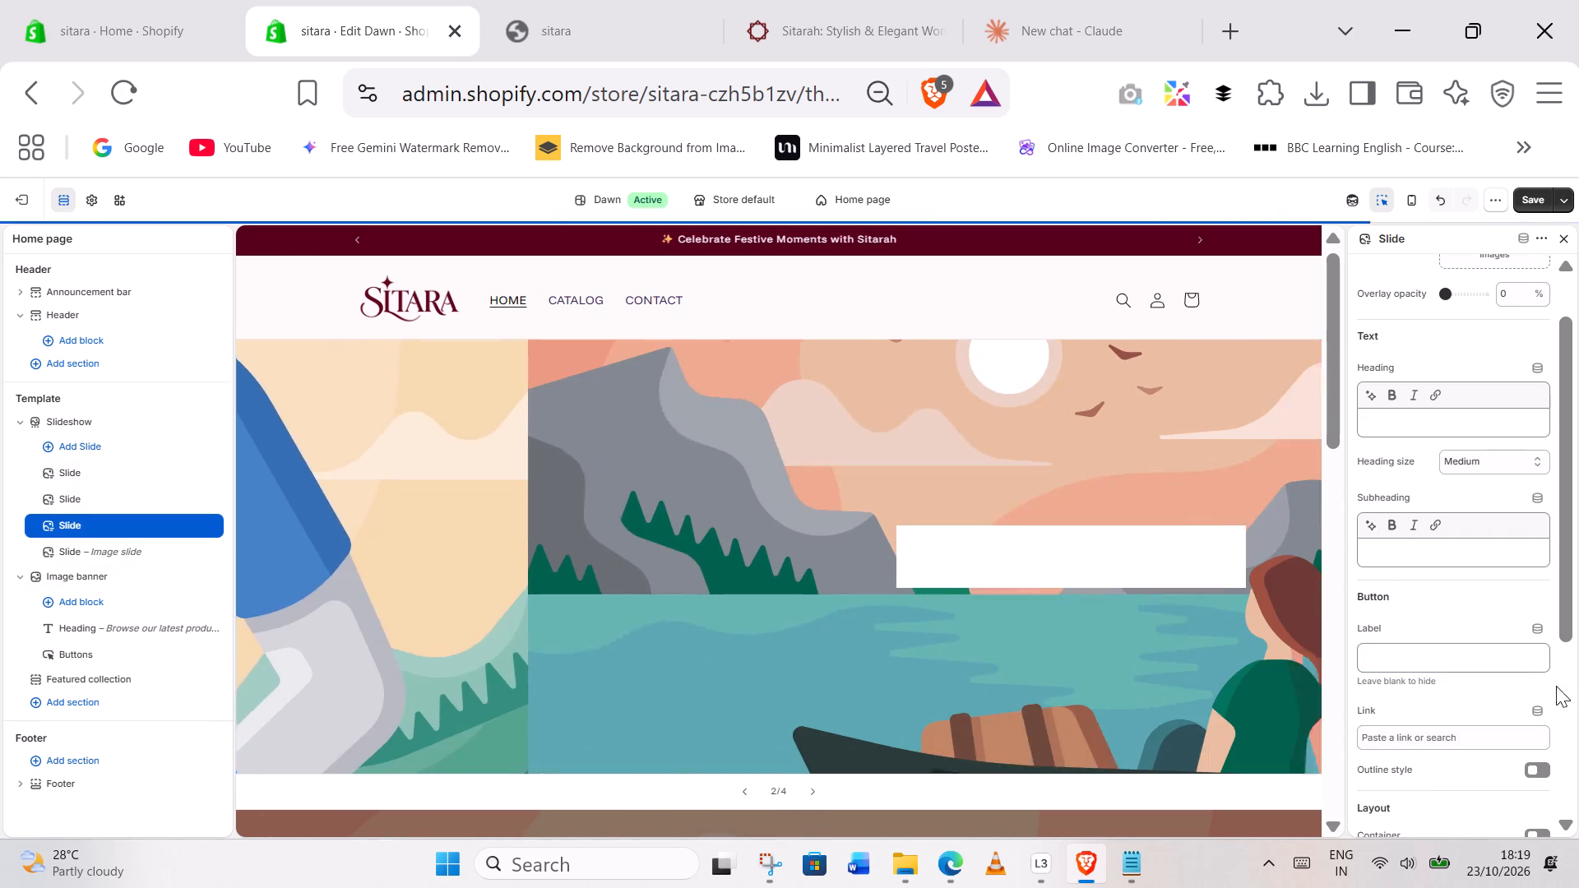
scroll(1508, 700, "down", 1)
scroll(1391, 416, "up", 1)
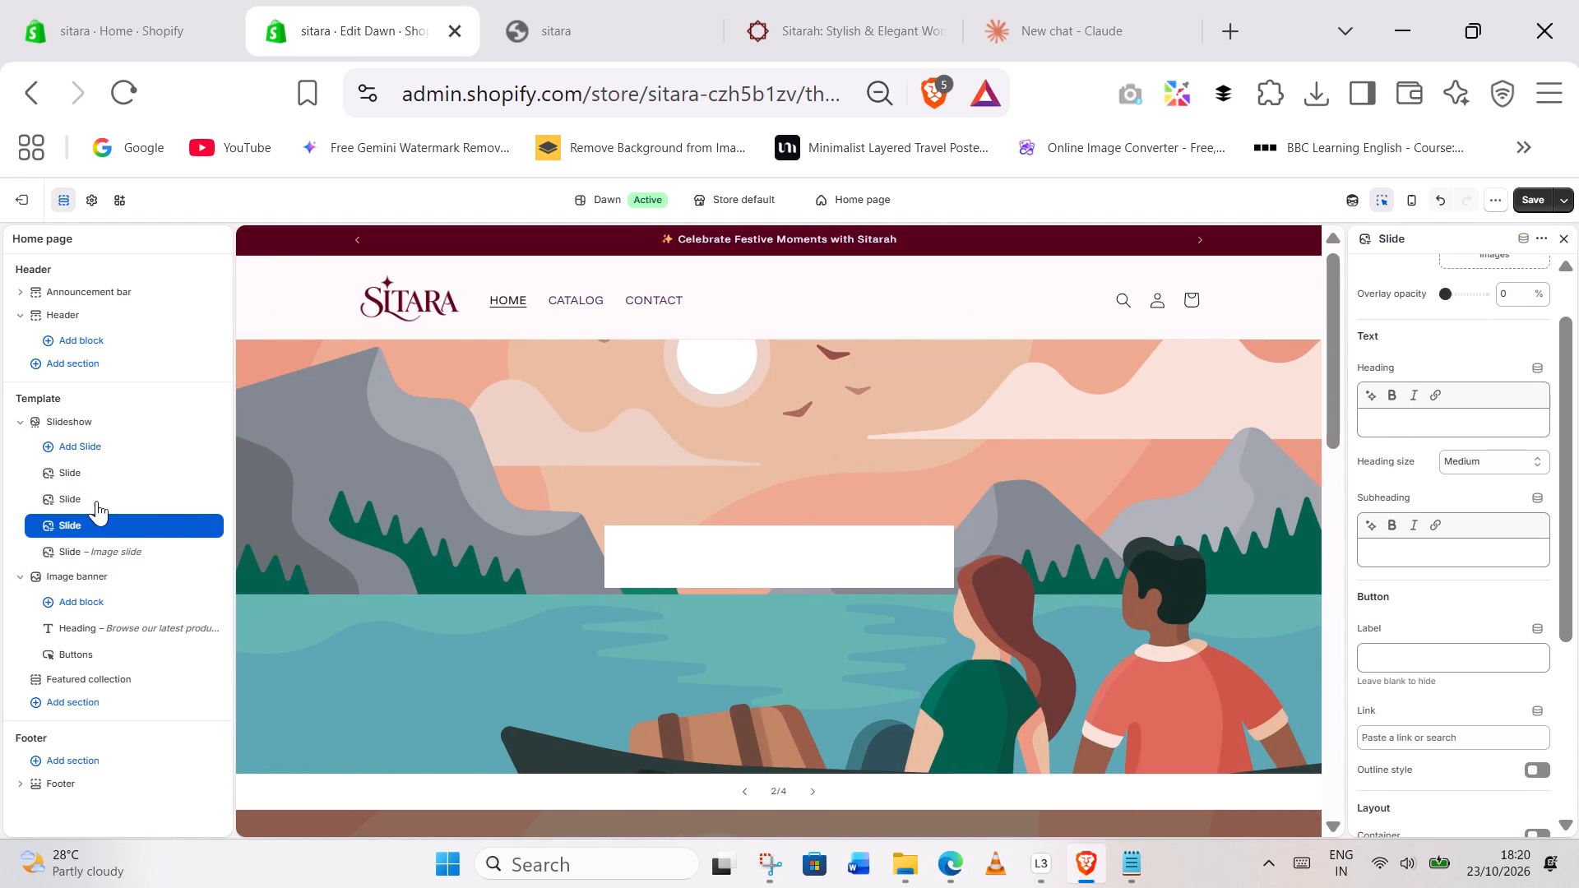
left_click(81, 500)
scroll(1442, 598, "down", 3)
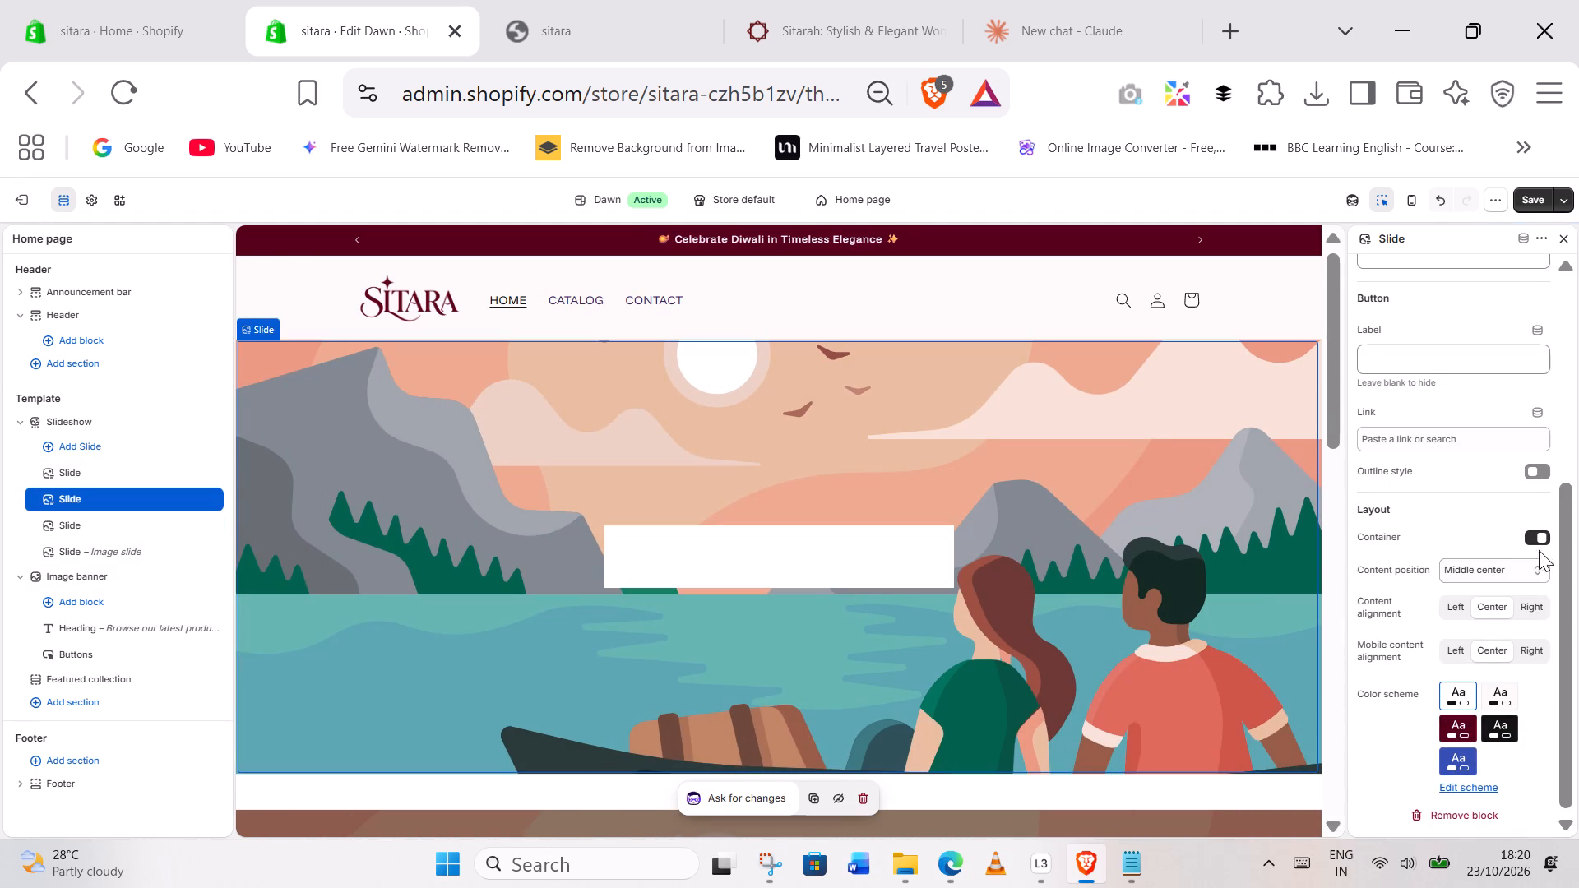
left_click(1540, 538)
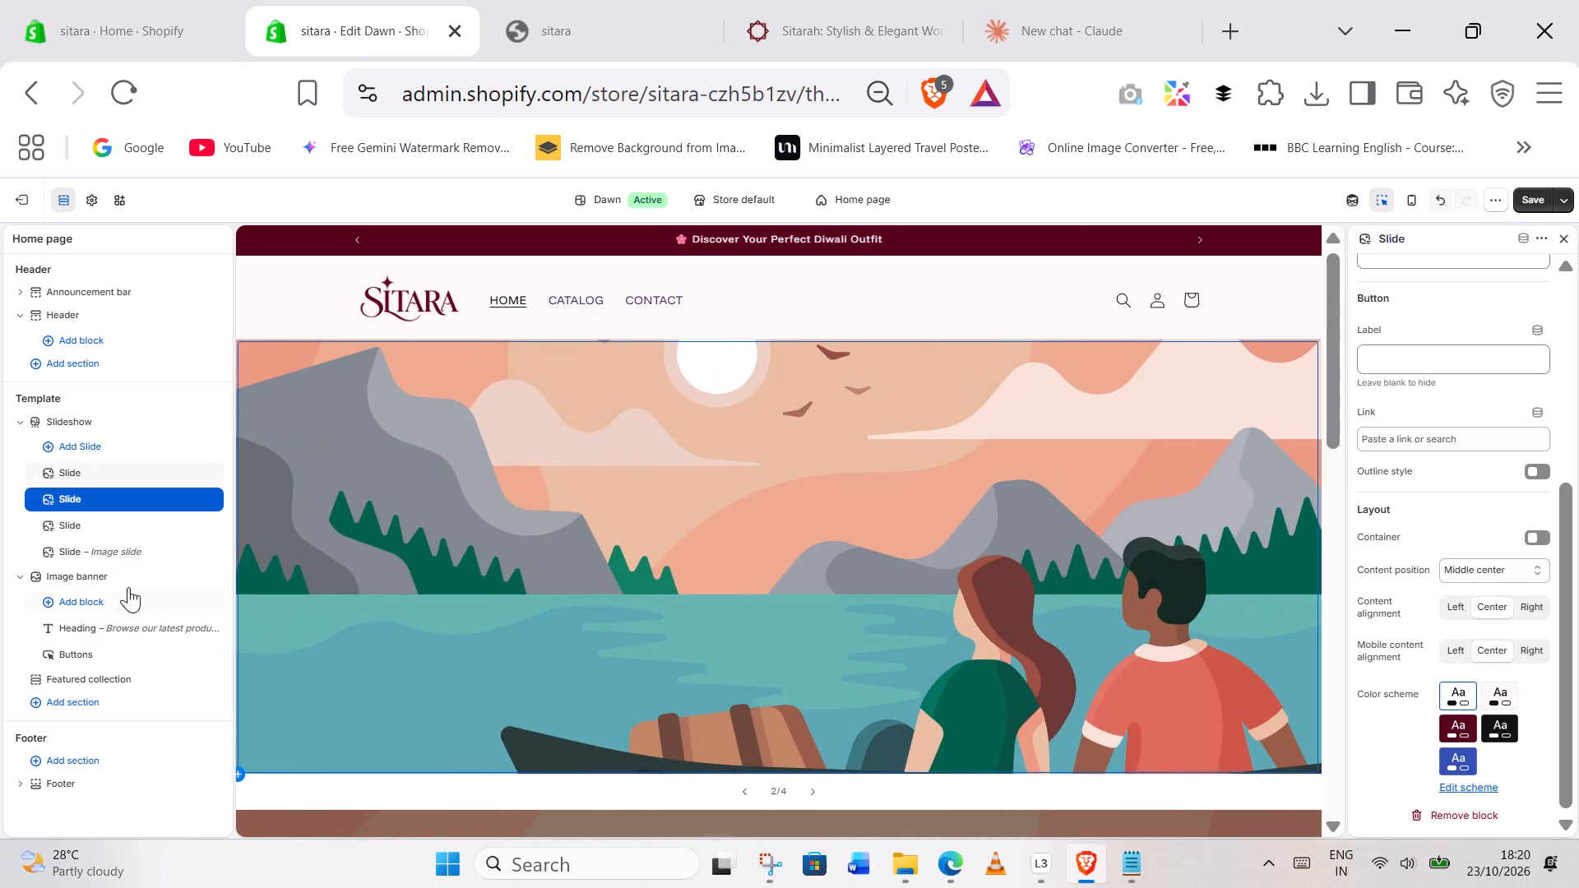
Clear the fourth slide's heading, subheading and button label, and turn off its container.
left_click(106, 567)
left_click(105, 554)
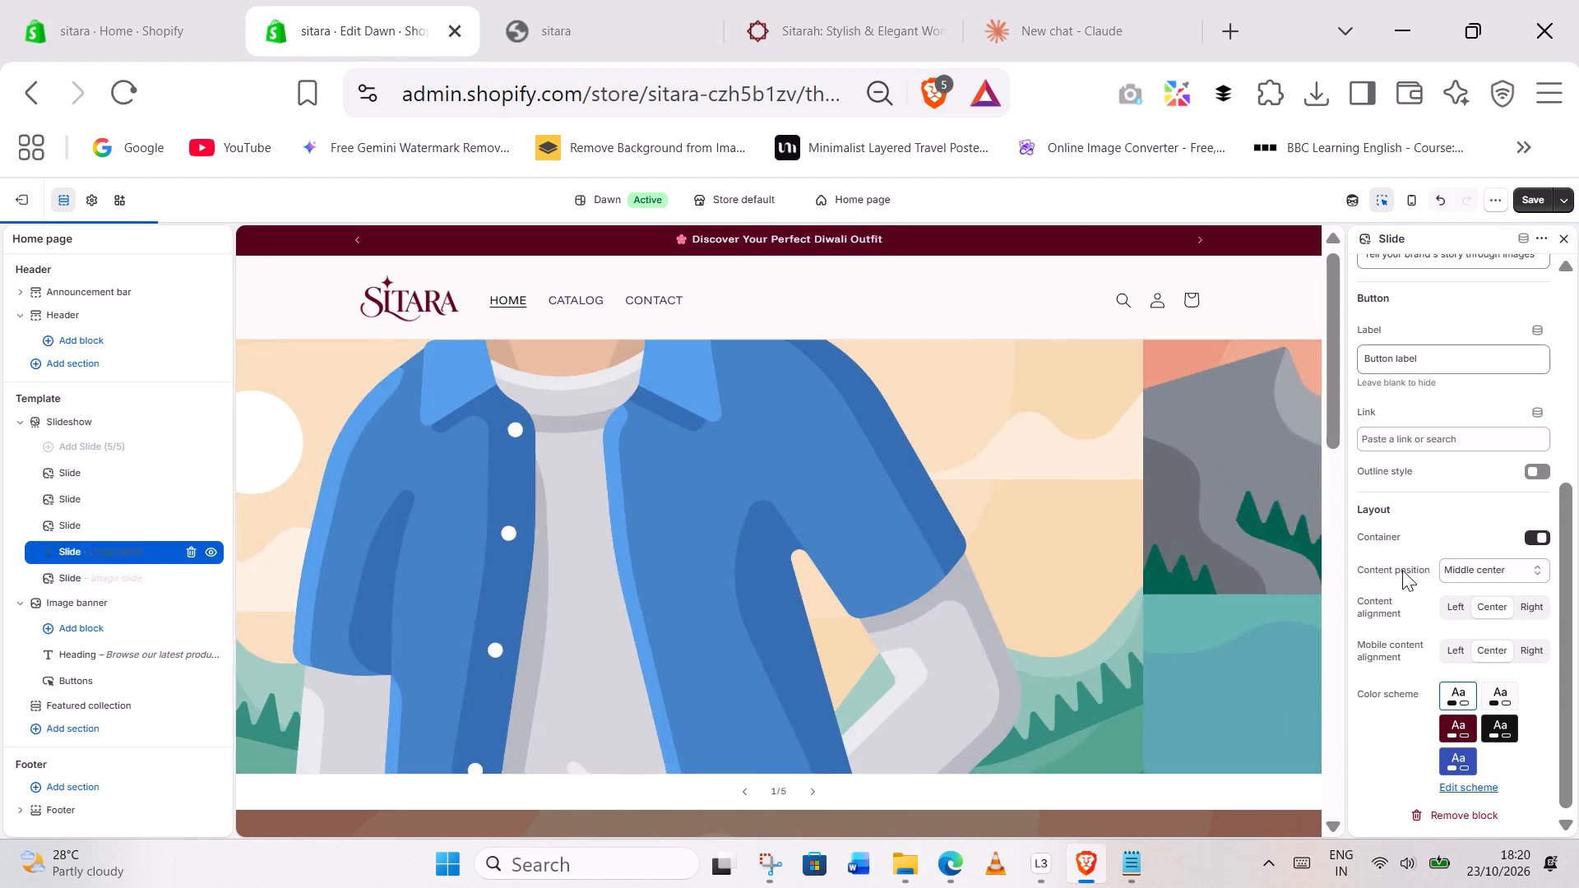
scroll(1417, 432, "up", 3)
double_click(1395, 502)
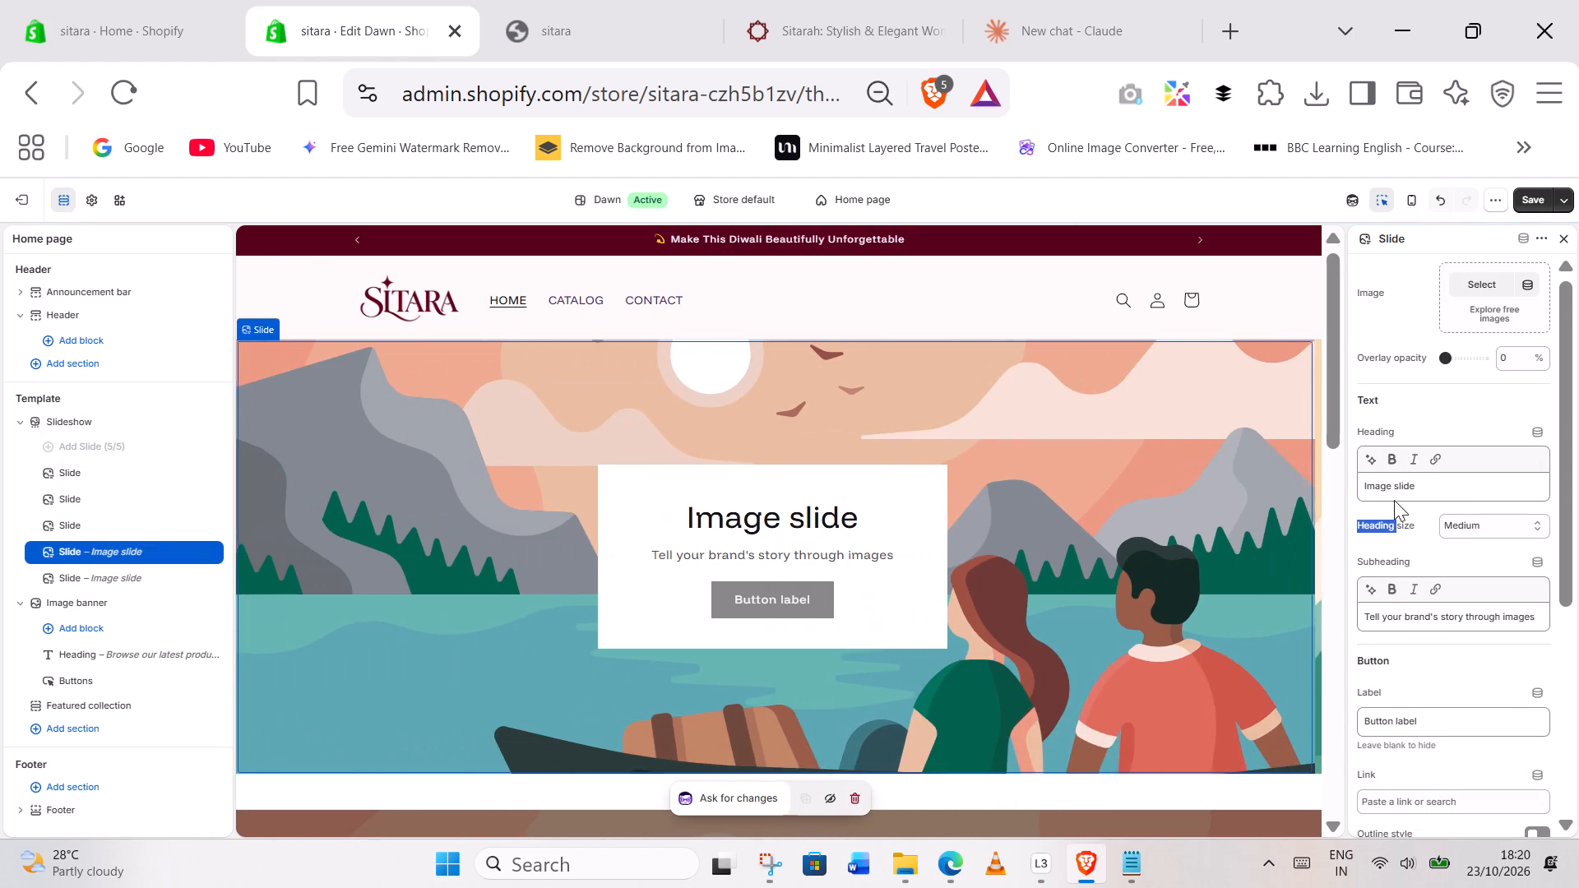
triple_click(1391, 488)
key("BackSpace")
triple_click(1387, 611)
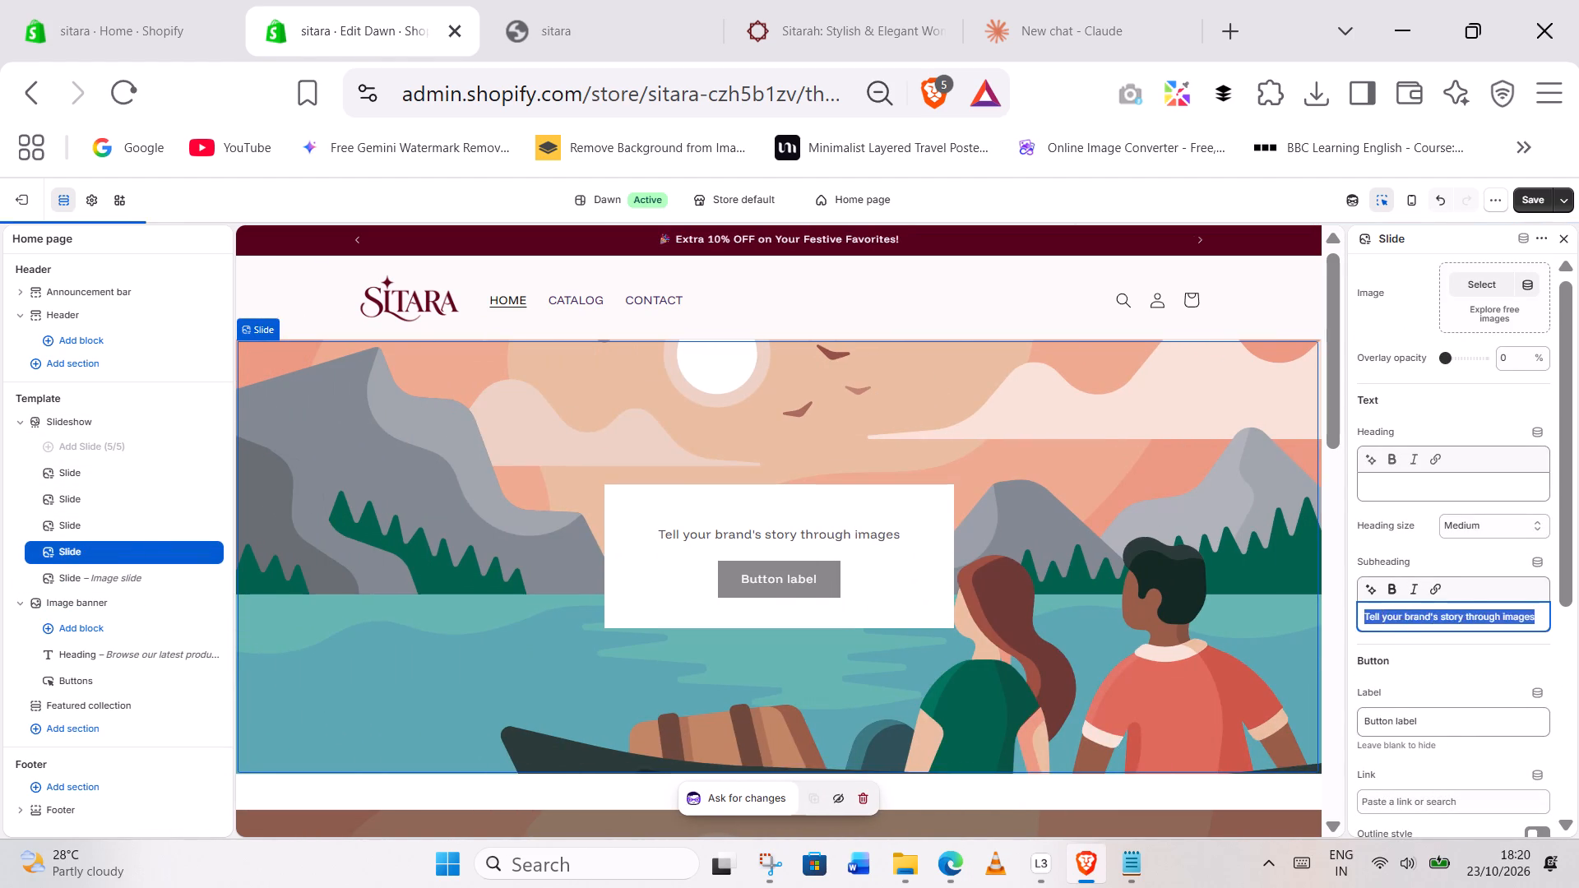
key("BackSpace")
triple_click(1383, 717)
key("BackSpace")
scroll(1480, 656, "down", 2)
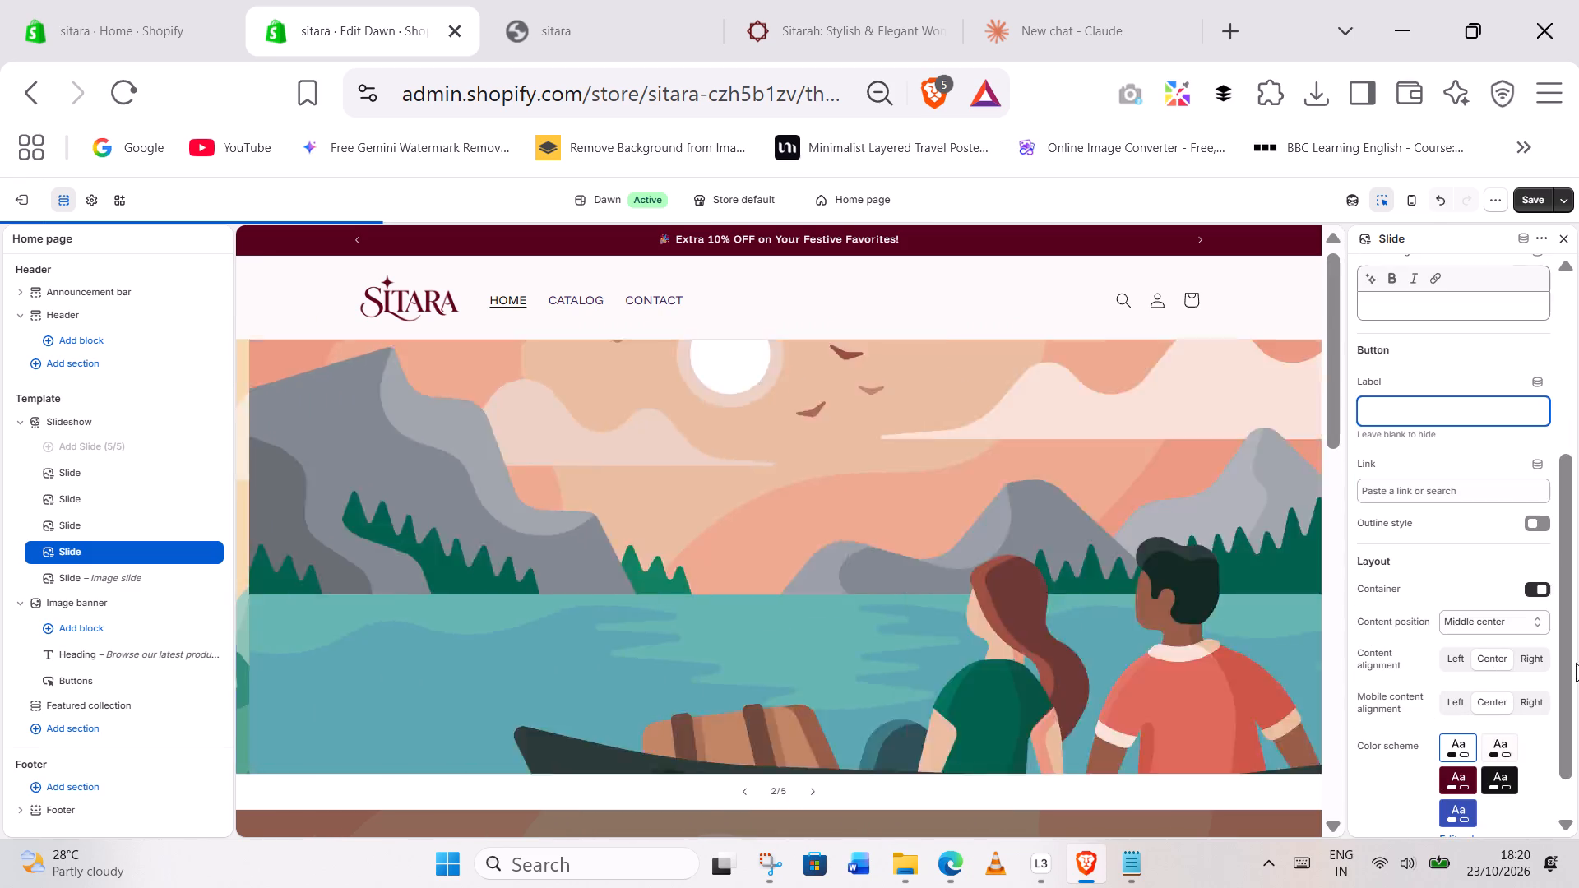
left_click(1525, 588)
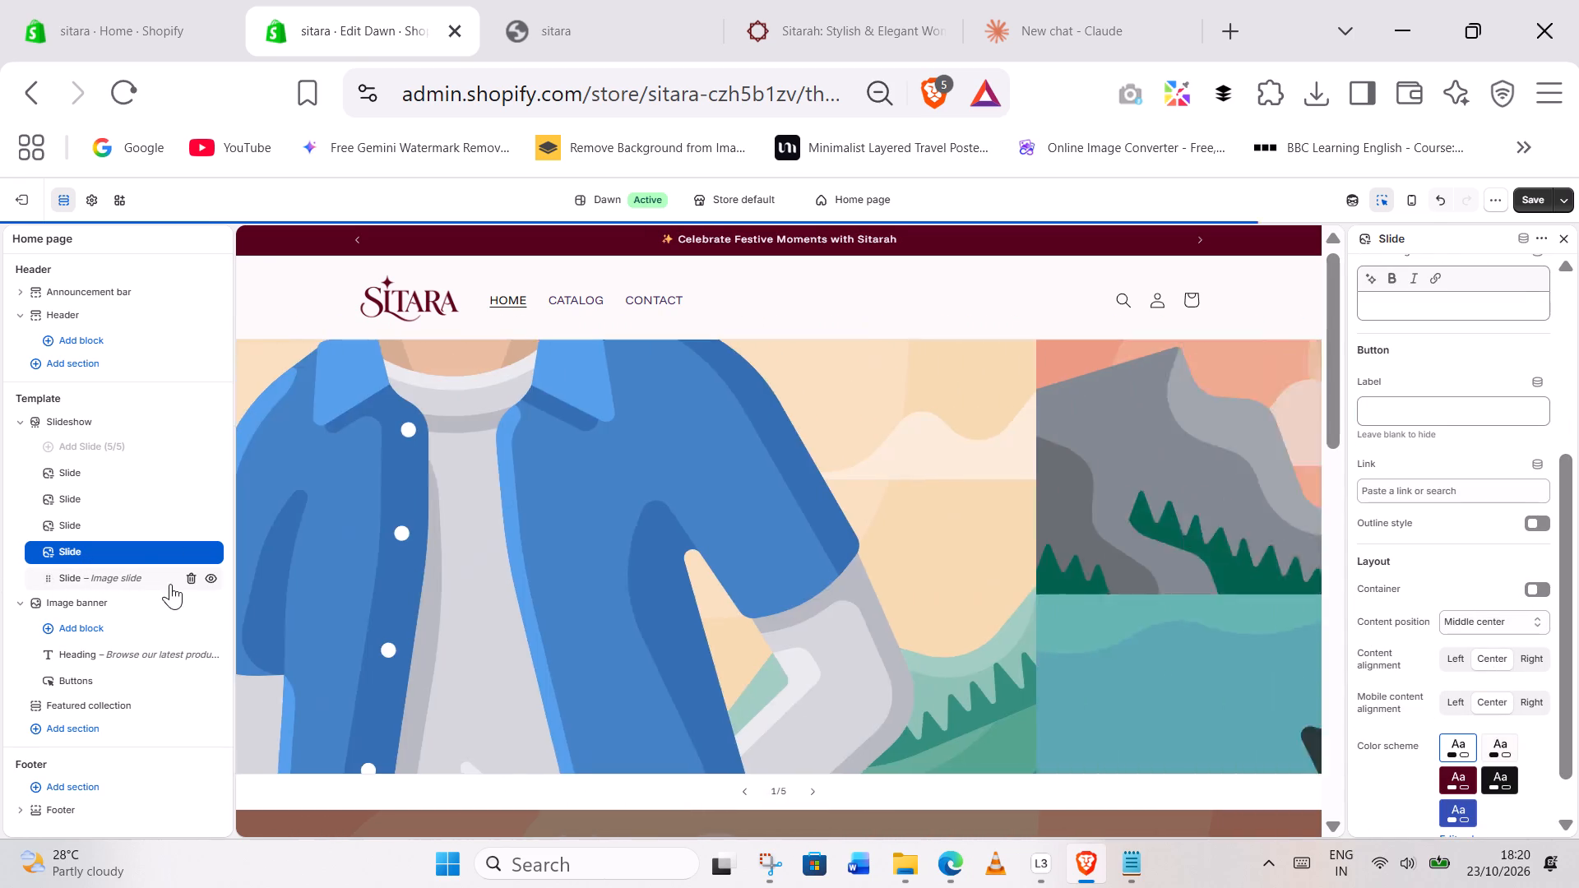
Remove the extra fifth slide, still holding the default Image slide text, from the slideshow.
left_click(188, 582)
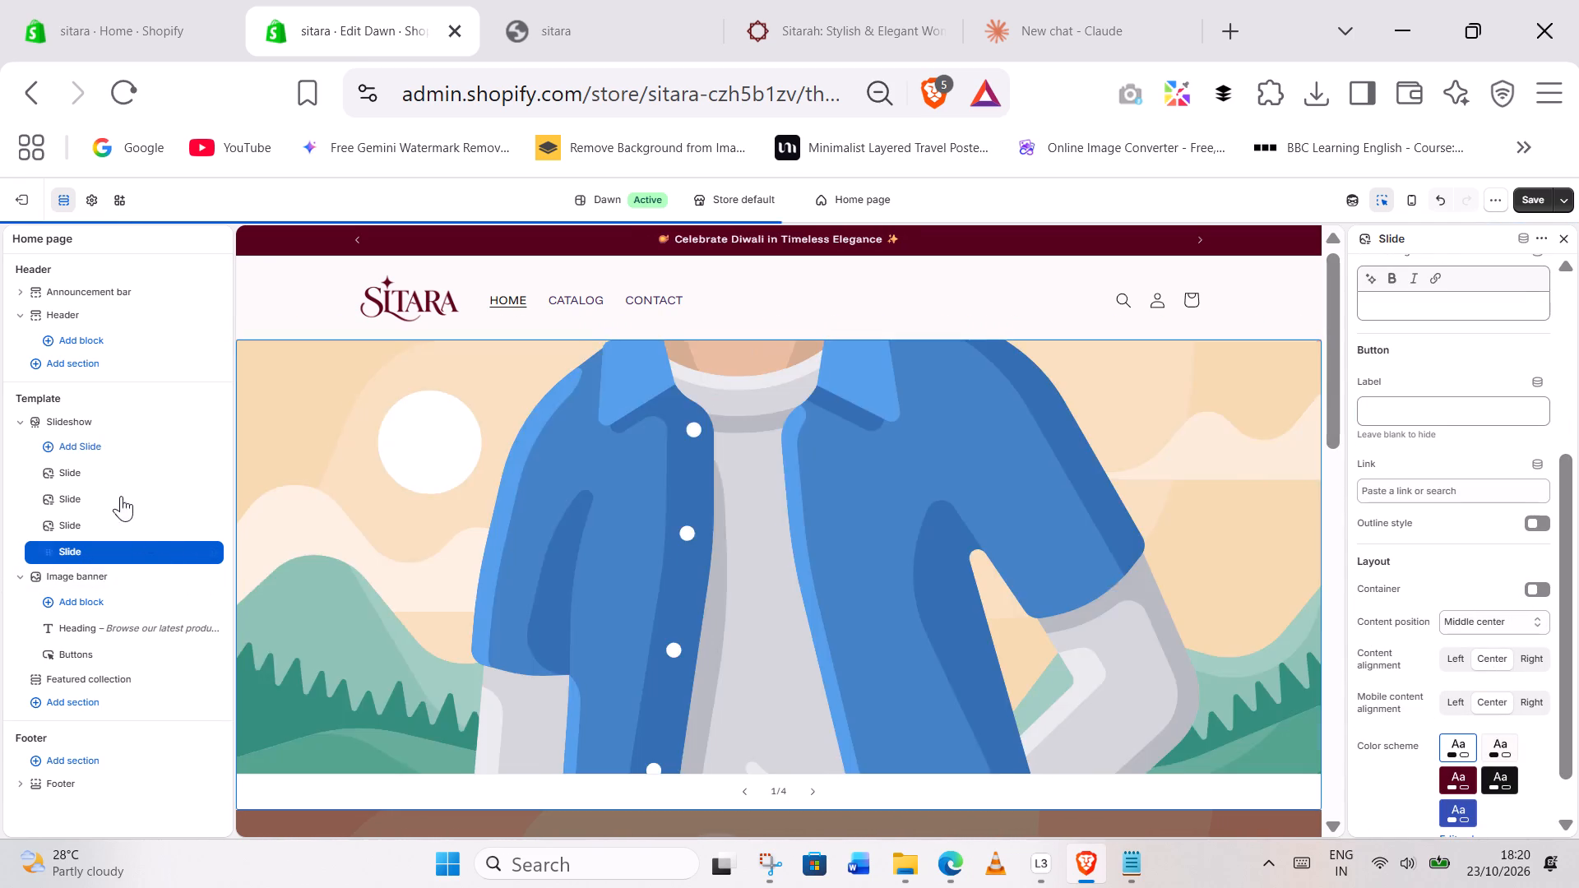
Remove the Image banner and Featured collection sections from the home page template, and save the theme.
left_click(185, 578)
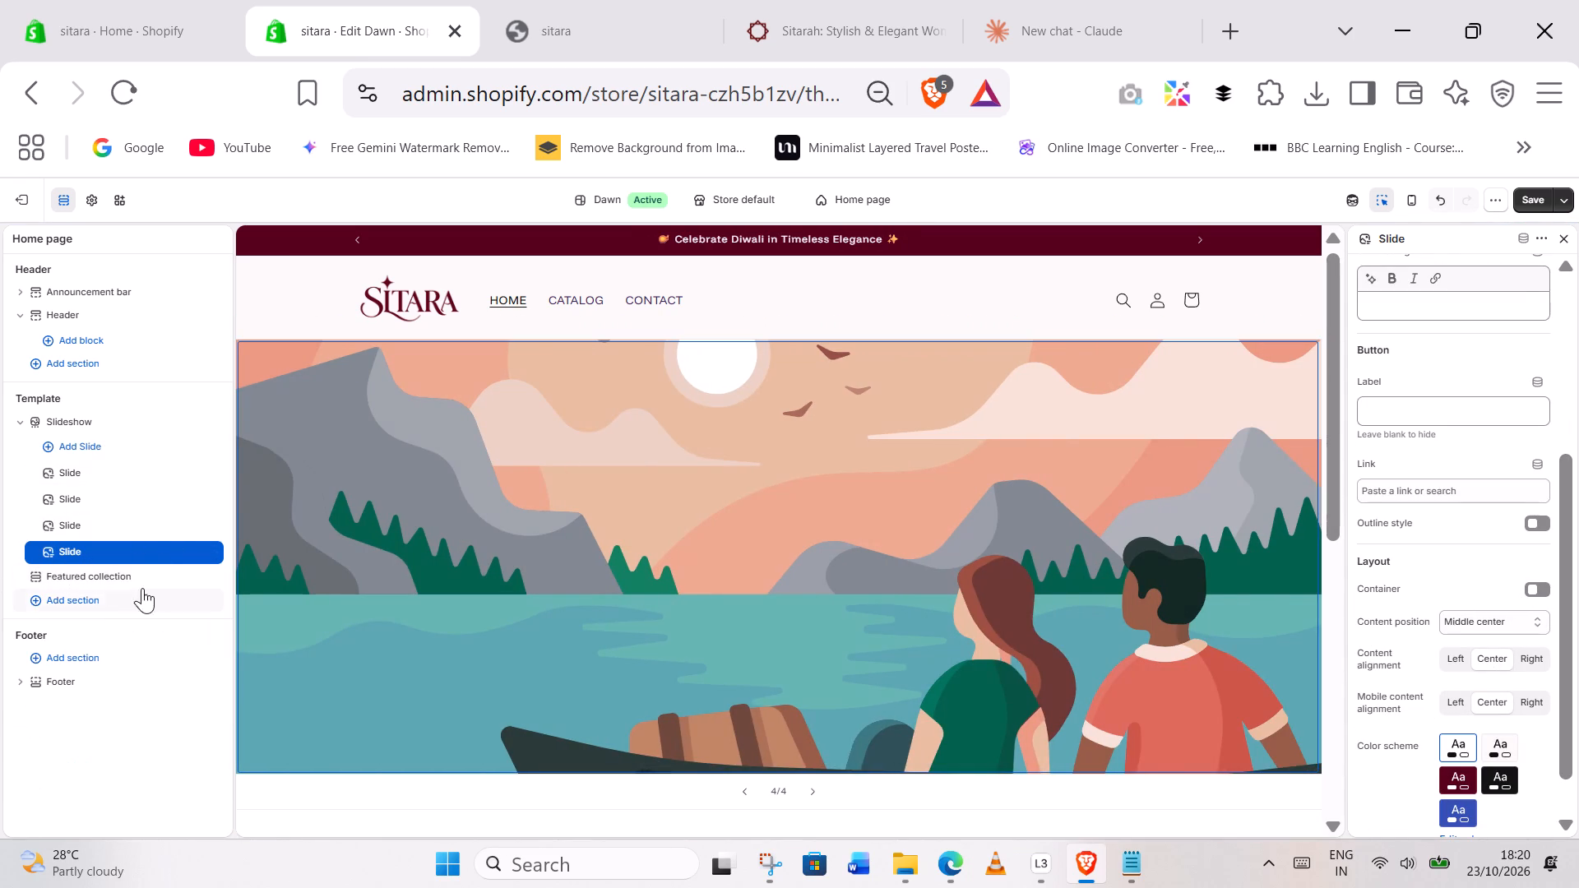
left_click(192, 577)
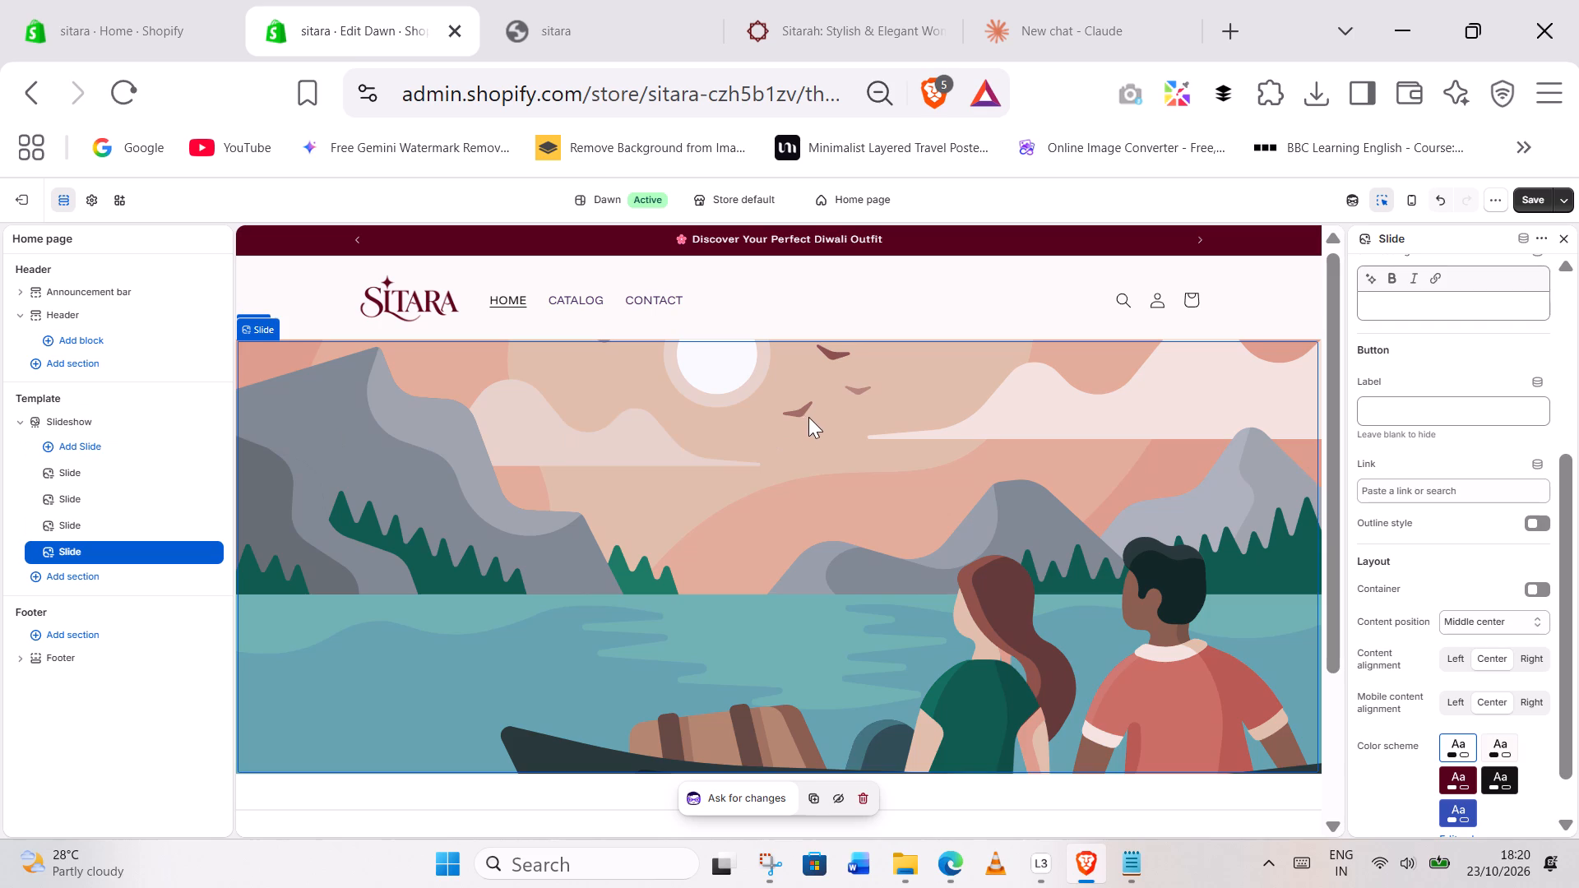
scroll(814, 409, "up", 6)
scroll(1073, 393, "up", 5)
left_click(1544, 198)
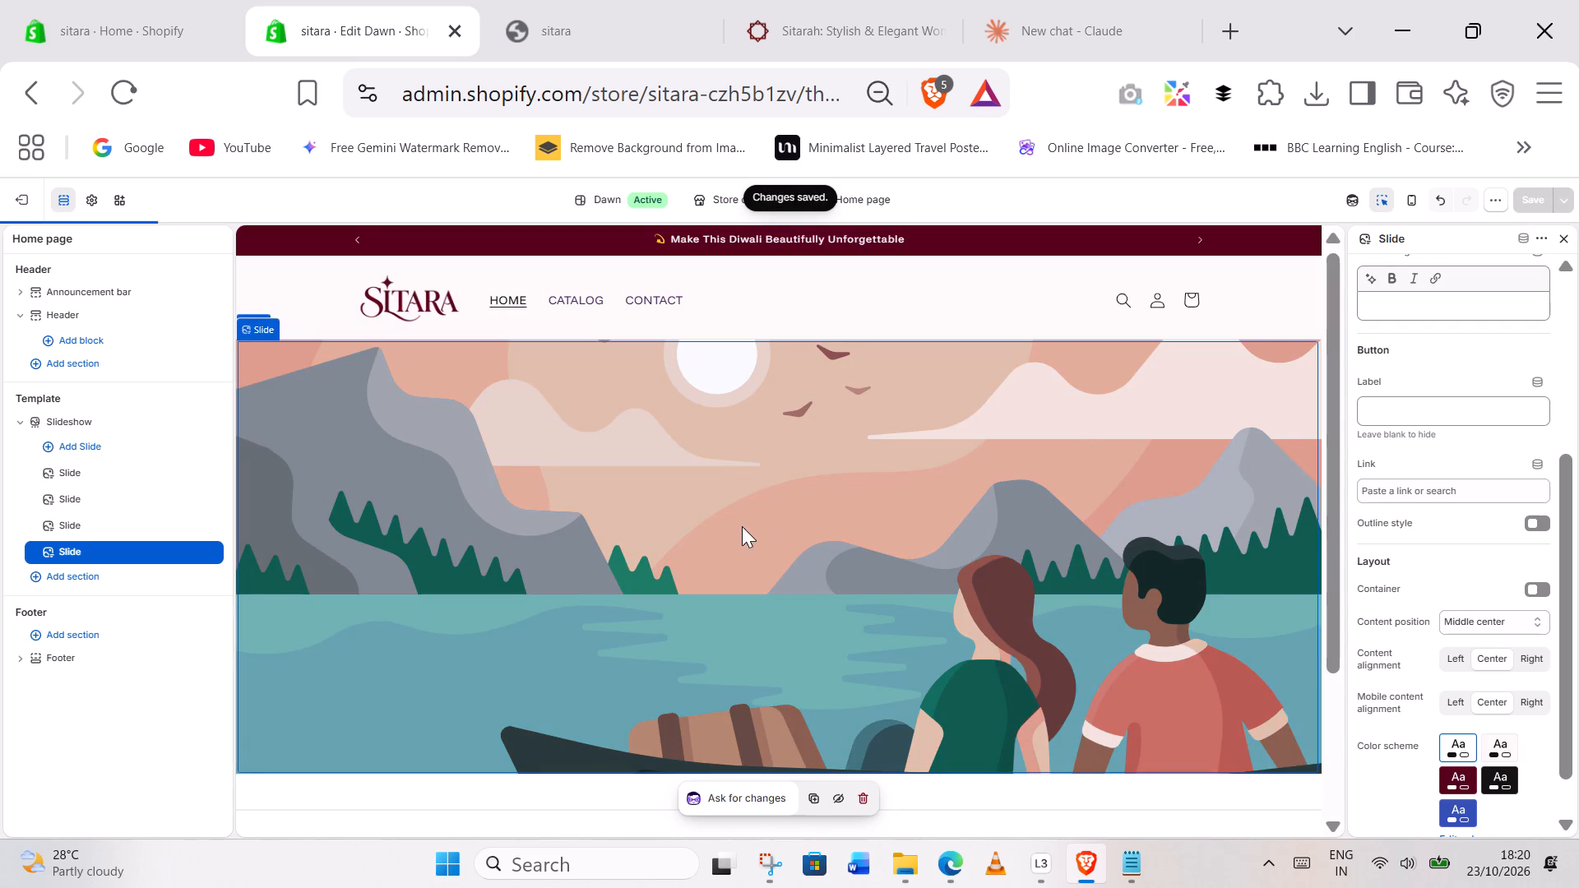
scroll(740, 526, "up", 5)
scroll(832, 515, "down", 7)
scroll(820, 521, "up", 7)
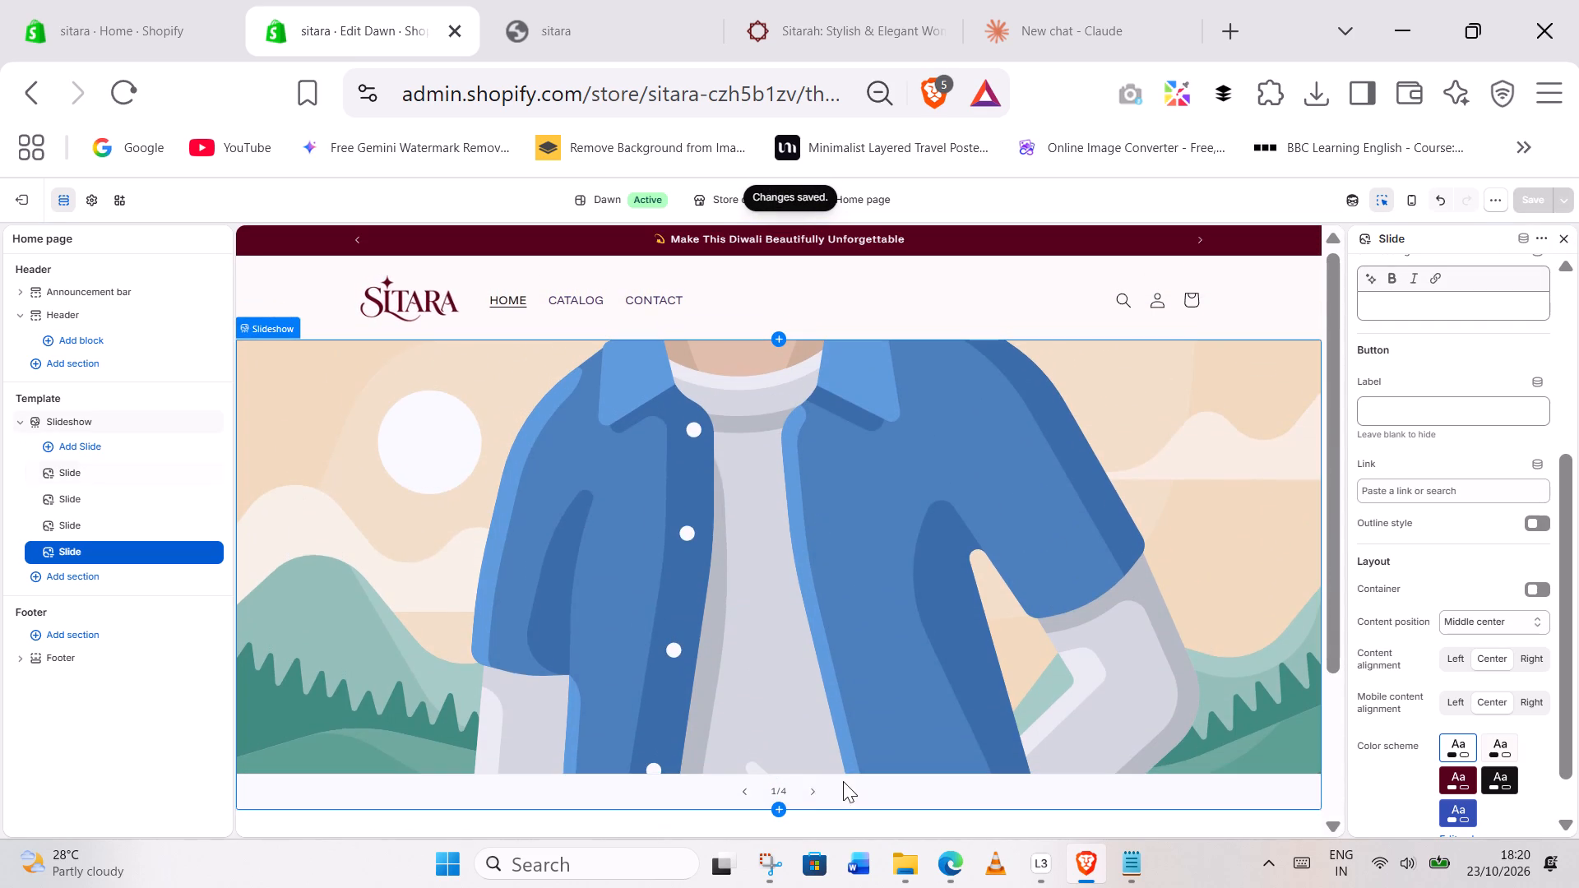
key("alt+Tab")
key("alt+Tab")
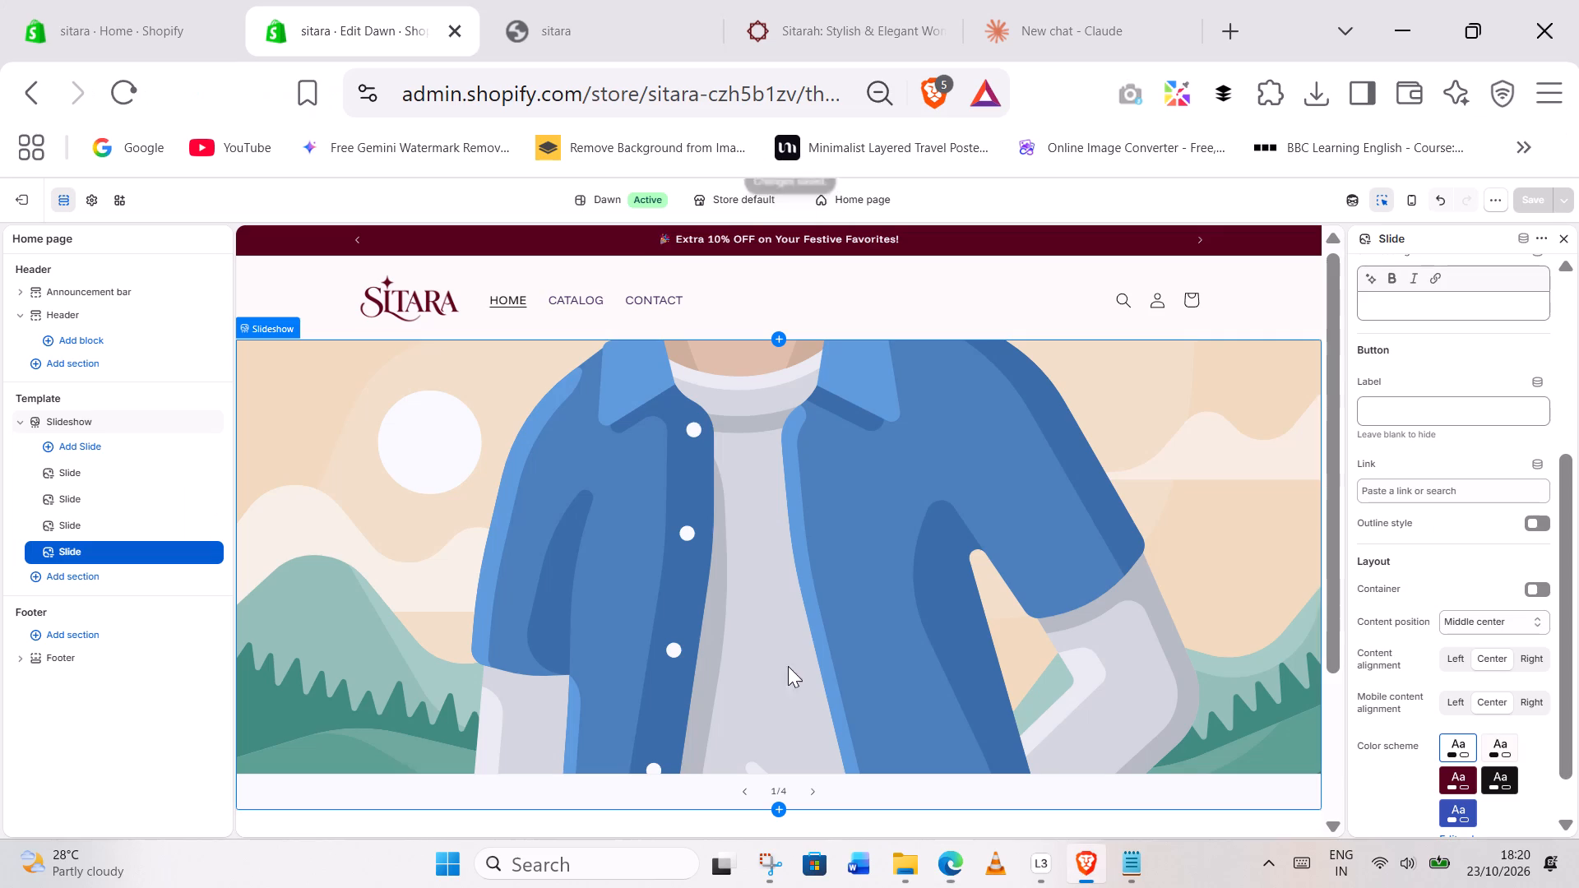
Set the slideshow's animation to Ambient movement and its height to Adapt to first image, and save the theme.
left_click(827, 784)
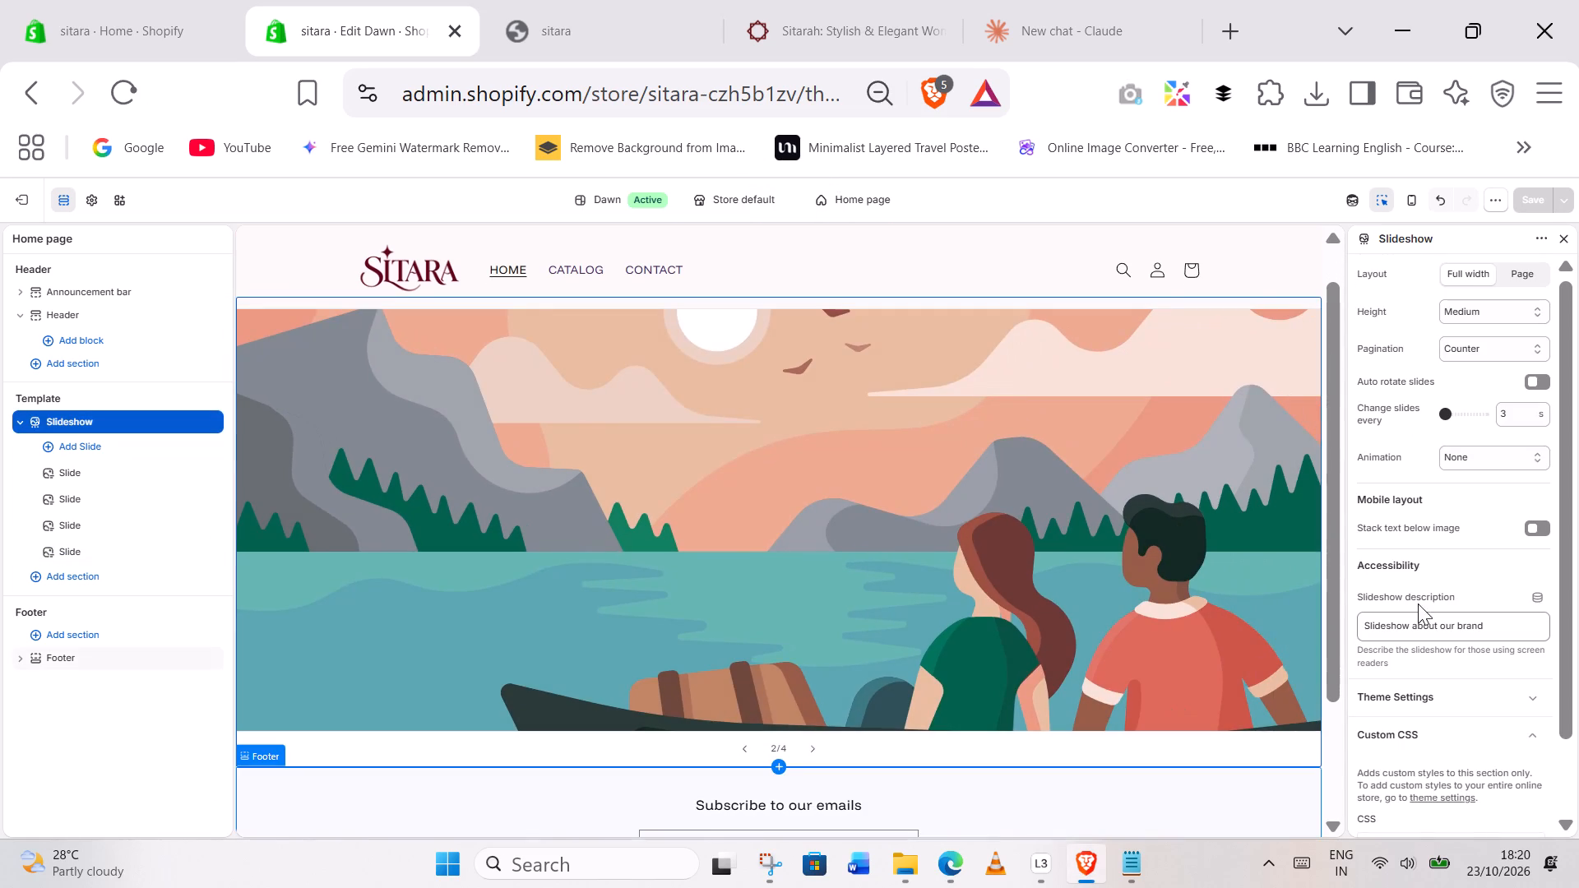
scroll(1420, 553, "down", 3)
scroll(1403, 572, "up", 5)
left_click(1485, 461)
left_click(1494, 524)
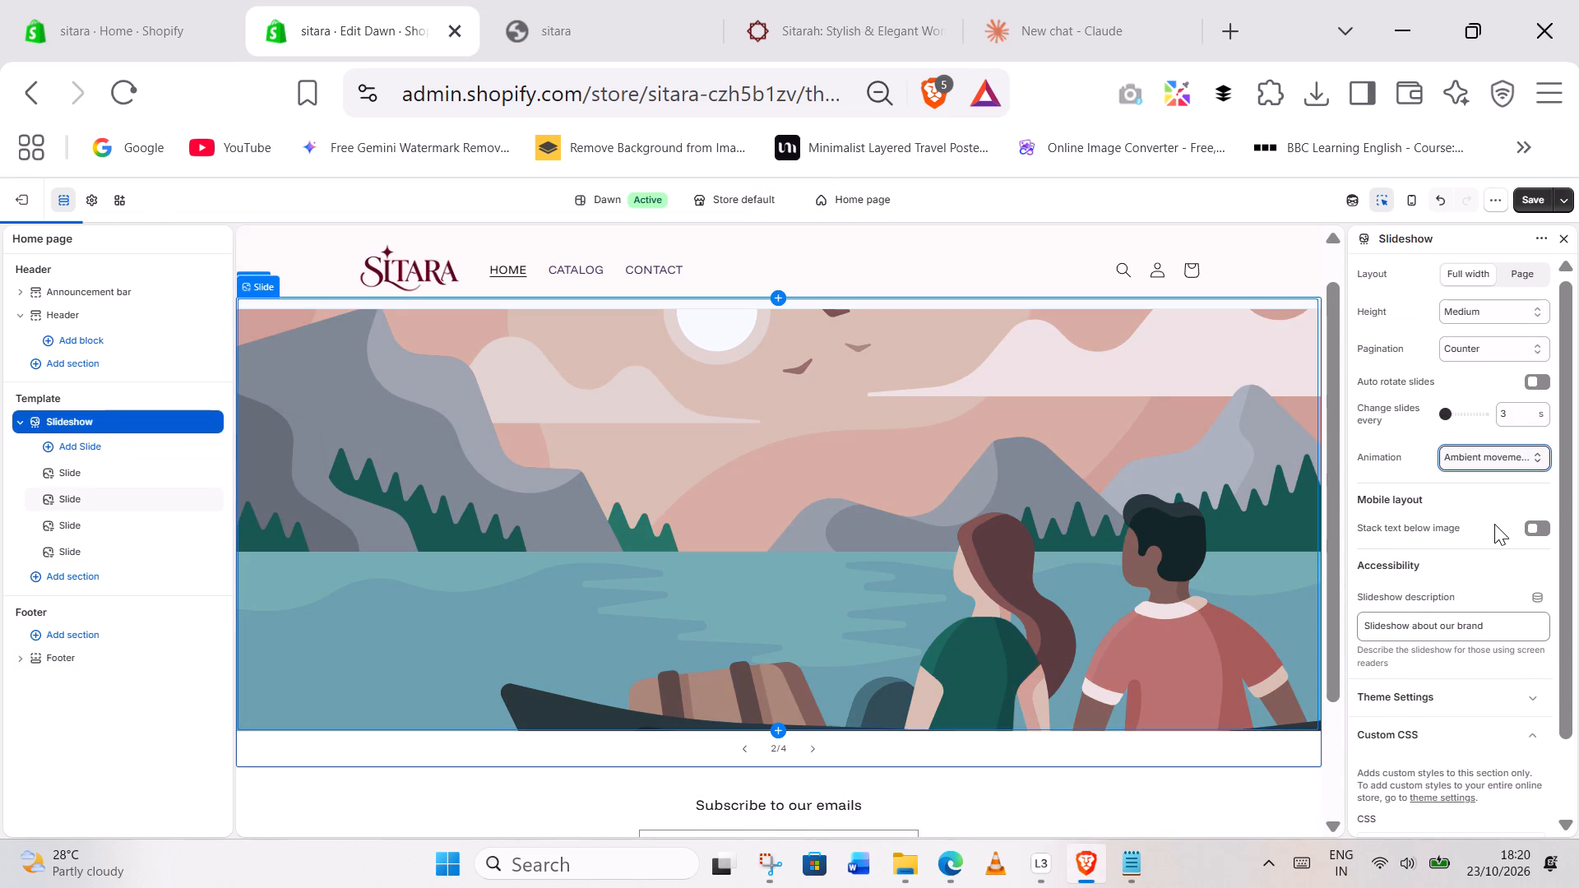
scroll(913, 578, "up", 4)
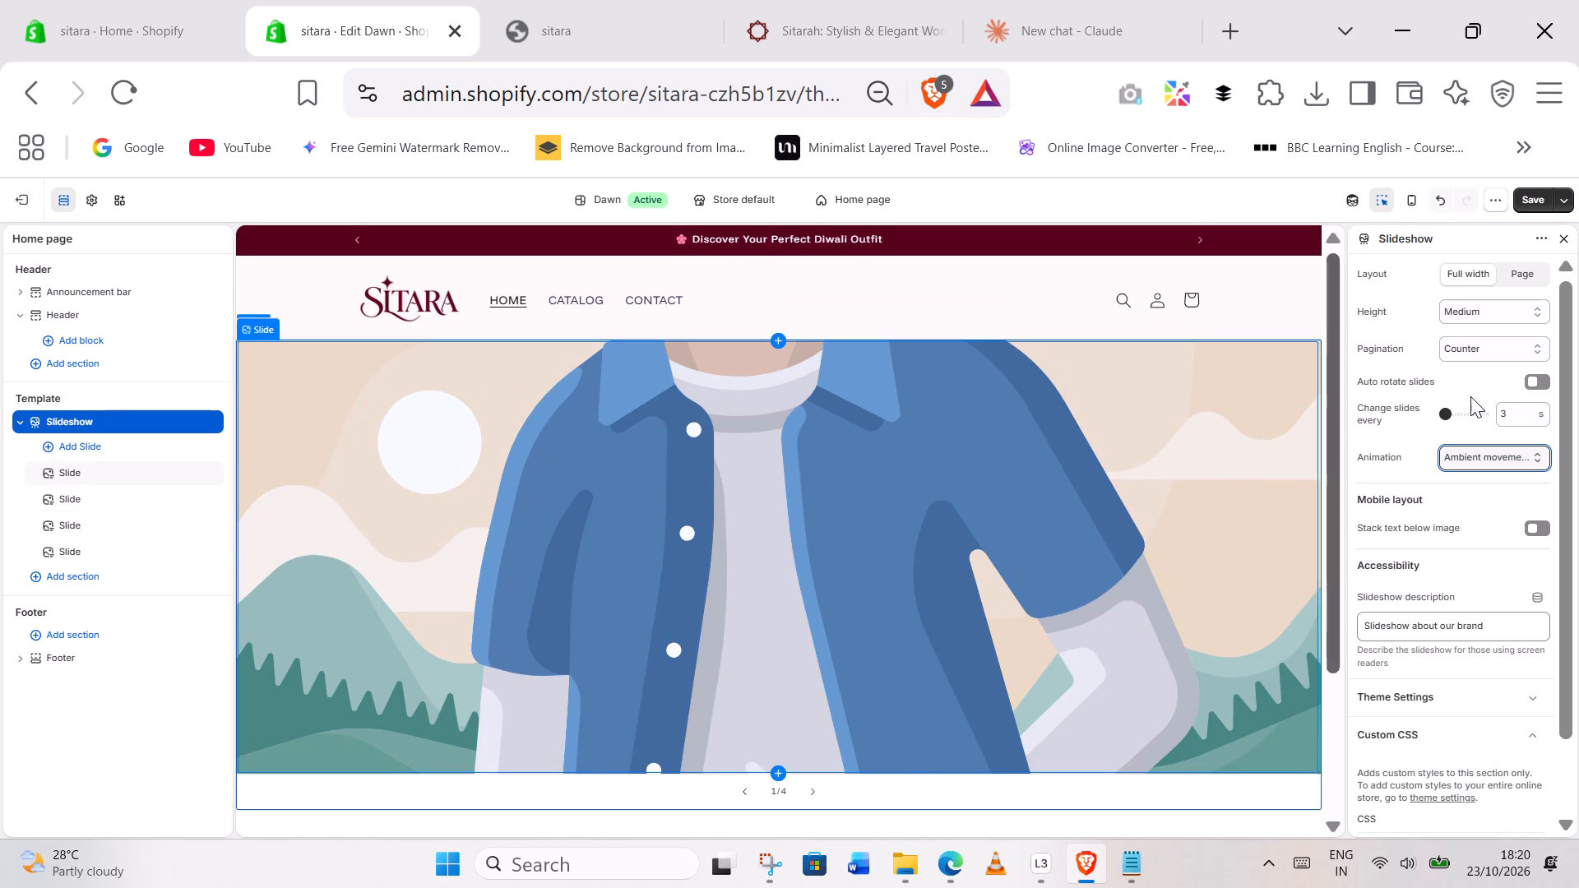
scroll(1440, 479, "up", 5)
left_click(1471, 317)
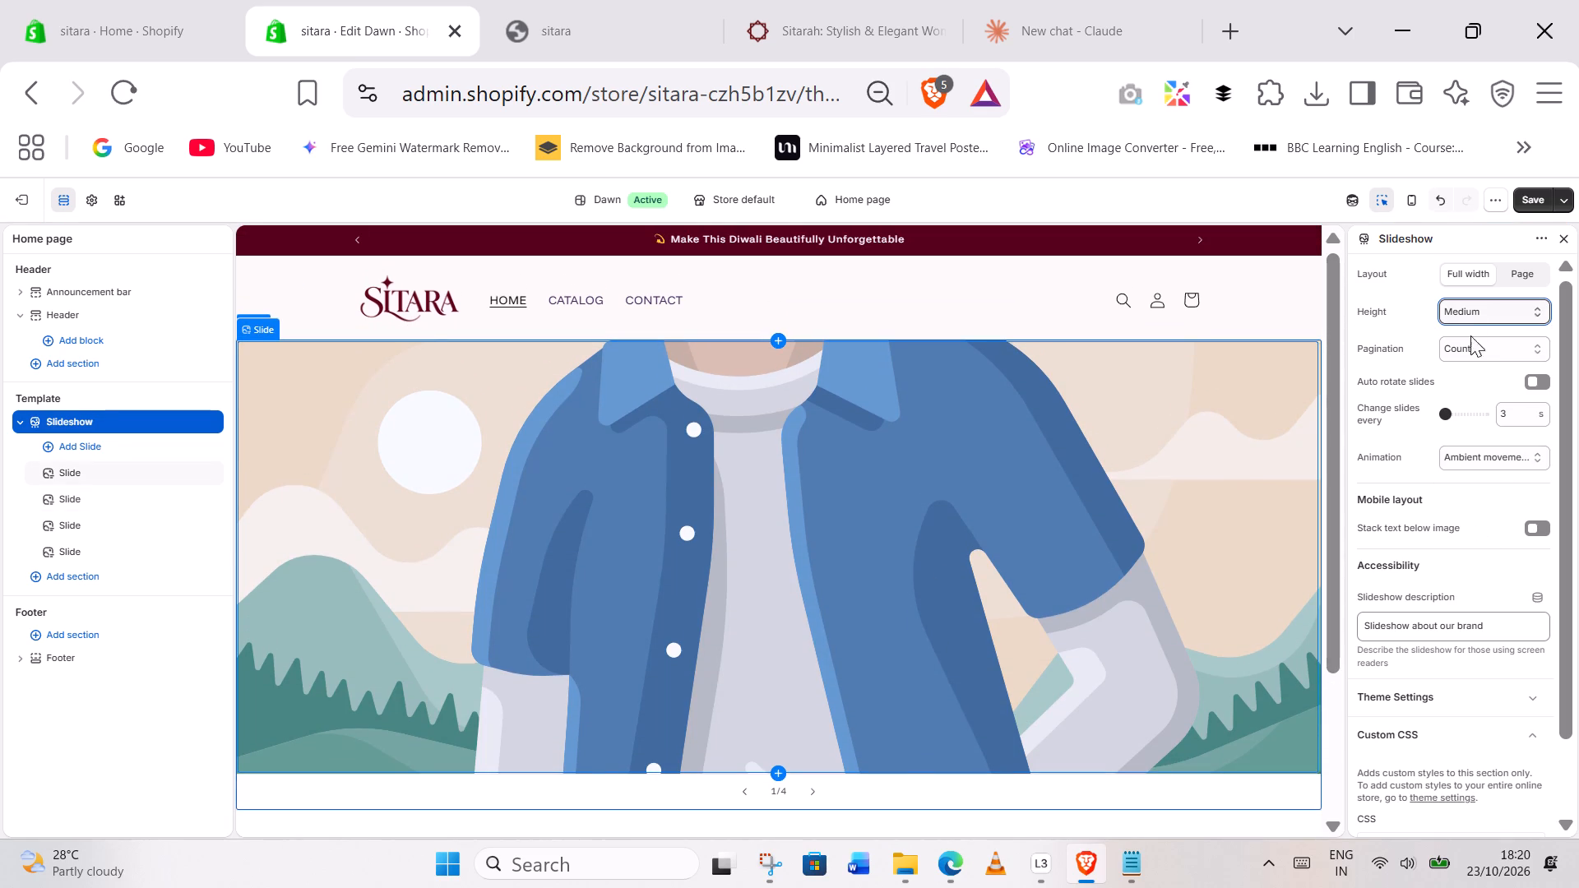
left_click(1469, 314)
left_click(1478, 340)
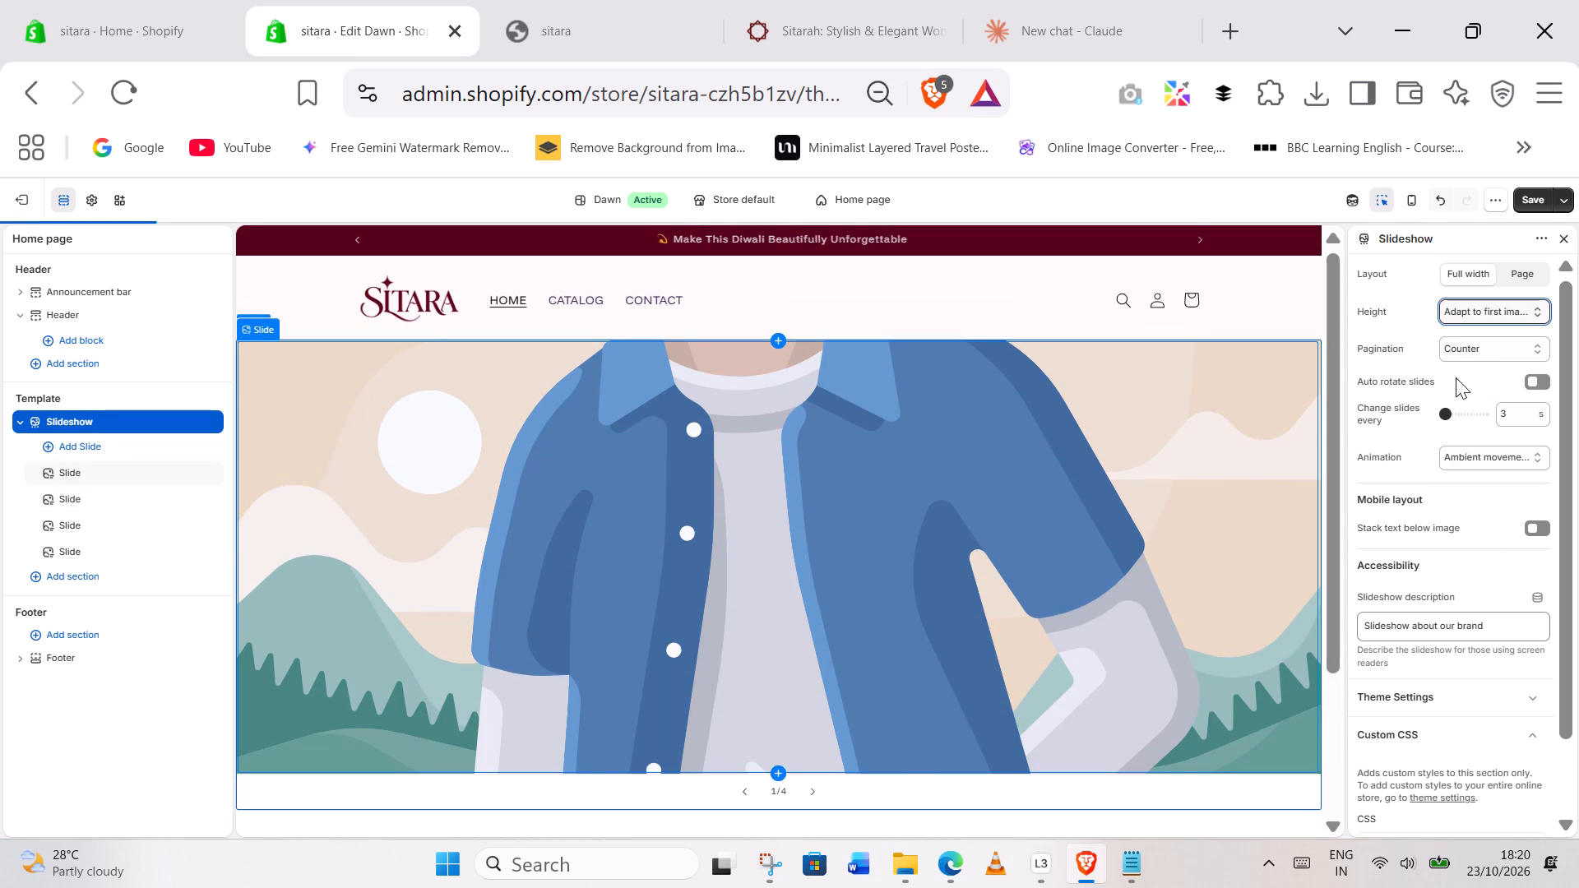
left_click(1519, 211)
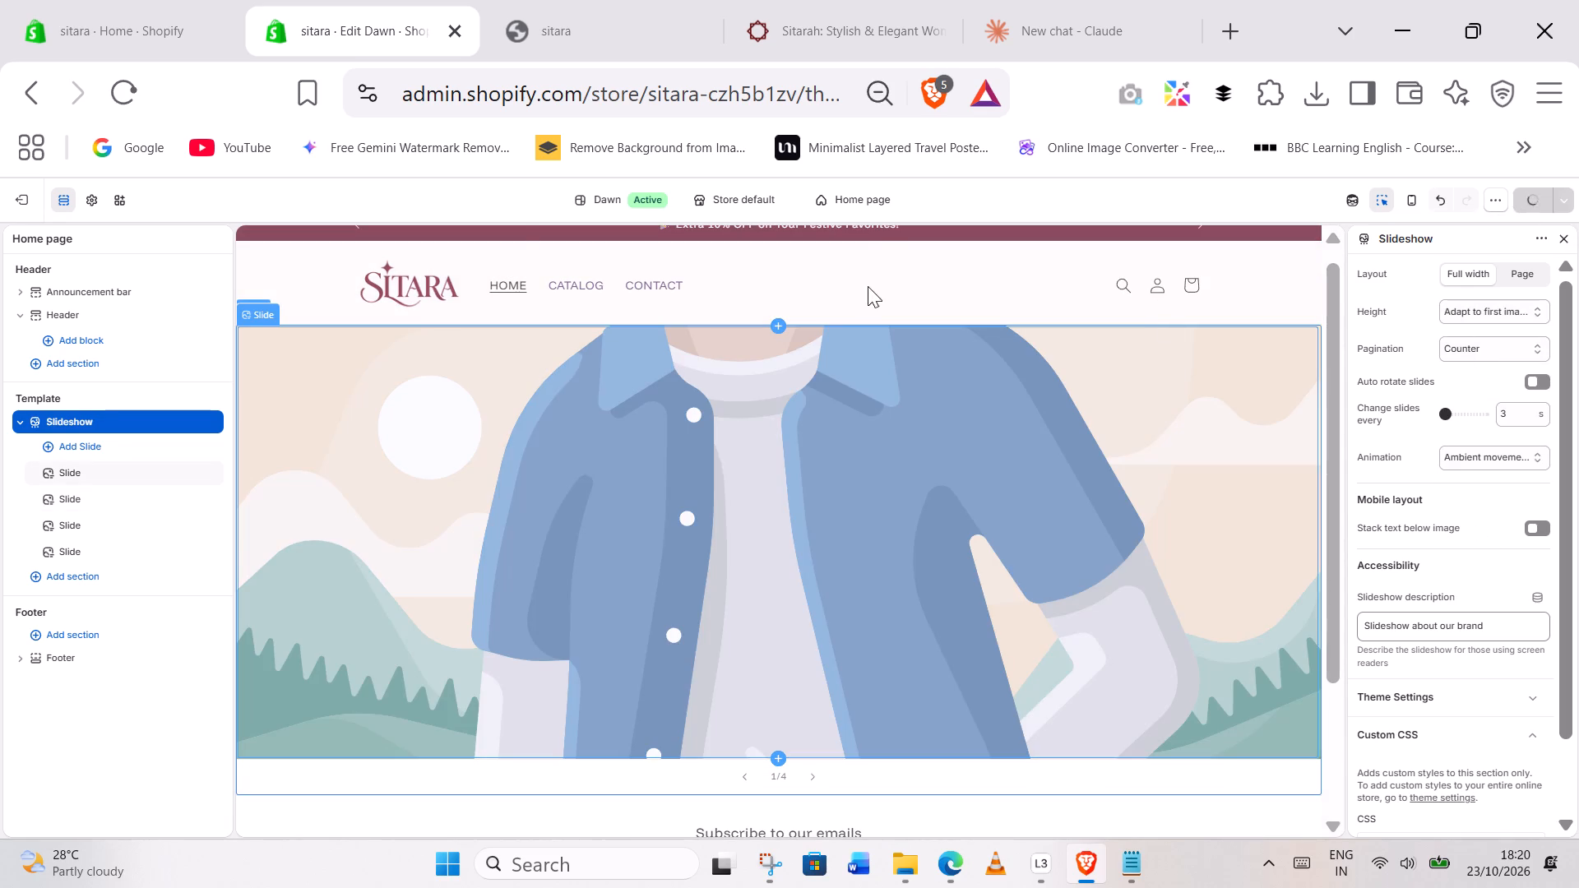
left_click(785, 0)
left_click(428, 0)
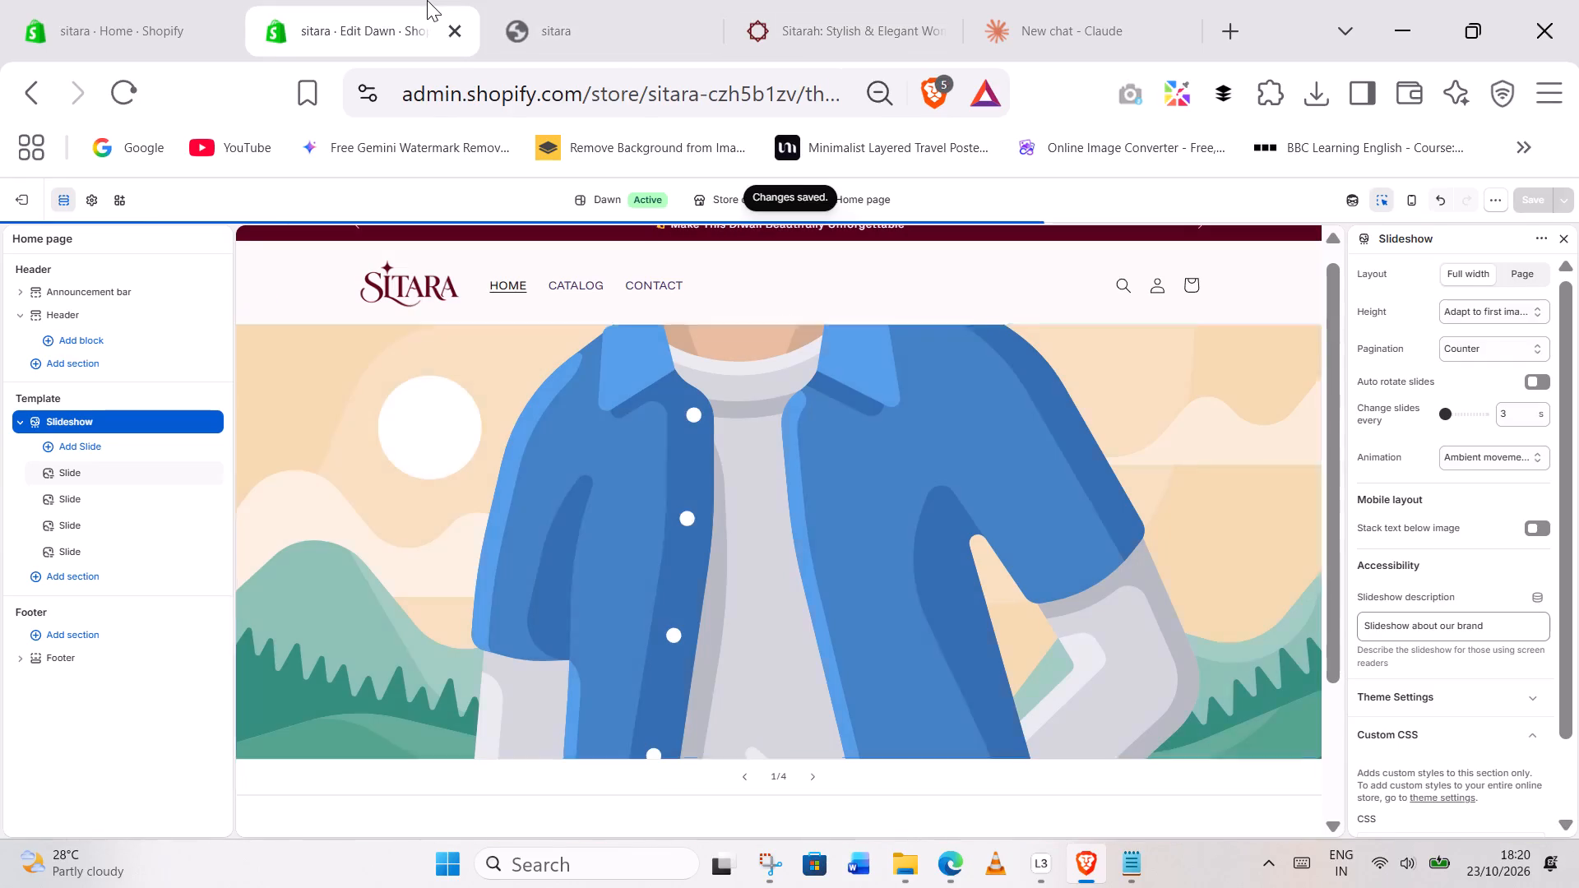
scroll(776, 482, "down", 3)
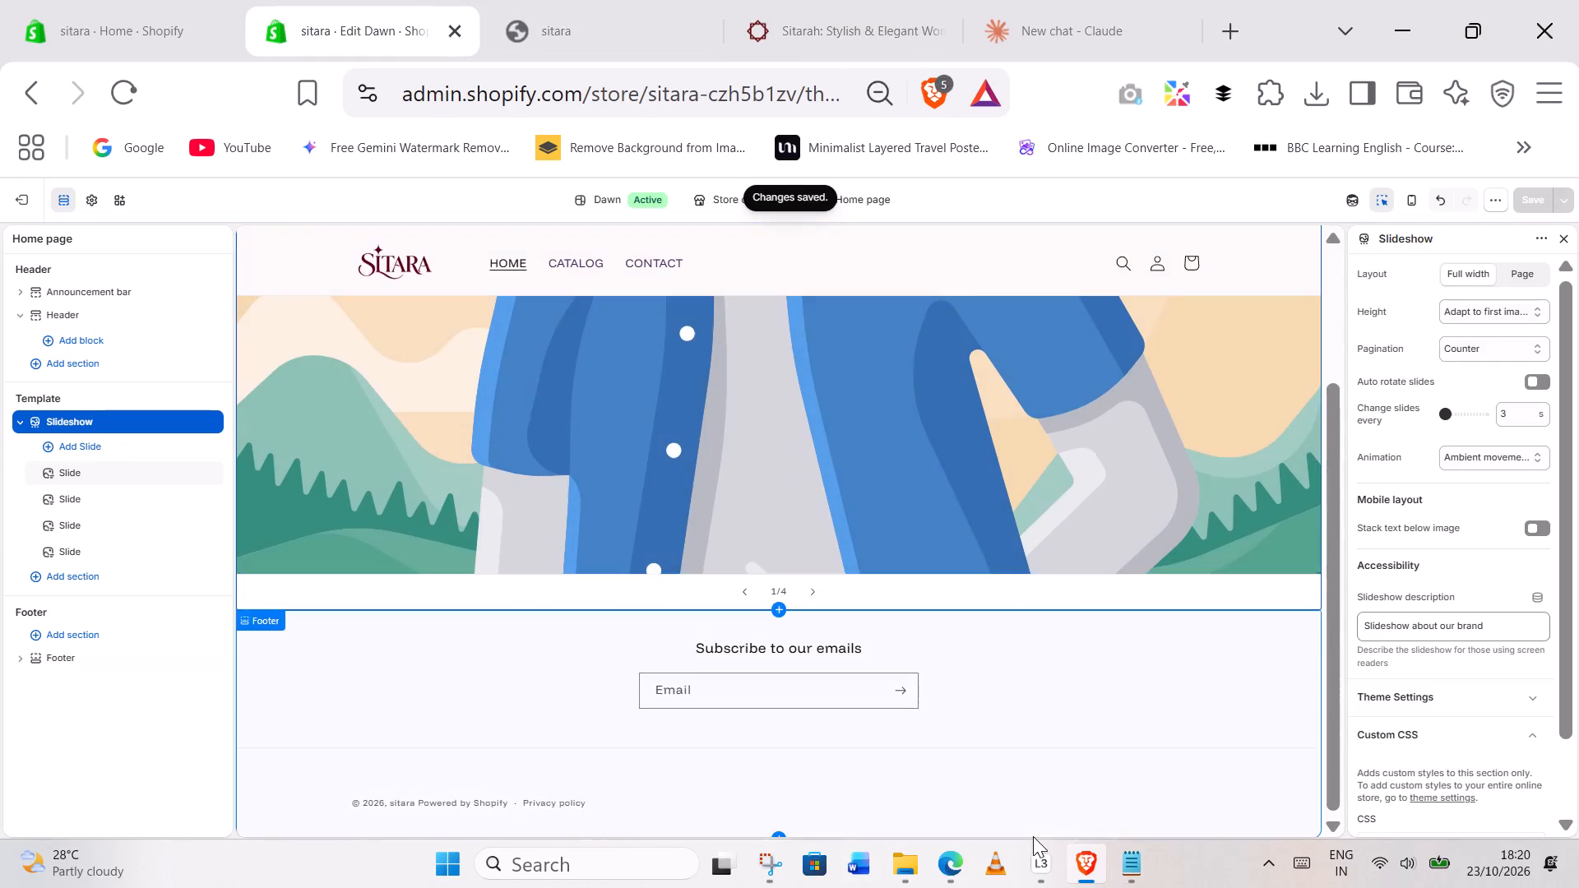
Switch to Loggy3, stop the running recording, and return to the theme editor.
left_click(1039, 856)
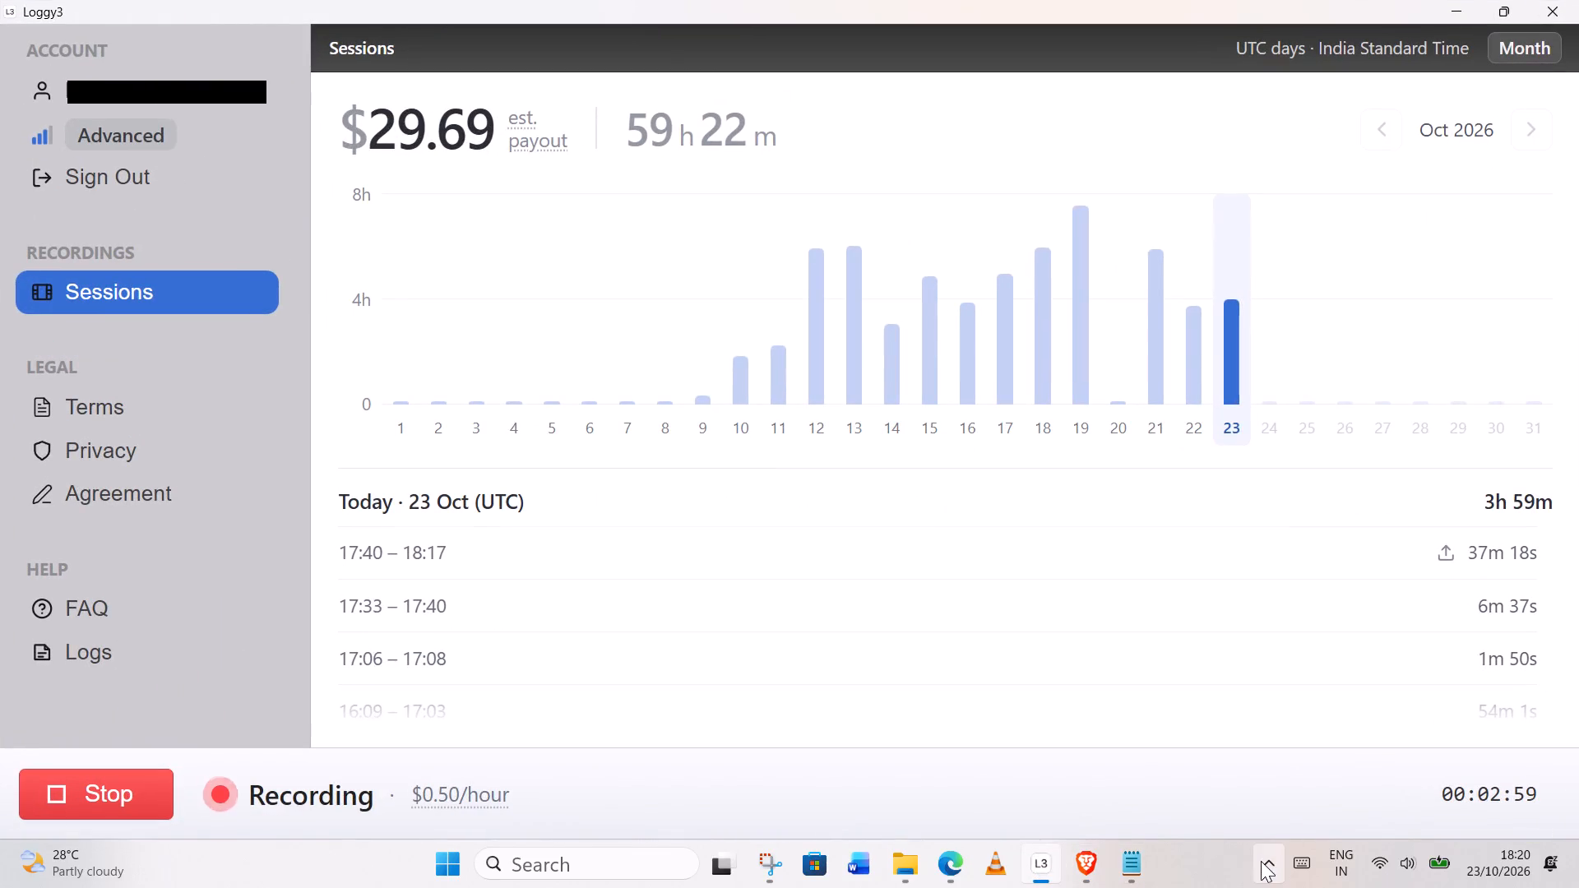
left_click(125, 798)
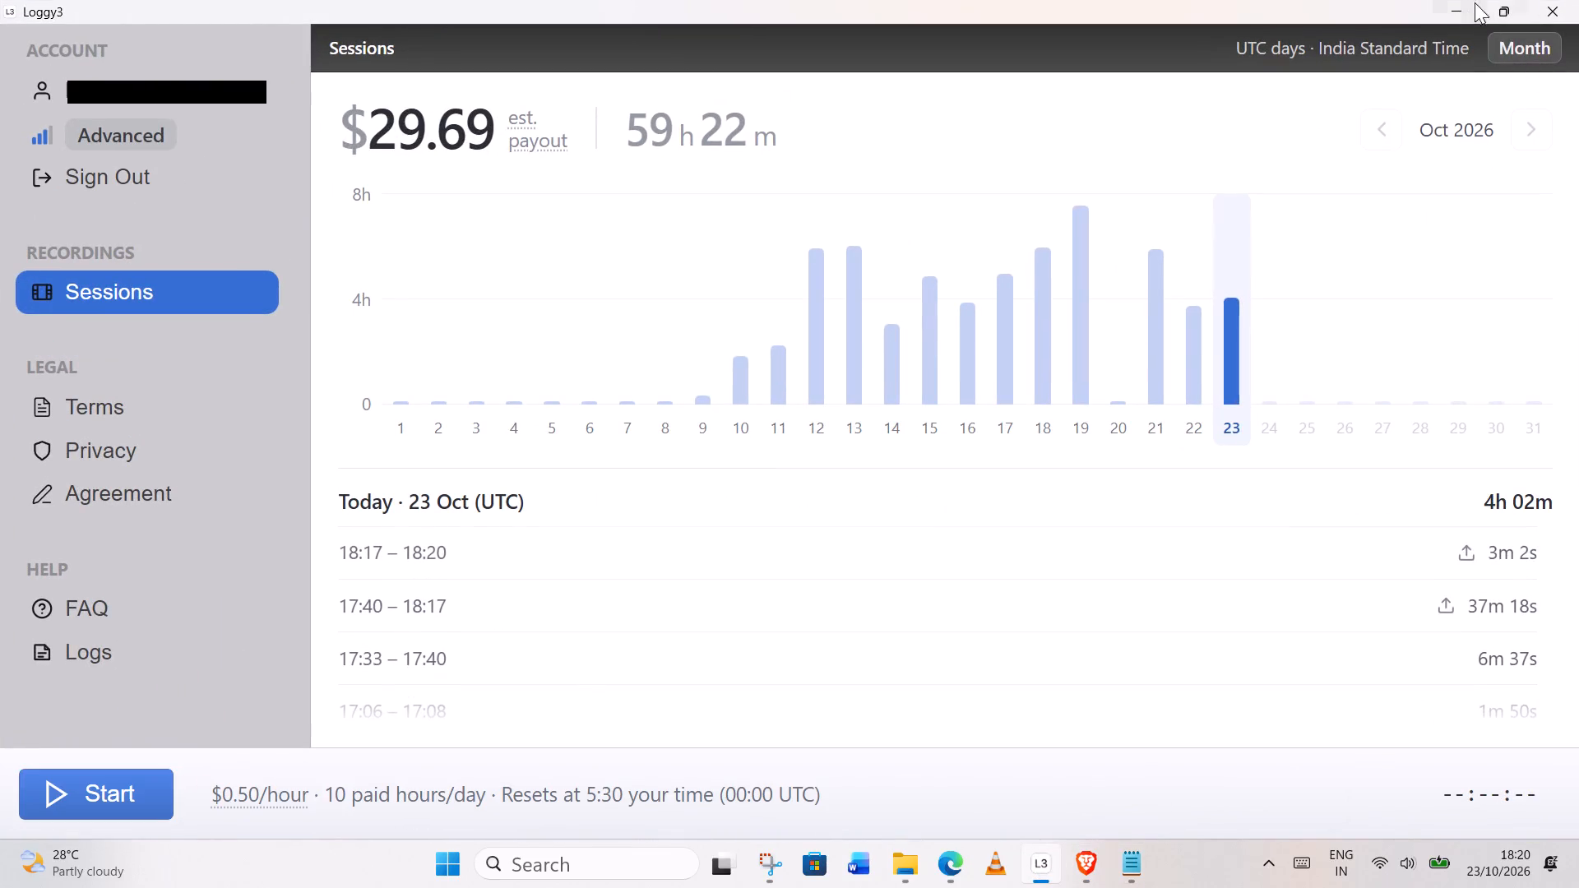
left_click(1456, 0)
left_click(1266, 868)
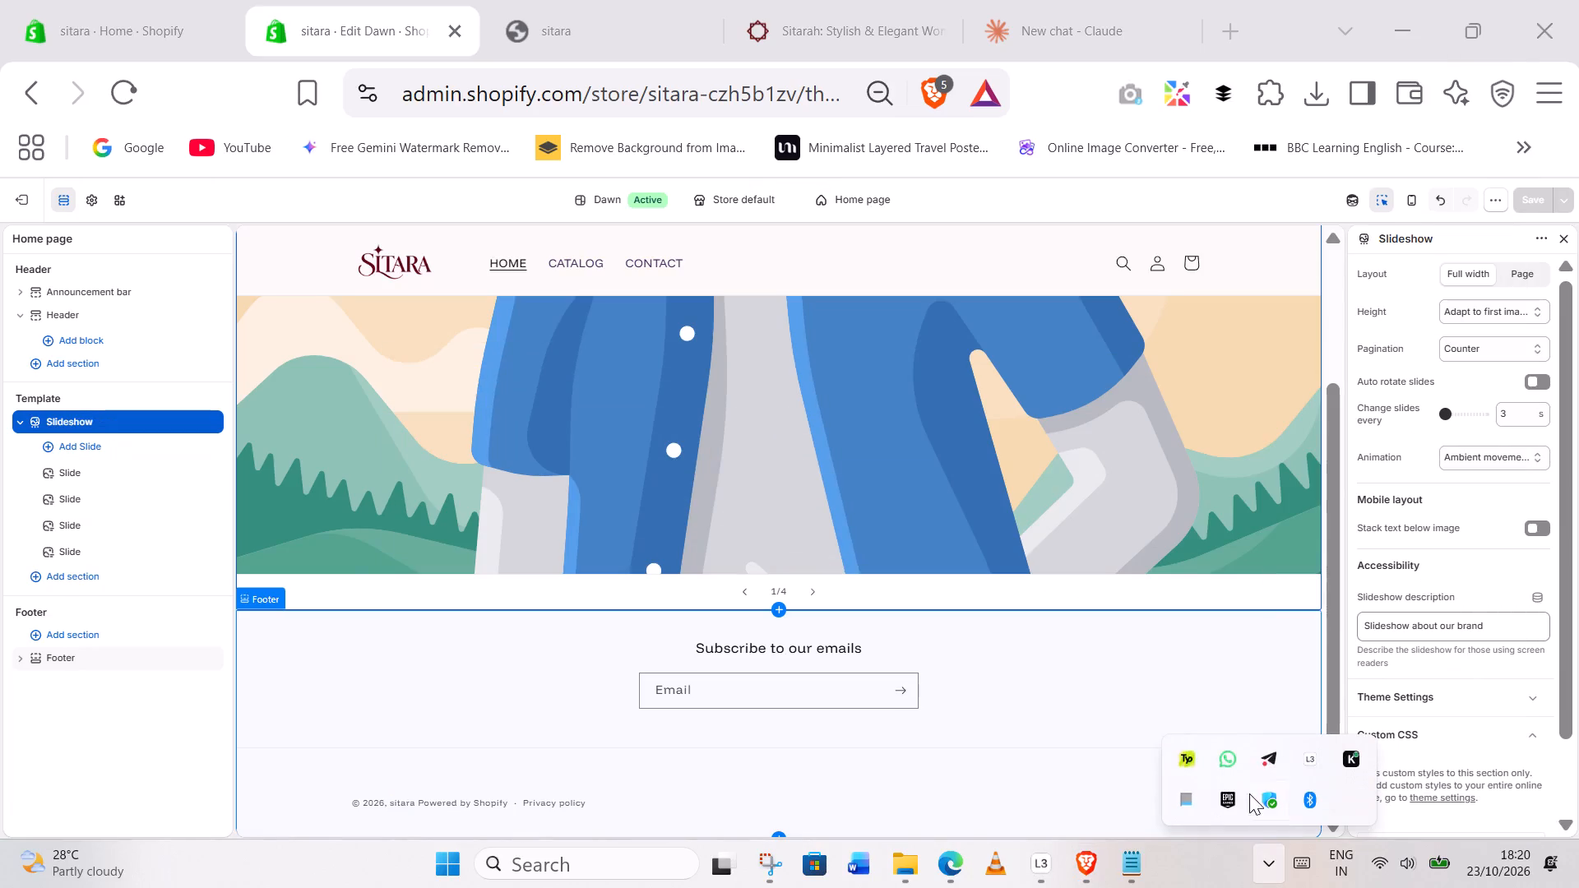